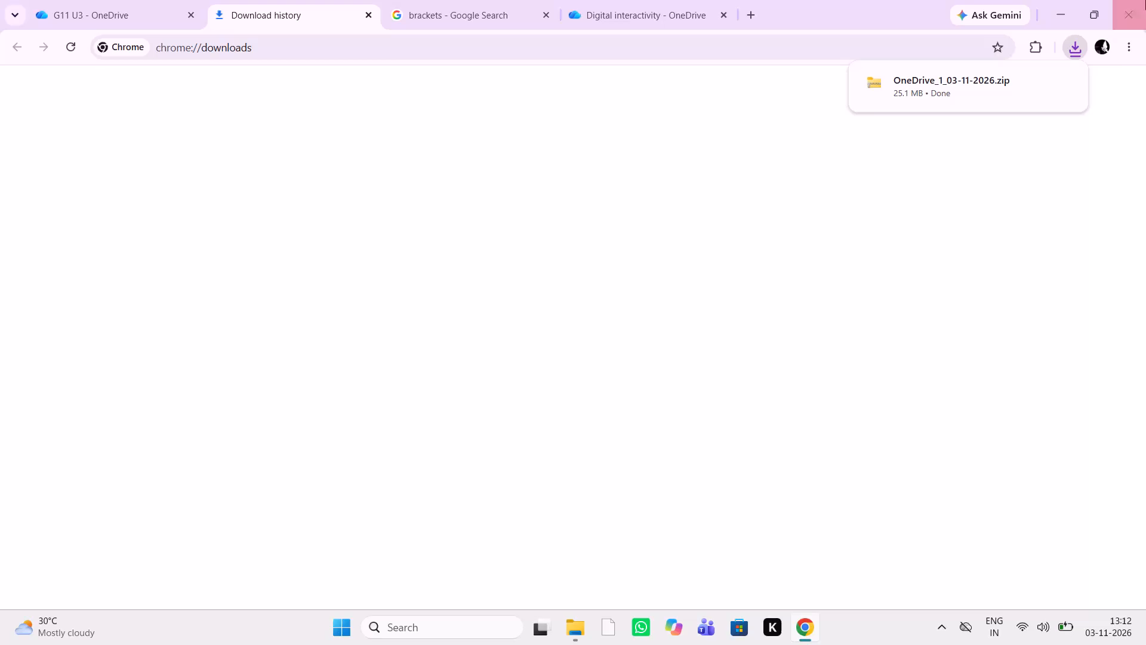
# Close the Chrome browser window to get back to the Downloads folder in File Explorer.
pyautogui.click(1129, 2)
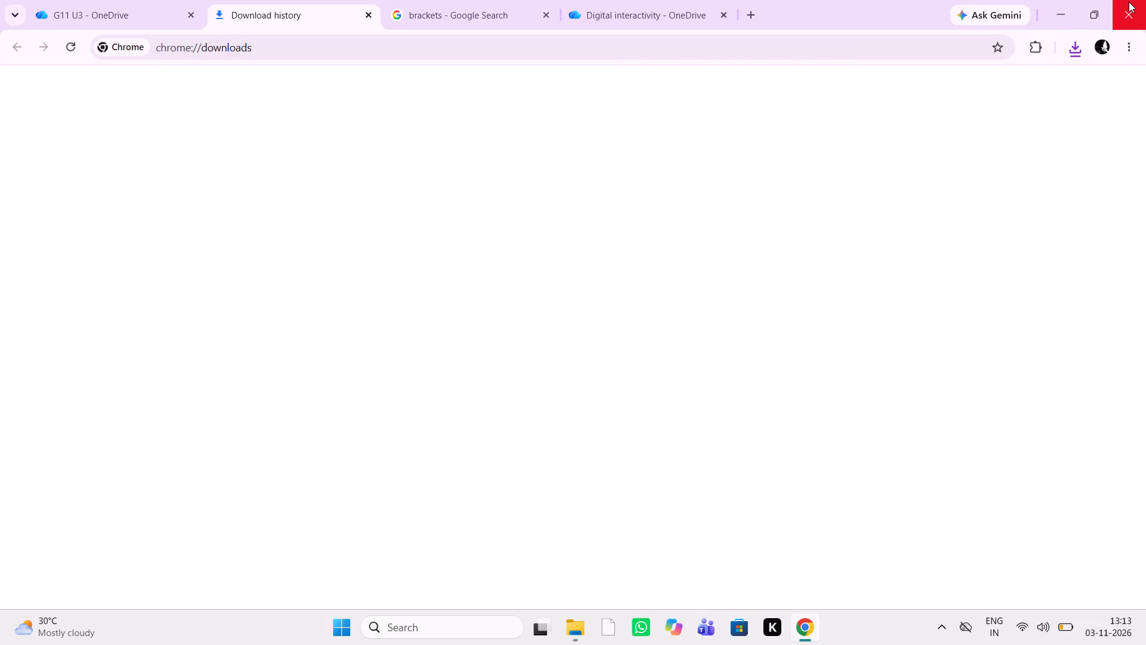
pyautogui.click(1129, 2)
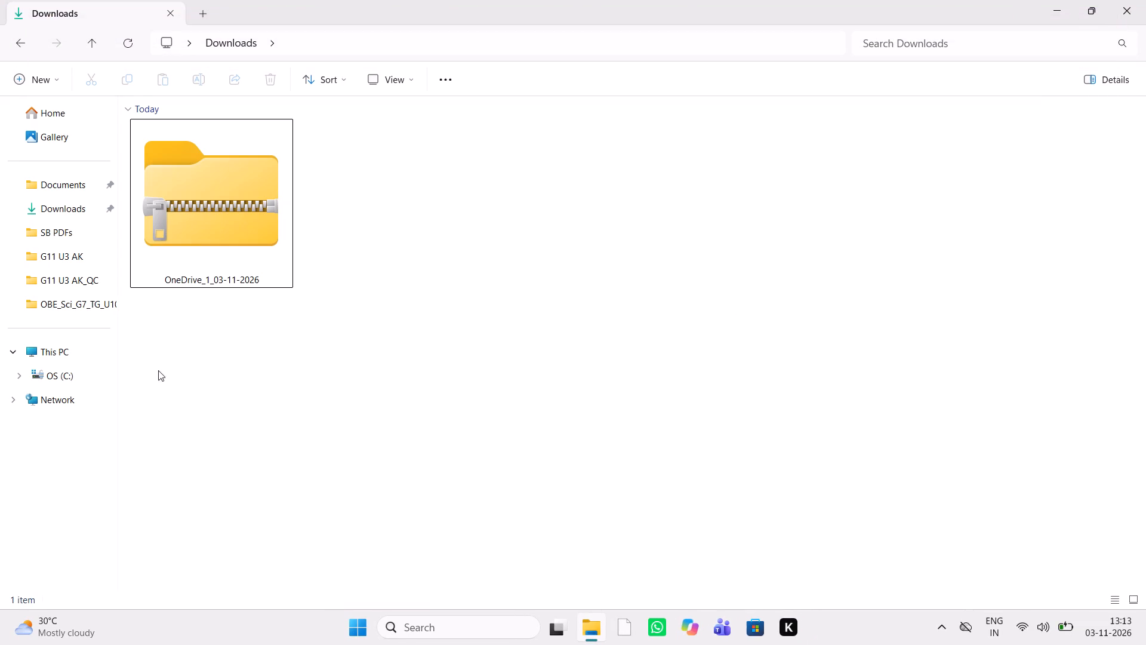
# Extract the OneDrive_1_03-11-2026 zip archive into the Downloads folder.
pyautogui.click(440, 79)
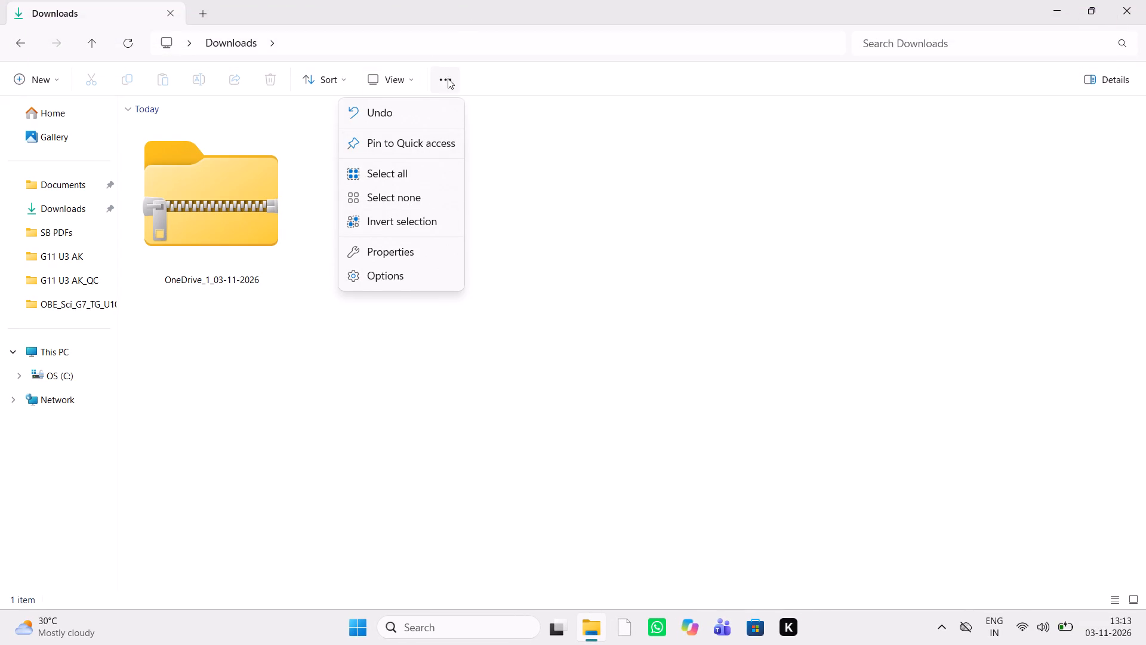
pyautogui.click(236, 175)
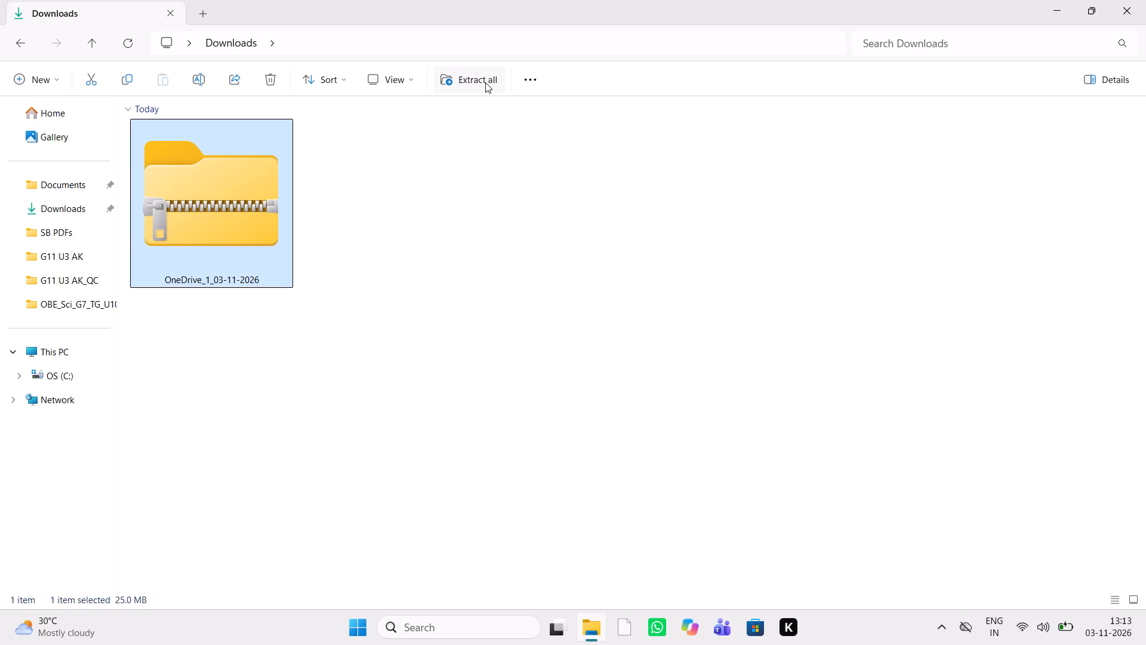
pyautogui.click(485, 82)
pyautogui.moveTo(731, 555); pyautogui.dragTo(639, 446)
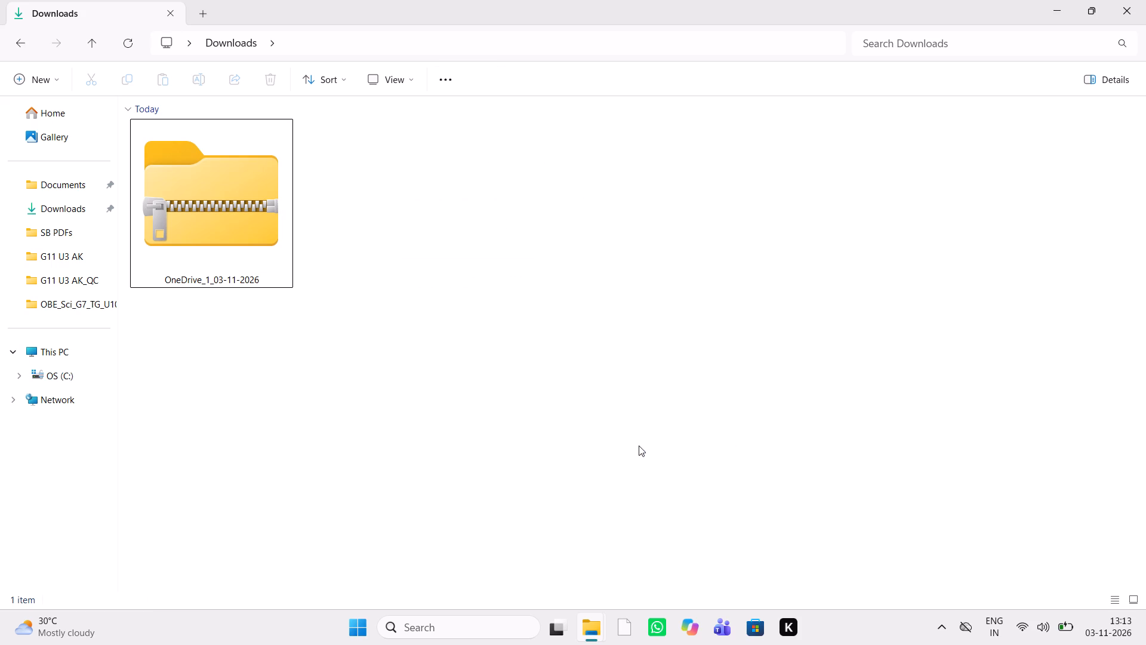
pyautogui.click(436, 82)
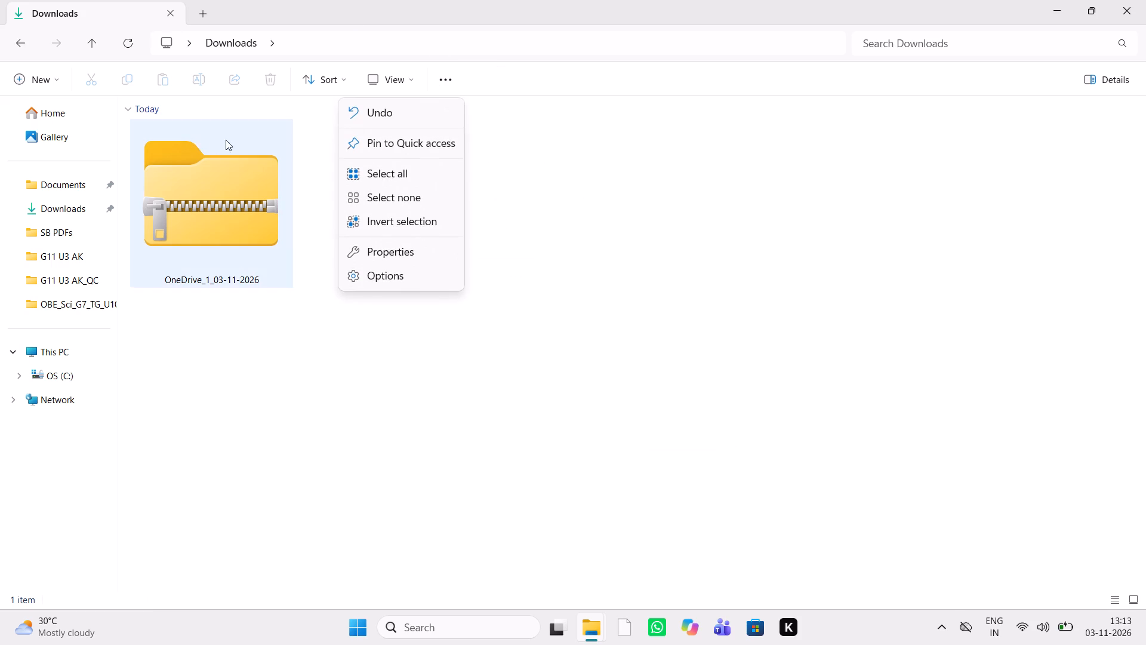
pyautogui.click(186, 156)
pyautogui.click(476, 85)
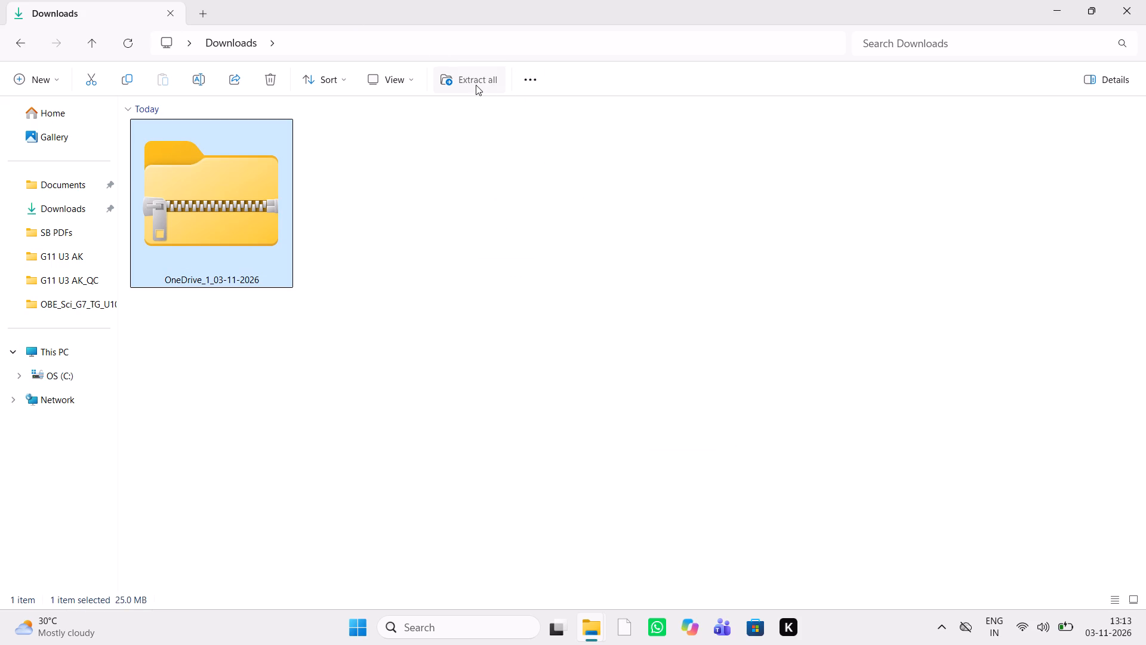
pyautogui.doubleClick(650, 400)
pyautogui.press('Return')
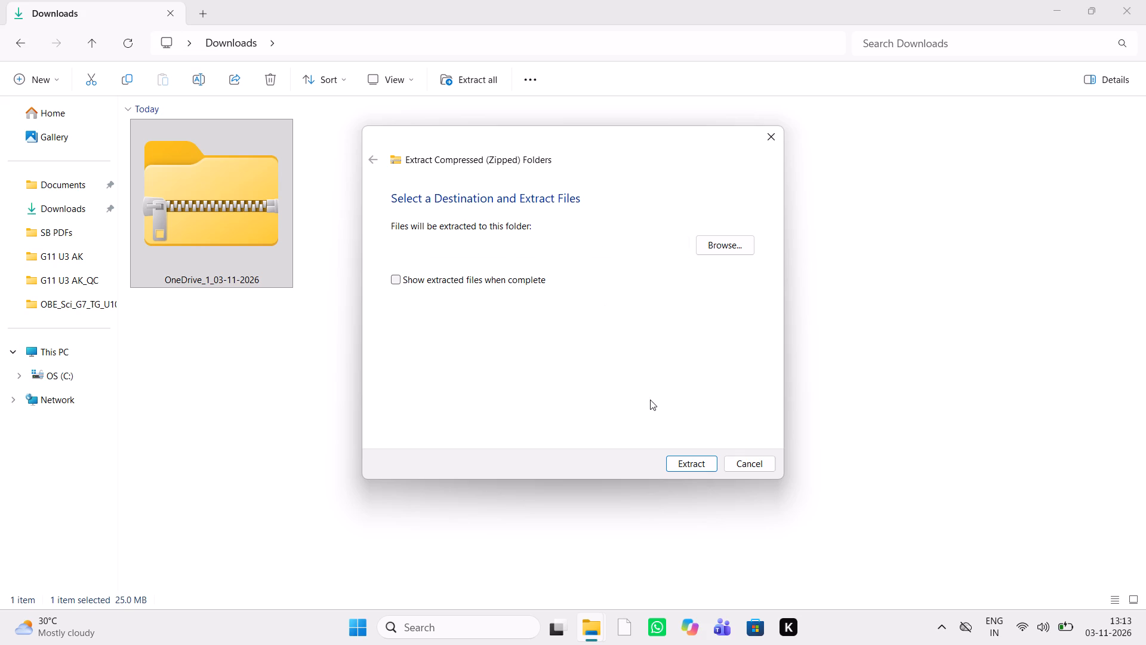
# Delete the OneDrive_1_03-11-2026 zip archive from Downloads, keeping the extracted folder.
pyautogui.click(201, 260)
pyautogui.press('Delete')
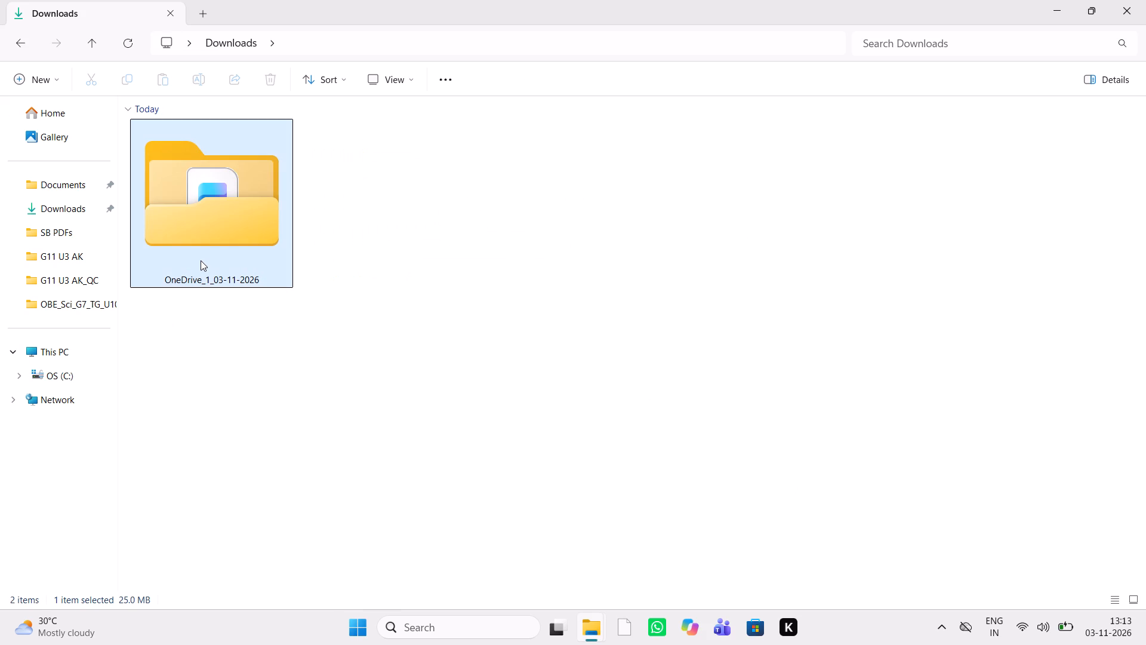
pyautogui.press('Return')
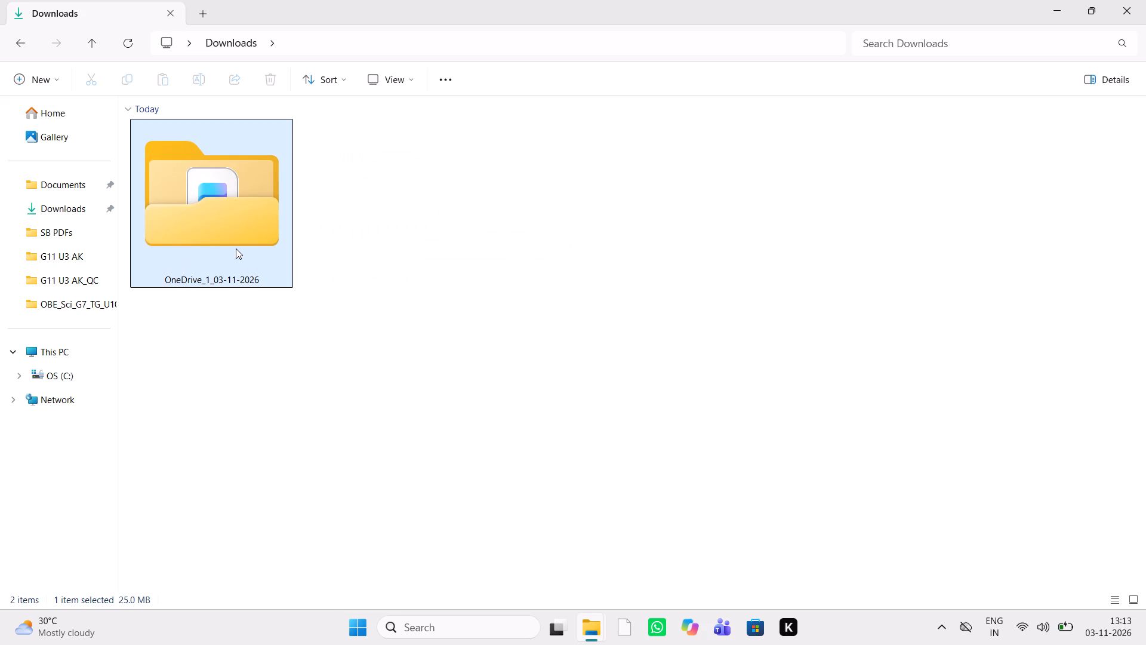
# Inside the extracted OneDrive_1_03-11-2026 folder, extract the zipped Digital Interactivity Guide G1-12 (With AI Unit) to the default destination.
pyautogui.doubleClick(236, 248)
pyautogui.moveTo(358, 271); pyautogui.dragTo(292, 210)
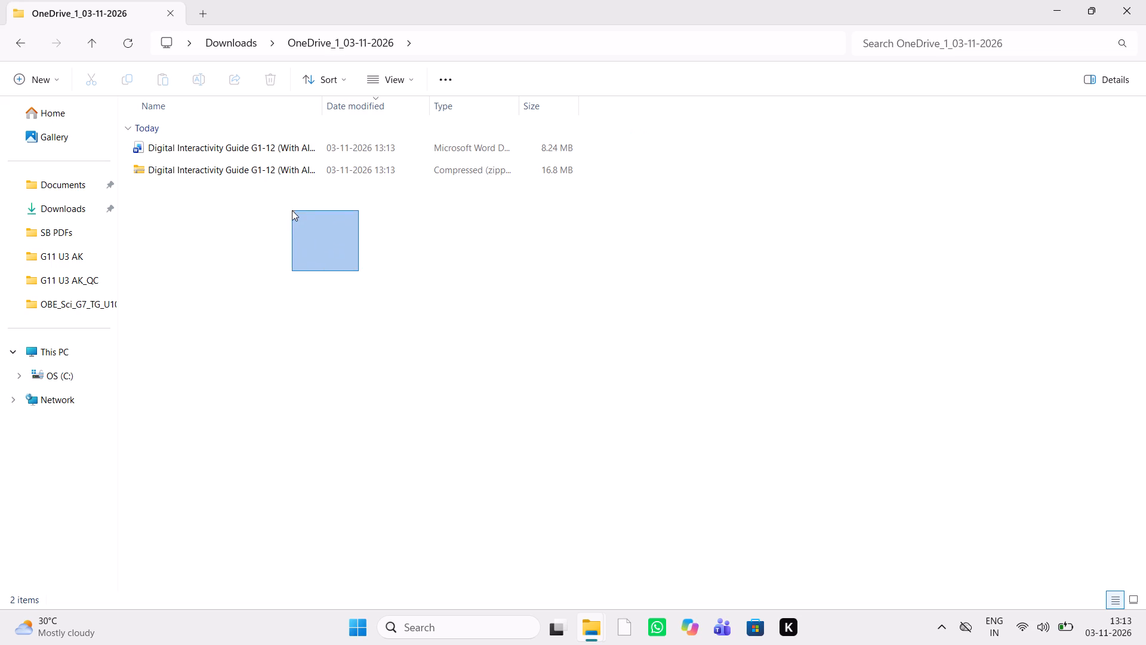
pyautogui.moveTo(292, 210); pyautogui.dragTo(313, 232)
pyautogui.click(297, 166)
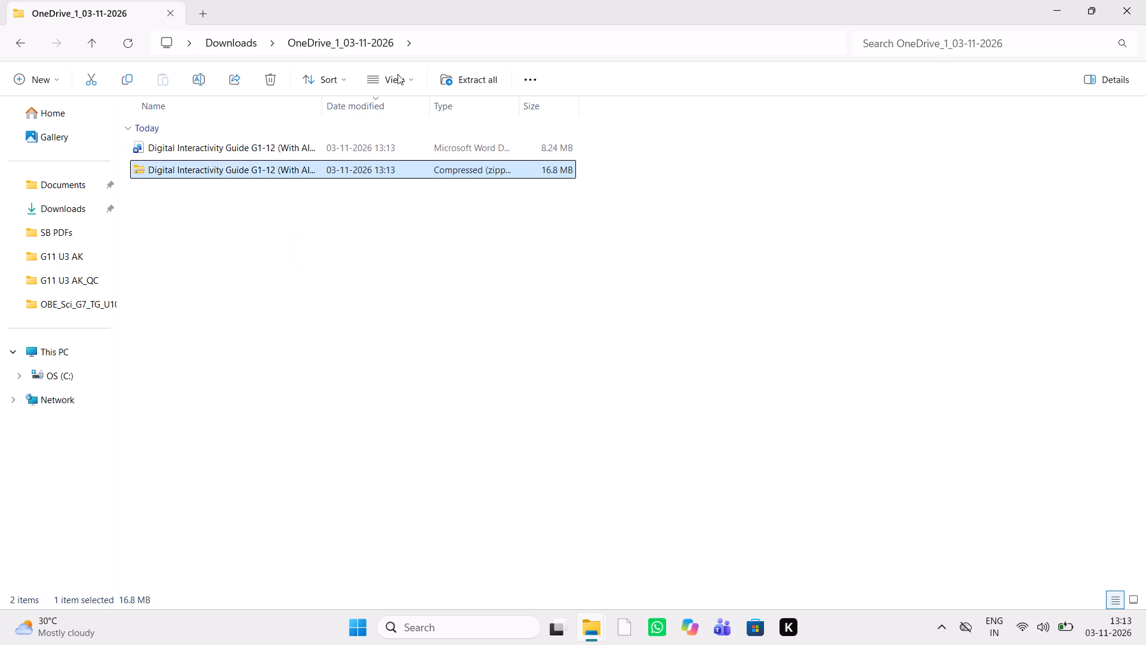
pyautogui.click(466, 84)
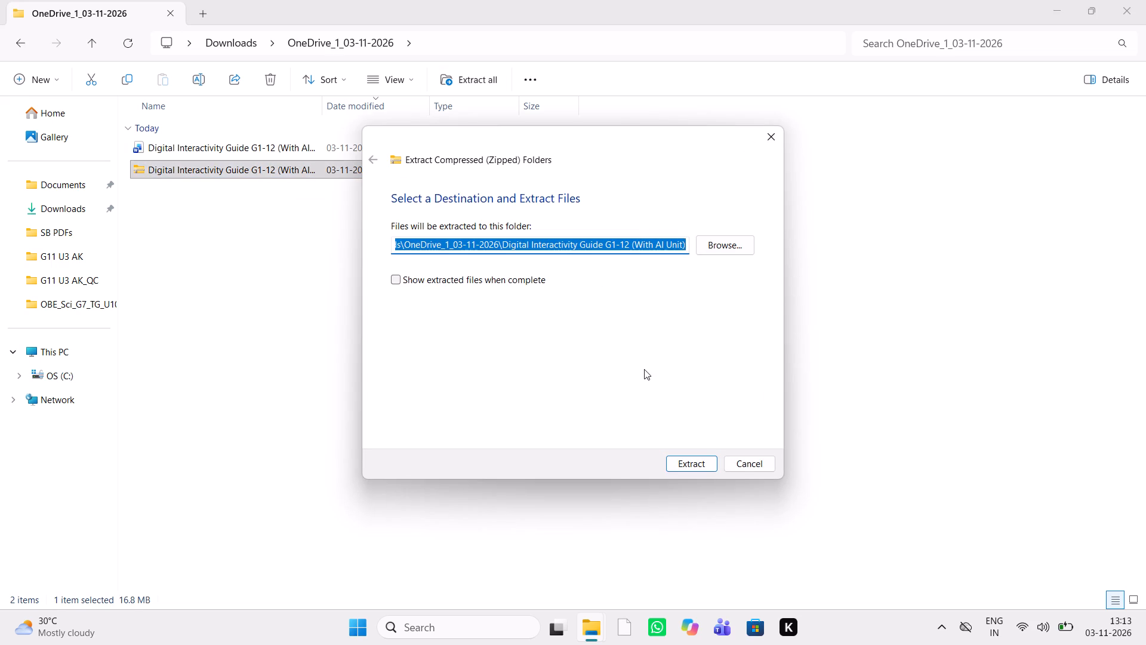
pyautogui.press('Return')
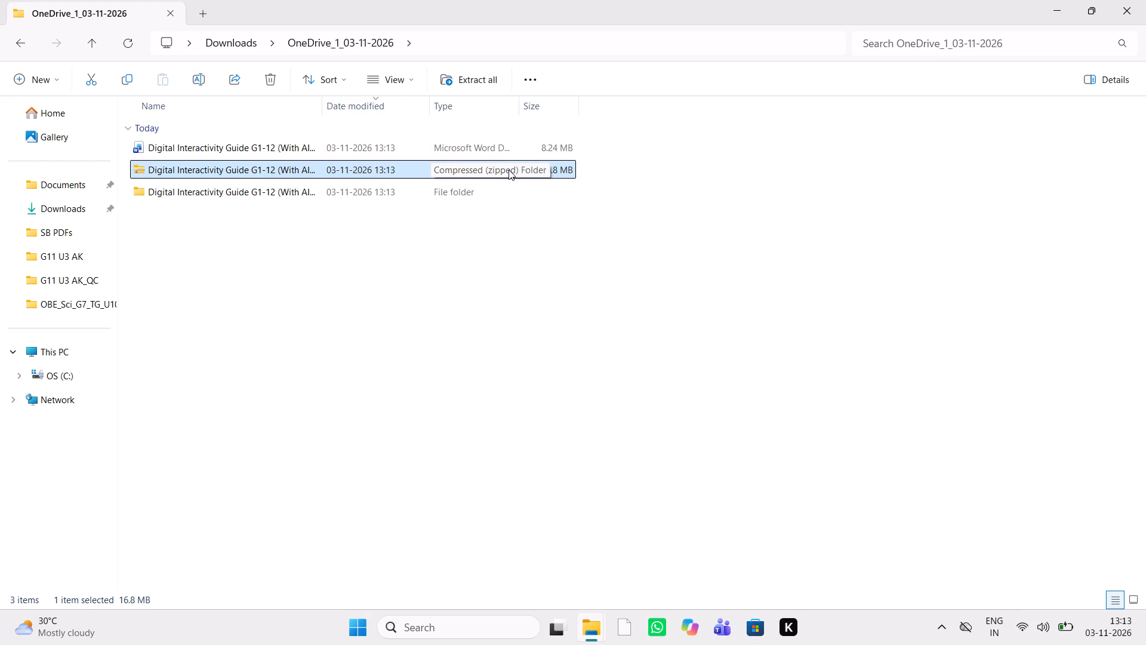
# Delete the Digital Interactivity Guide zip archive from the OneDrive_1_03-11-2026 folder.
pyautogui.click(420, 253)
pyautogui.click(359, 197)
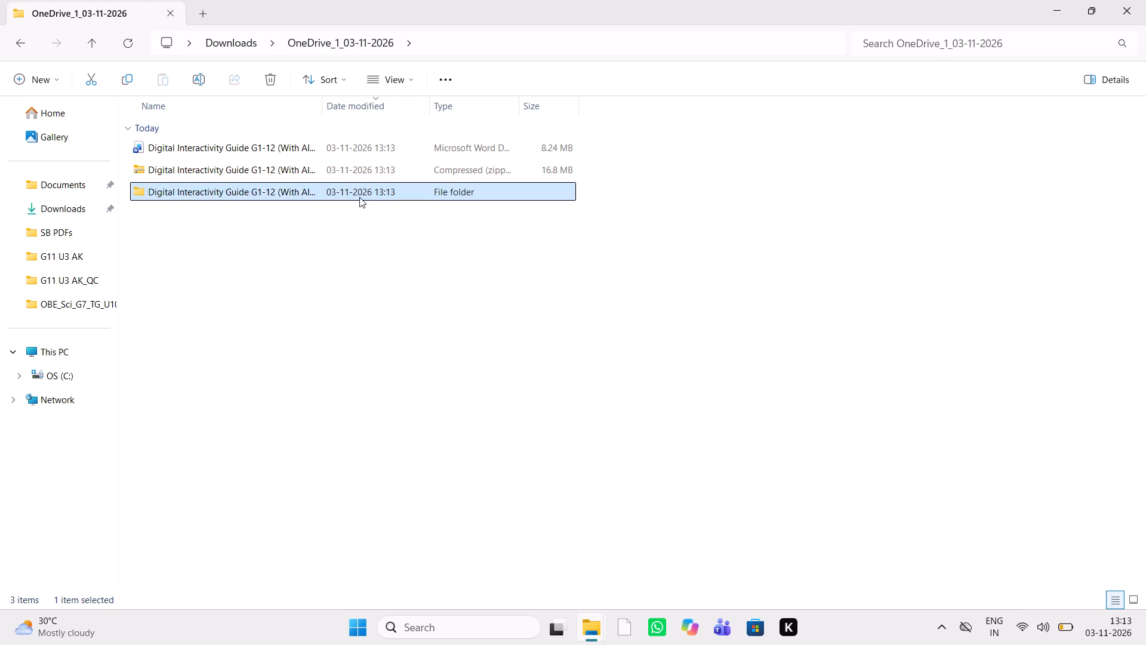
pyautogui.click(418, 167)
pyautogui.press('Delete')
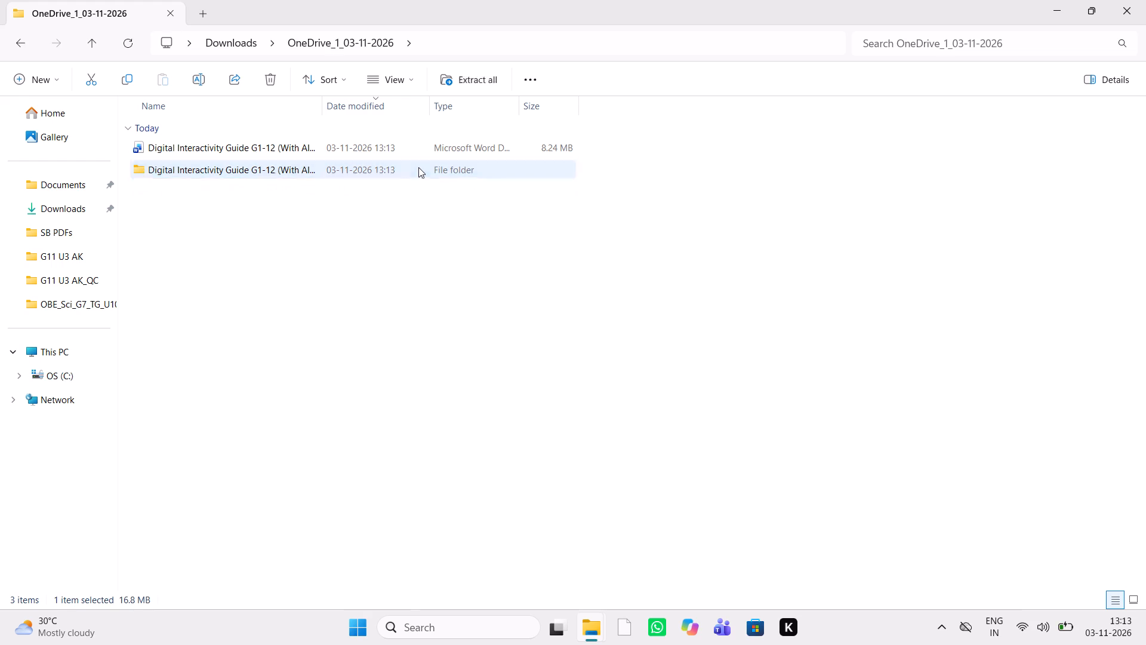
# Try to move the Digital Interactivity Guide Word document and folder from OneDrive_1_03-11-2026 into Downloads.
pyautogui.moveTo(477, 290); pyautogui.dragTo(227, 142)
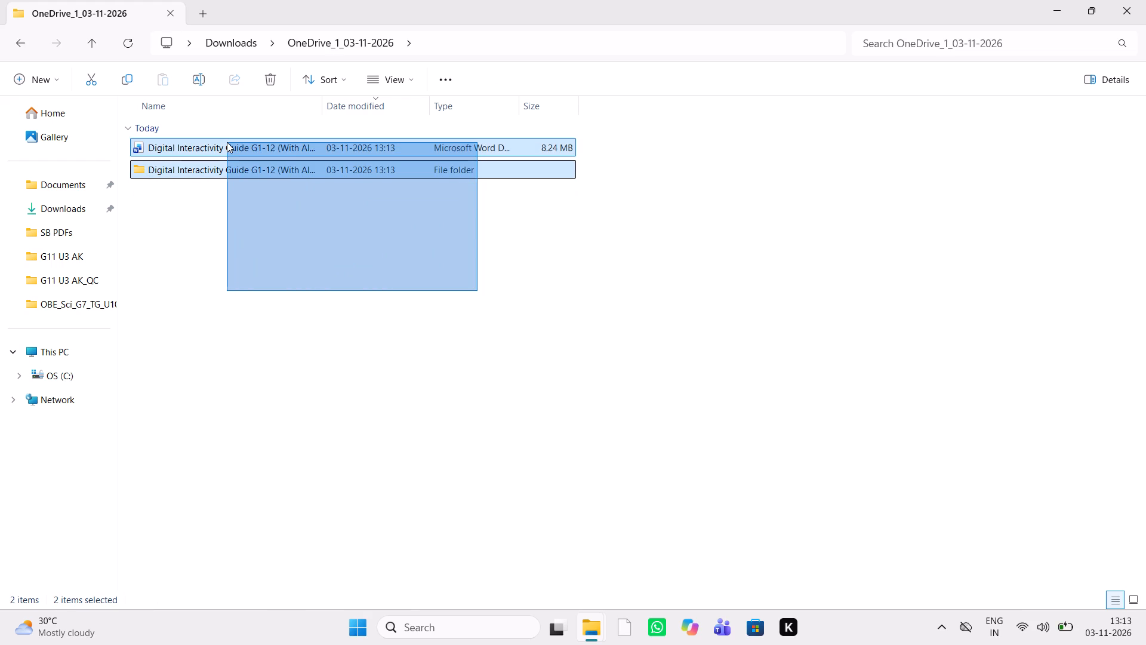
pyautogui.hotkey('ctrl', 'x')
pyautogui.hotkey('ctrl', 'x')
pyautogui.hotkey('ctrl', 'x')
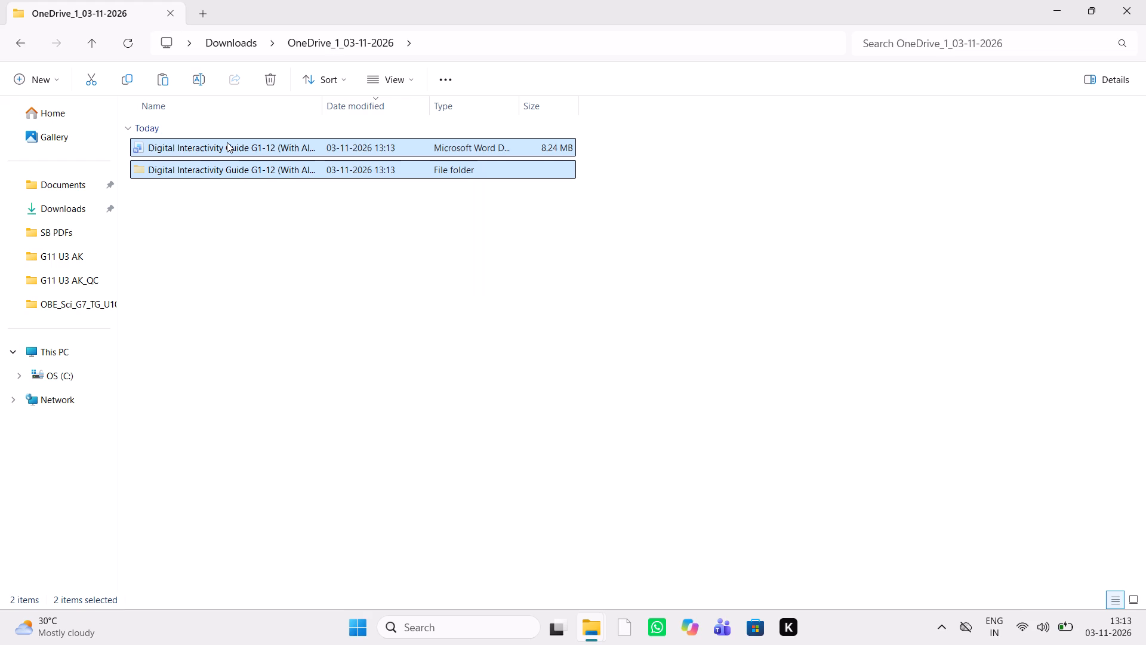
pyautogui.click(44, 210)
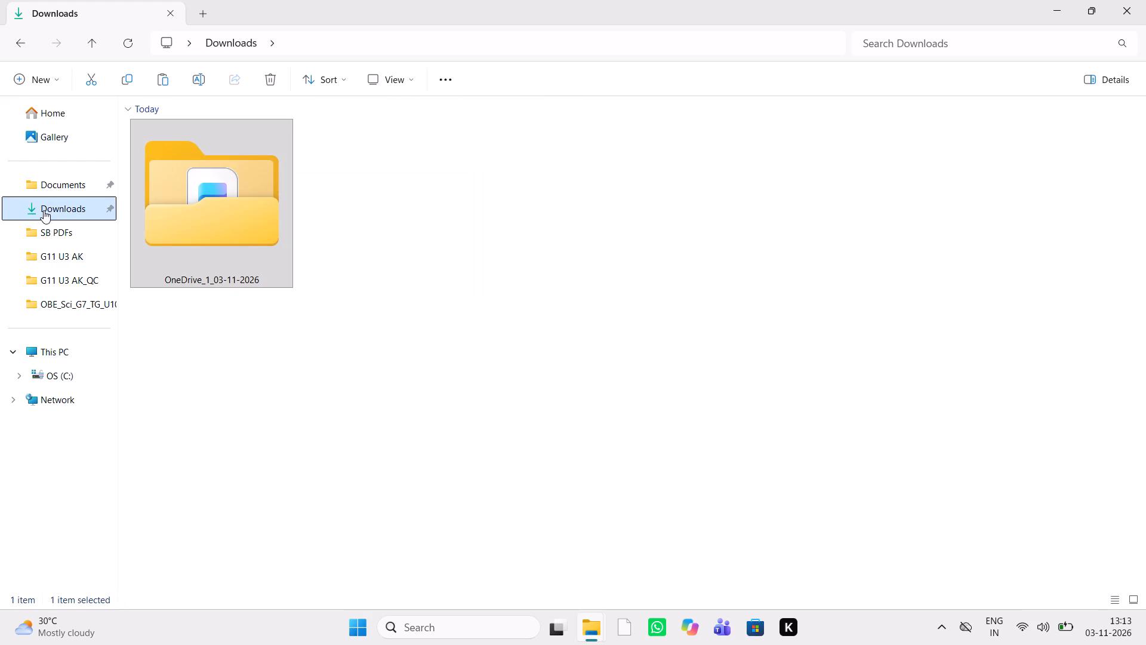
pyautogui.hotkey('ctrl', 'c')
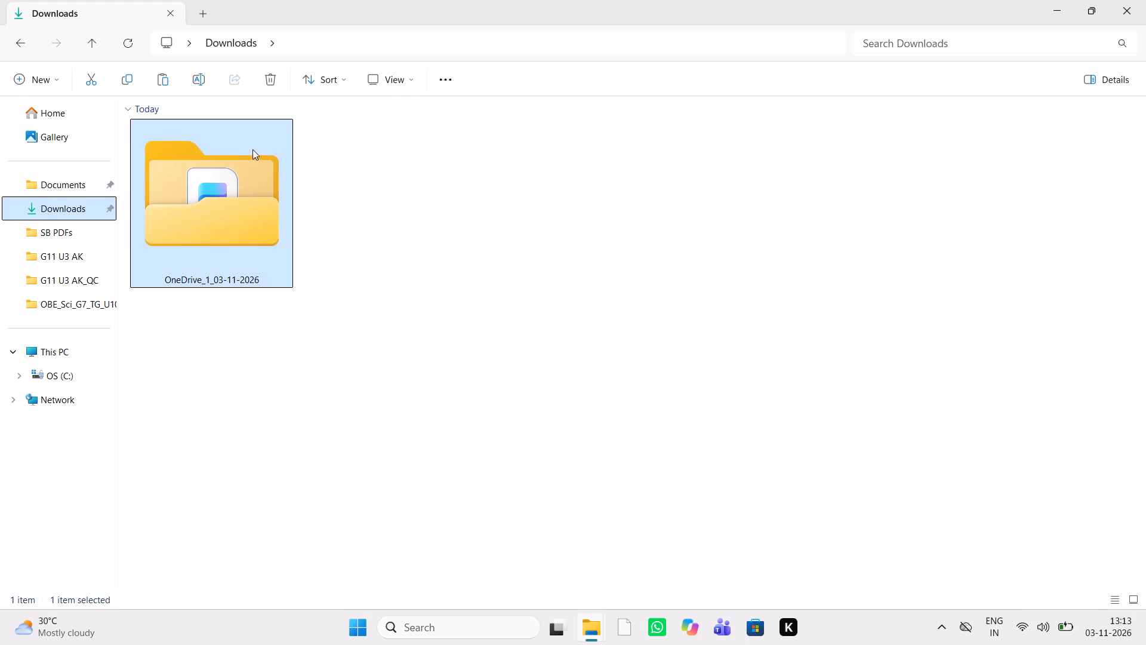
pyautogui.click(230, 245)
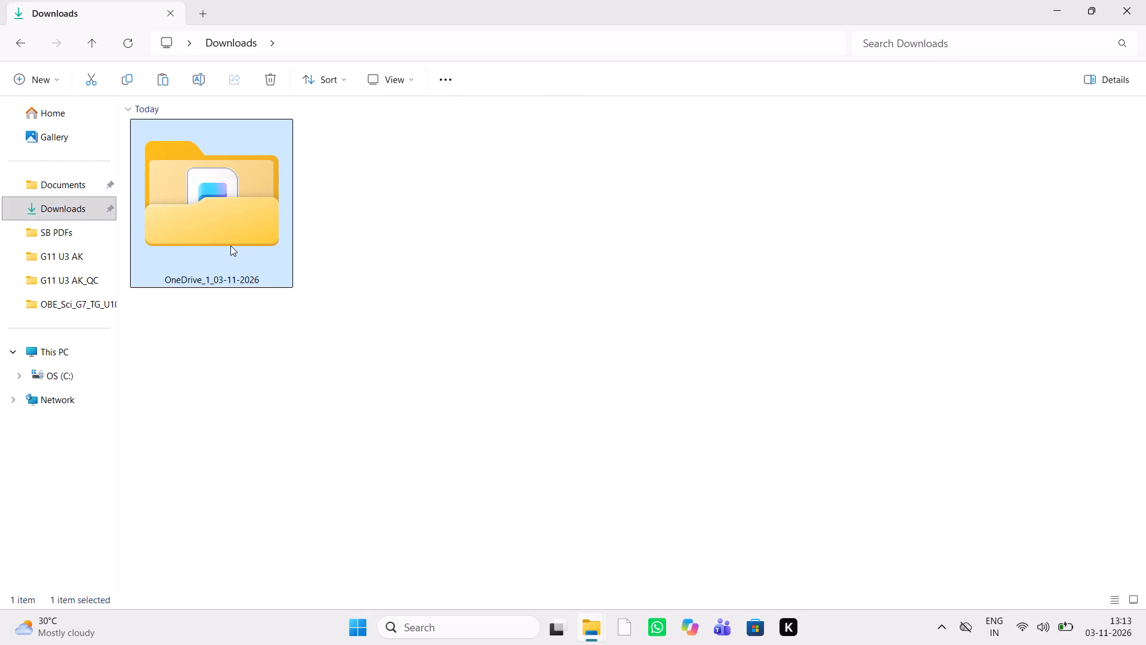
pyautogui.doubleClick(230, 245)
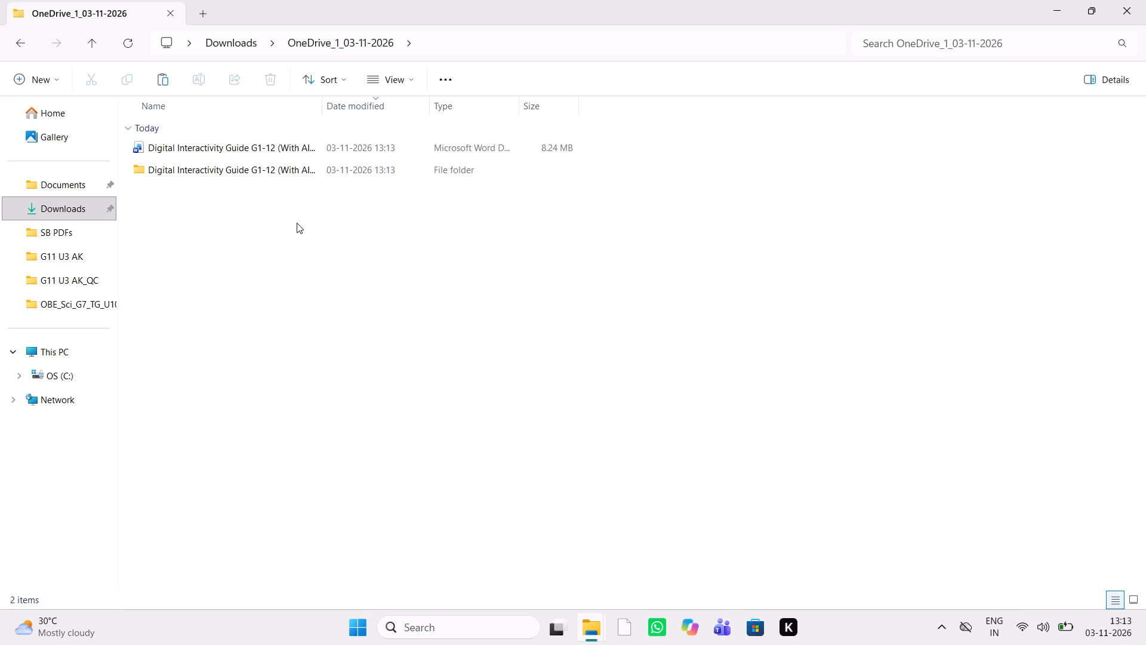
# Cut the Digital Interactivity Guide Word document and folder from OneDrive_1_03-11-2026 and paste them into Downloads.
pyautogui.moveTo(297, 223); pyautogui.dragTo(180, 131)
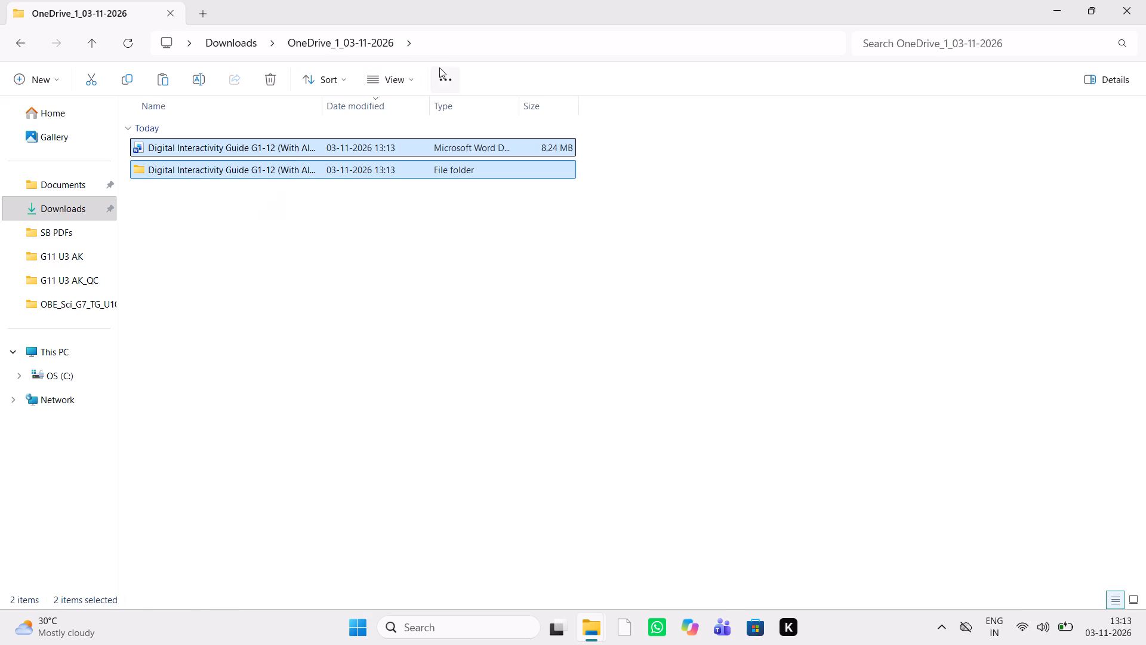
pyautogui.click(445, 80)
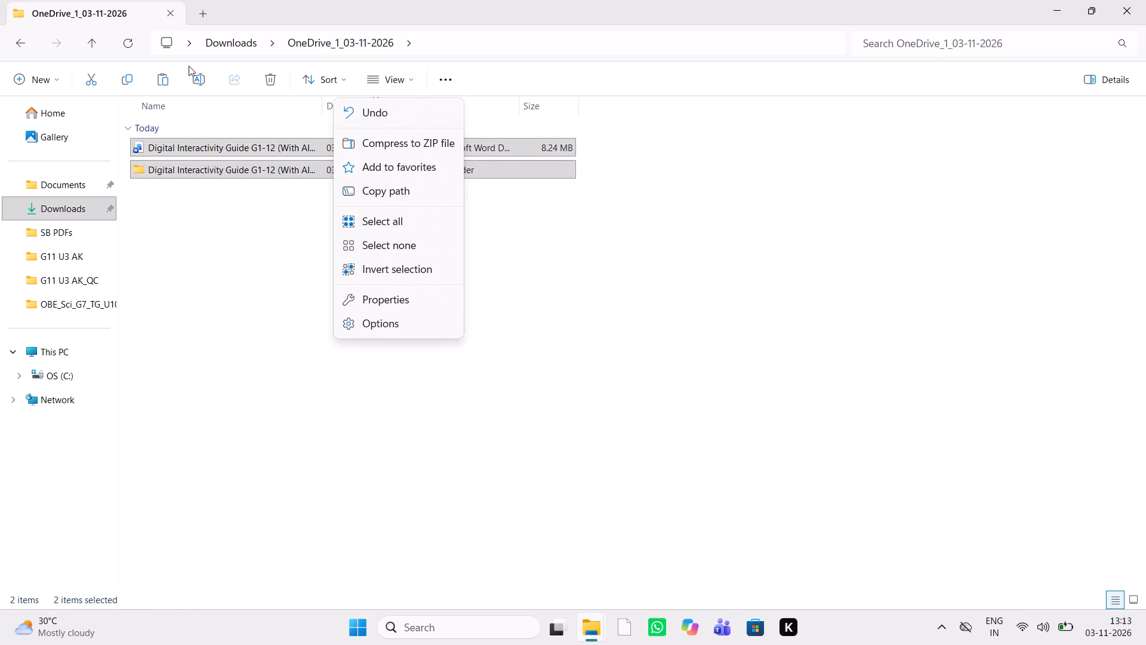
pyautogui.click(92, 78)
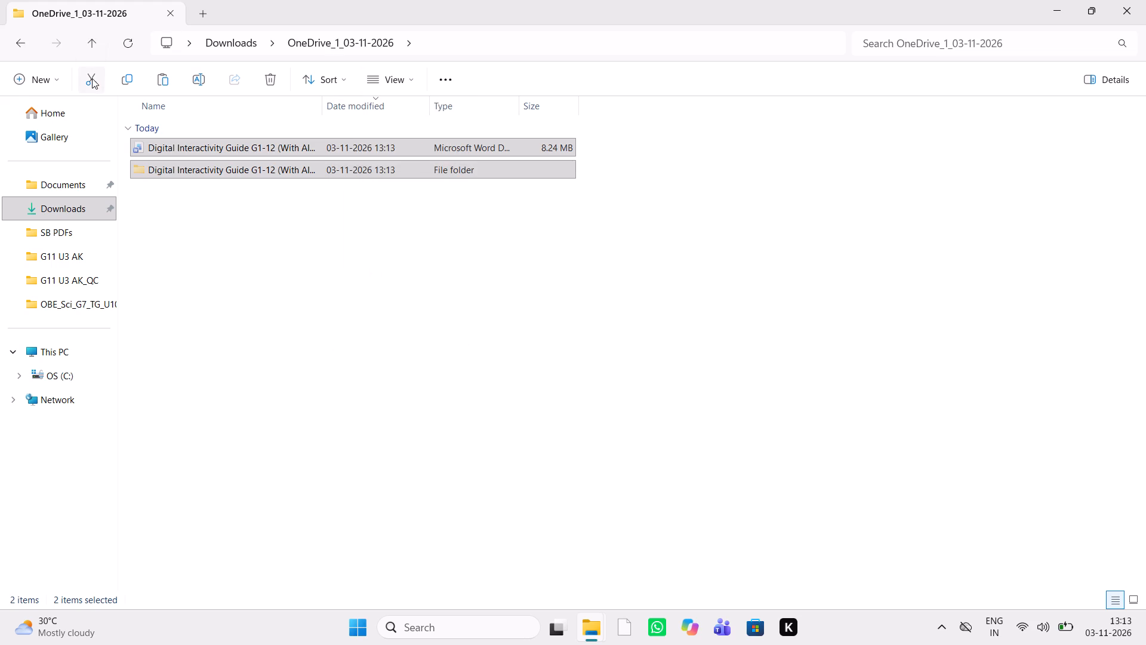
pyautogui.click(90, 207)
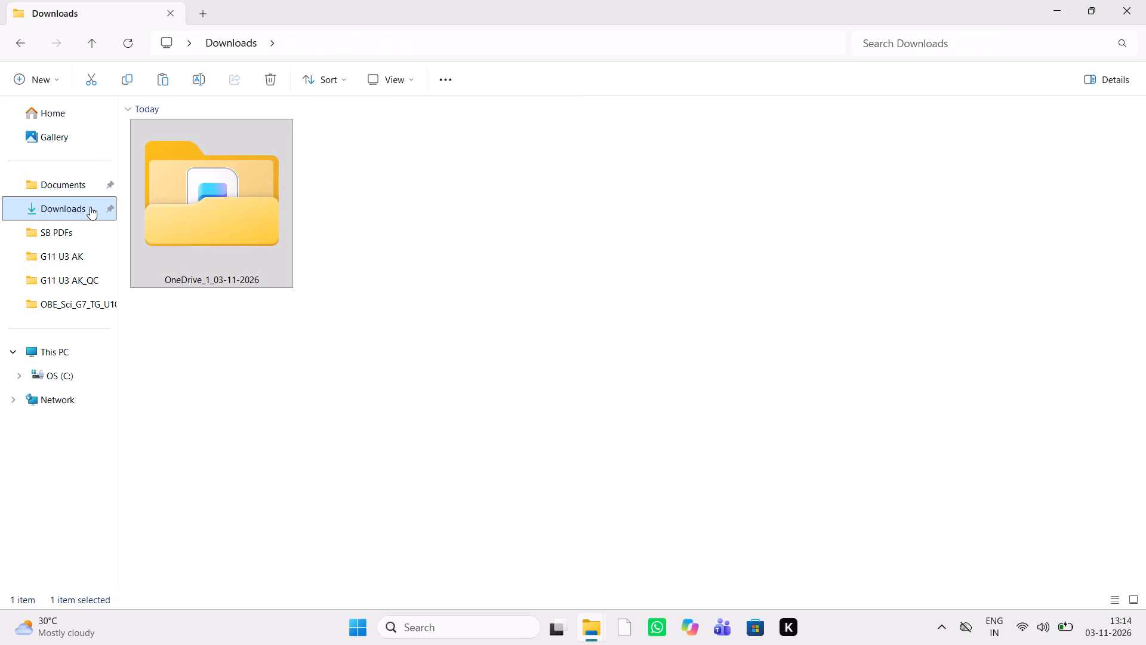
pyautogui.hotkey('ctrl', 'v')
# Check inside the OneDrive_1_03-11-2026 folder, return to Downloads and delete that folder.
pyautogui.click(195, 217)
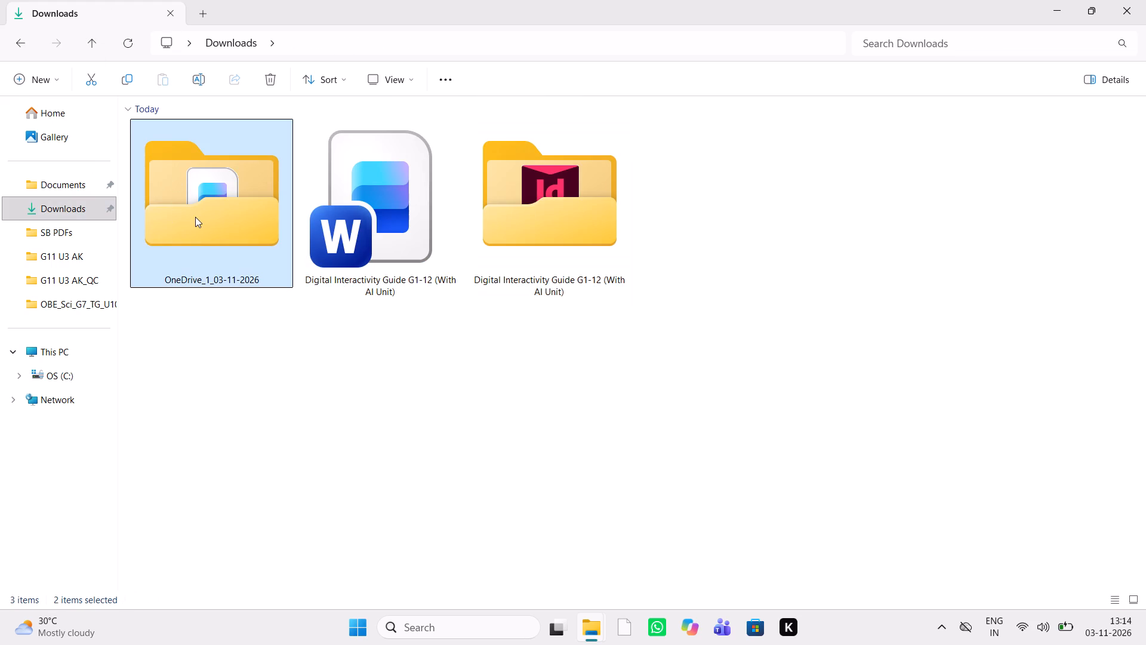
pyautogui.press('Return')
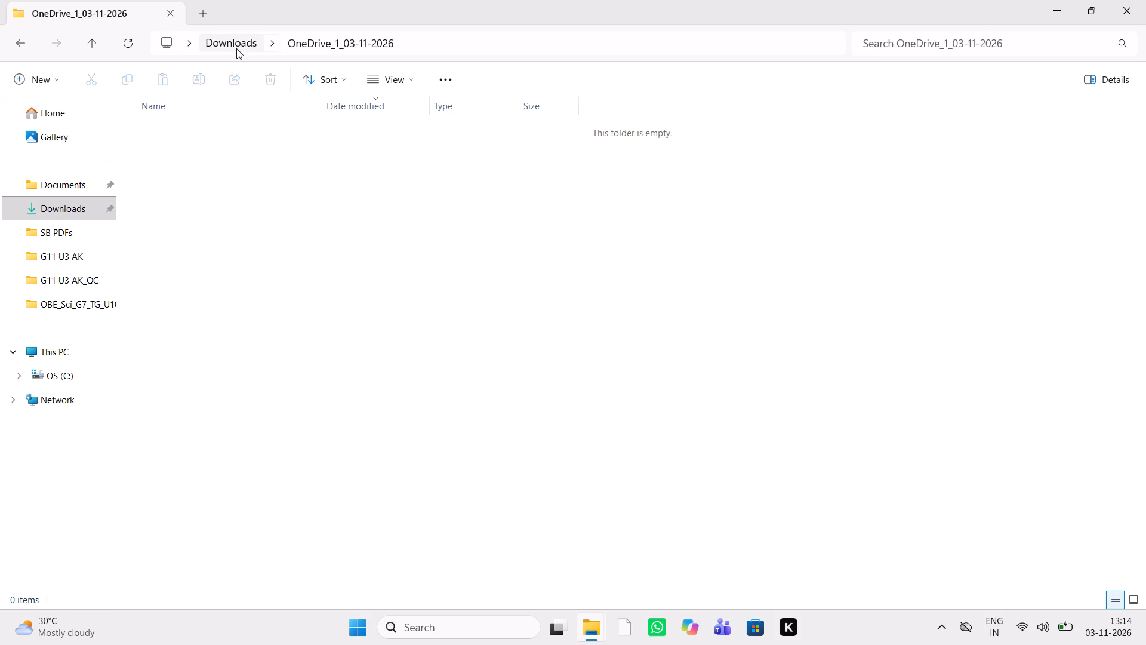
pyautogui.click(236, 48)
pyautogui.click(202, 223)
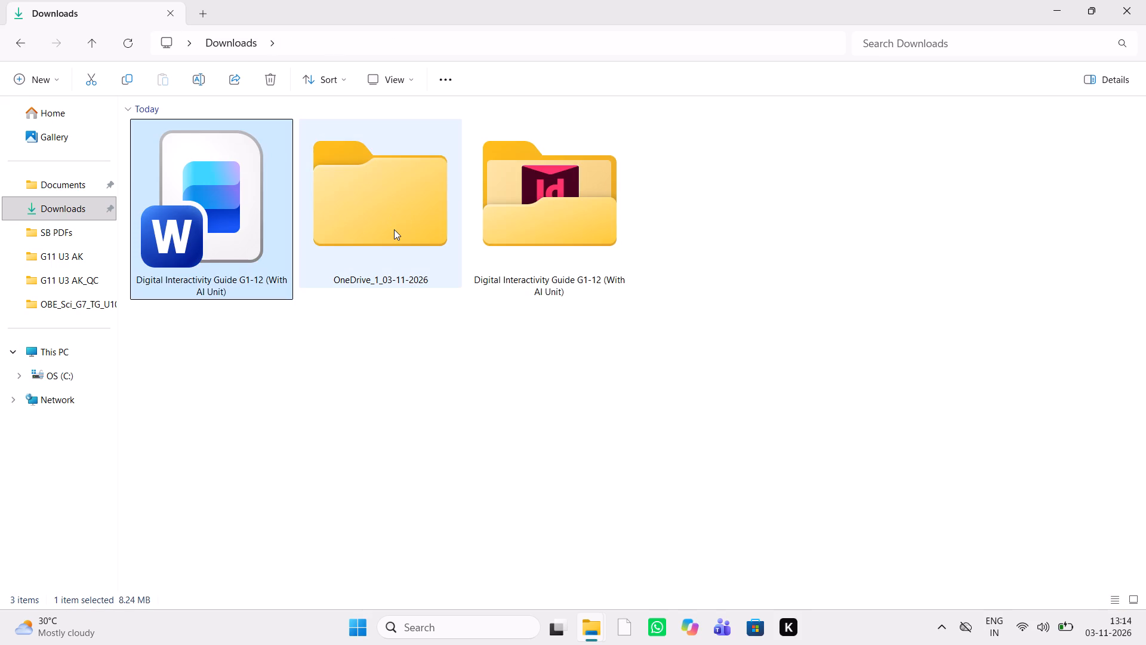
pyautogui.click(394, 229)
pyautogui.press('Delete')
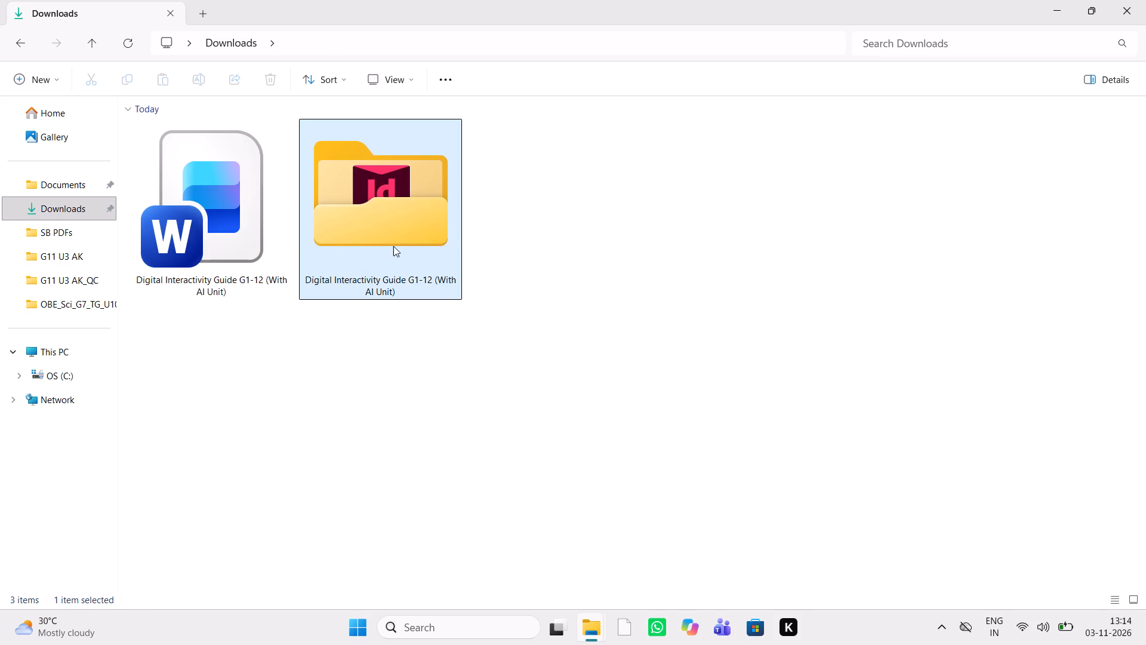
# Look through the contents of the Digital Interactivity Guide G1-12 (With AI Unit) folder and return to Downloads.
pyautogui.doubleClick(393, 246)
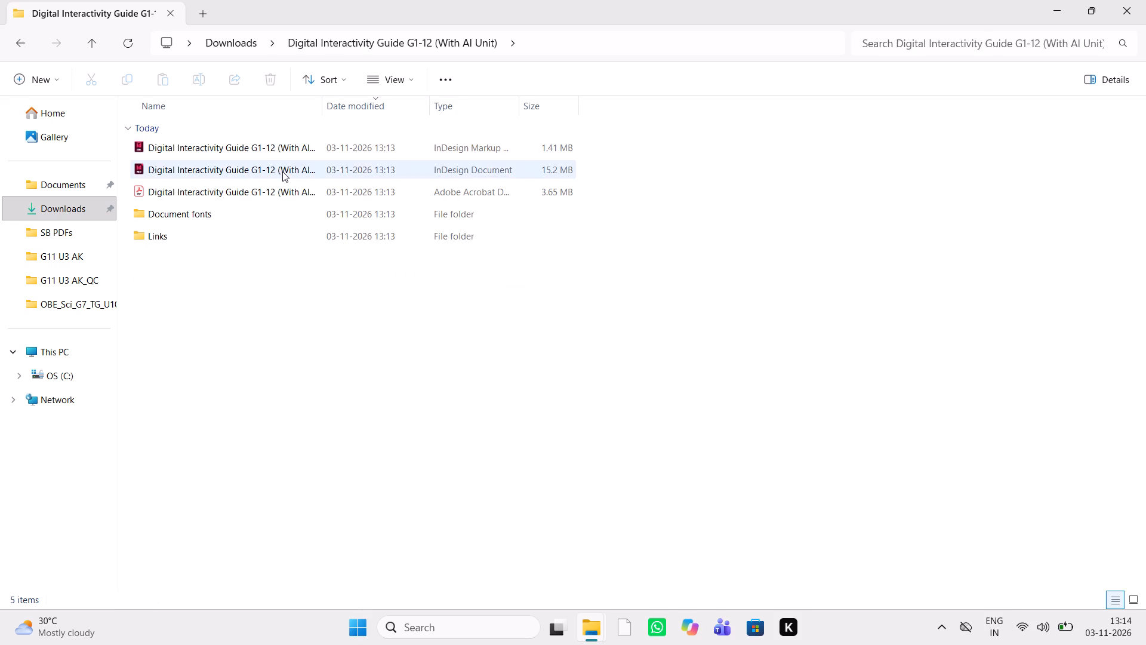
pyautogui.click(303, 191)
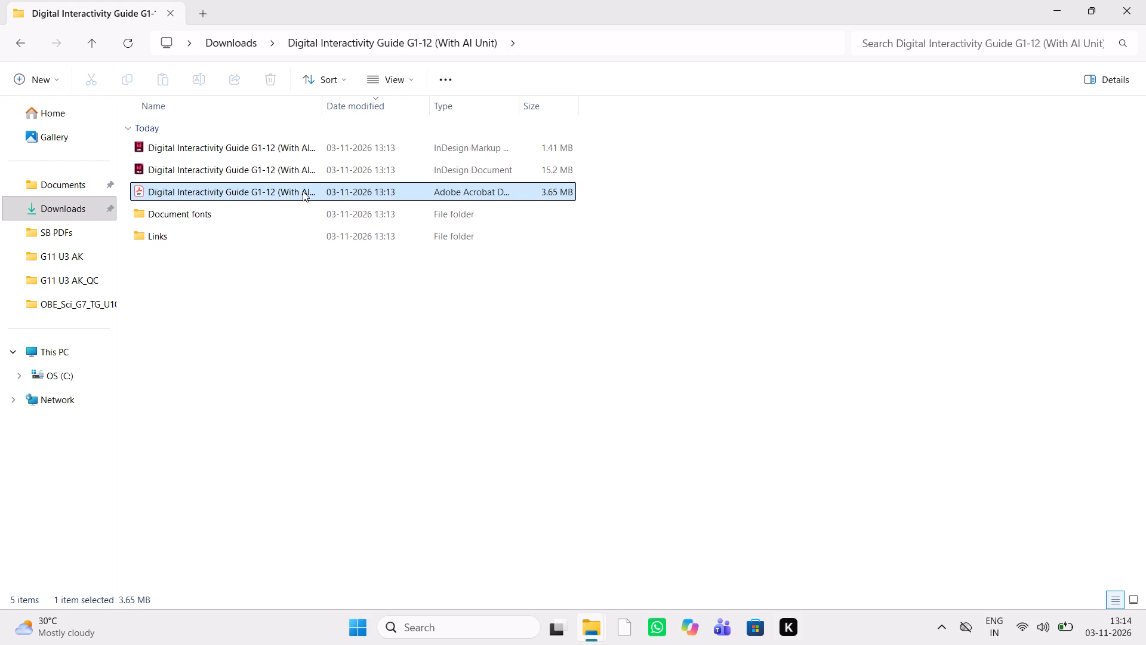
pyautogui.click(255, 39)
# Open the Digital Interactivity Guide G1-12 (With AI Unit) Word document from Downloads.
pyautogui.click(270, 228)
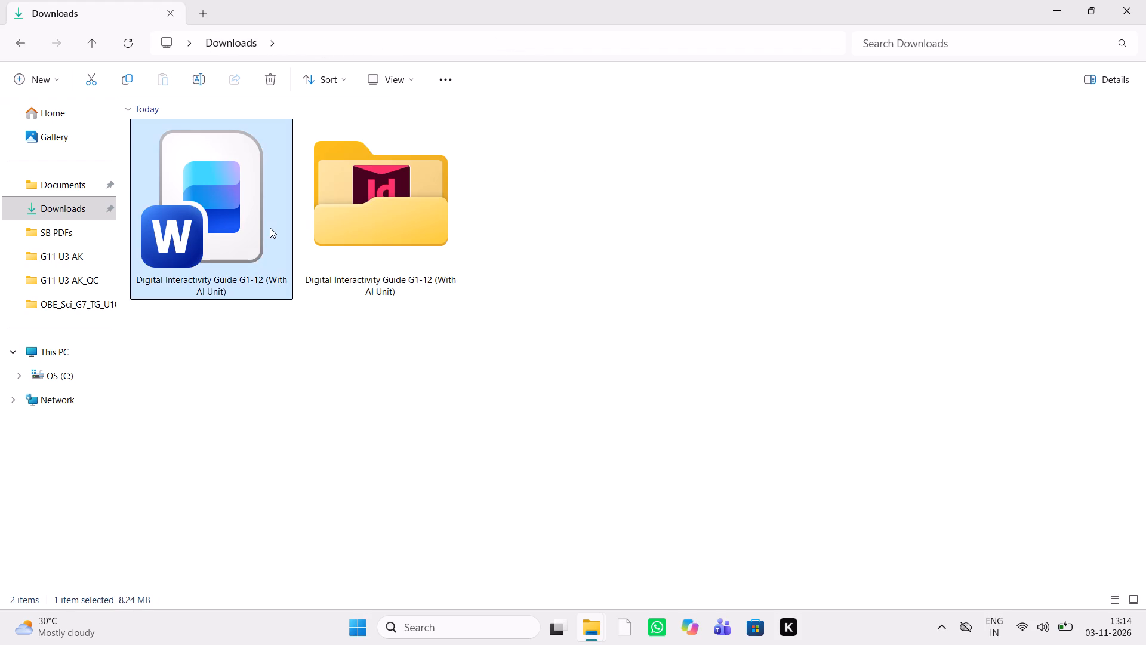
pyautogui.press('Return')
# Open the Digital Interactivity Guide G1-12 (With AI Unit) PDF from its folder in Downloads.
pyautogui.click(376, 213)
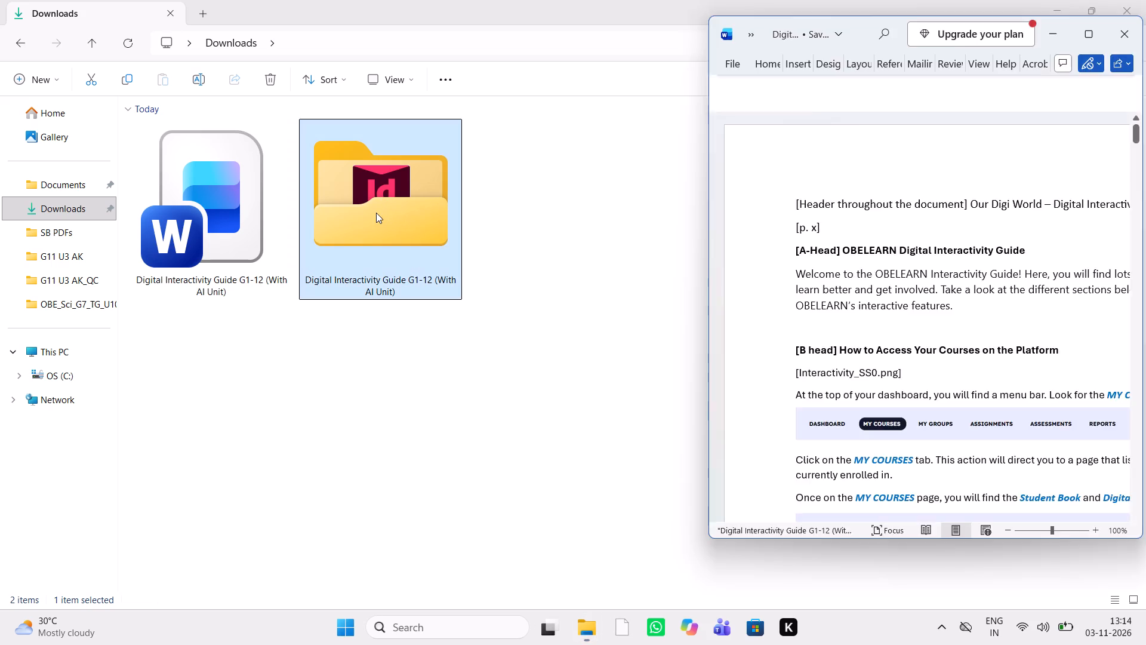
pyautogui.click(376, 213)
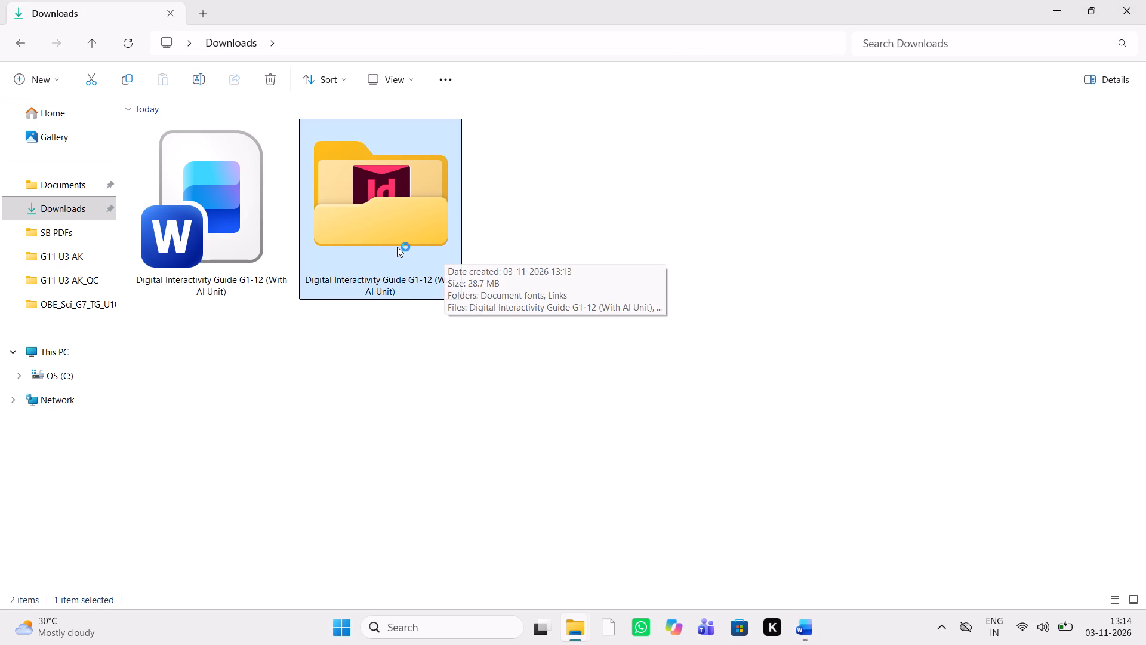
pyautogui.click(649, 279)
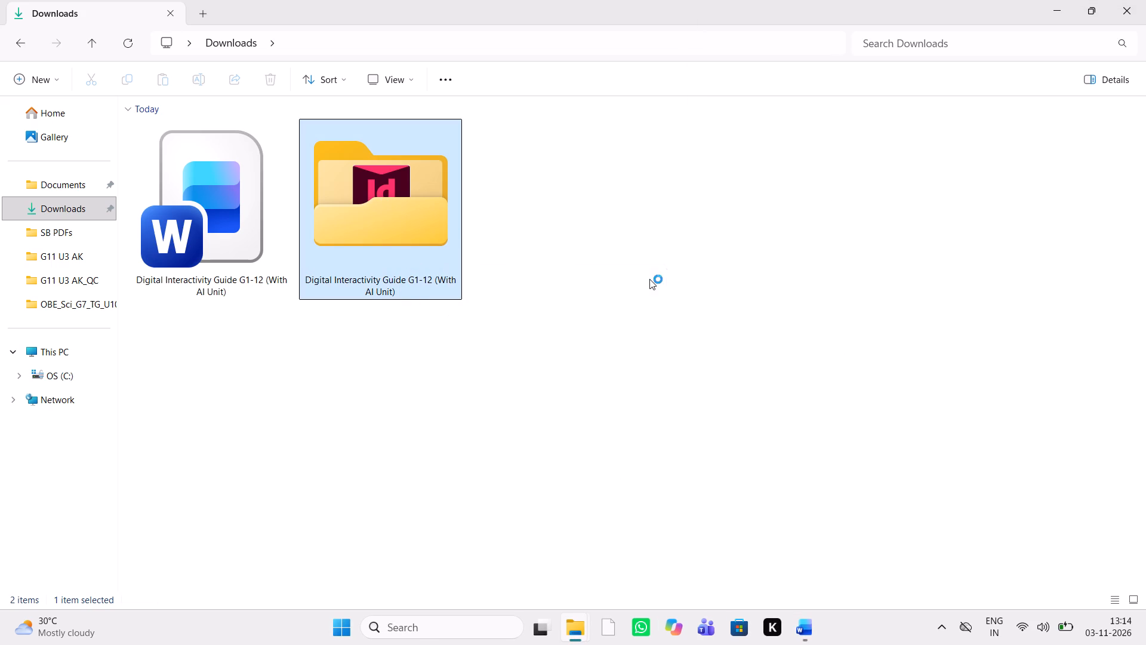
pyautogui.doubleClick(401, 210)
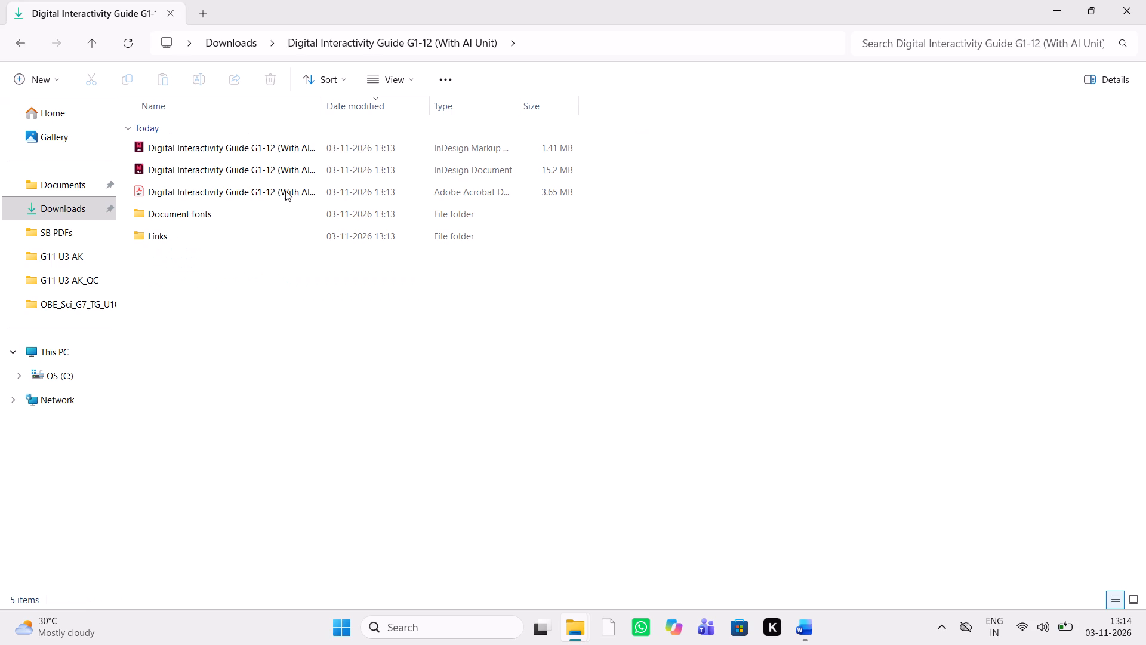
pyautogui.click(236, 185)
pyautogui.press('Return')
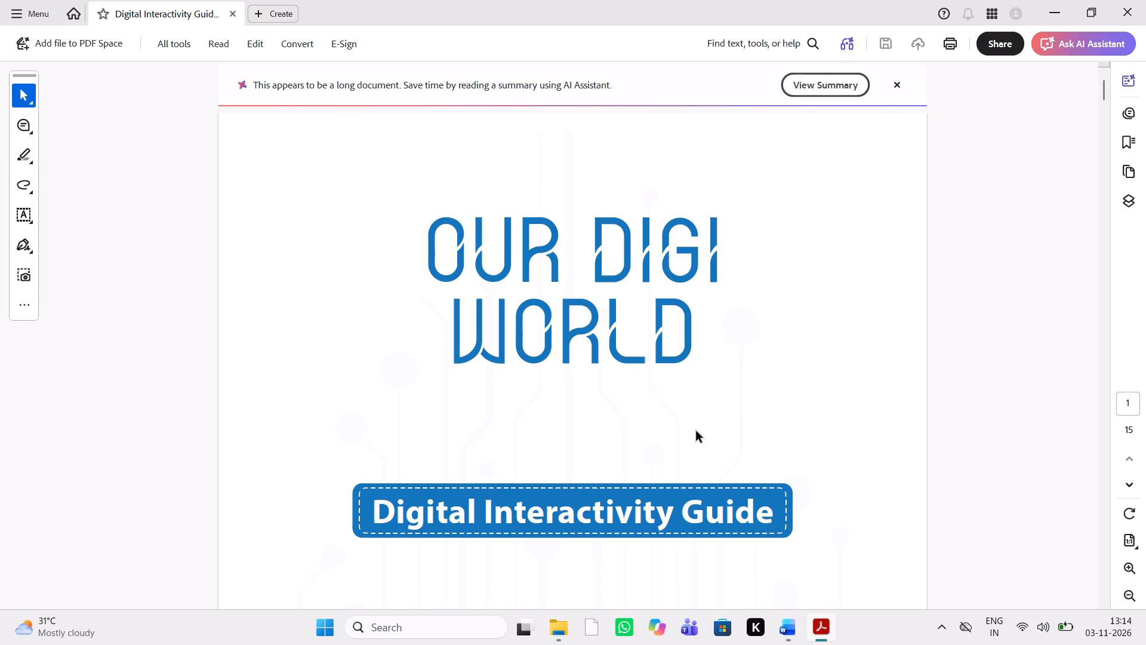
# Look over the first pages of the PDF, show its comments and return to the cover page.
pyautogui.scroll(-5, 951, 382)
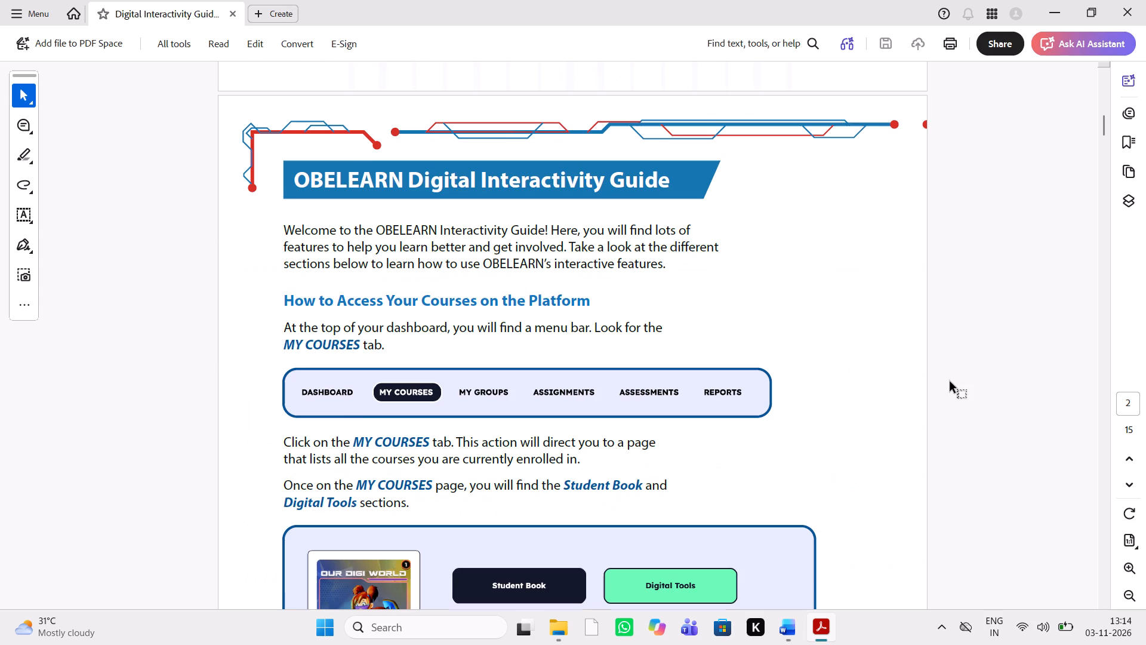
pyautogui.scroll(-1, 951, 382)
pyautogui.click(777, 631)
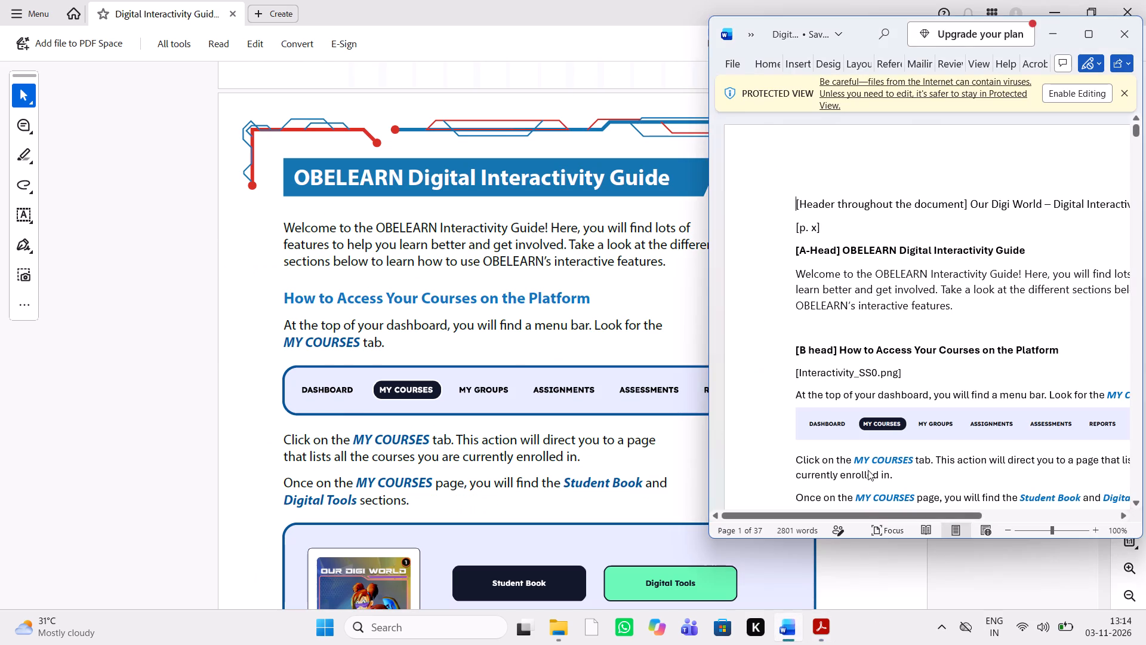
pyautogui.click(1050, 33)
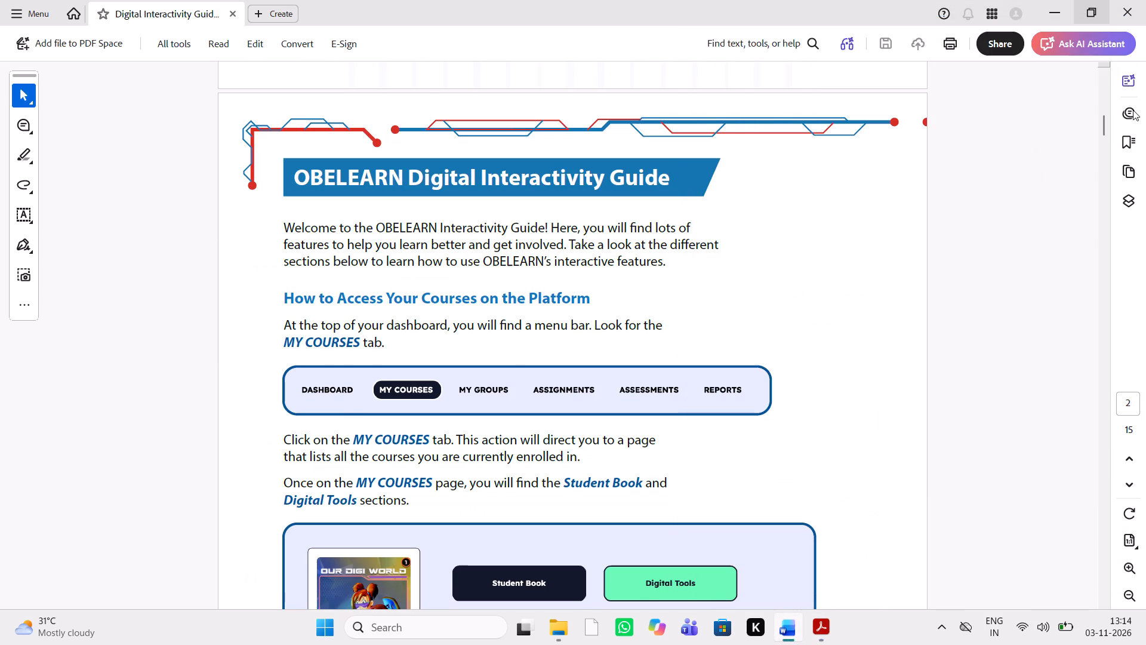
pyautogui.click(1136, 116)
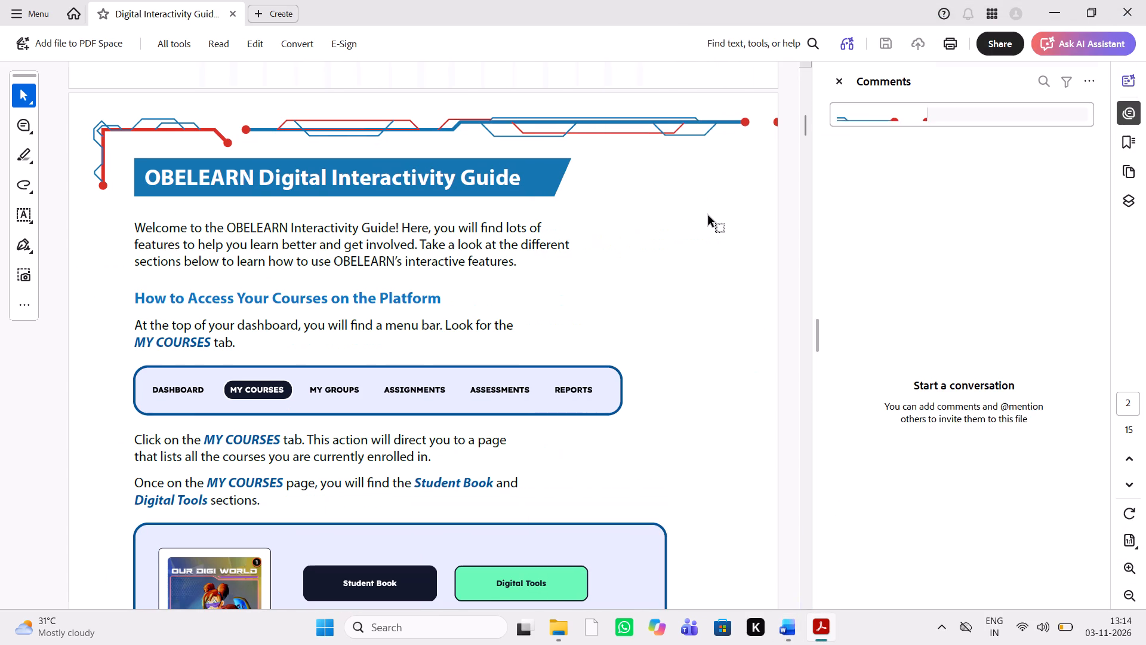
pyautogui.scroll(8, 709, 216)
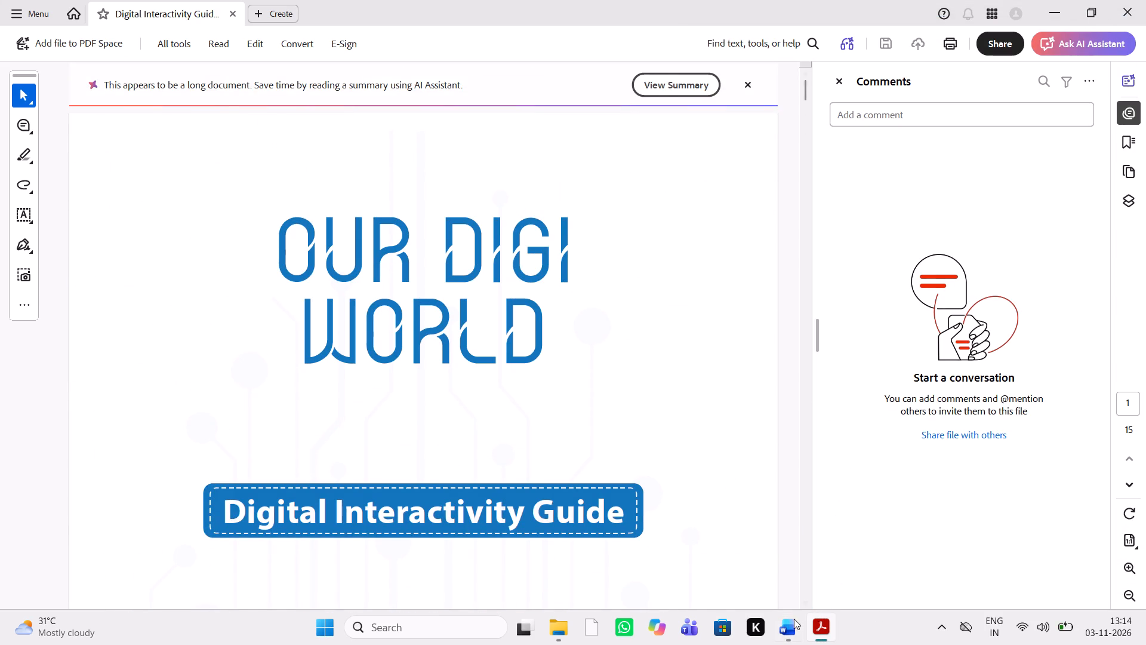
# Bring up the Word document beside the PDF and compare the OBELEARN Digital Interactivity Guide introduction and menu bar image in both.
pyautogui.click(785, 629)
pyautogui.scroll(-2, 439, 416)
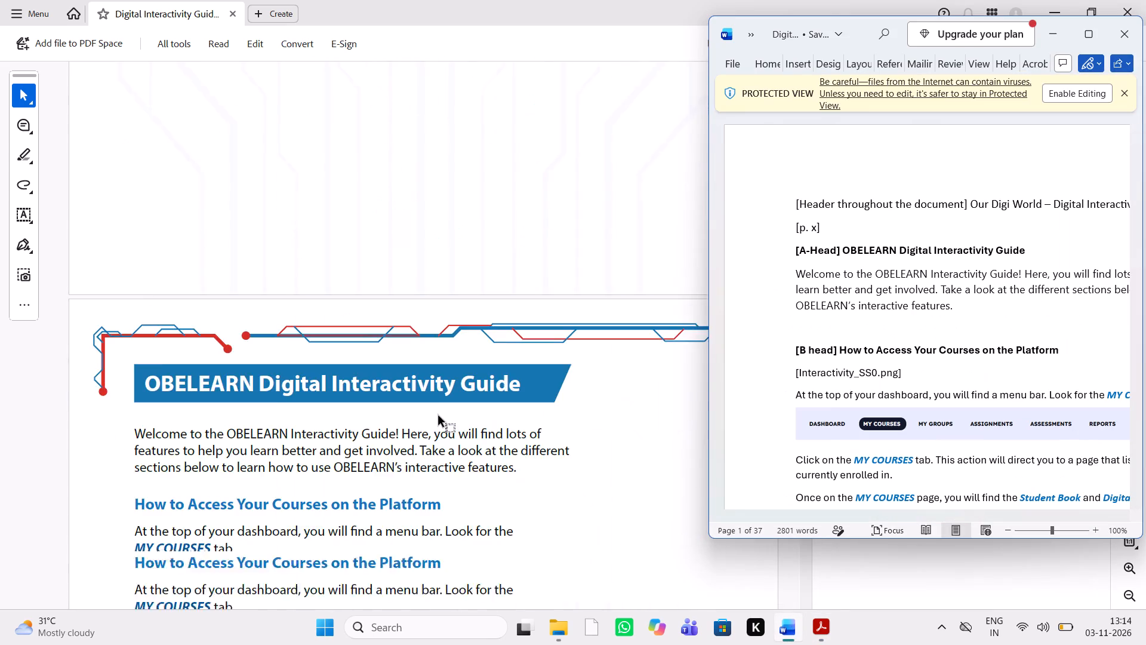
pyautogui.scroll(-3, 439, 416)
pyautogui.scroll(1, 406, 429)
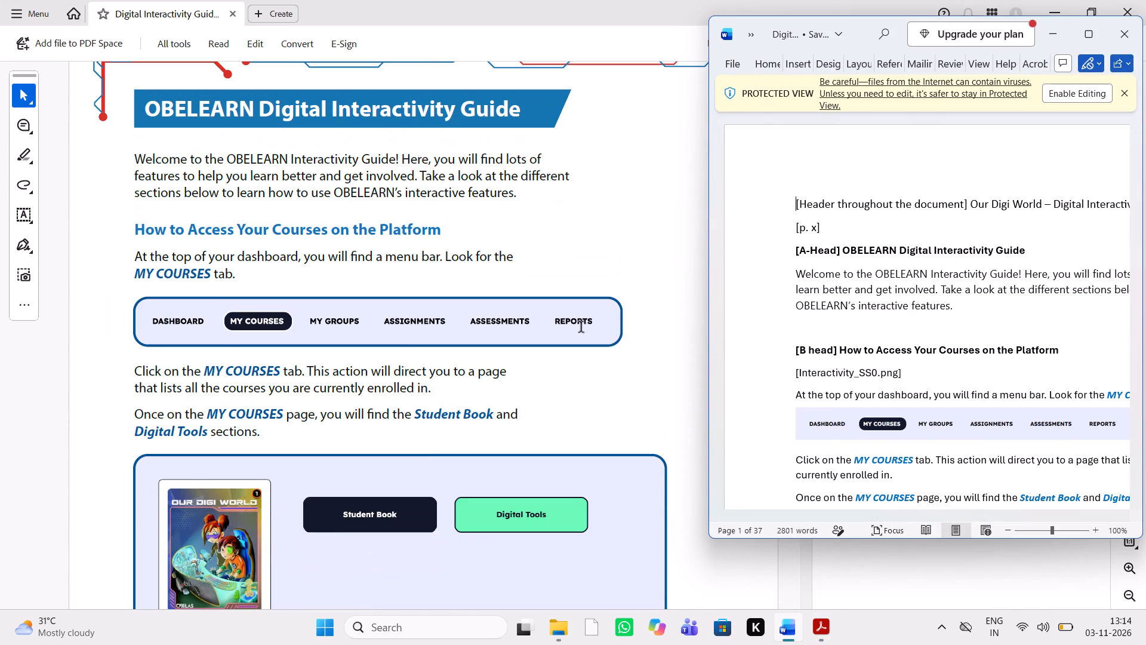
pyautogui.scroll(2, 822, 315)
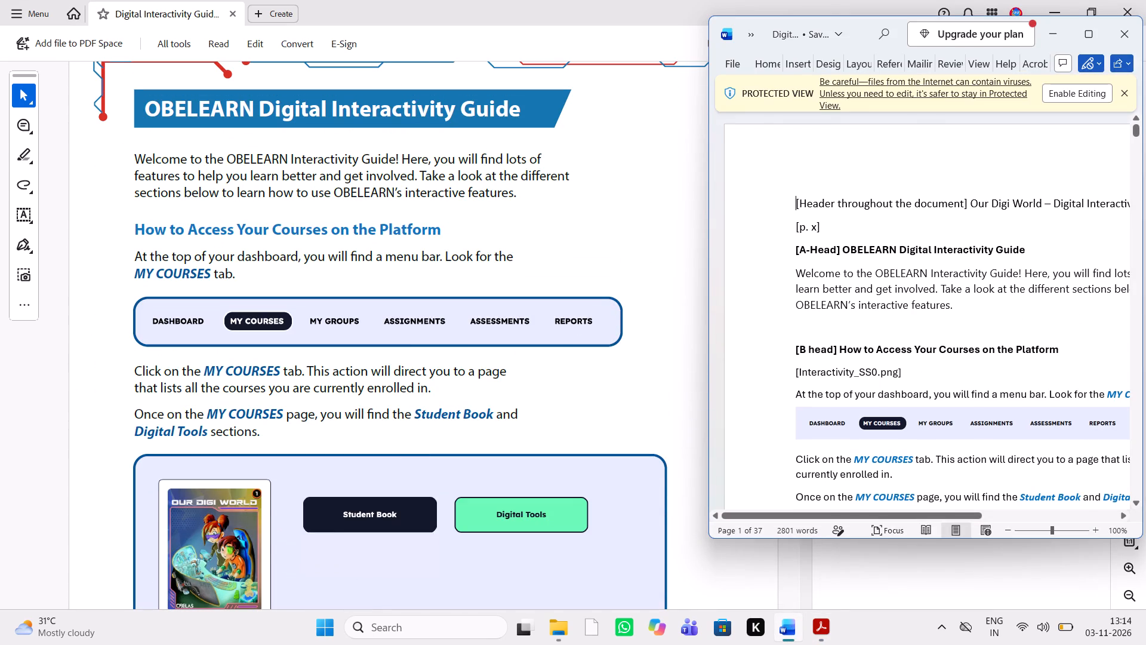
pyautogui.hscroll(-2, 899, 182)
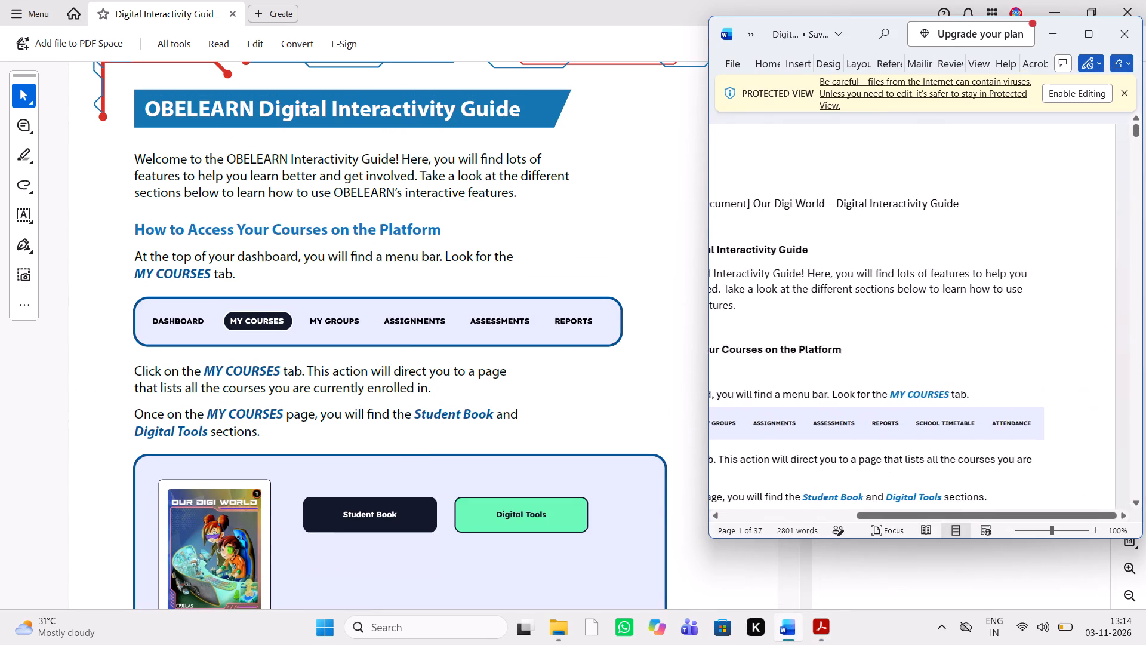
pyautogui.hscroll(1, 899, 182)
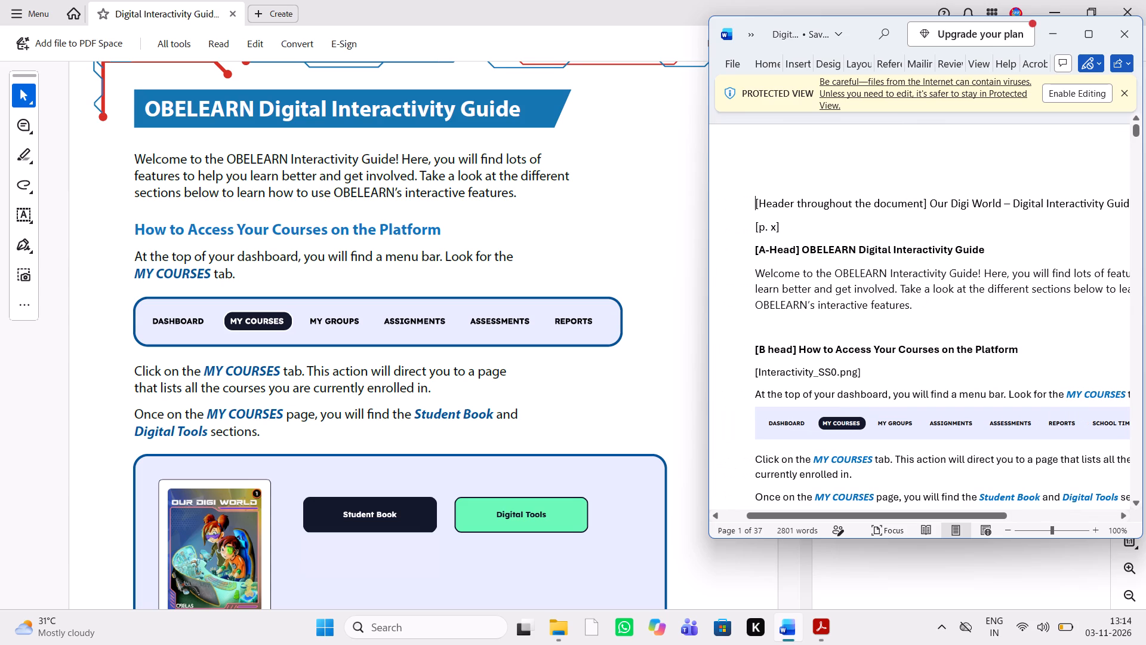
pyautogui.scroll(4, 495, 249)
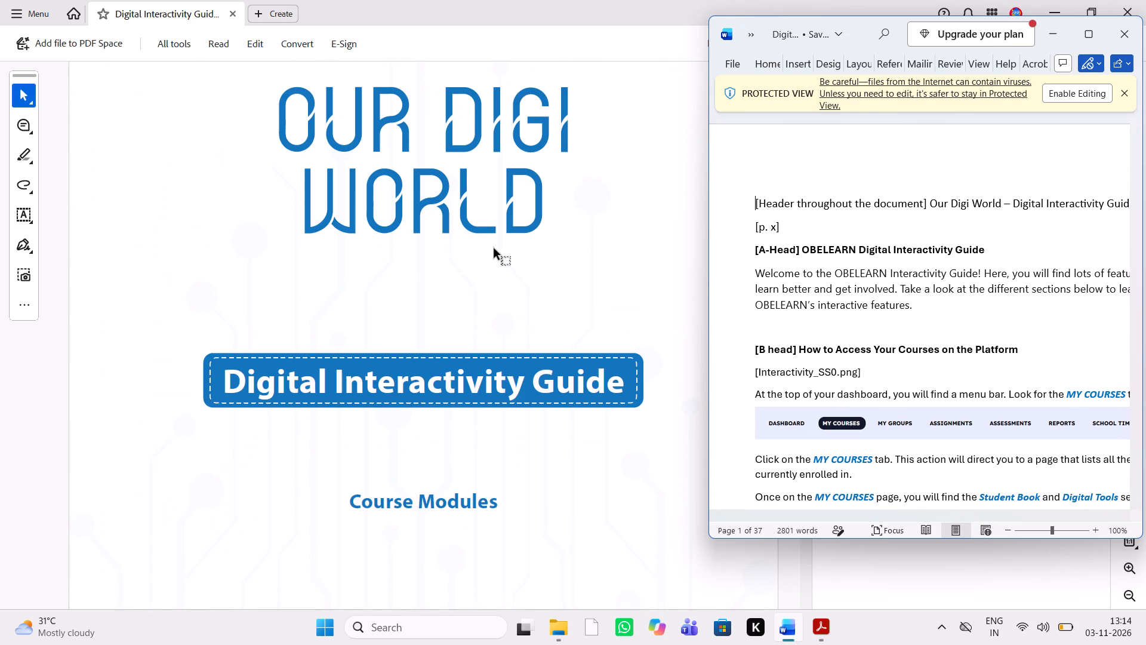
pyautogui.scroll(-2, 495, 249)
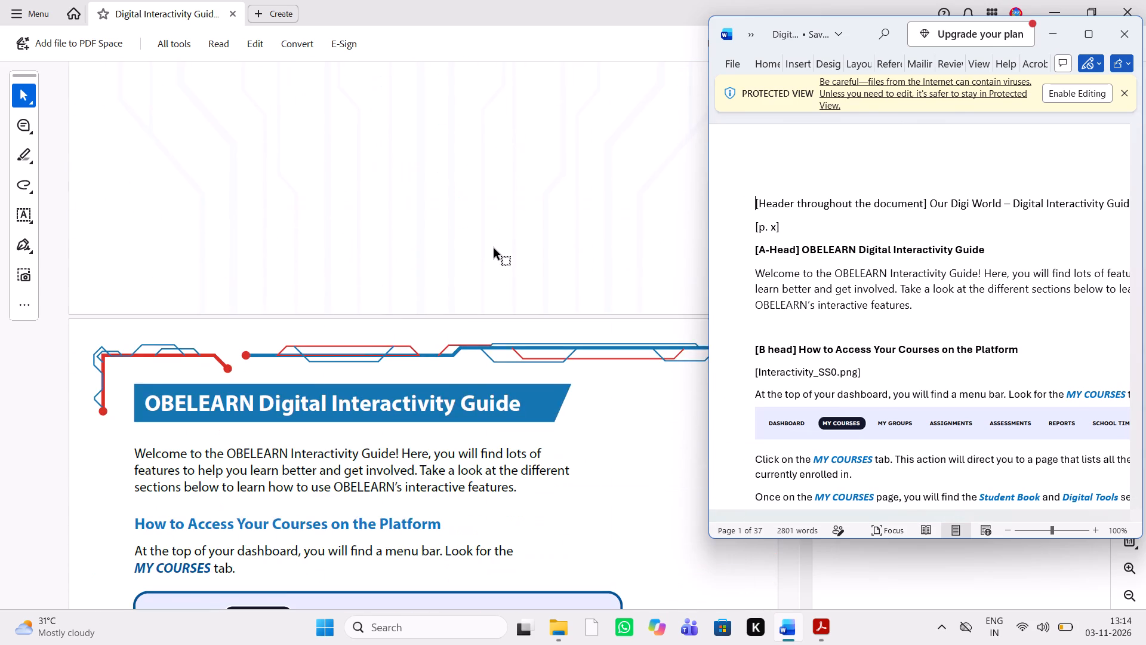
pyautogui.scroll(-2, 495, 249)
pyautogui.scroll(2, 495, 249)
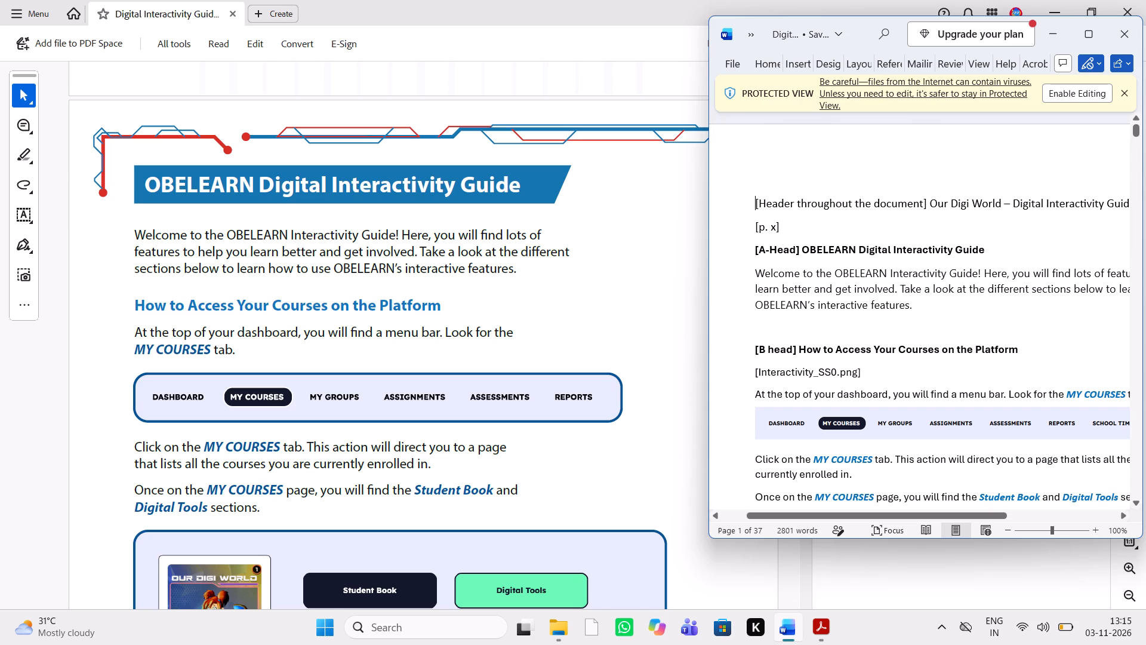
pyautogui.hscroll(-1, 855, 302)
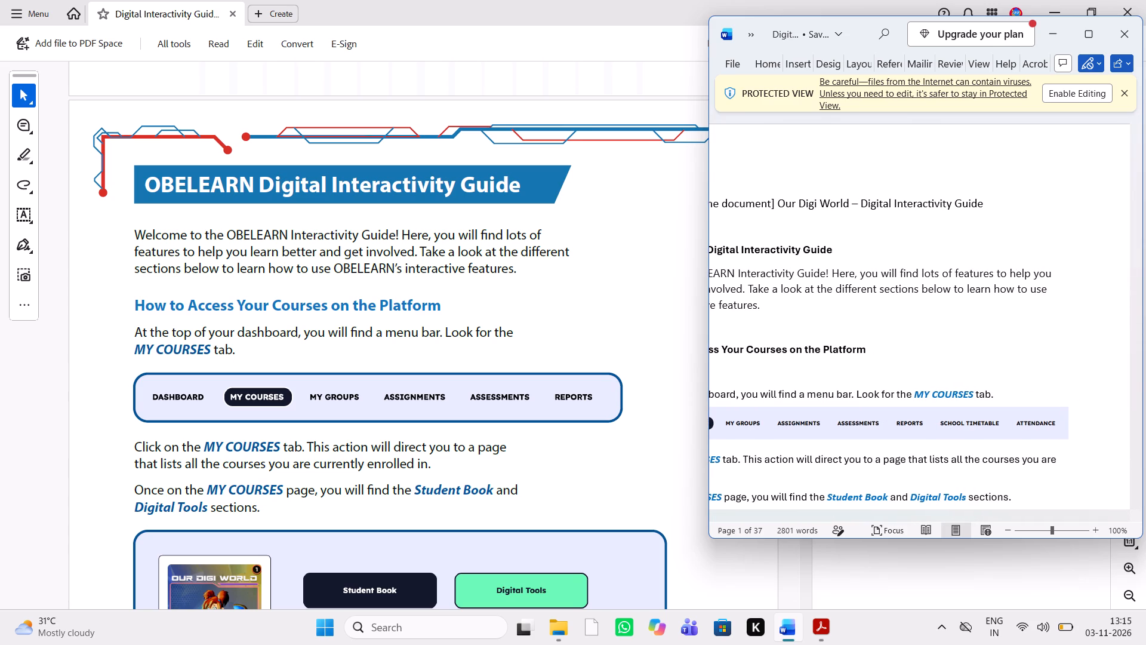
pyautogui.hscroll(1, 855, 302)
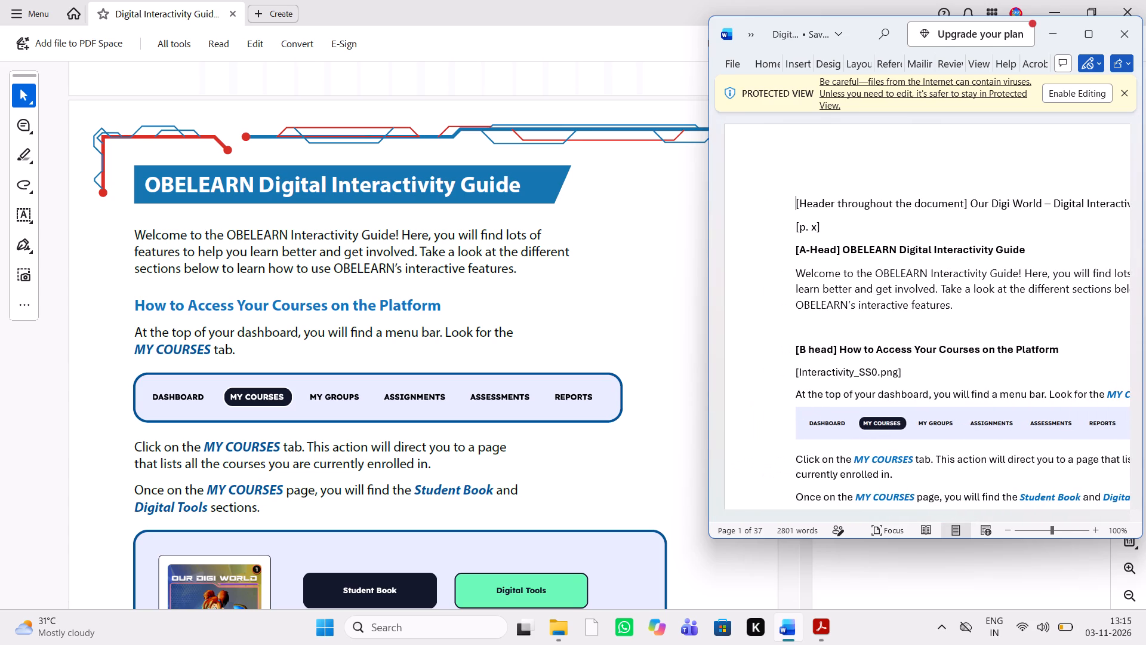
pyautogui.hscroll(-1, 855, 302)
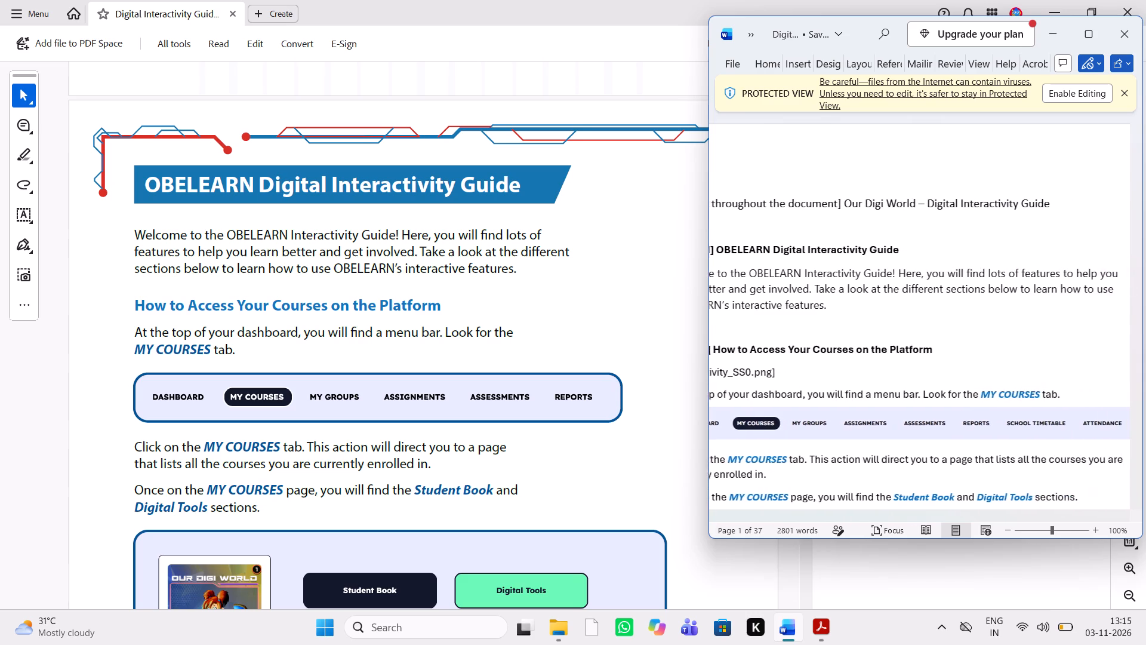
pyautogui.hscroll(1, 855, 302)
# Compare the How to Access Your Courses on the Platform text and menu bar image in the PDF and Word document.
pyautogui.scroll(-1, 506, 340)
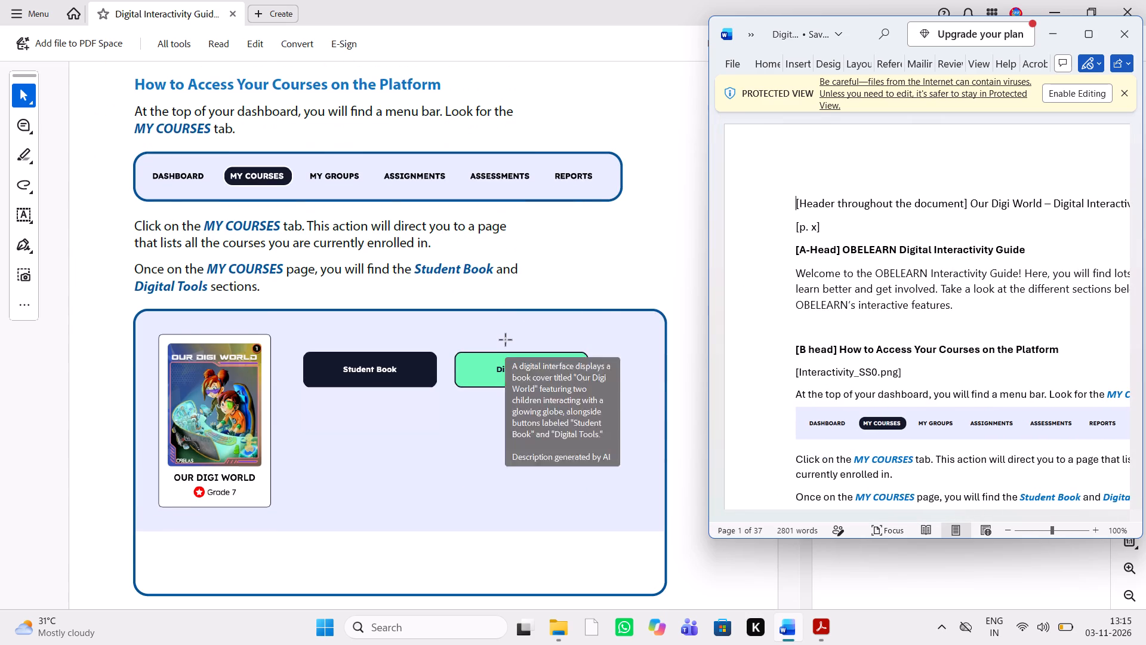
pyautogui.scroll(1, 552, 308)
pyautogui.scroll(-1, 552, 308)
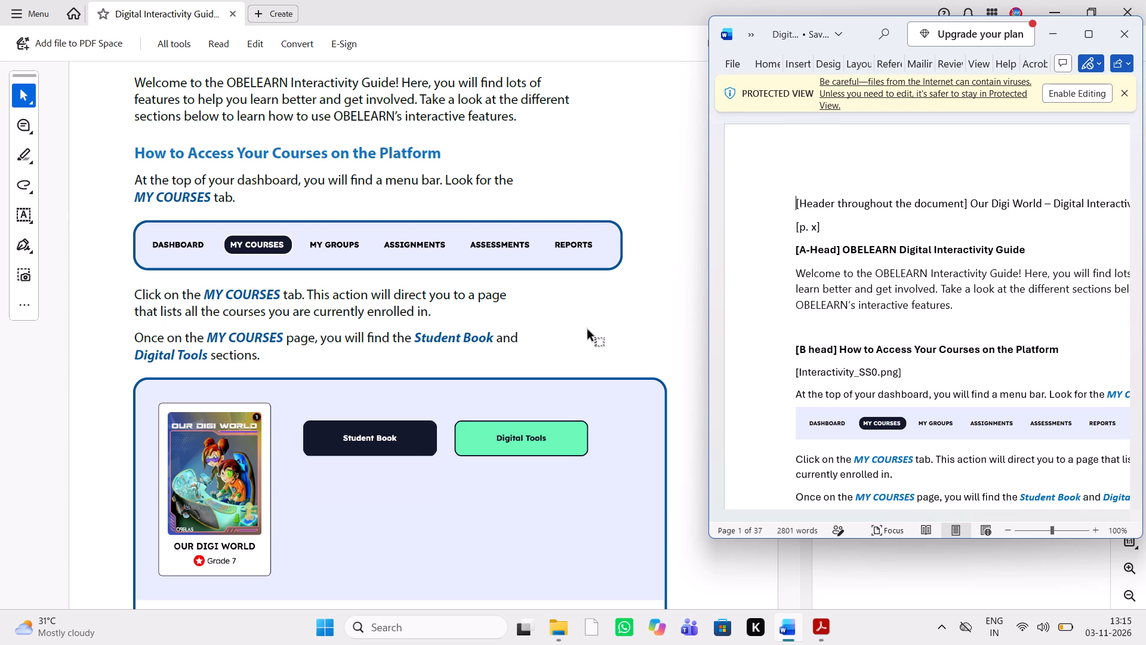
pyautogui.hscroll(-1, 825, 376)
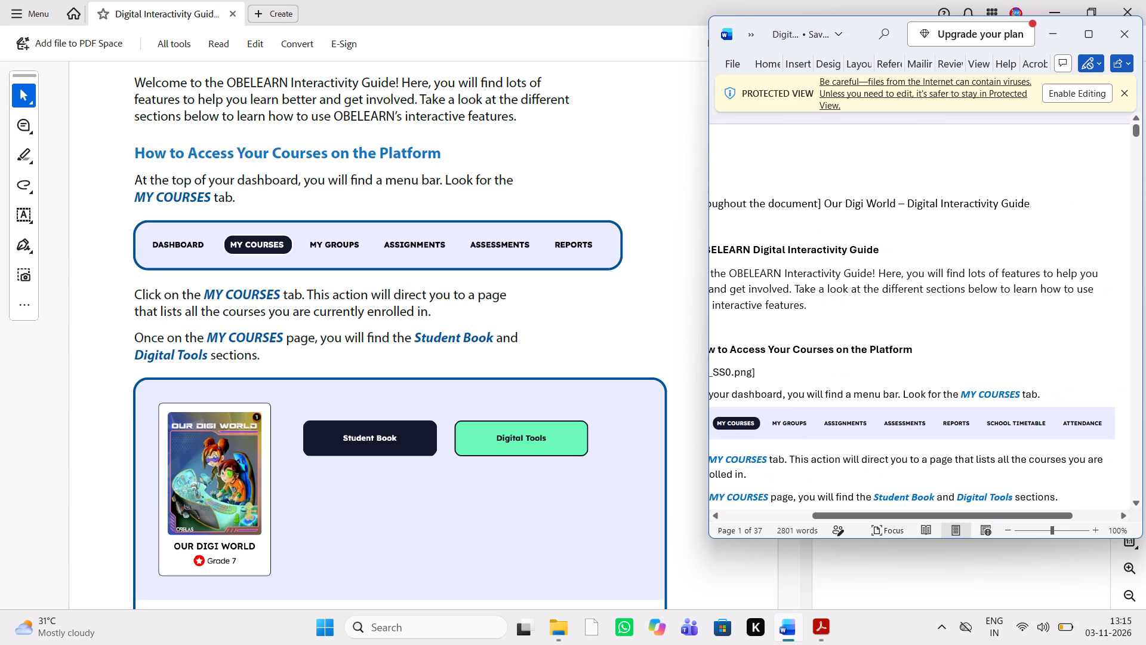
pyautogui.hscroll(1, 883, 351)
pyautogui.scroll(-1, 883, 351)
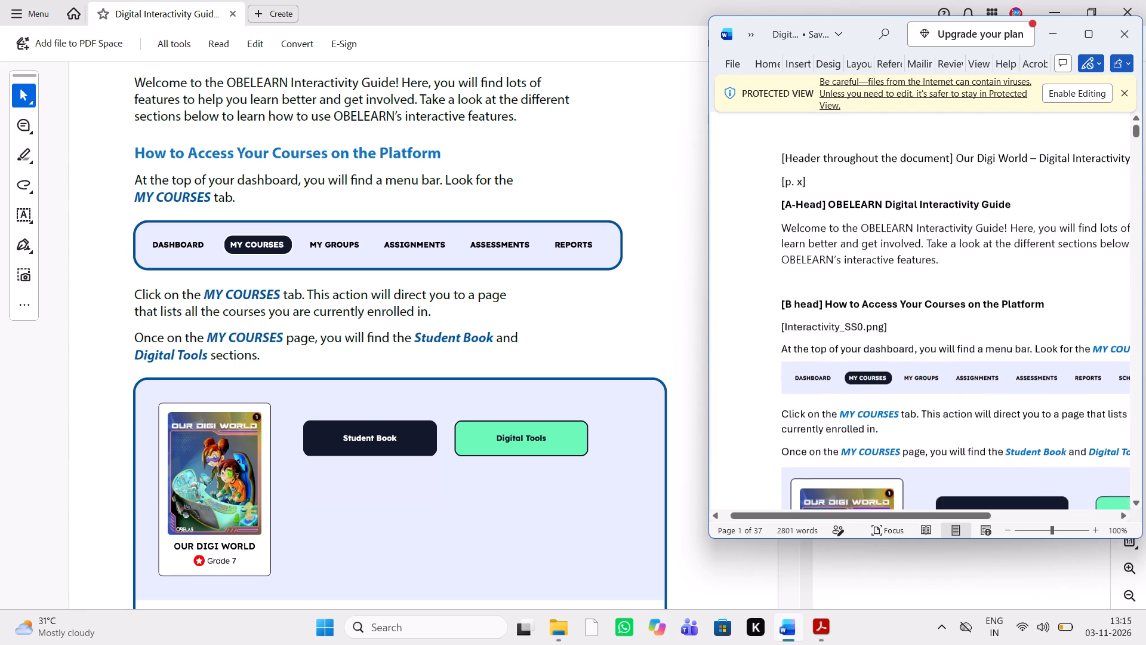
pyautogui.hscroll(-1, 824, 363)
pyautogui.hscroll(1, 824, 363)
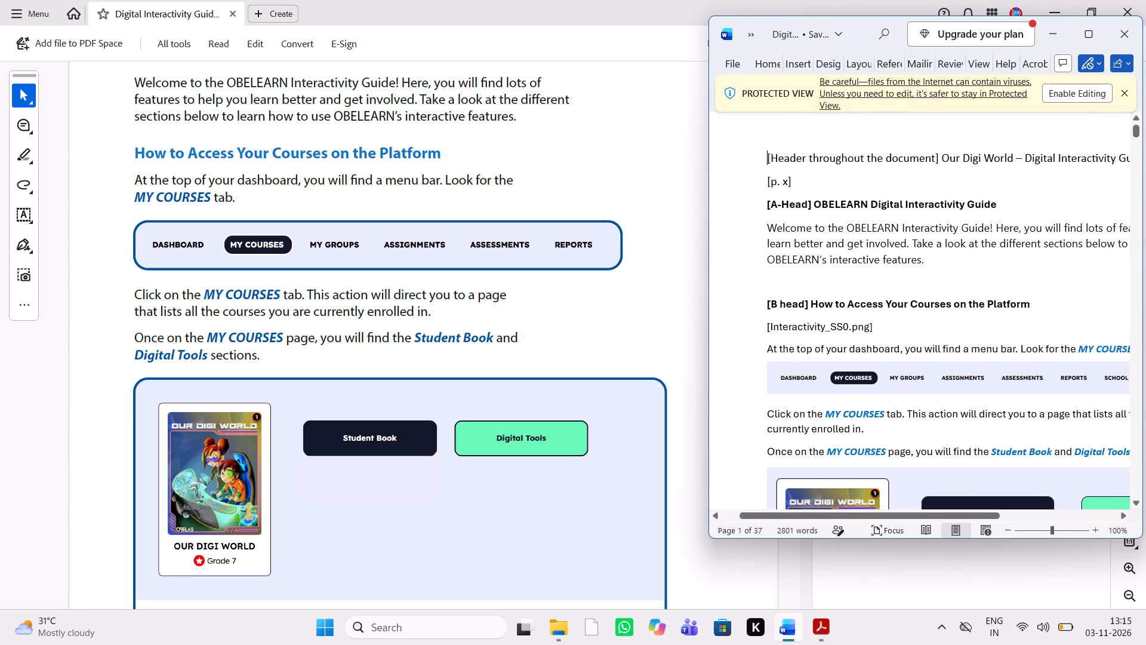
pyautogui.keyDown('ctrl'); pyautogui.scroll(5, 849, 354); pyautogui.keyUp('ctrl')
pyautogui.scroll(-2, 849, 354)
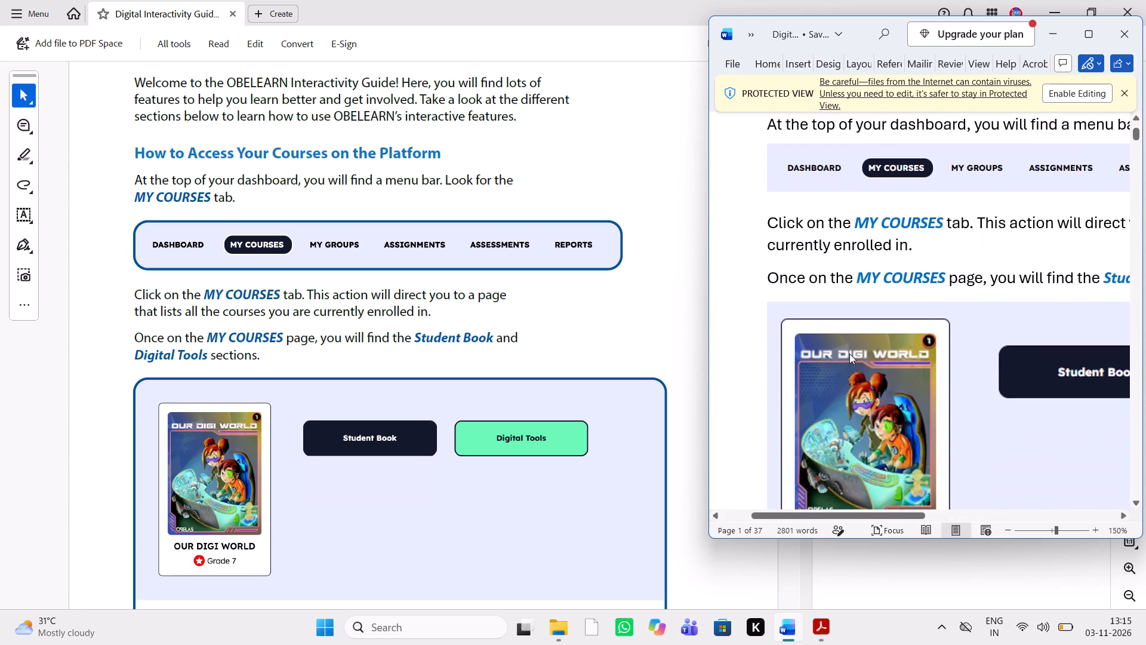
pyautogui.keyDown('ctrl'); pyautogui.scroll(-3, 849, 354); pyautogui.keyUp('ctrl')
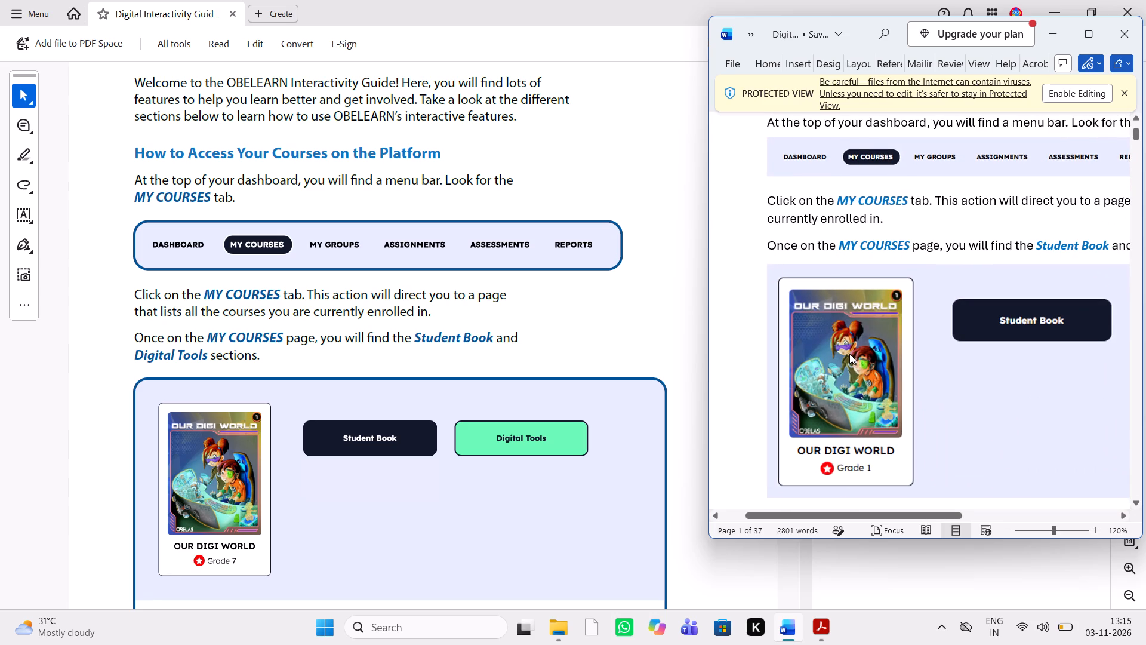
pyautogui.scroll(1, 853, 332)
pyautogui.scroll(-1, 853, 332)
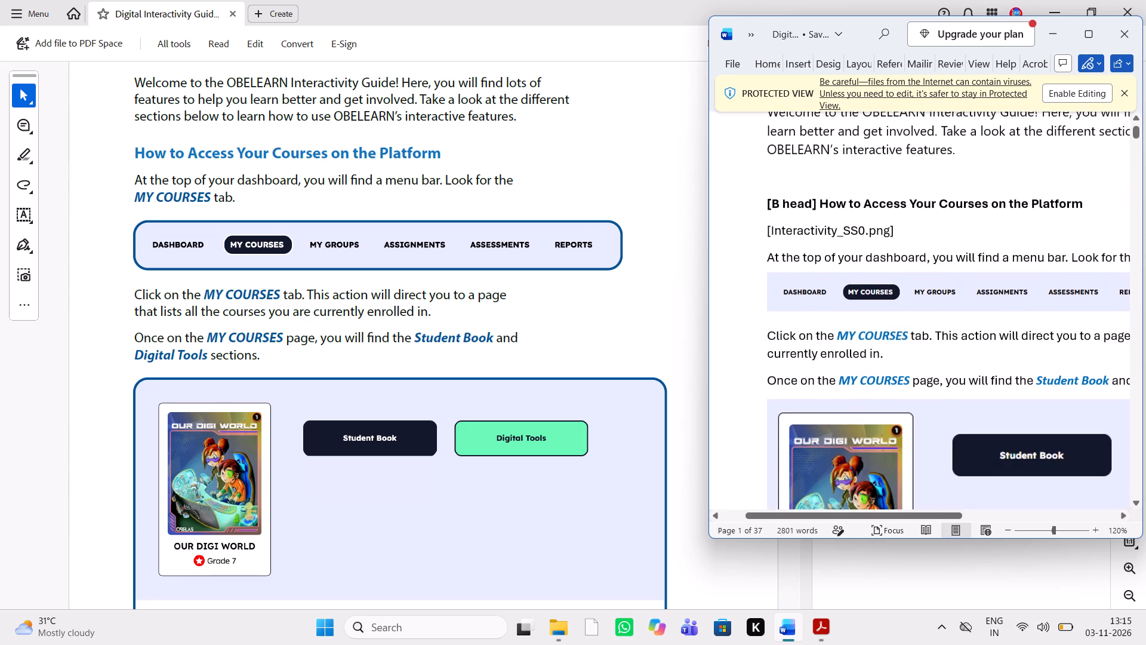
pyautogui.scroll(1, 566, 377)
pyautogui.scroll(-1, 566, 377)
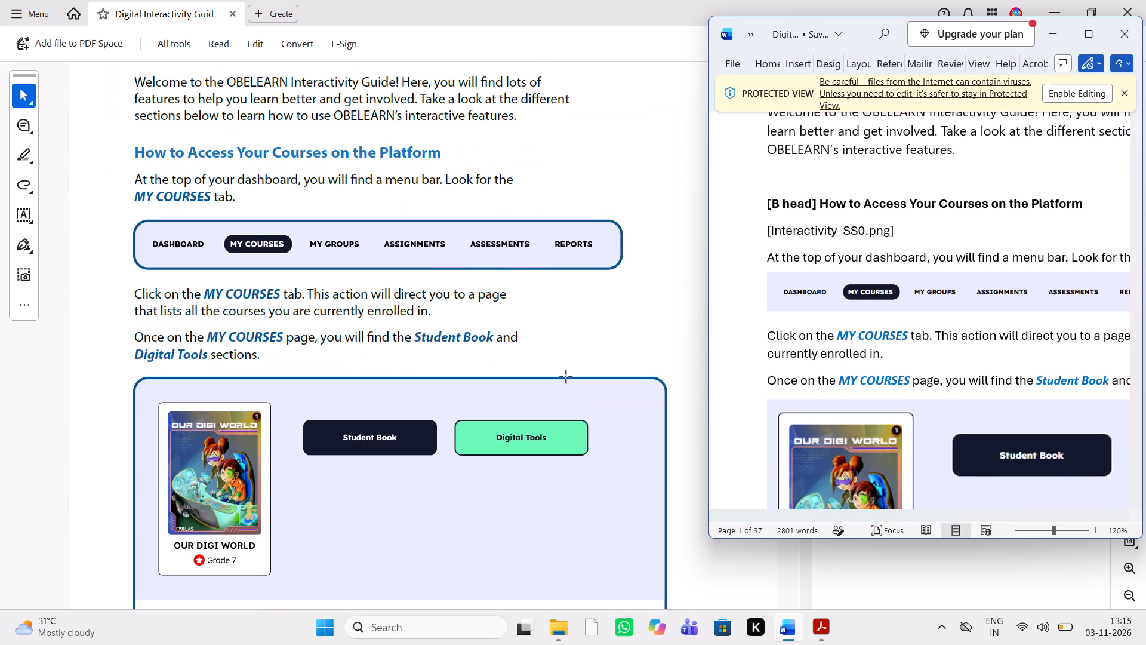
pyautogui.scroll(1, 407, 218)
pyautogui.scroll(-2, 407, 218)
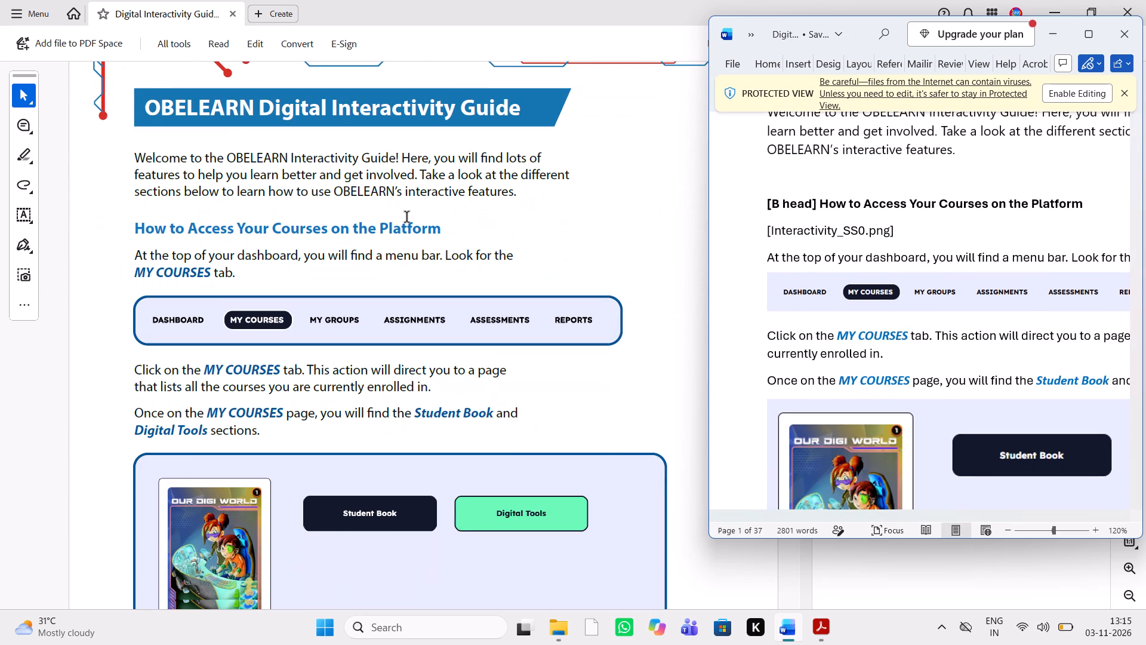
# Compare the Our Digi World course card image with its Student Book and Digital Tools buttons in the PDF and Word document.
pyautogui.scroll(-1, 407, 218)
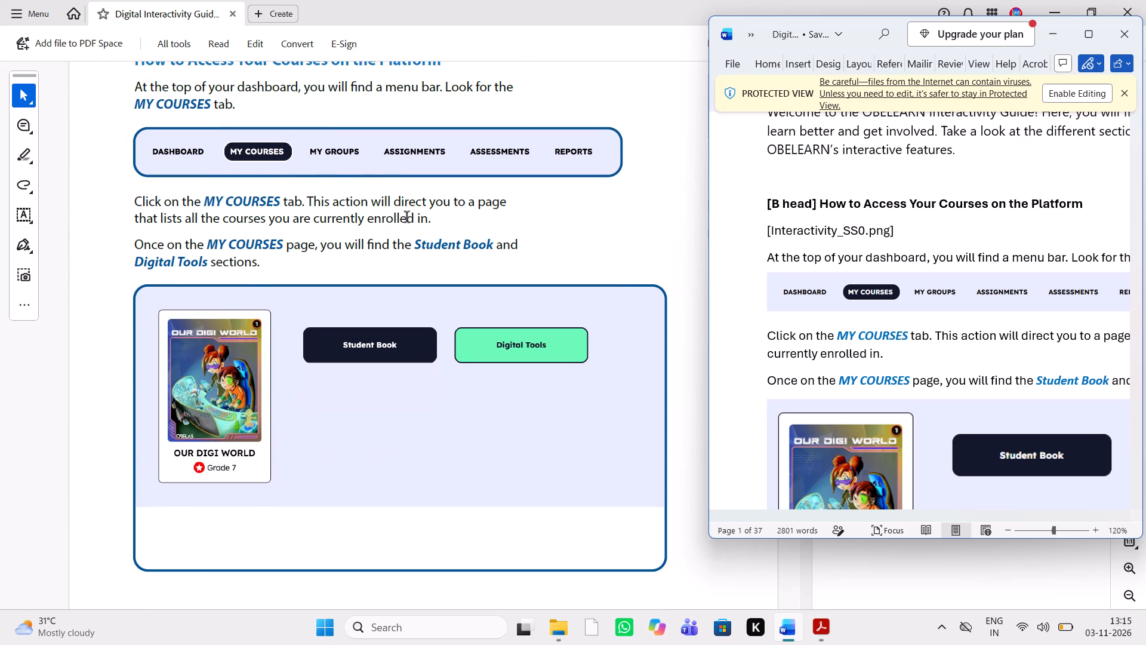
pyautogui.scroll(-1, 407, 218)
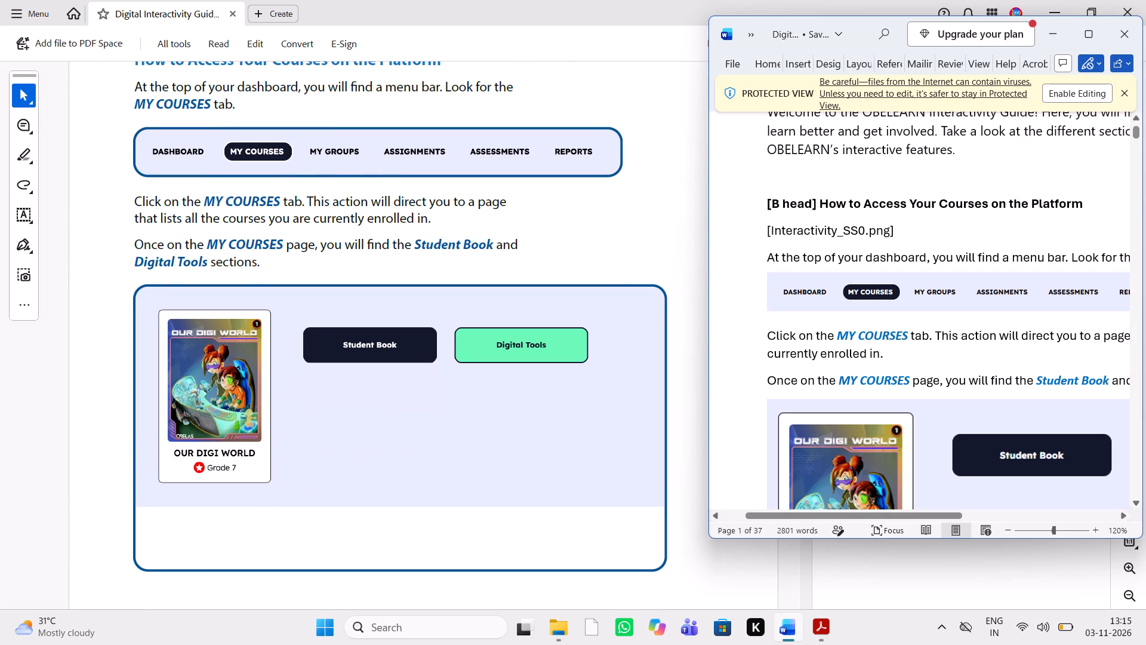
pyautogui.hscroll(-1, 826, 339)
pyautogui.scroll(-1, 886, 343)
pyautogui.hscroll(-1, 886, 343)
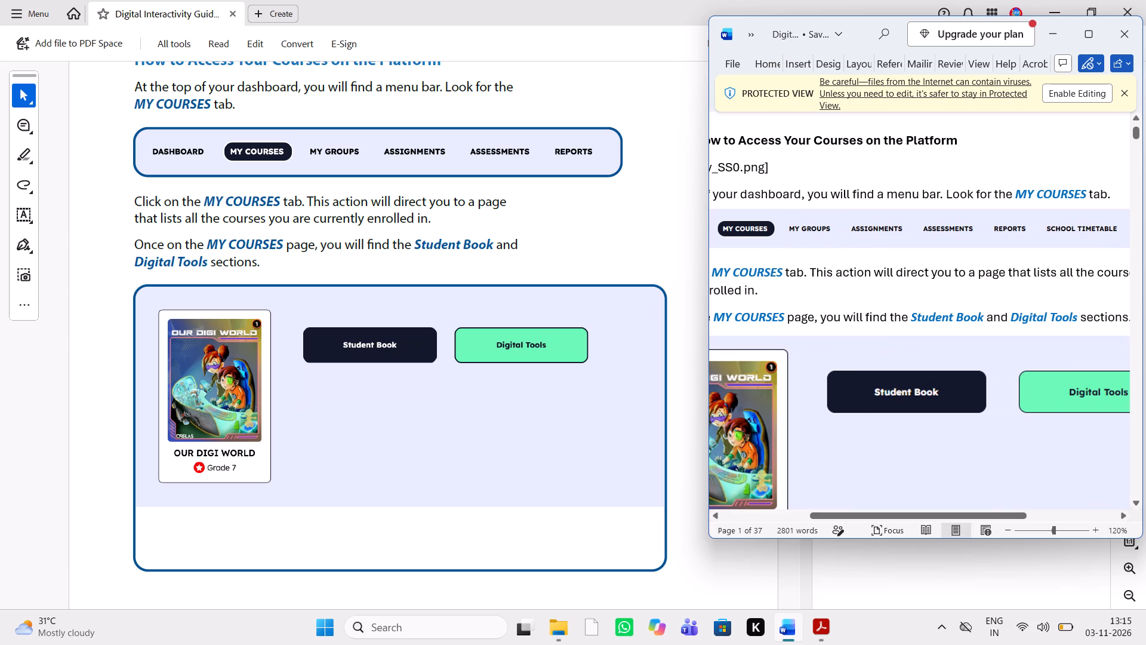
pyautogui.scroll(-2, 520, 317)
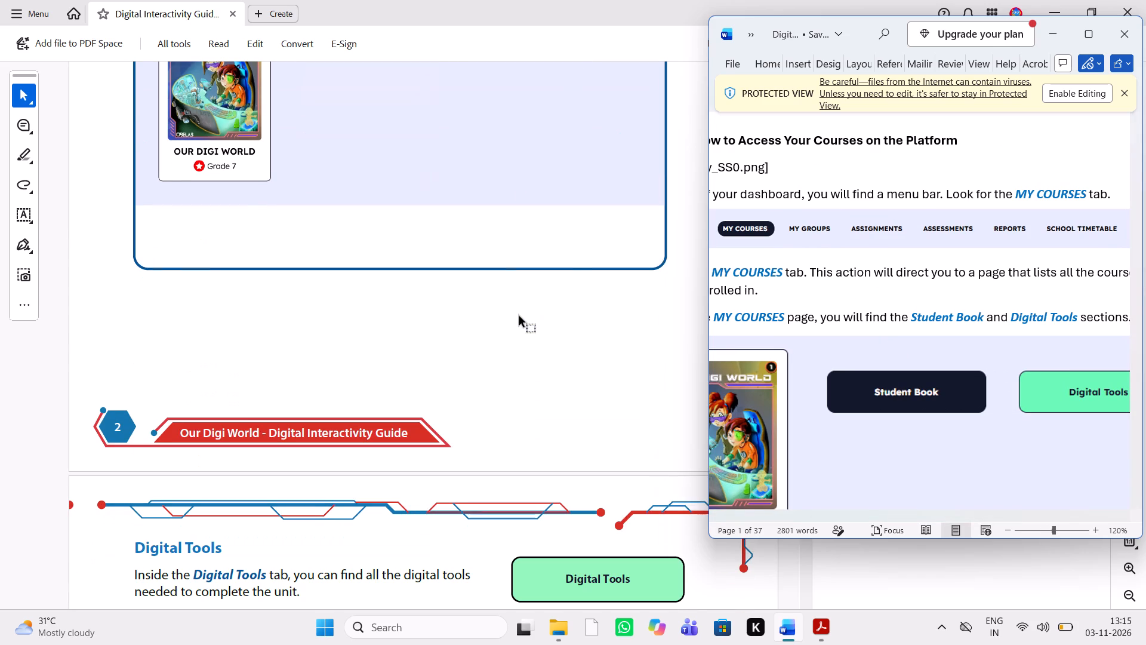
pyautogui.scroll(1, 843, 399)
pyautogui.scroll(-4, 843, 399)
pyautogui.scroll(1, 843, 399)
pyautogui.hscroll(1, 843, 399)
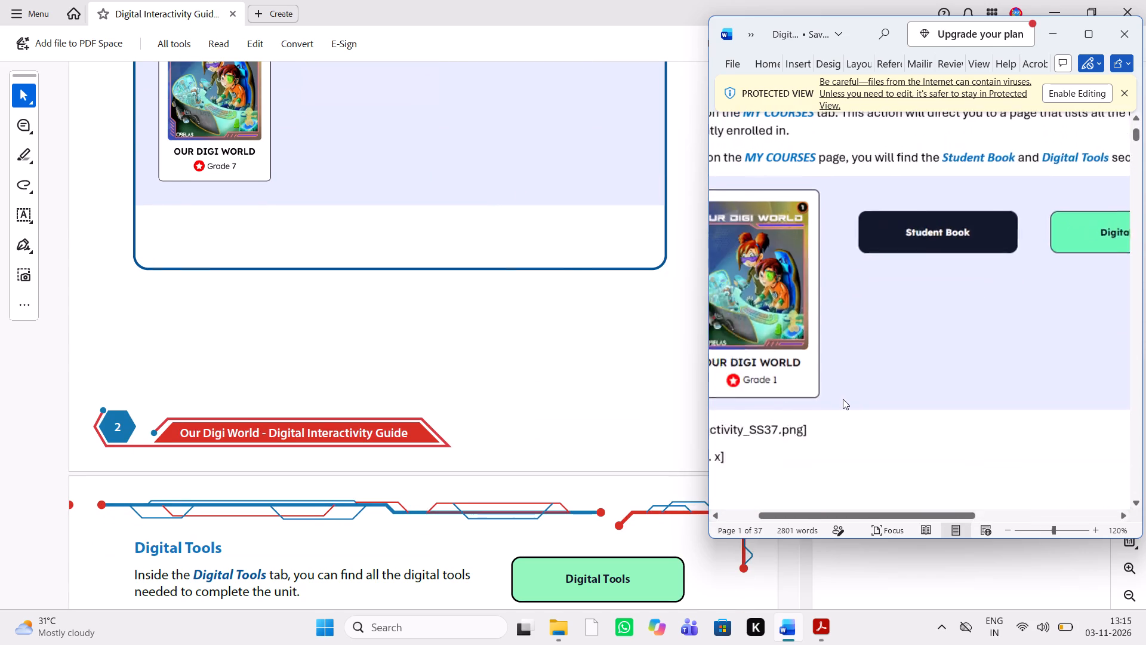
pyautogui.hscroll(1, 843, 399)
pyautogui.scroll(1, 471, 331)
pyautogui.scroll(-1, 471, 331)
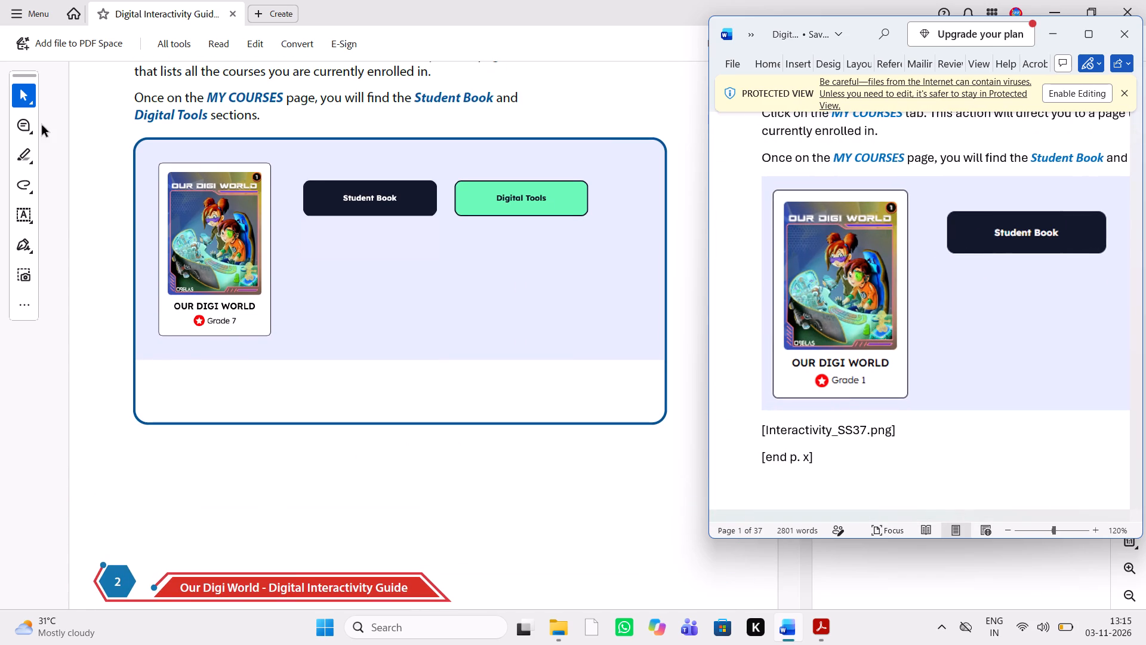
# Draw a rectangle markup around the empty lower part of the course card frame on PDF page 2, with the comment "delete it".
pyautogui.click(25, 190)
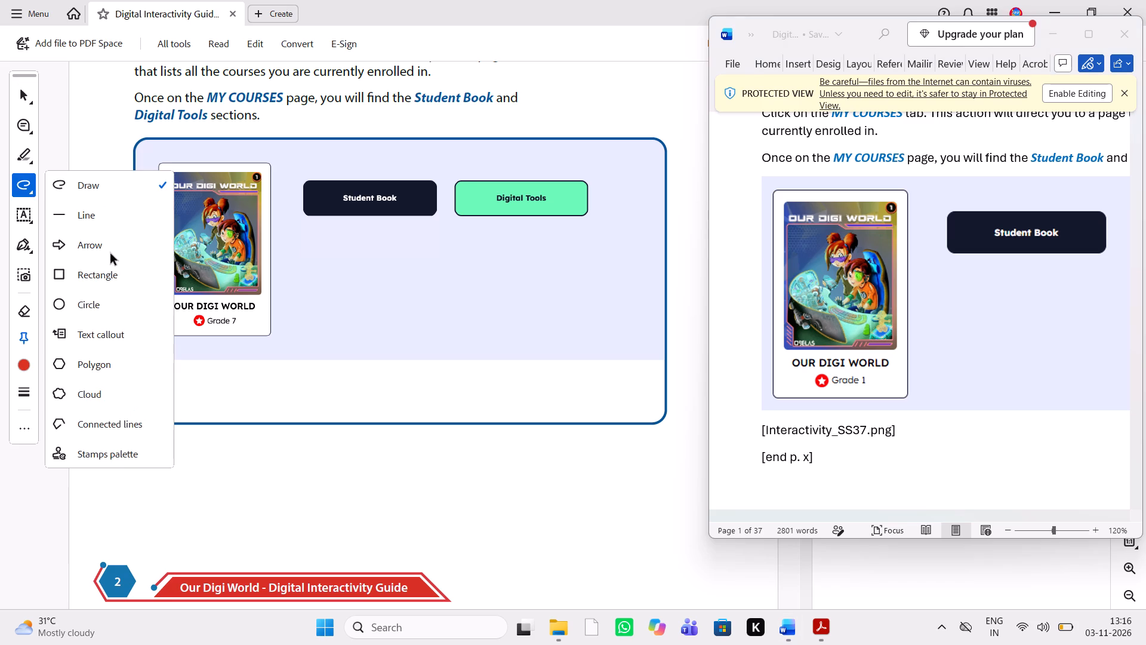
pyautogui.click(98, 273)
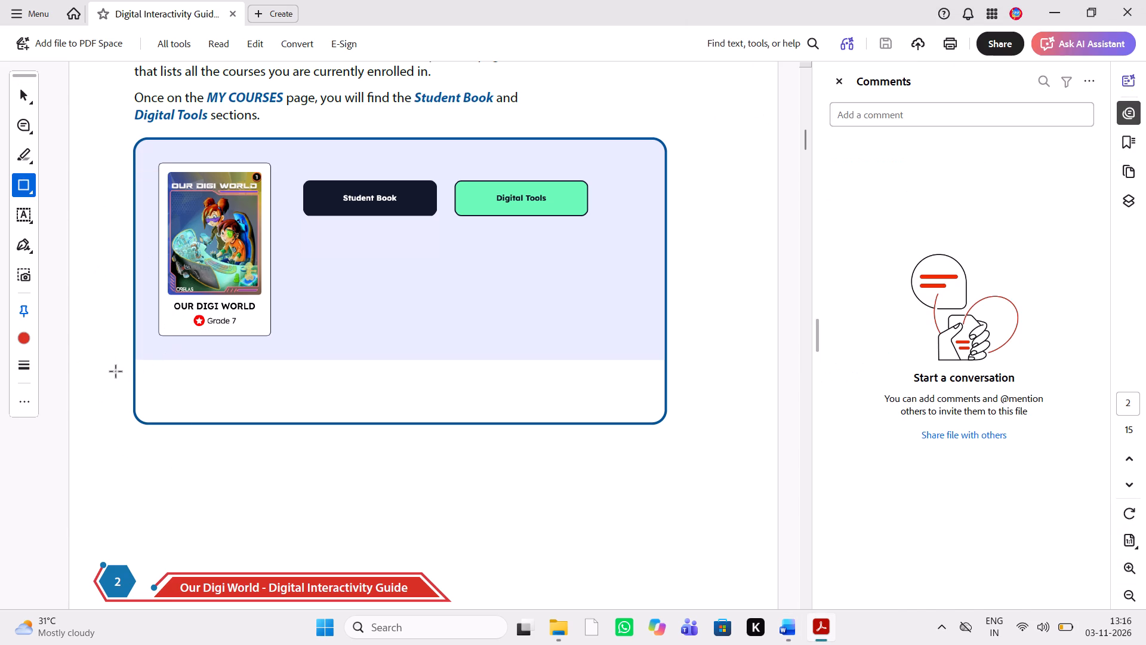
pyautogui.moveTo(116, 372); pyautogui.dragTo(713, 457)
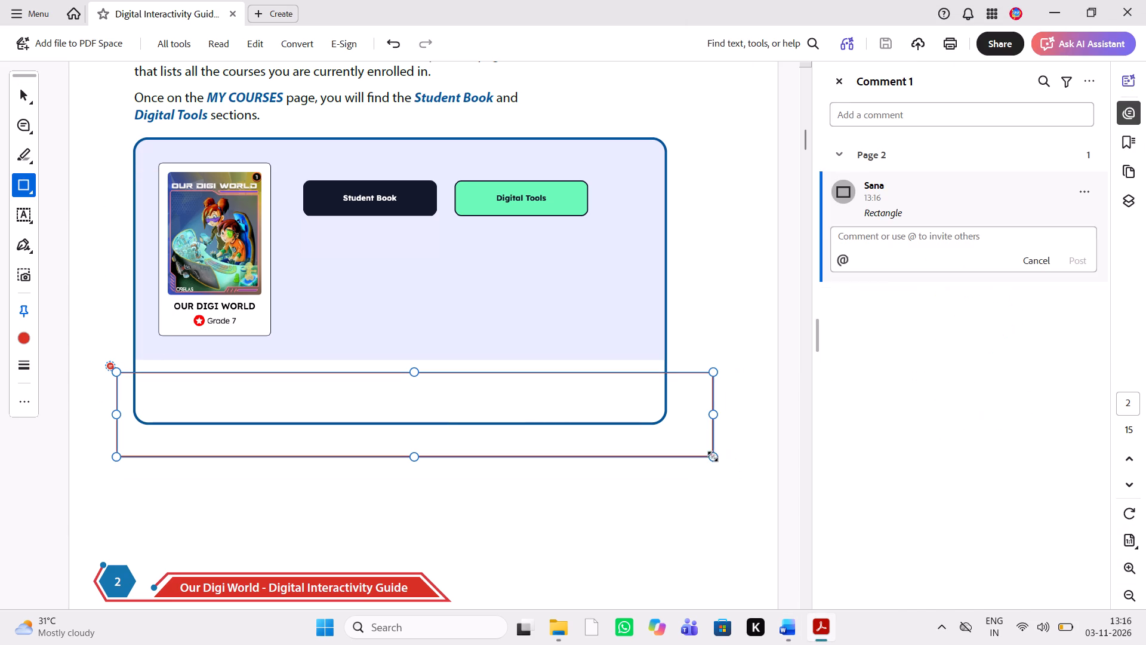
pyautogui.write('delete it')
pyautogui.press('space')
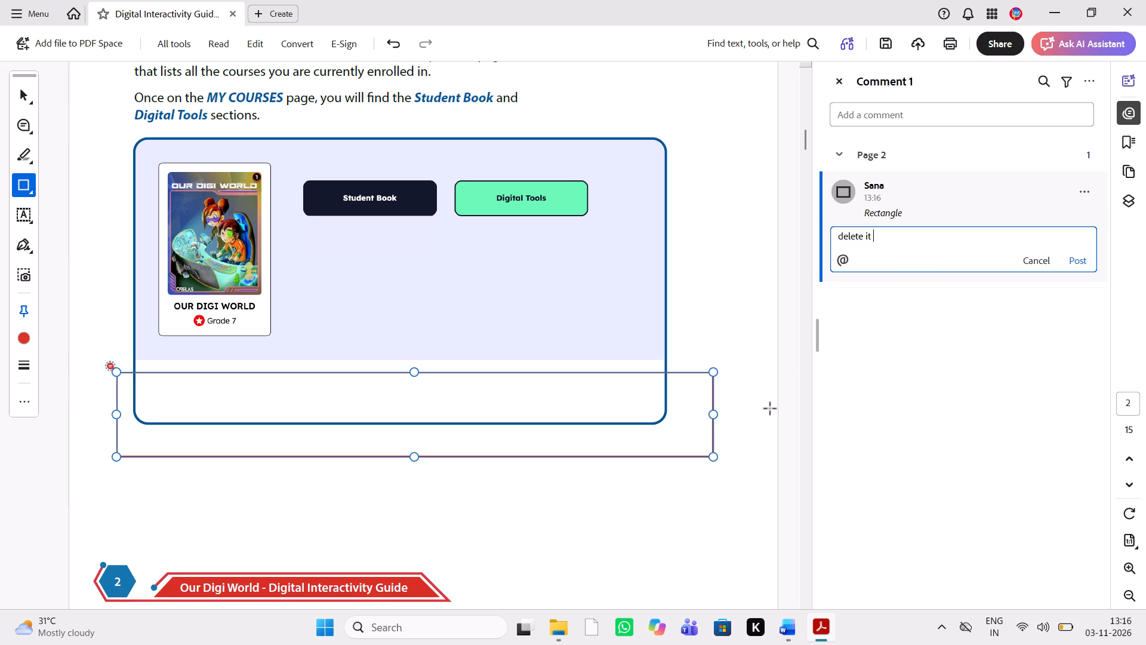
# Bring up the Word document beside PDF page 3, extend its window to full height, and compare the Digital Tools text and button image.
pyautogui.scroll(7, 510, 288)
pyautogui.scroll(-3, 510, 288)
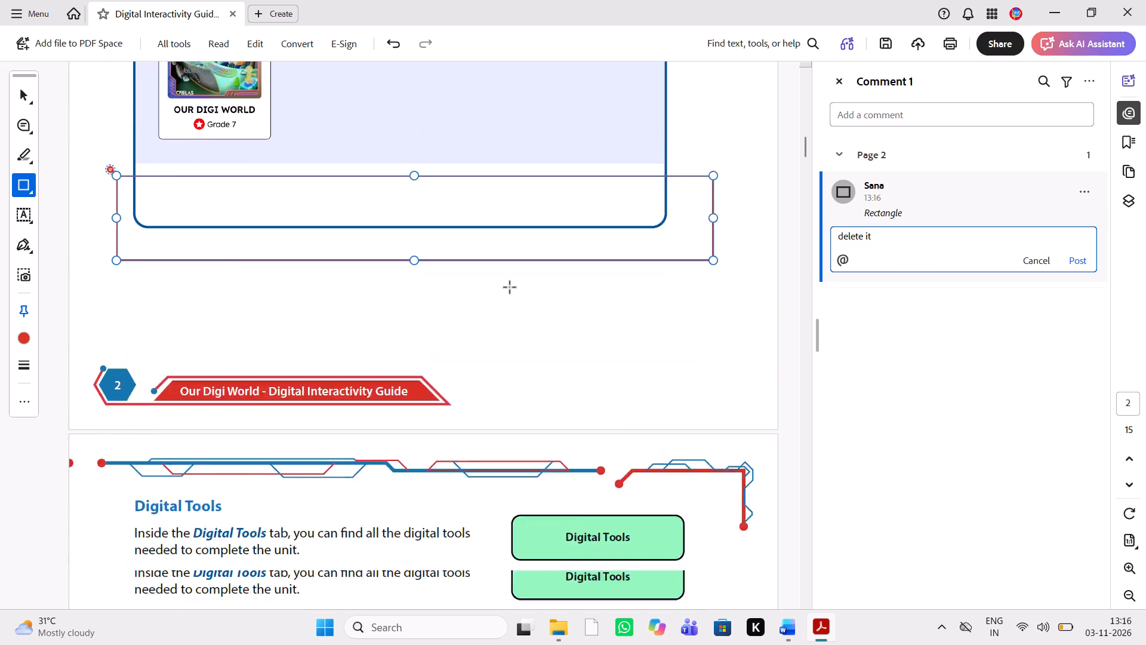
pyautogui.scroll(-6, 510, 288)
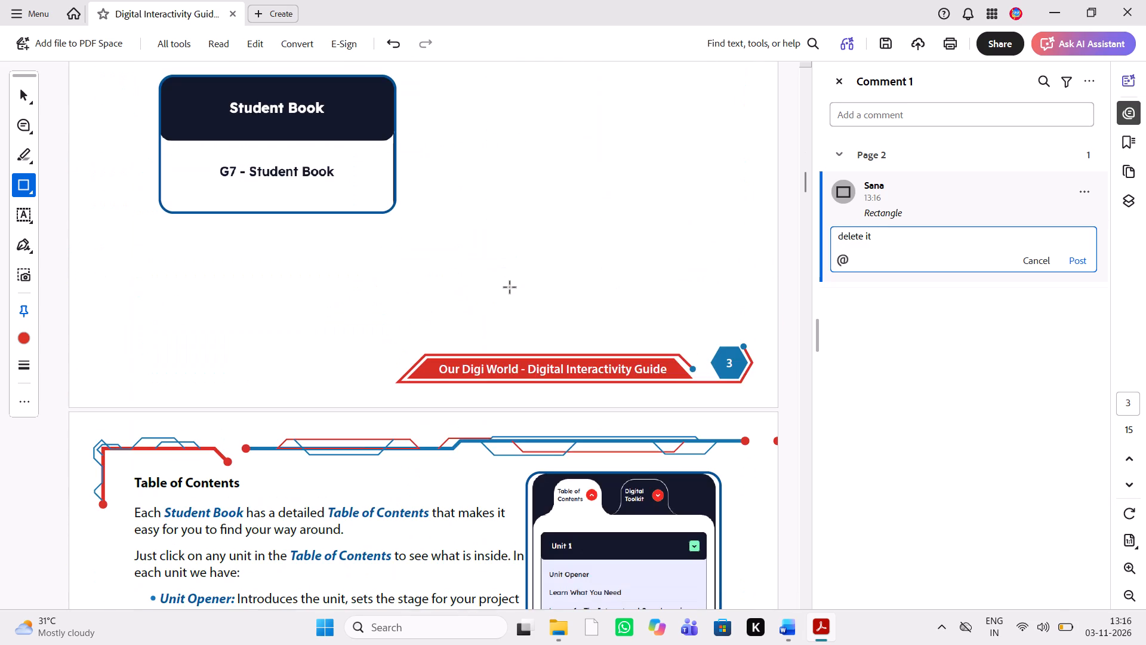
pyautogui.scroll(5, 510, 288)
pyautogui.scroll(-1, 510, 288)
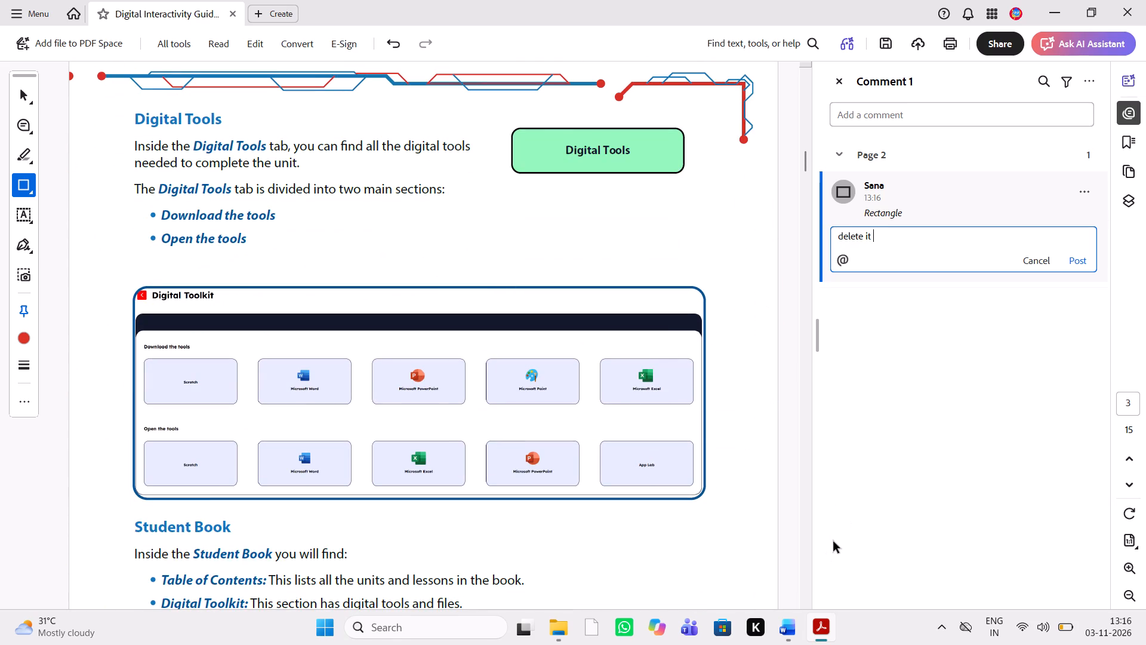
pyautogui.click(790, 639)
pyautogui.scroll(-1, 885, 386)
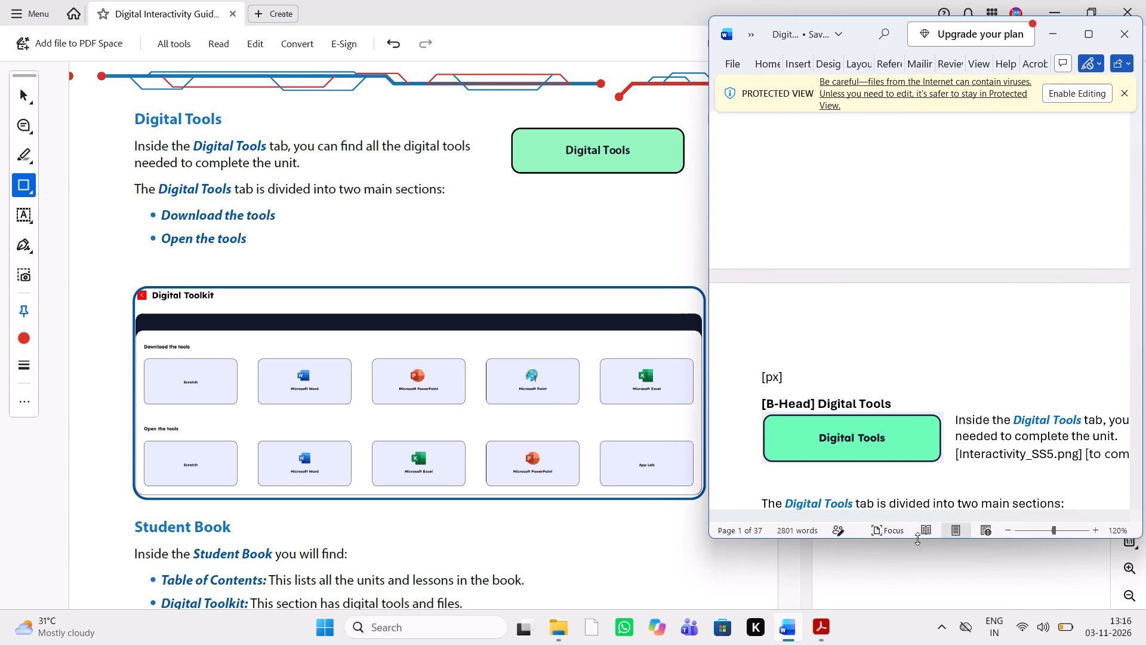
pyautogui.moveTo(910, 542); pyautogui.dragTo(948, 609)
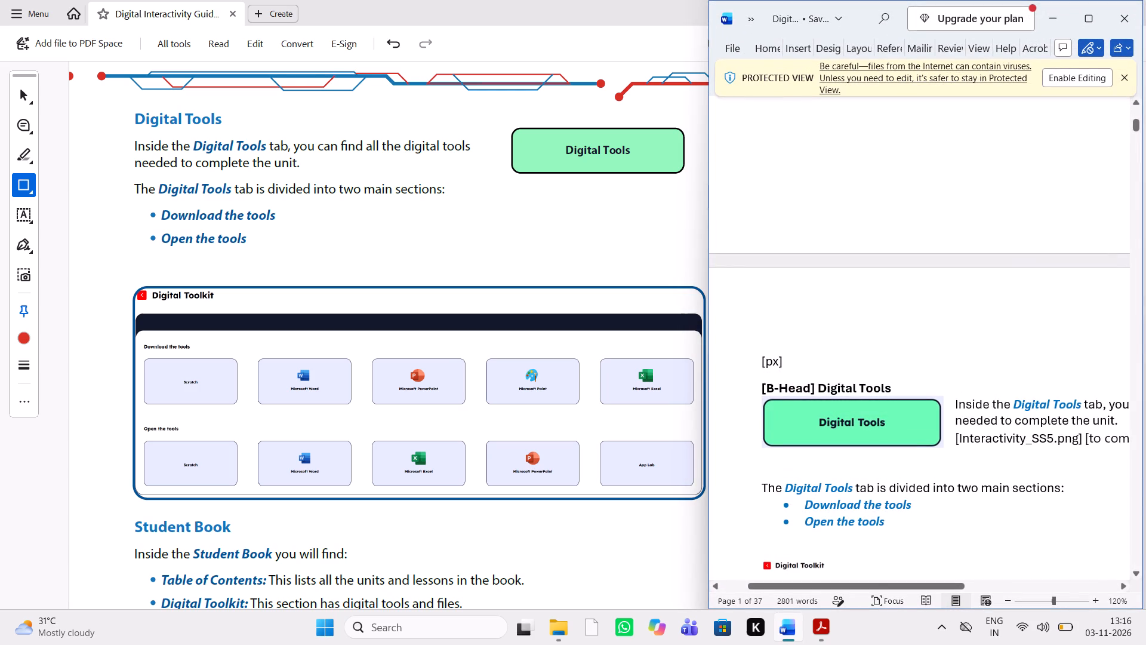
pyautogui.hscroll(-1, 965, 424)
pyautogui.hscroll(1, 965, 424)
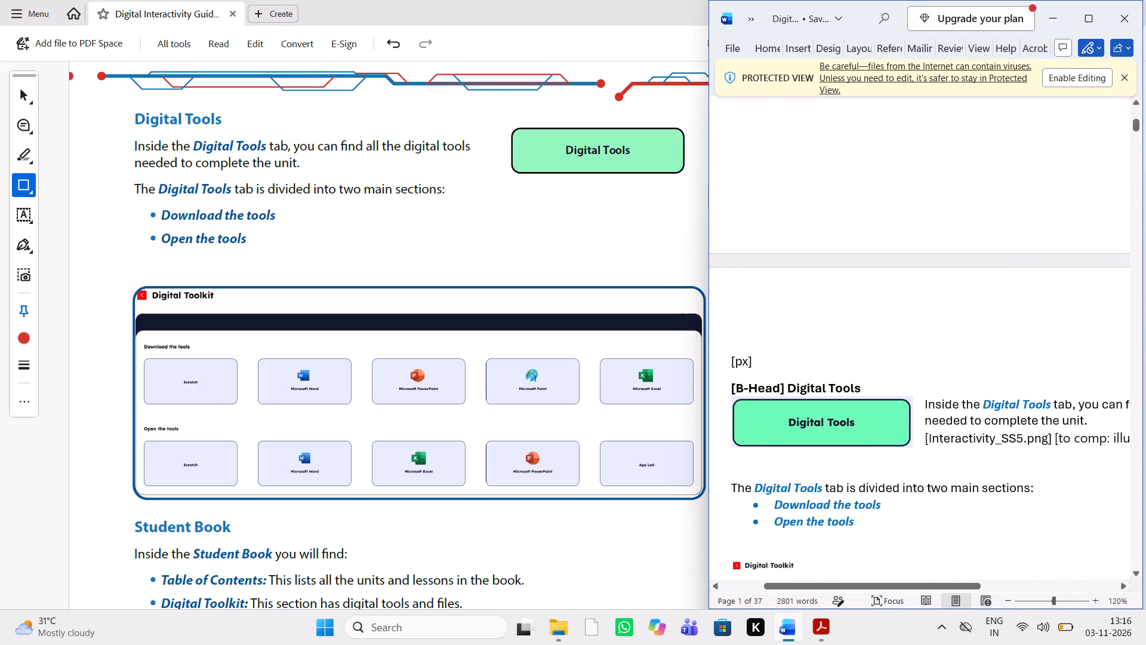
pyautogui.hscroll(-1, 965, 424)
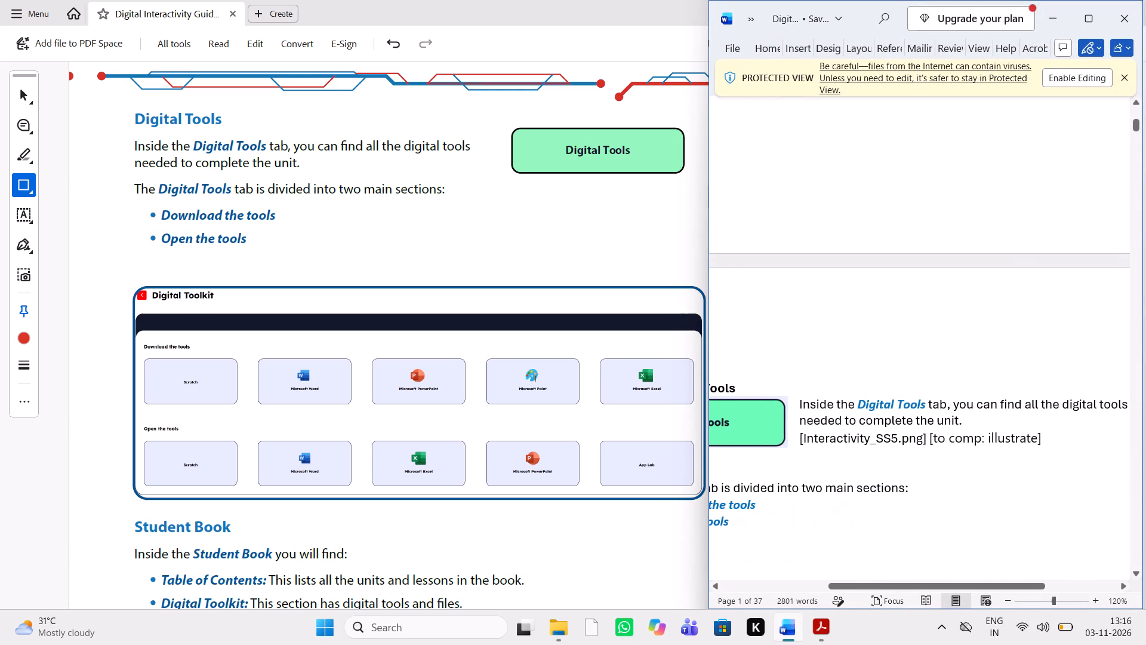
pyautogui.hscroll(1, 965, 424)
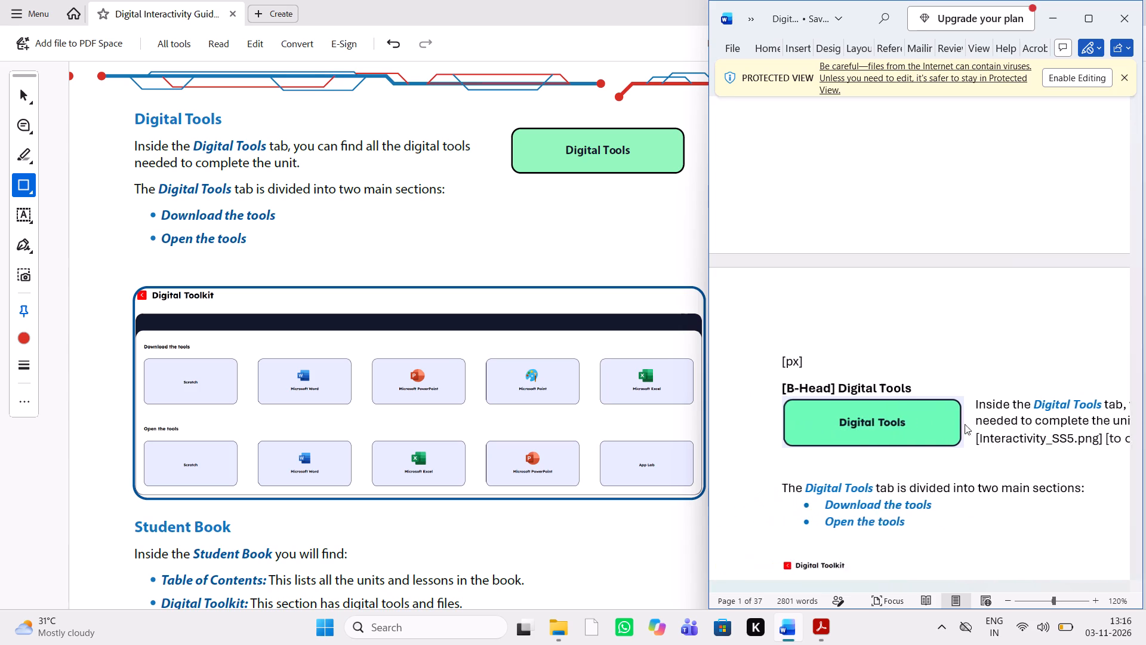
pyautogui.hscroll(1, 965, 424)
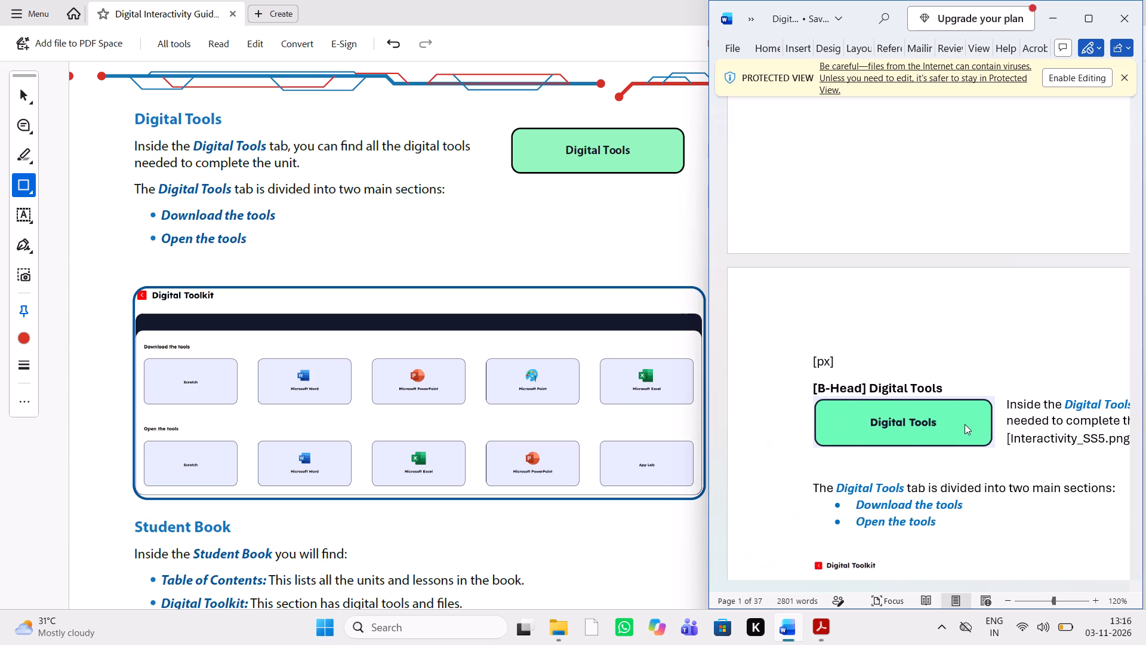
pyautogui.hscroll(-1, 965, 424)
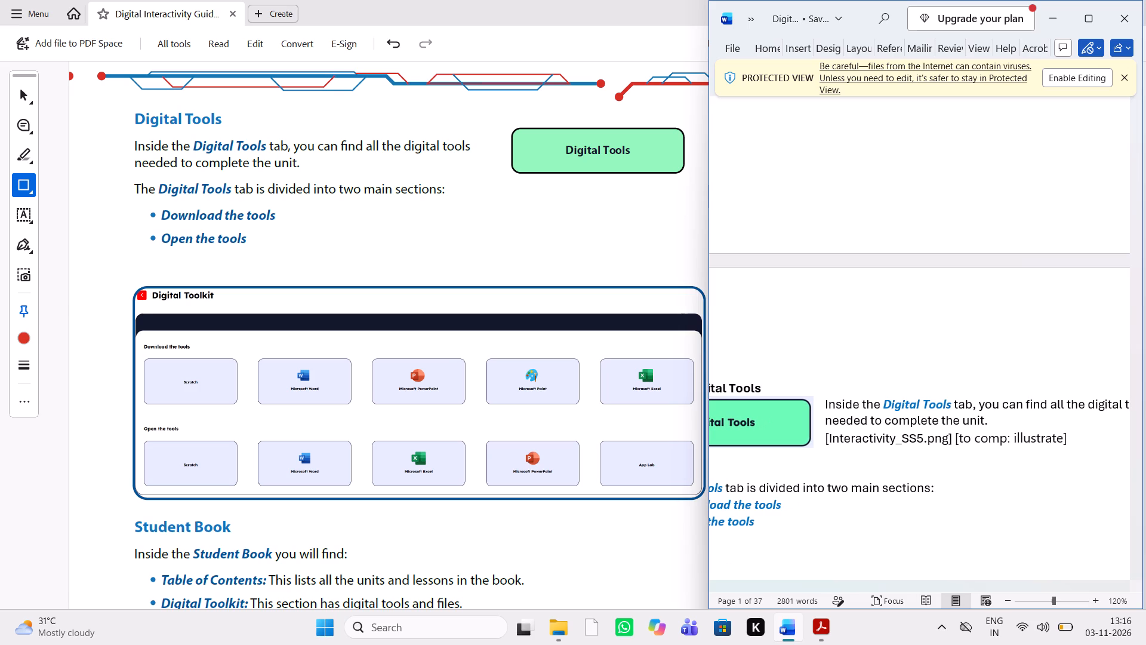
# Compare the Digital Tools bullet list and Digital Toolkit image on PDF page 3 with the Word document.
pyautogui.scroll(-1, 965, 424)
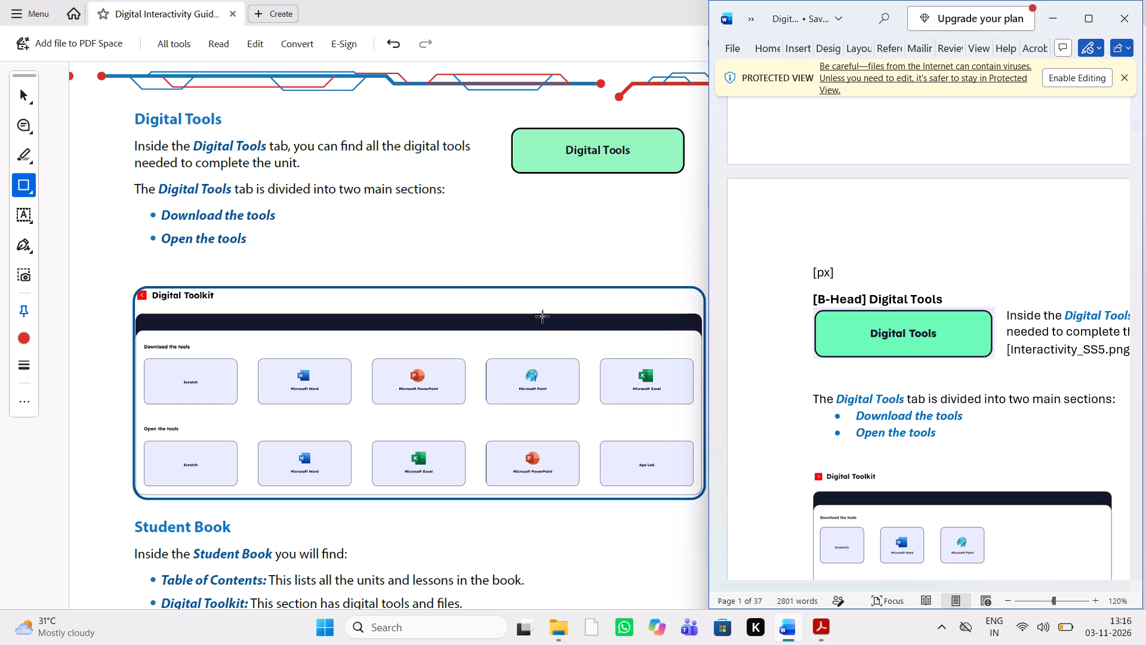
pyautogui.scroll(-1, 747, 369)
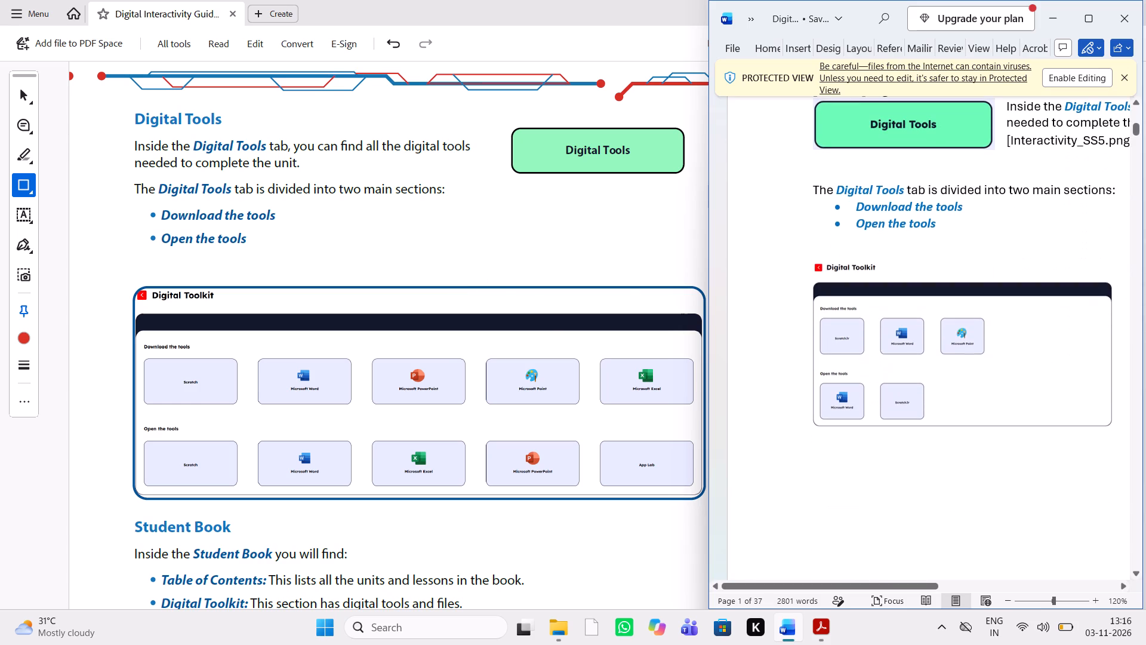
pyautogui.hscroll(-1, 543, 378)
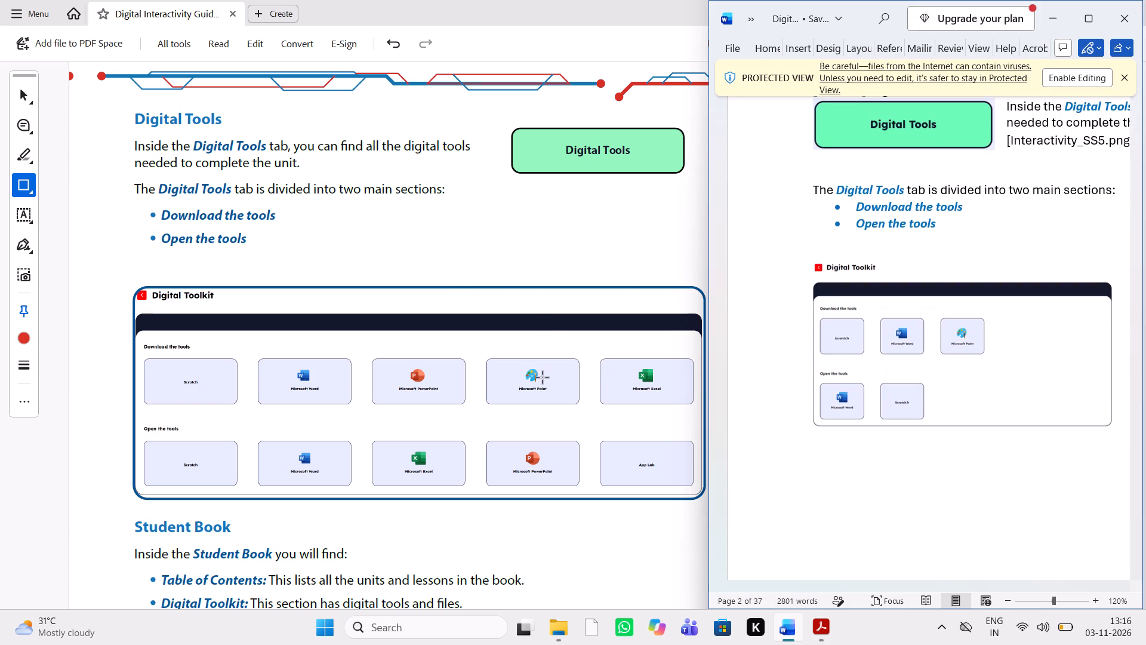
pyautogui.hscroll(-1, 543, 378)
pyautogui.hscroll(-1, 417, 262)
# Recheck the How to Access Your Courses section and its Our Digi World course card image in both documents.
pyautogui.scroll(4, 417, 262)
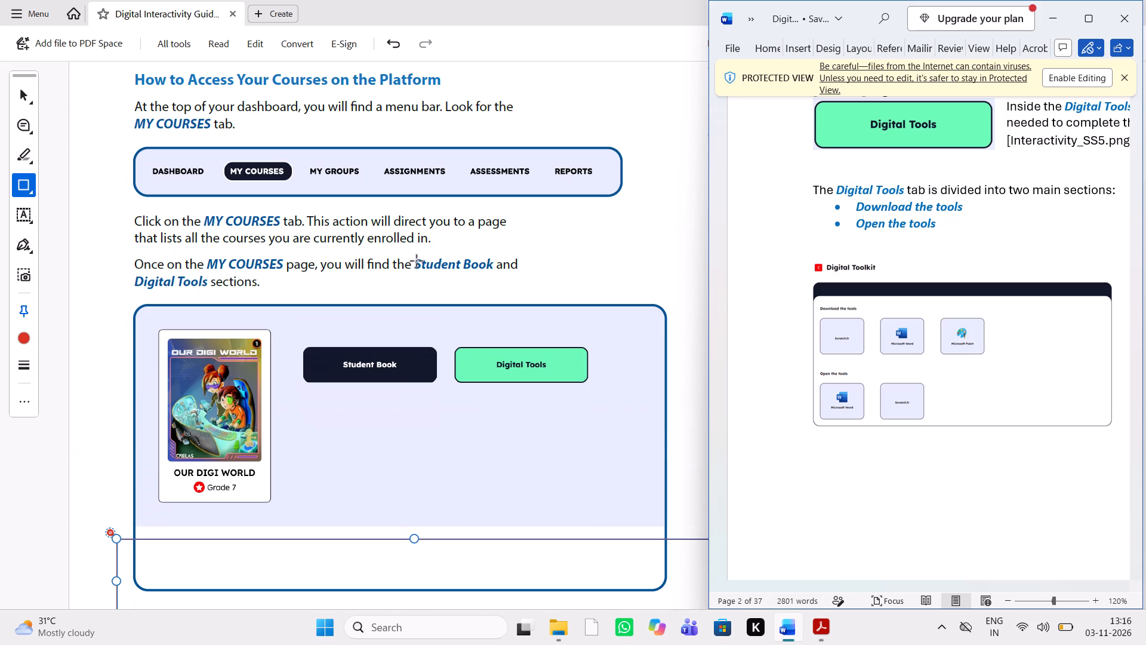
pyautogui.scroll(4, 893, 291)
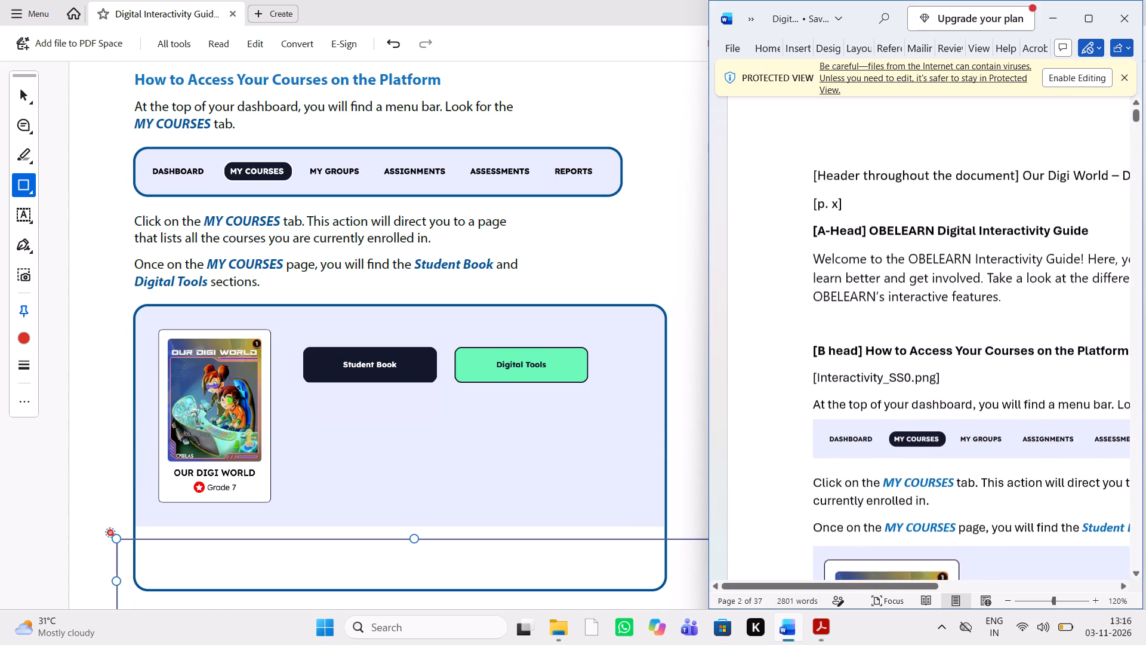
pyautogui.scroll(-1, 893, 291)
pyautogui.scroll(-1, 417, 345)
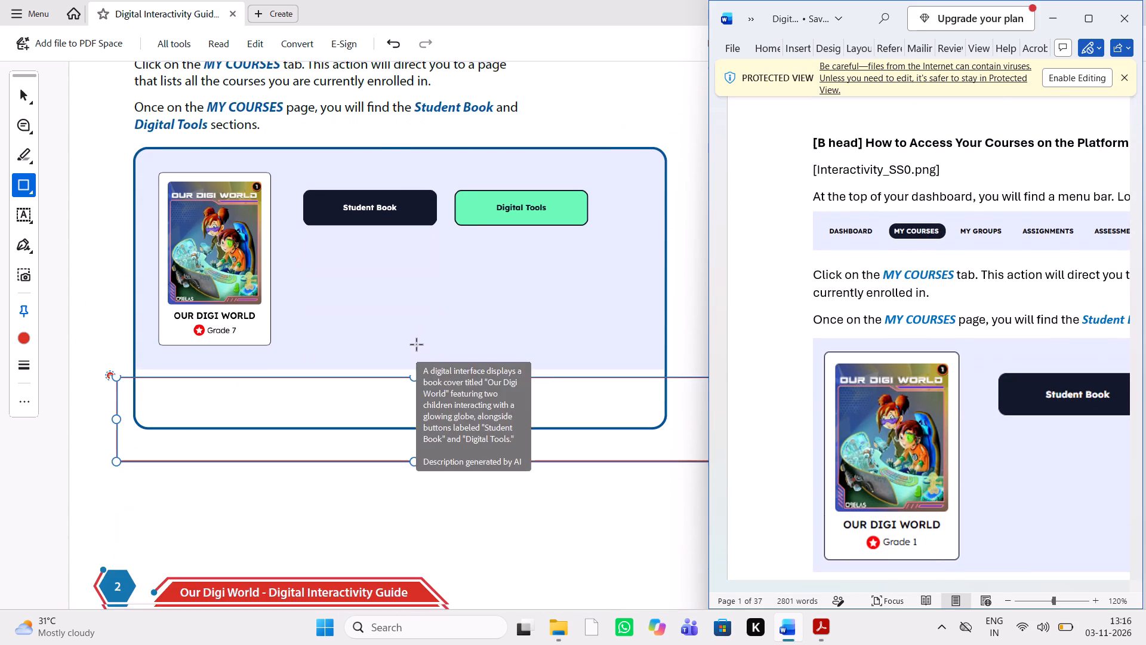
# Compare the tool tiles under Download the tools and Open the tools in both versions of the Digital Toolkit image.
pyautogui.scroll(-3, 417, 345)
pyautogui.hscroll(-1, 417, 345)
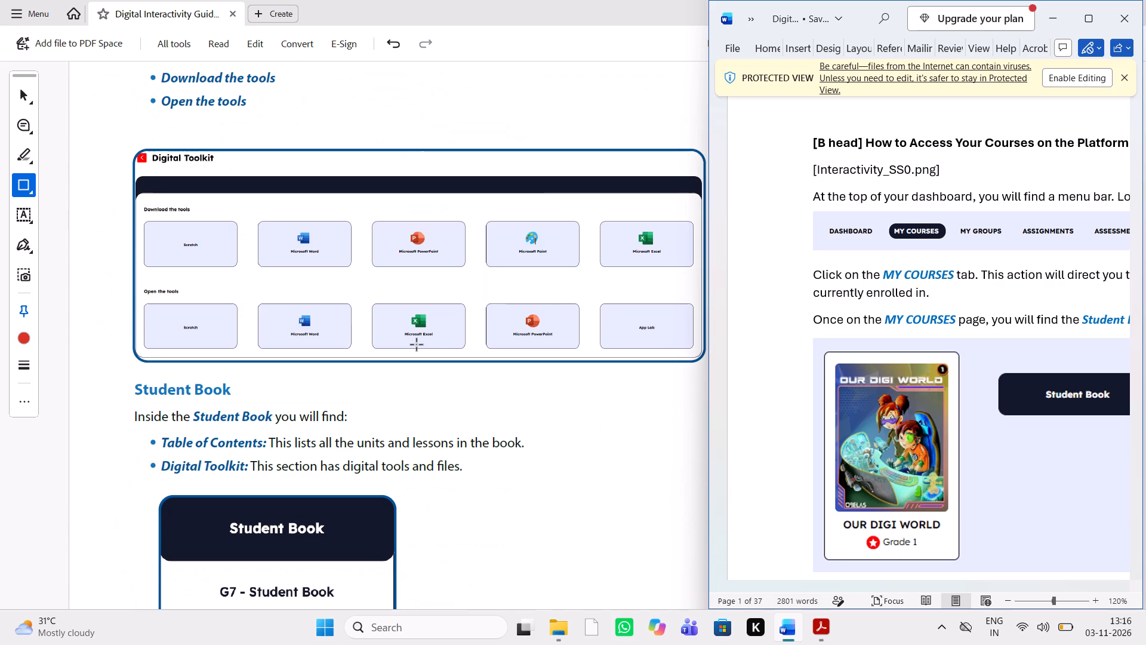
pyautogui.scroll(-1, 894, 404)
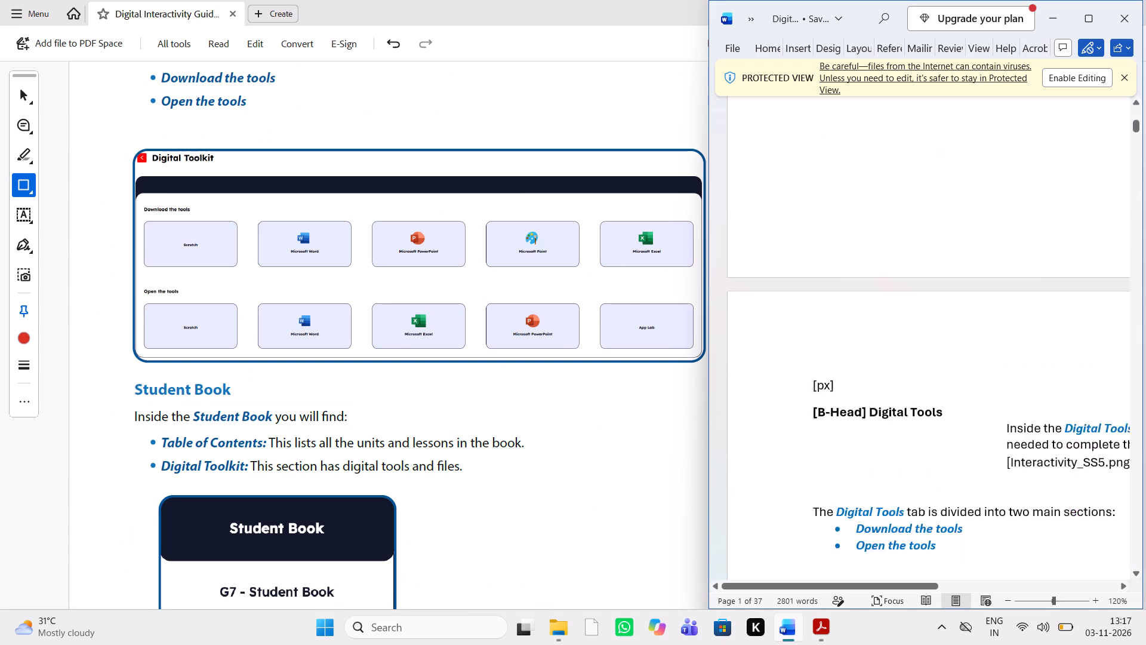
pyautogui.scroll(-3, 894, 404)
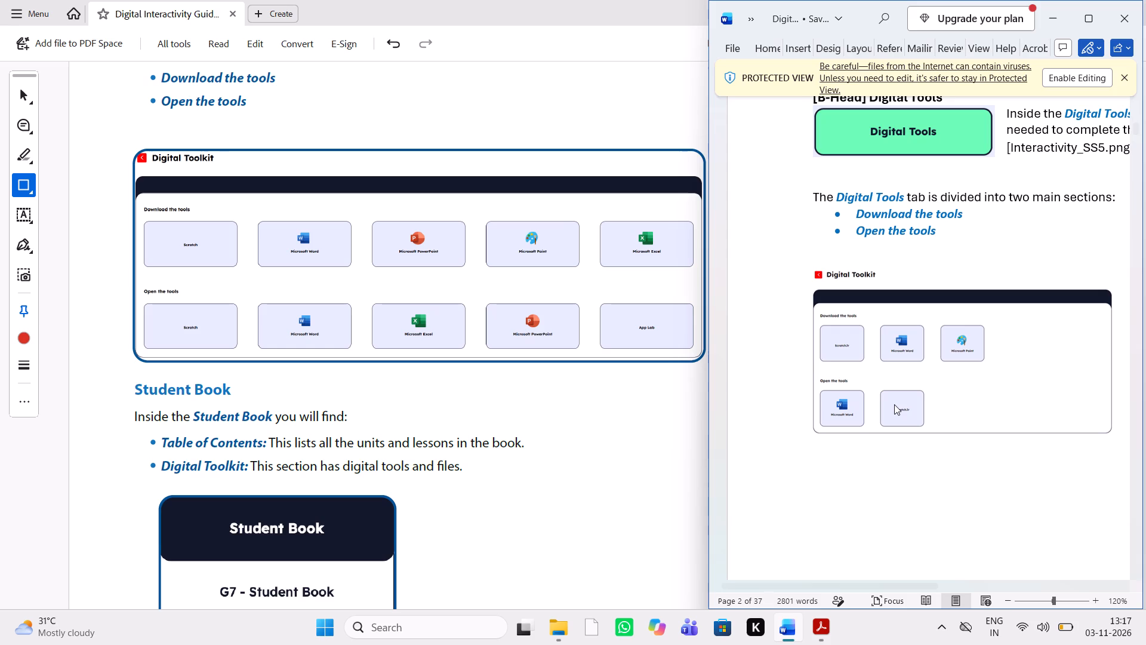
pyautogui.scroll(-1, 574, 465)
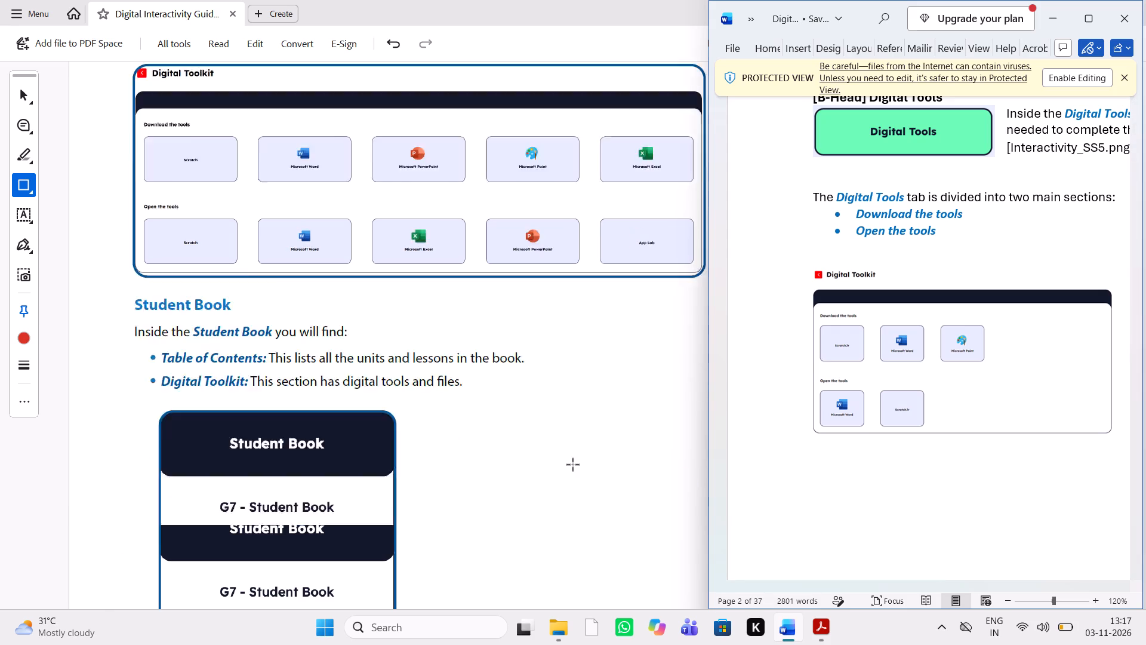
pyautogui.scroll(-1, 574, 465)
pyautogui.scroll(2, 574, 465)
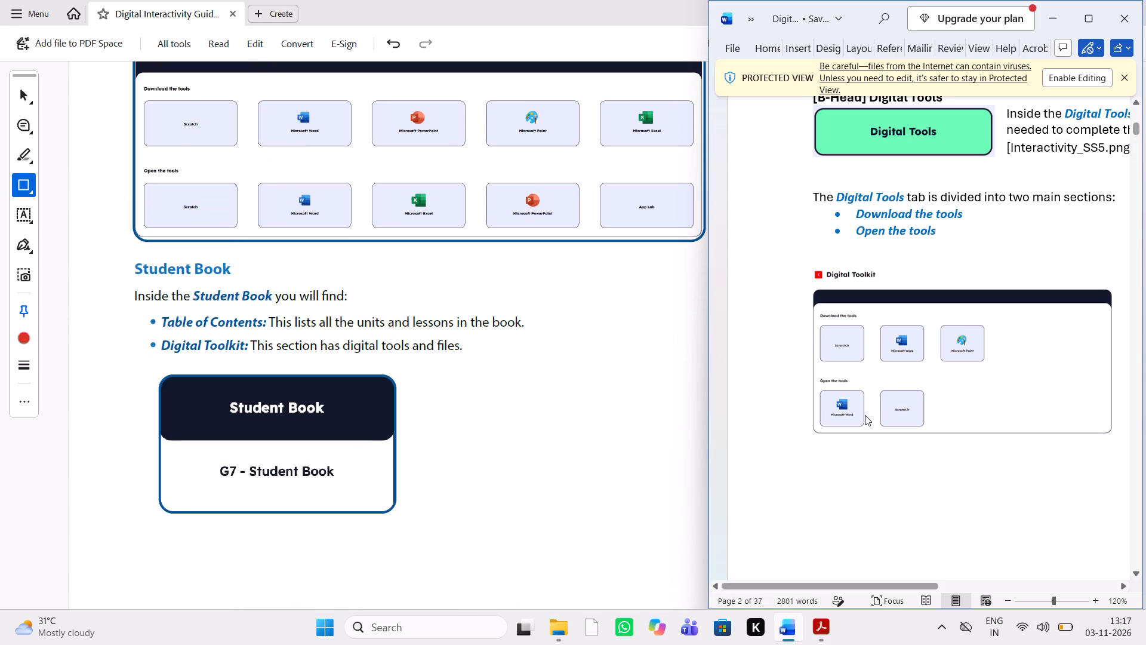
# Compare the Student Book section and its card image in both documents, and look back over the PDF's Digital Tools section.
pyautogui.scroll(-4, 865, 415)
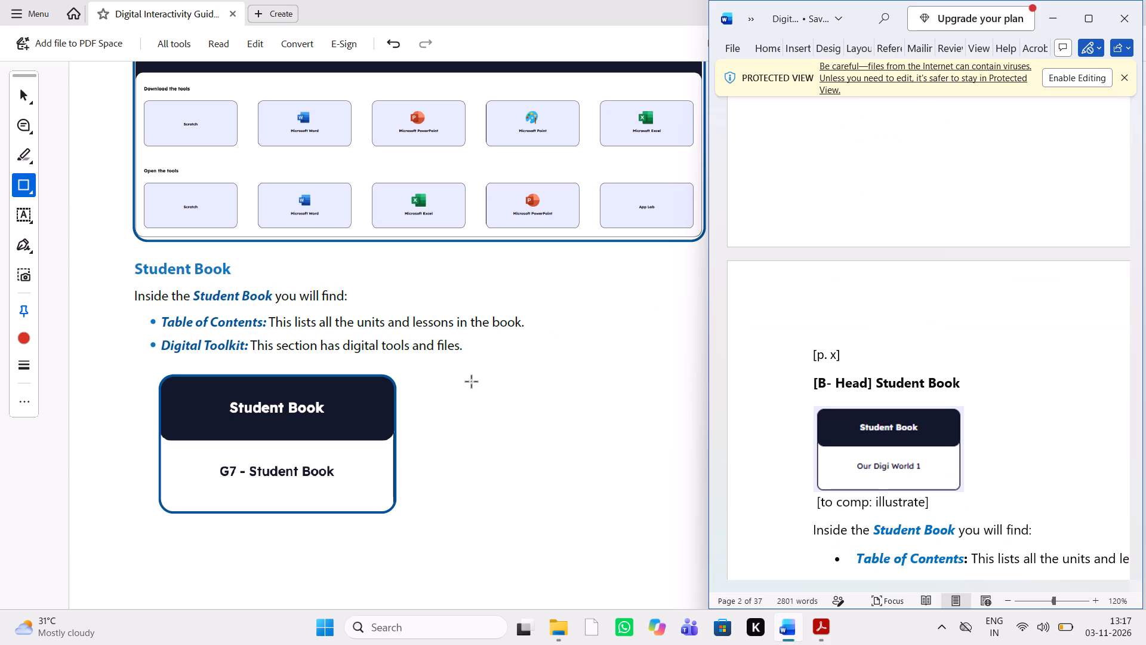
pyautogui.scroll(1, 472, 382)
pyautogui.scroll(-1, 472, 382)
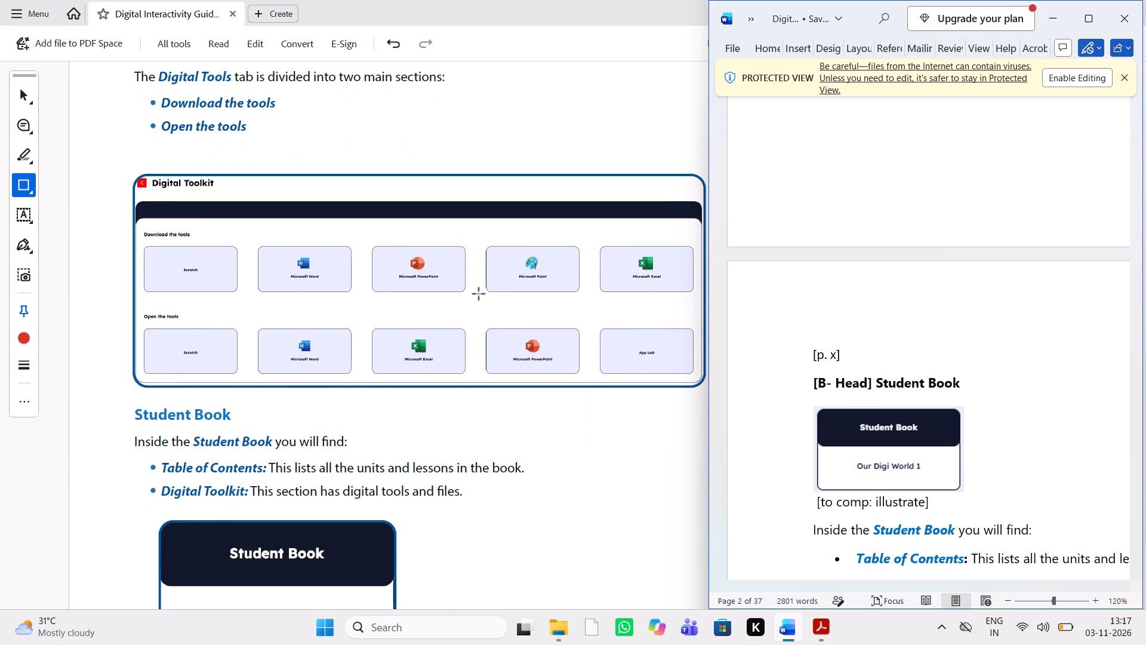
pyautogui.scroll(1, 427, 368)
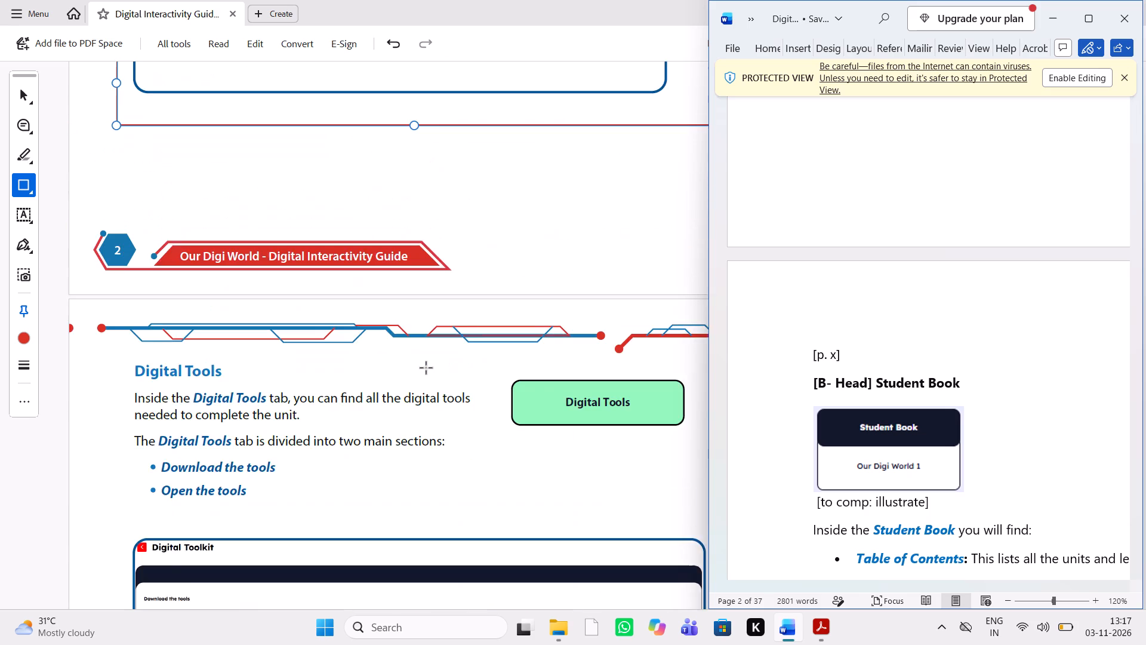
pyautogui.scroll(-2, 427, 368)
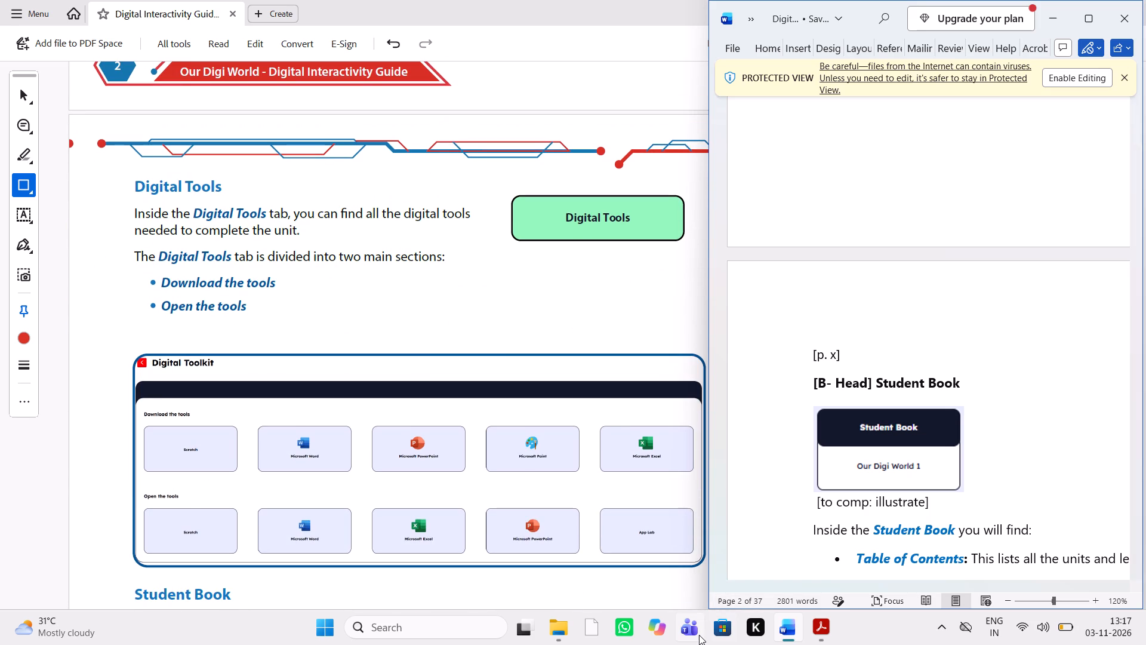
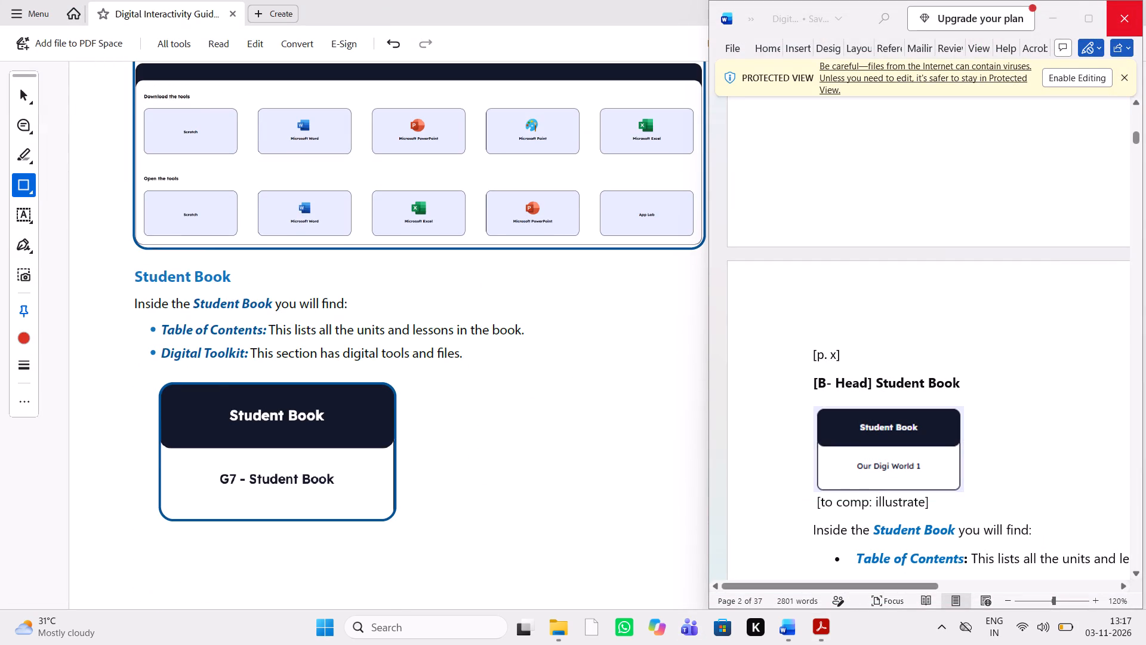
# Look back through the PDF's Digital Tools, Student Book and Table of Contents sections on pages 3 and 4.
pyautogui.scroll(-1, 888, 494)
pyautogui.scroll(-1, 399, 512)
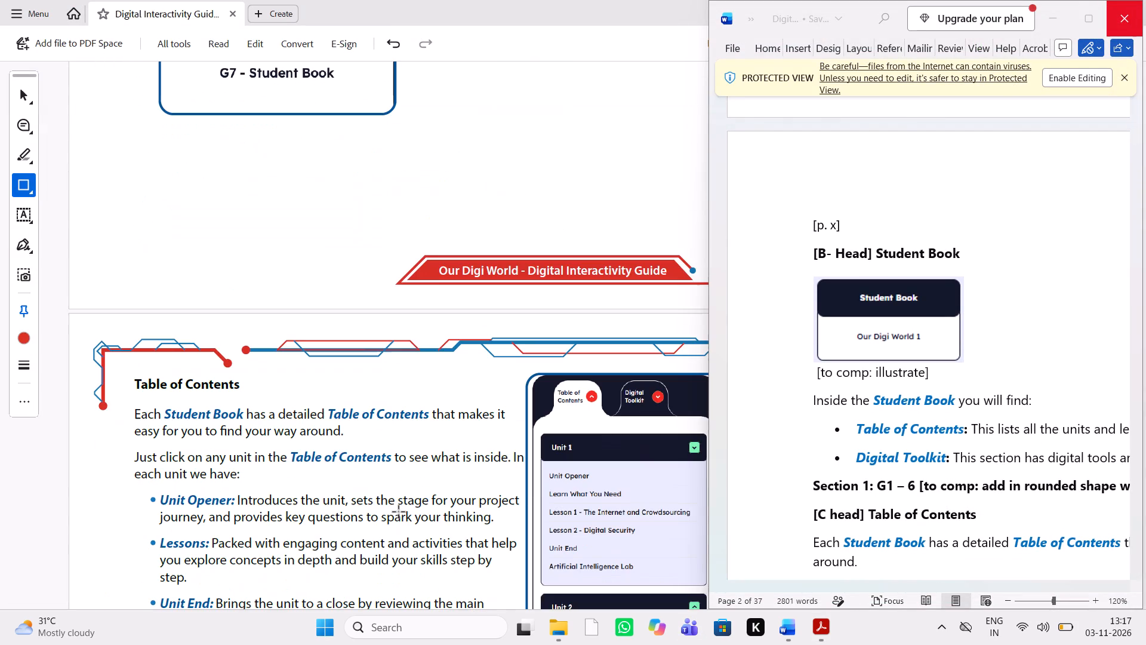
pyautogui.scroll(-1, 399, 512)
pyautogui.scroll(1, 399, 512)
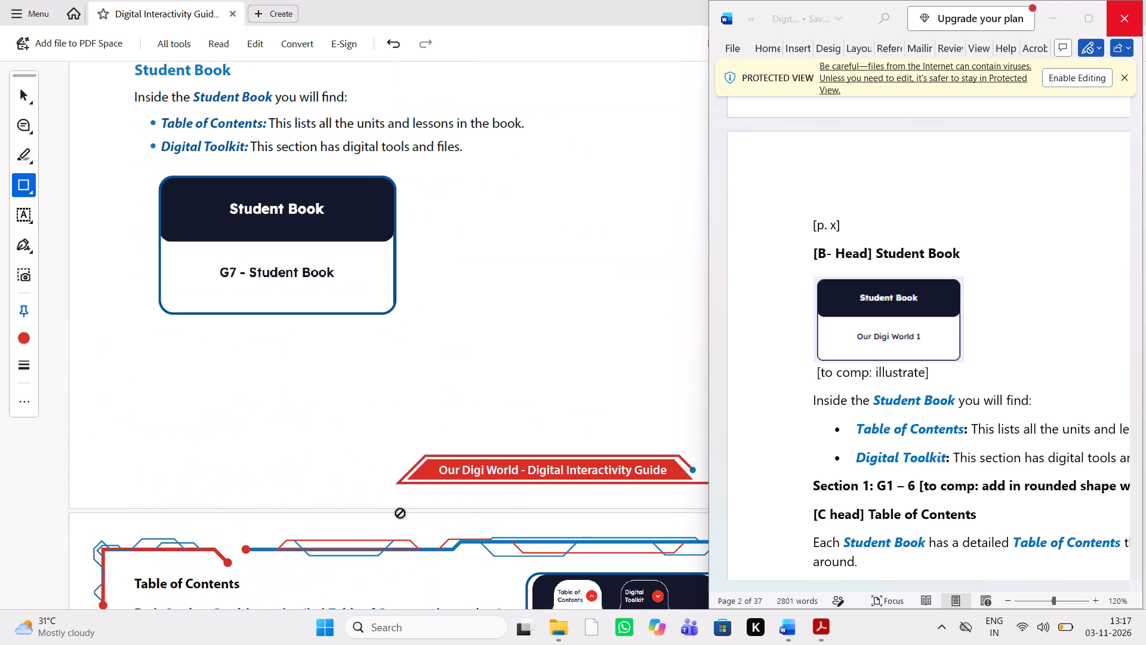
pyautogui.scroll(3, 399, 512)
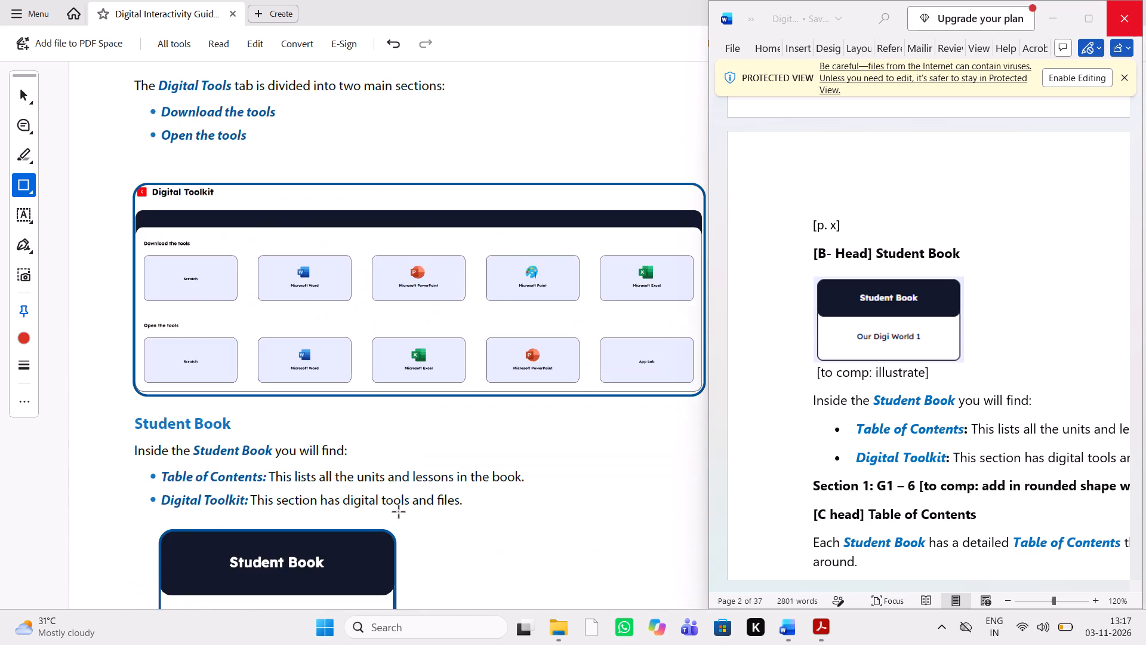
pyautogui.scroll(4, 399, 512)
pyautogui.scroll(-2, 399, 512)
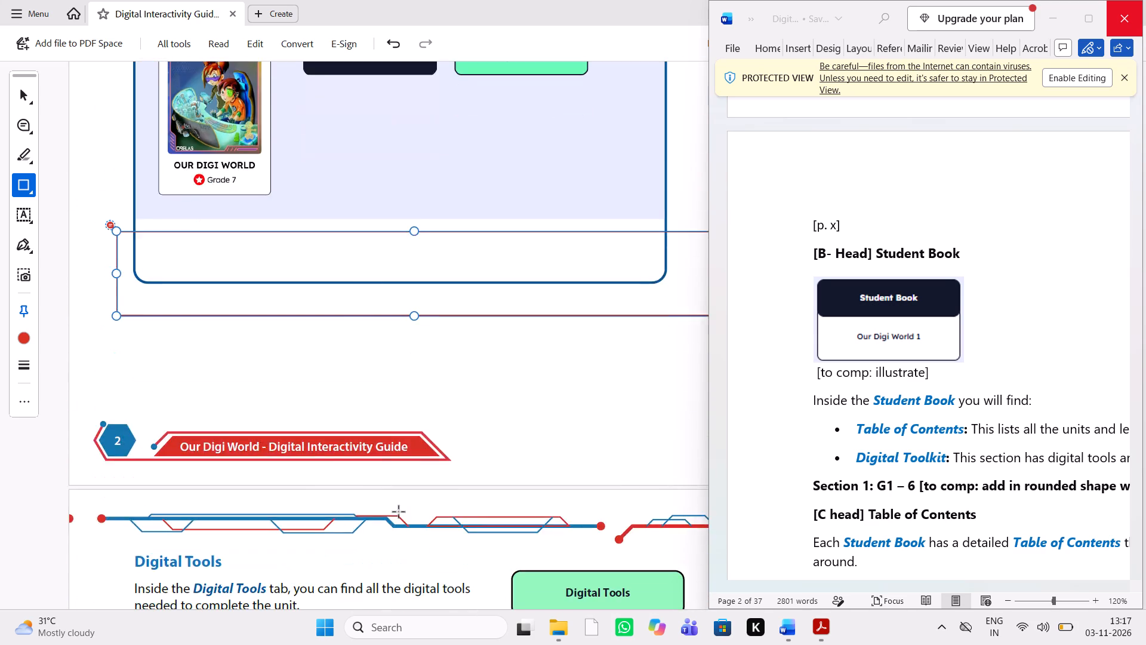
pyautogui.scroll(-7, 399, 512)
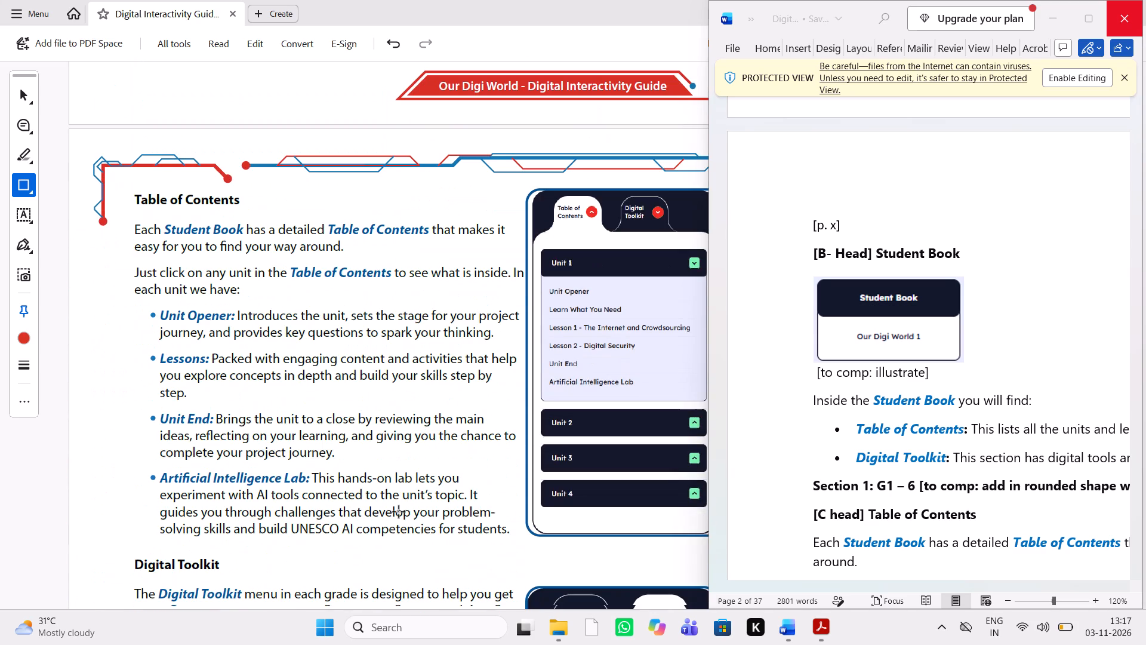
pyautogui.scroll(-1, 399, 512)
pyautogui.scroll(2, 399, 512)
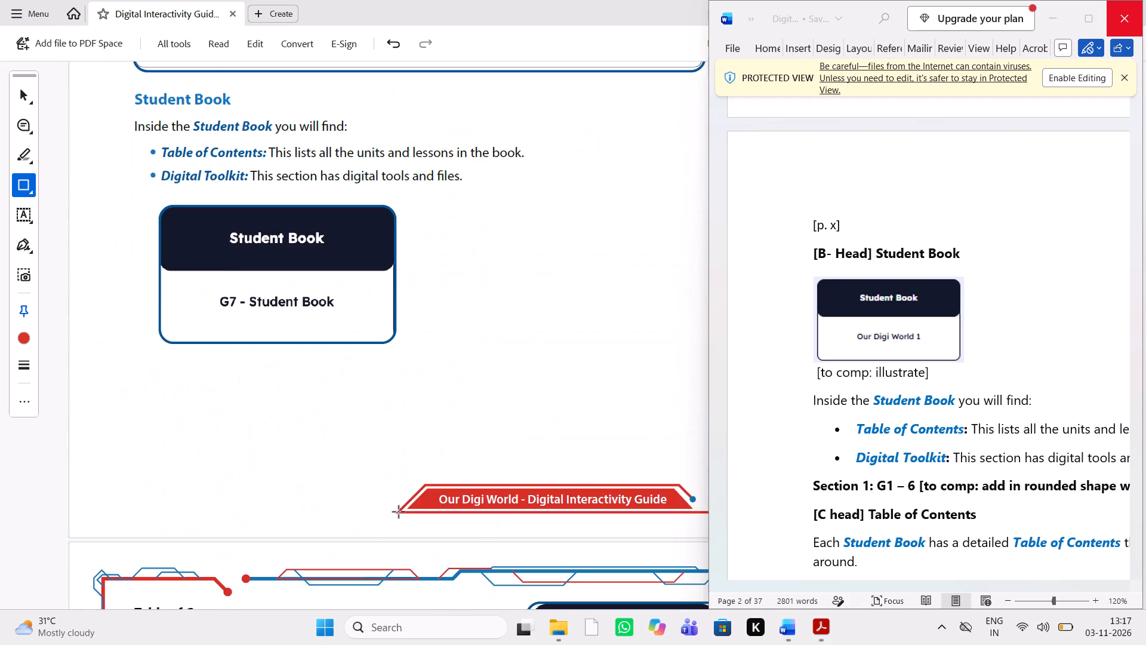
pyautogui.scroll(1, 399, 512)
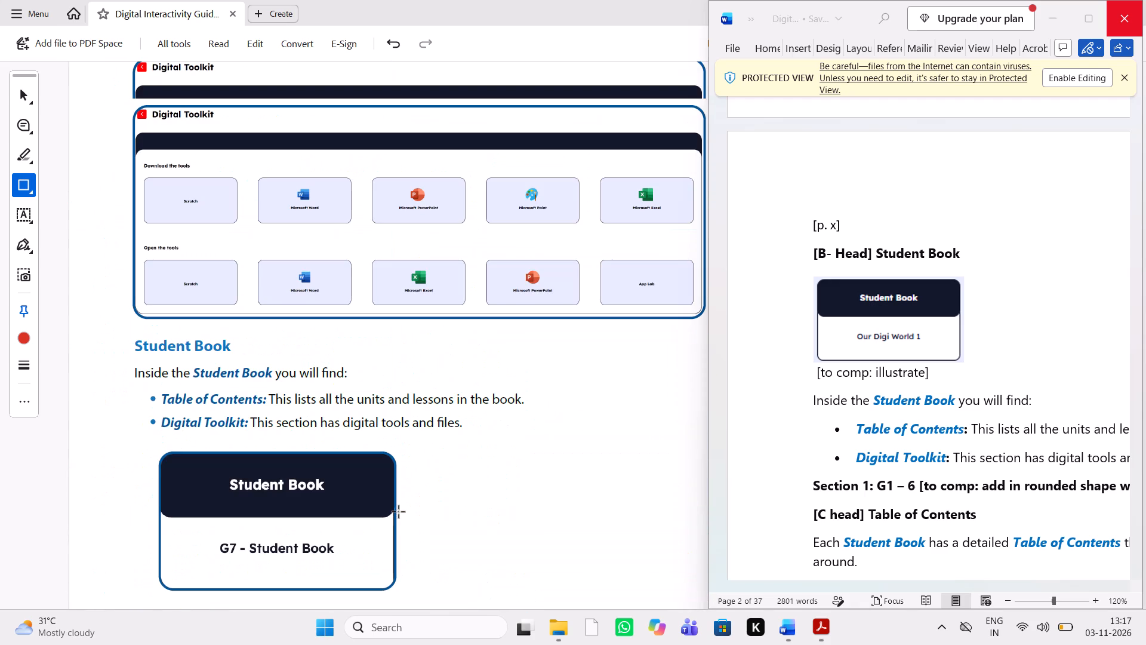
pyautogui.scroll(-5, 399, 512)
pyautogui.scroll(1, 399, 512)
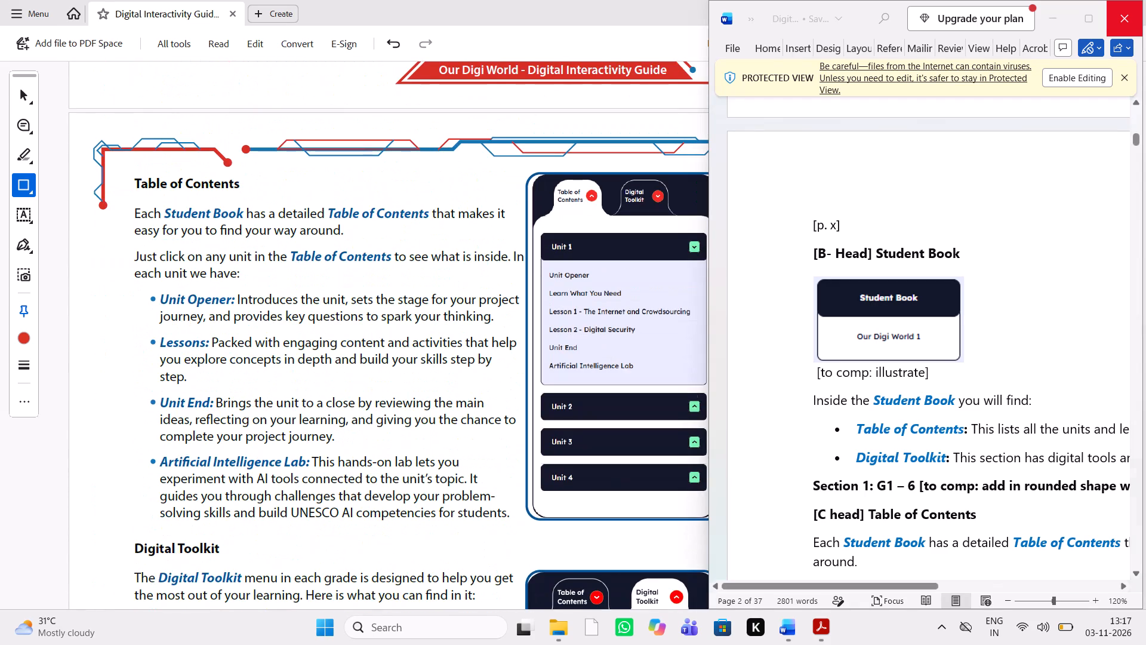
# Compare the Student Book bullets and card image on PDF page 3 with the matching Word section.
pyautogui.scroll(-1, 907, 434)
pyautogui.scroll(1, 907, 434)
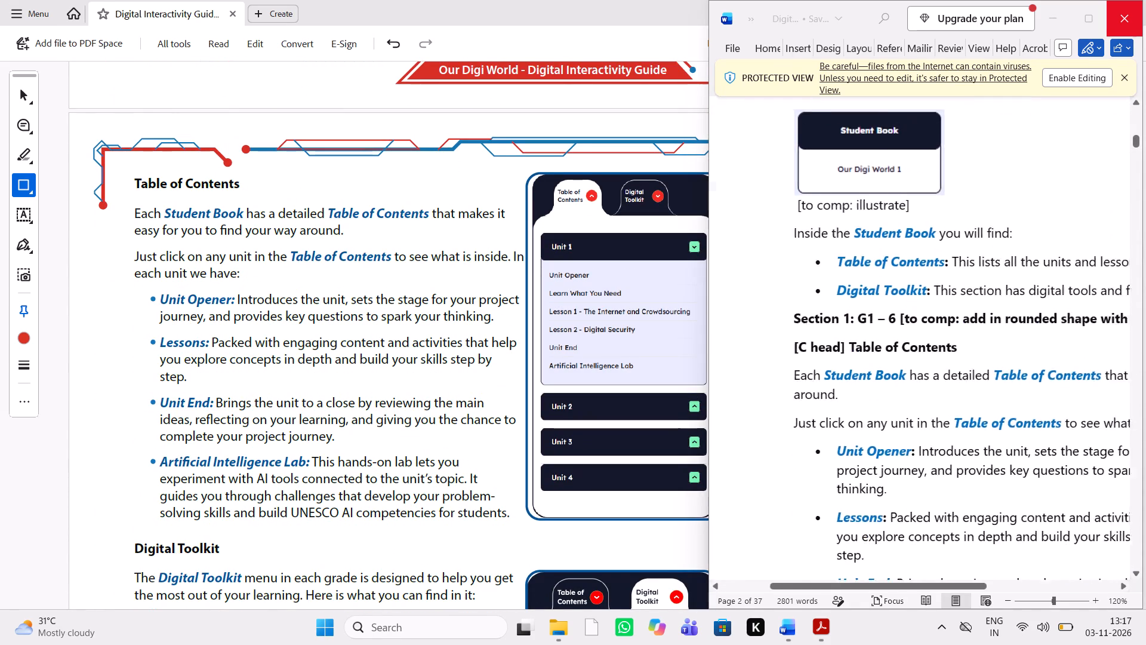
pyautogui.scroll(1, 907, 434)
pyautogui.hscroll(1, 907, 434)
pyautogui.hscroll(-1, 907, 434)
pyautogui.hscroll(1, 907, 434)
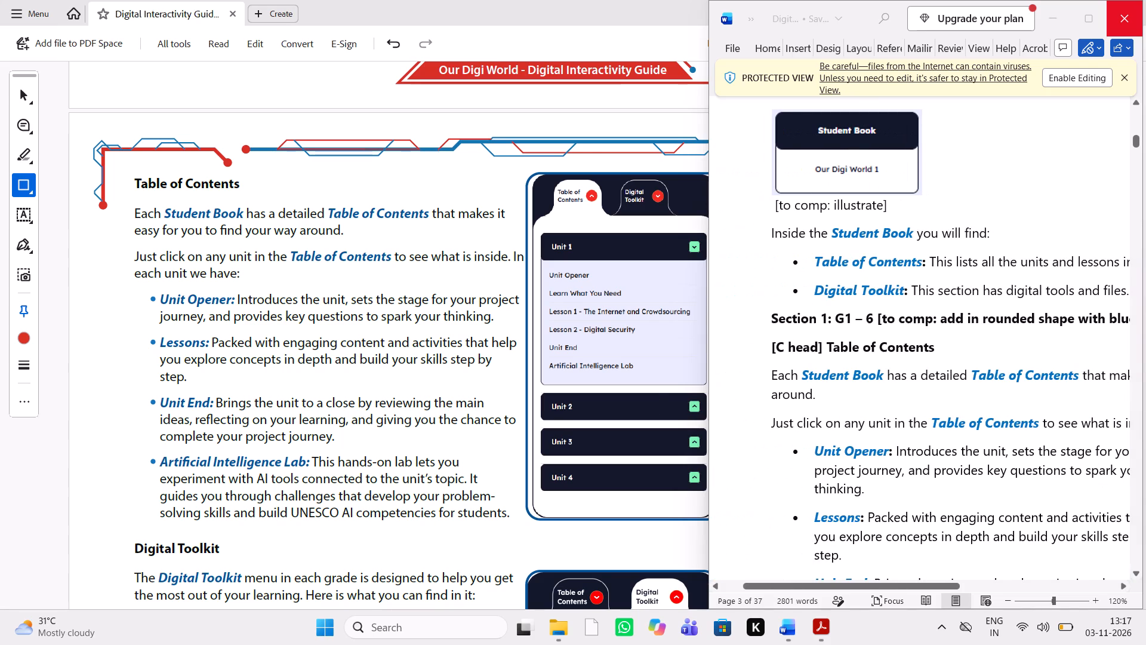
pyautogui.scroll(1, 339, 295)
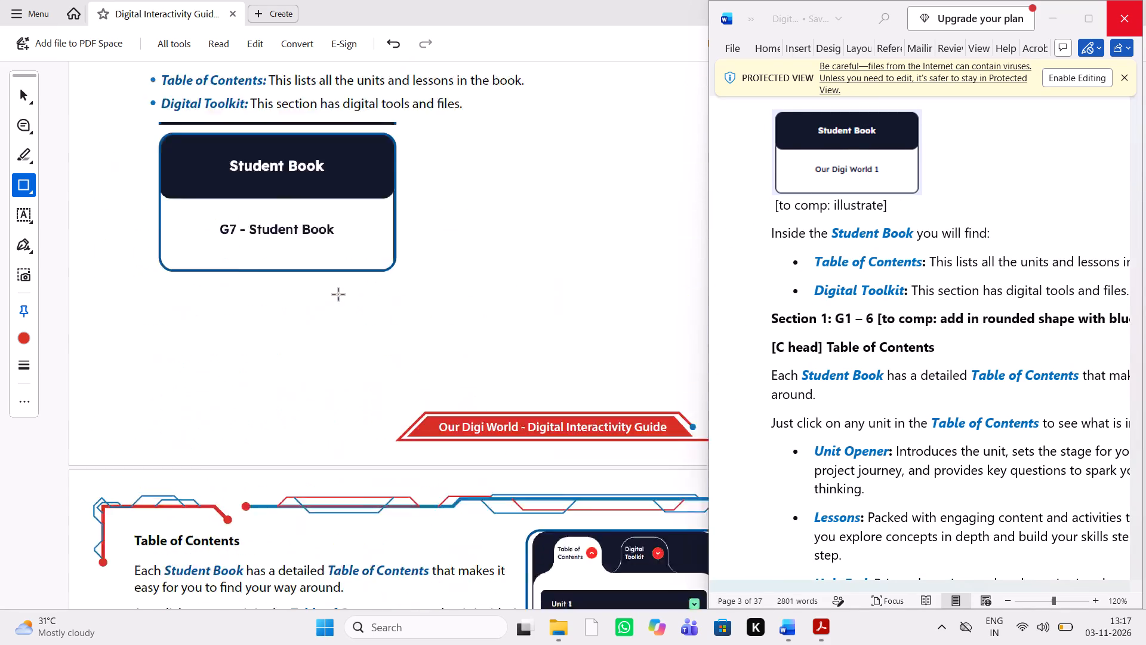
pyautogui.scroll(3, 339, 295)
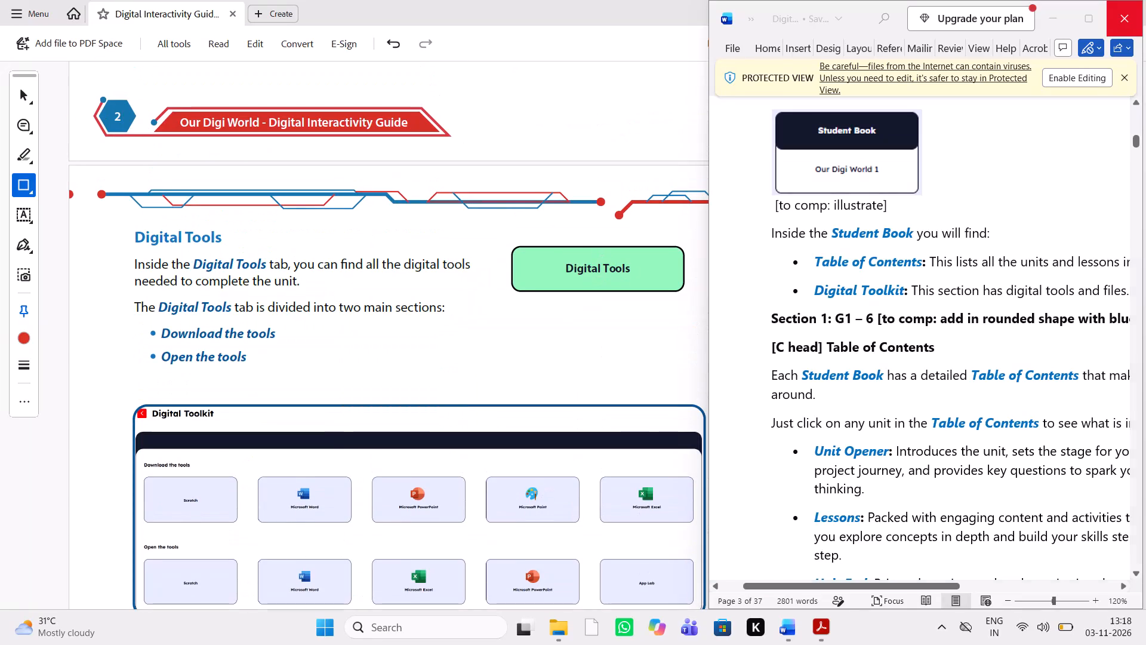
pyautogui.hscroll(-1, 886, 337)
pyautogui.hscroll(1, 886, 337)
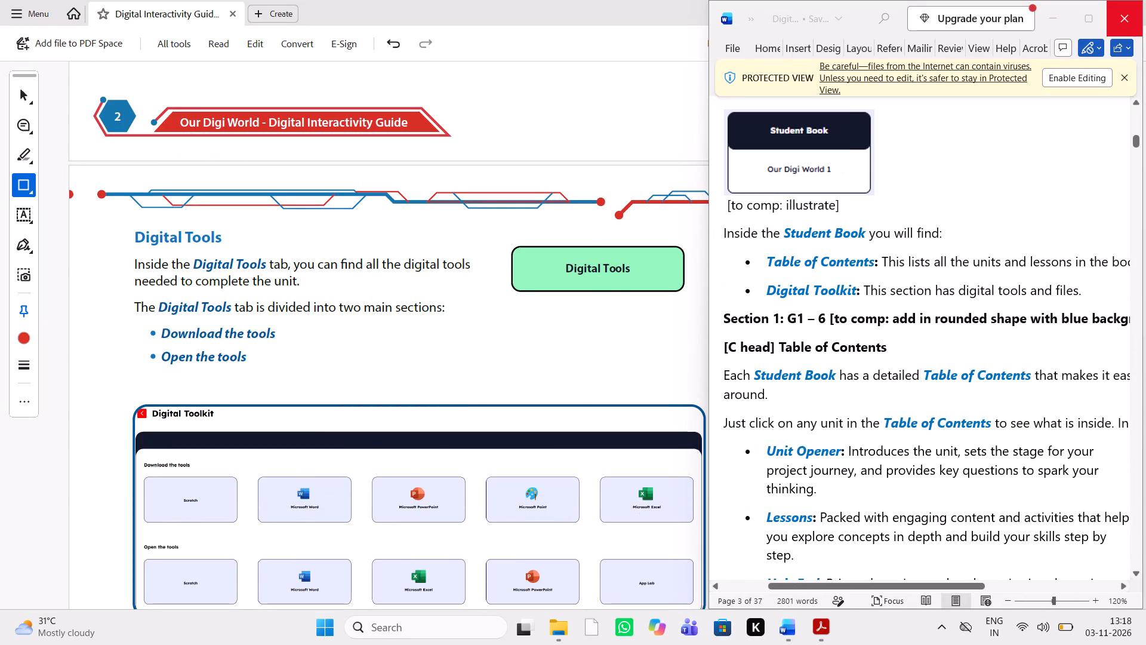
pyautogui.hscroll(-1, 886, 337)
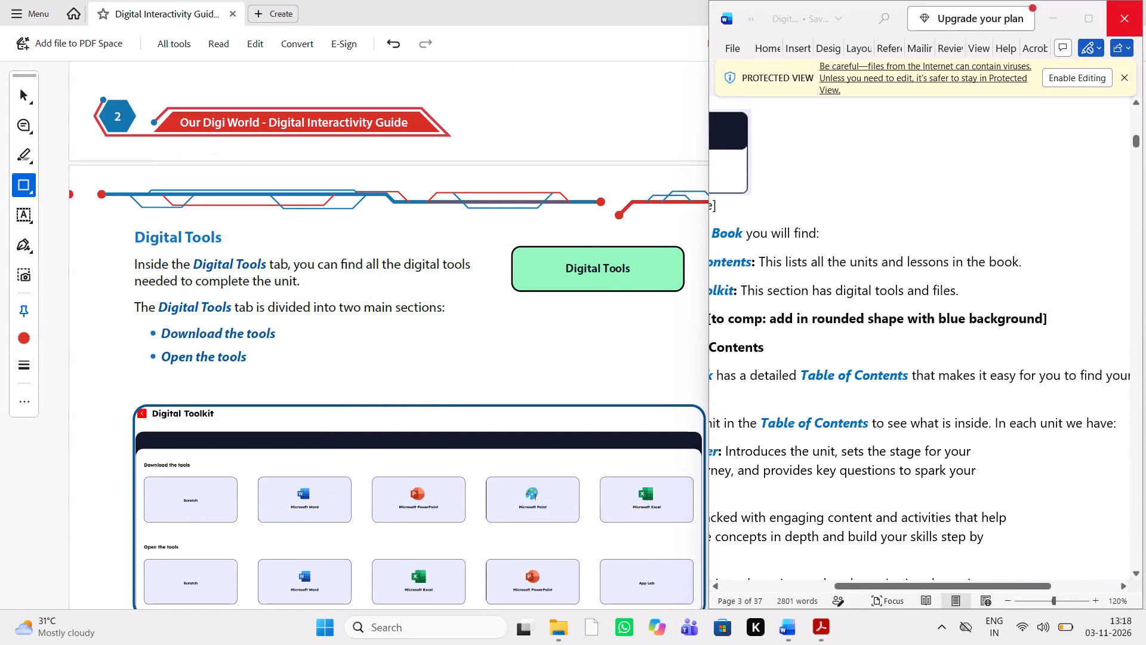
pyautogui.hscroll(-1, 886, 337)
pyautogui.hscroll(1, 886, 337)
pyautogui.scroll(-3, 386, 427)
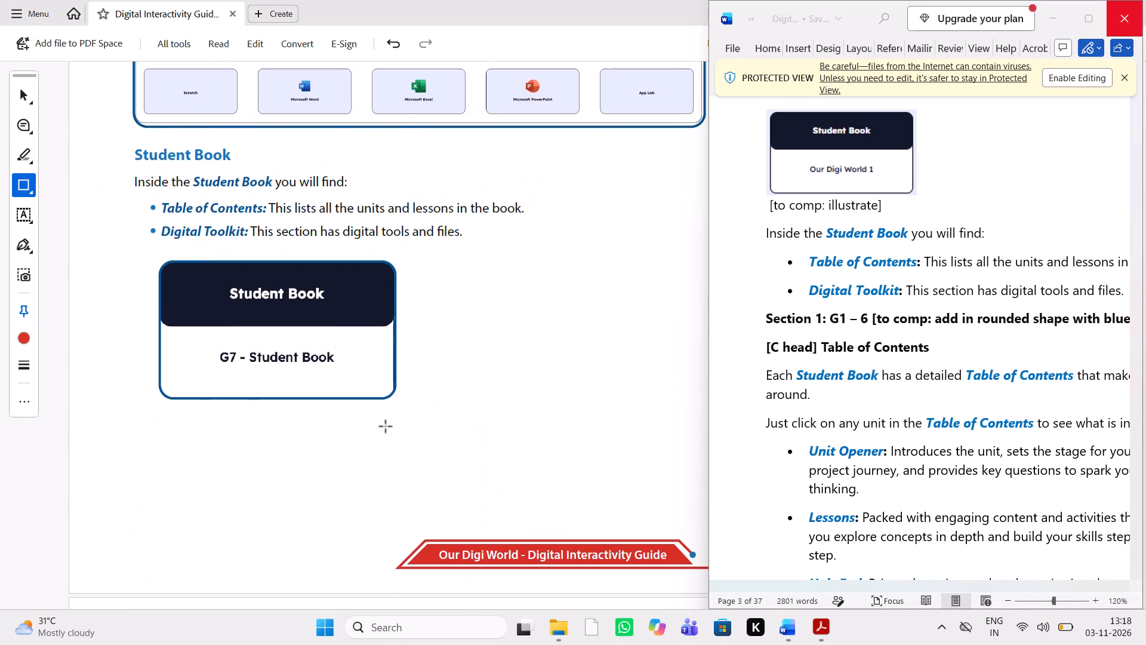
pyautogui.scroll(-2, 386, 427)
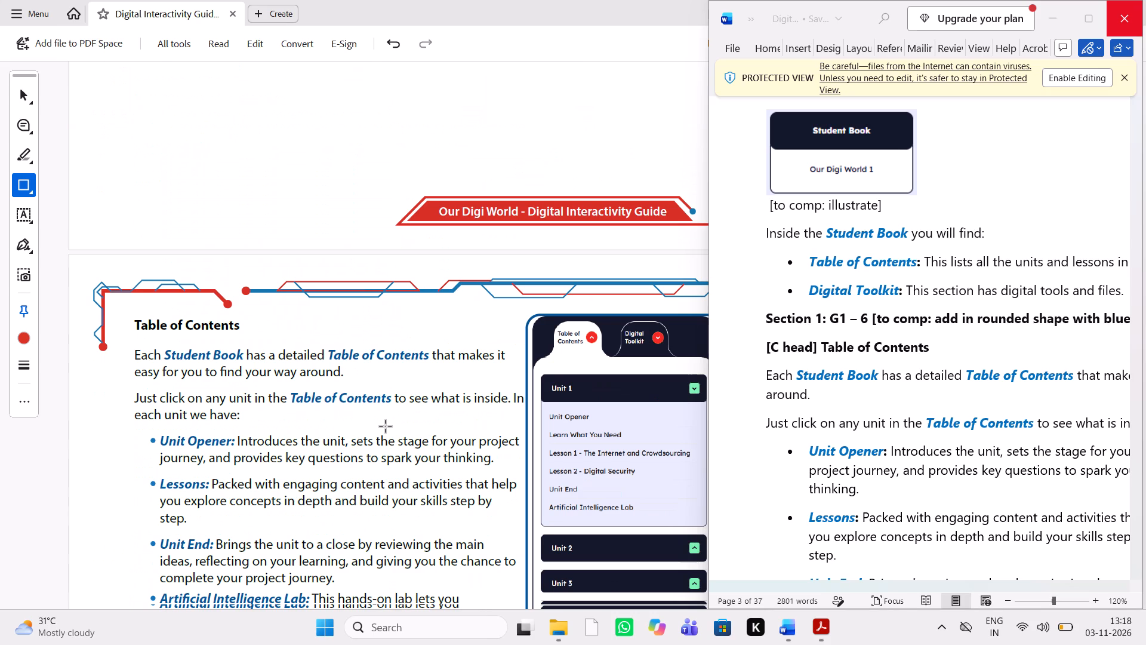
pyautogui.scroll(1, 386, 427)
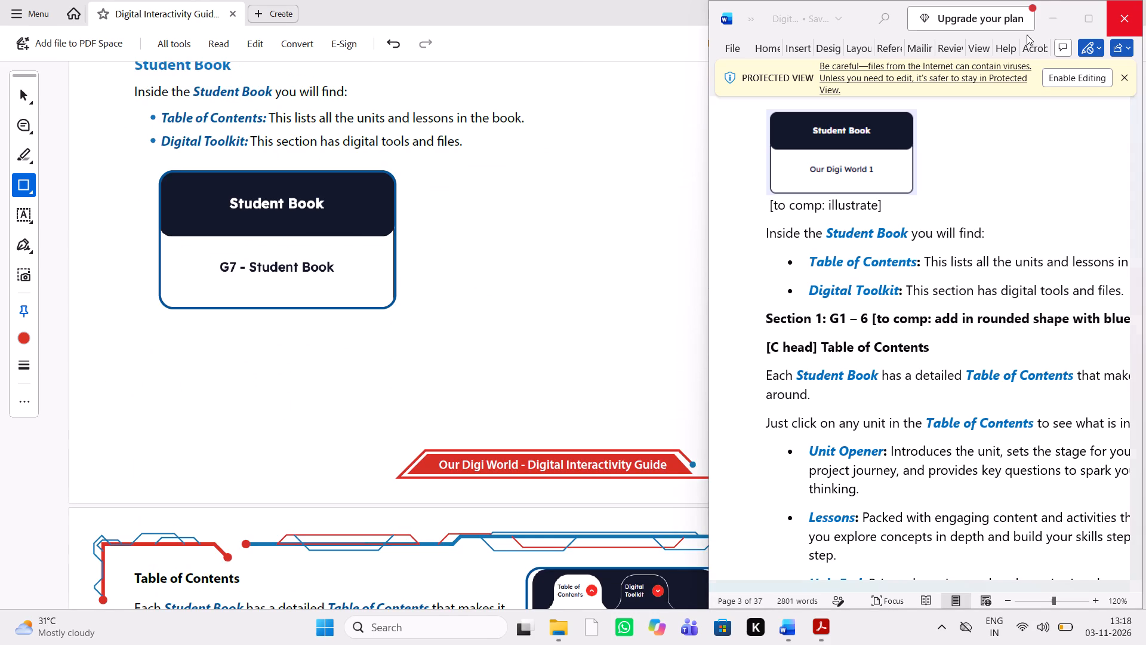
# Compare the Table of Contents text and its unit menu image on PDF page 4 with the Word document.
pyautogui.click(1055, 19)
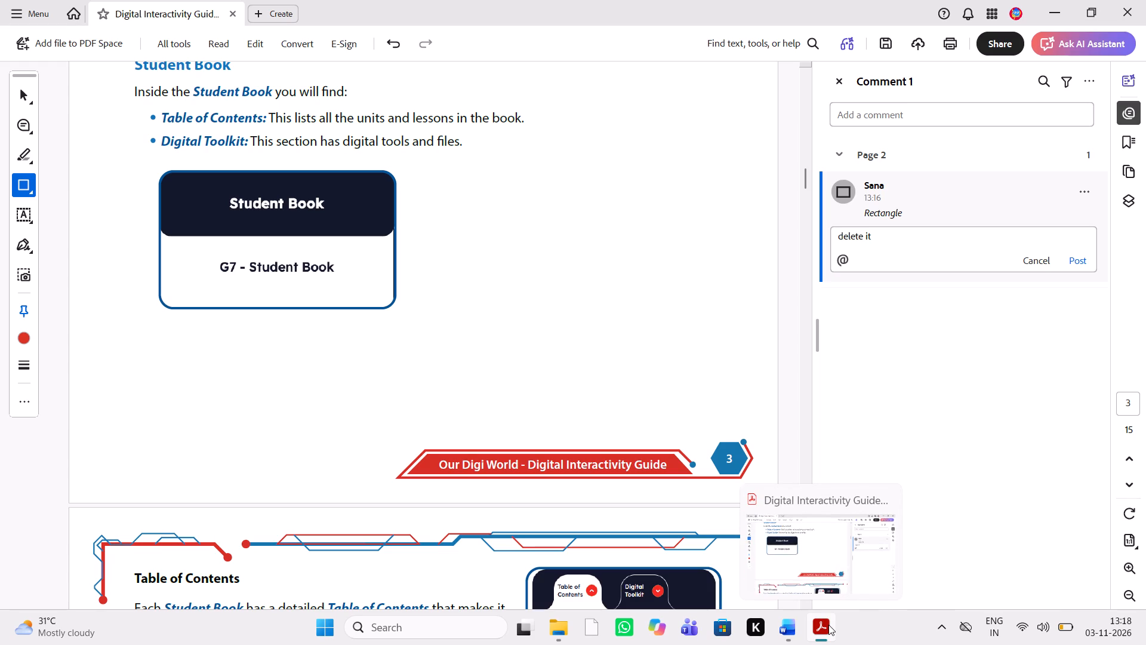
pyautogui.click(780, 644)
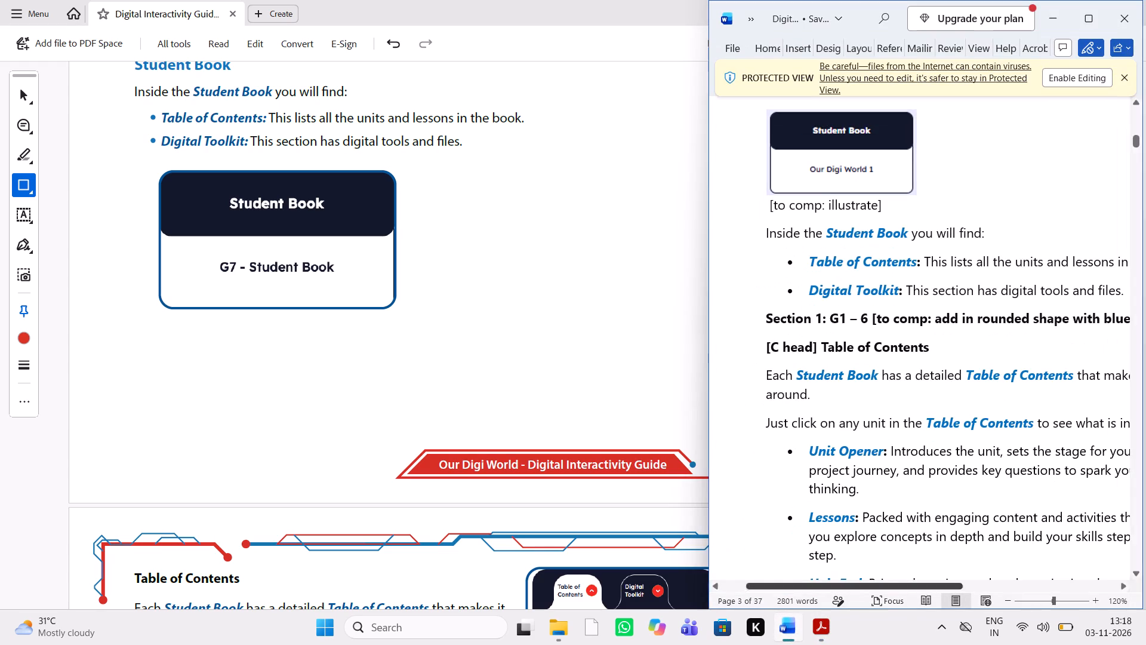
pyautogui.scroll(-2, 472, 477)
pyautogui.scroll(1, 472, 477)
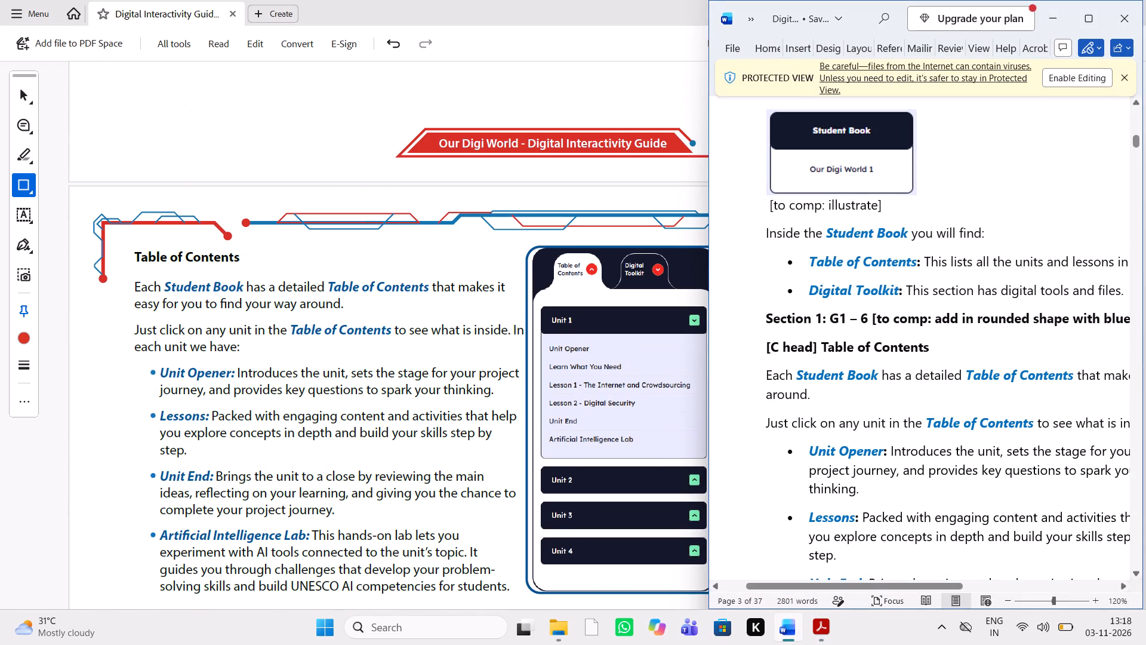
pyautogui.hscroll(-1, 864, 439)
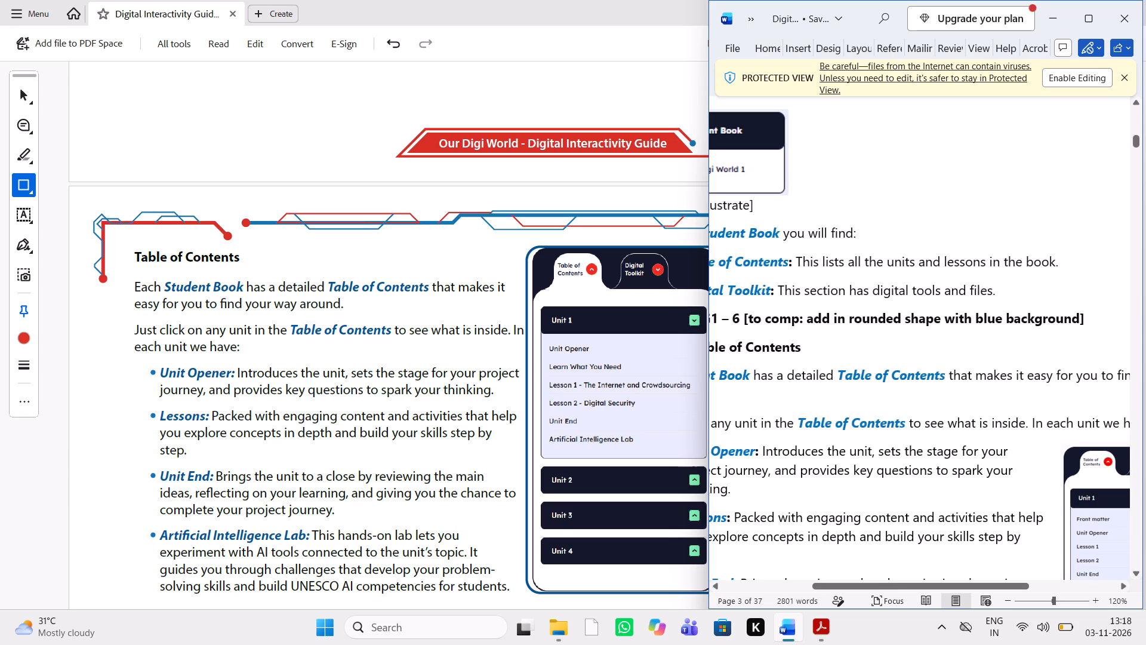
pyautogui.hscroll(-1, 864, 439)
pyautogui.scroll(-1, 864, 439)
pyautogui.hscroll(1, 864, 439)
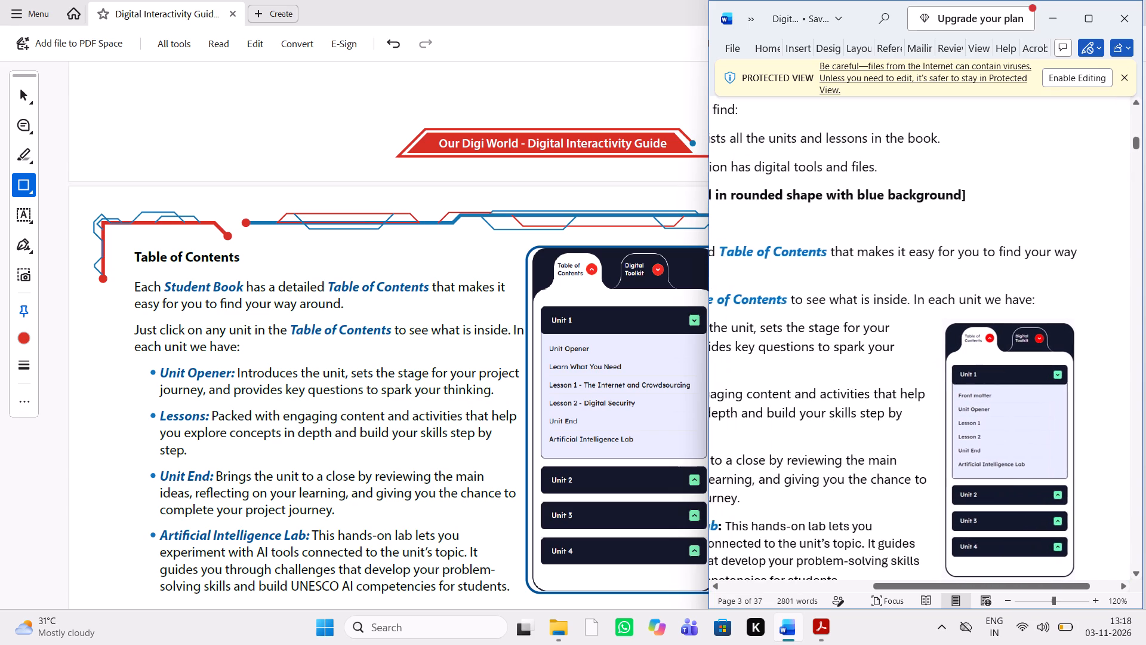
pyautogui.scroll(-1, 612, 389)
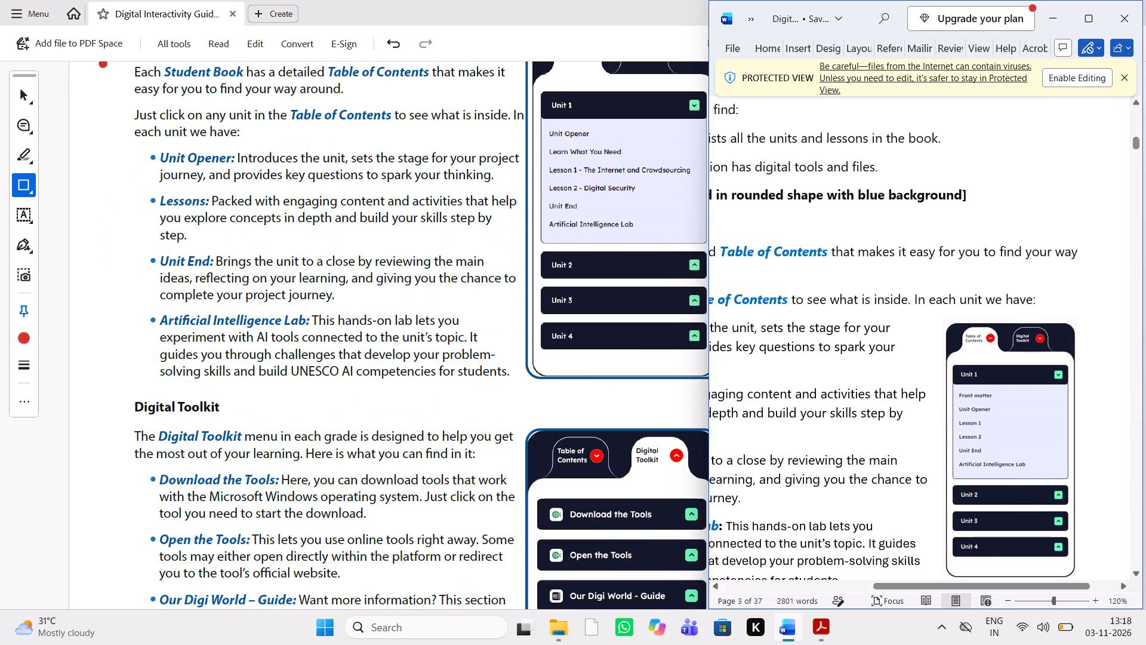
# Mark the whole Digital Toolkit image on PDF page 3 with a rectangle comment.
pyautogui.click(1052, 4)
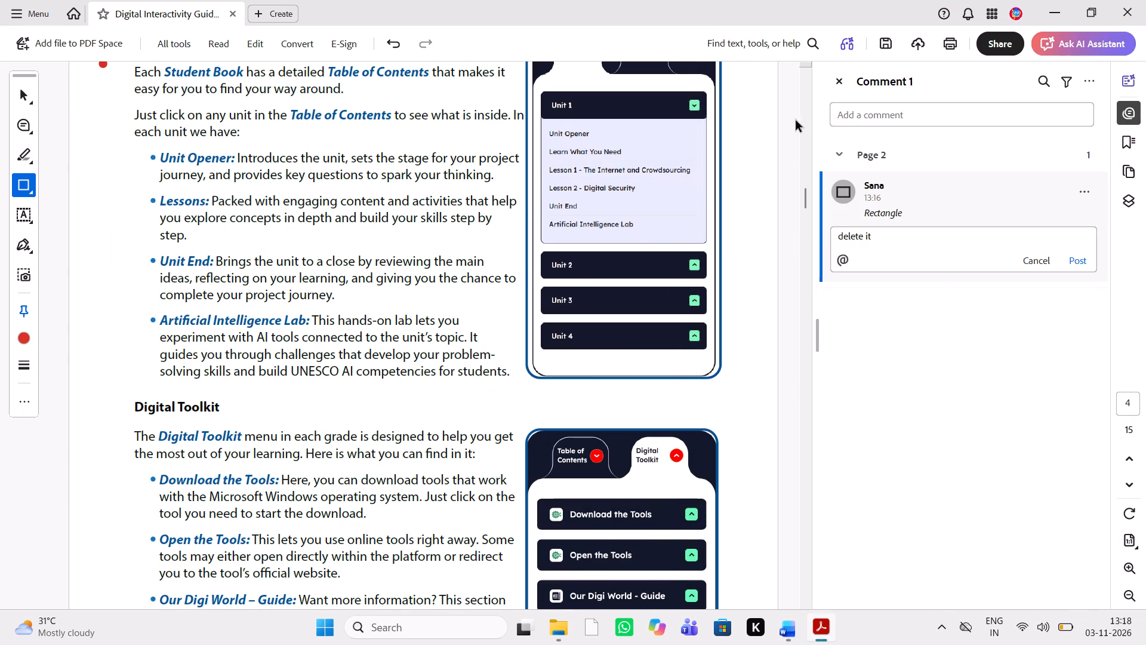
pyautogui.scroll(1, 638, 236)
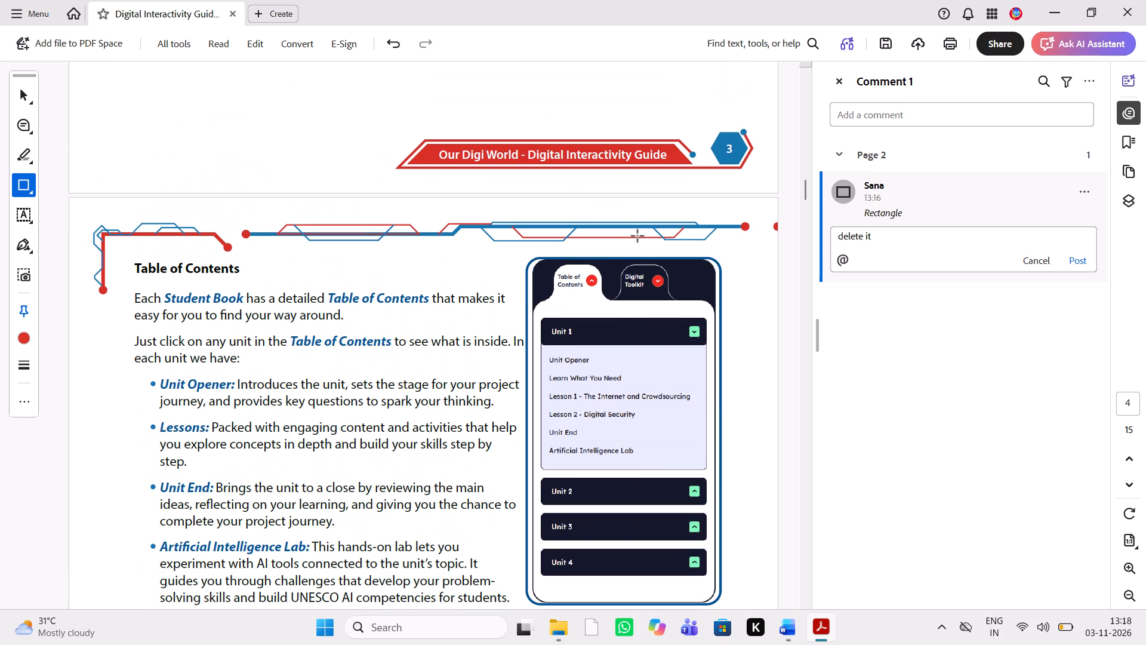
pyautogui.scroll(-2, 638, 236)
pyautogui.scroll(8, 638, 236)
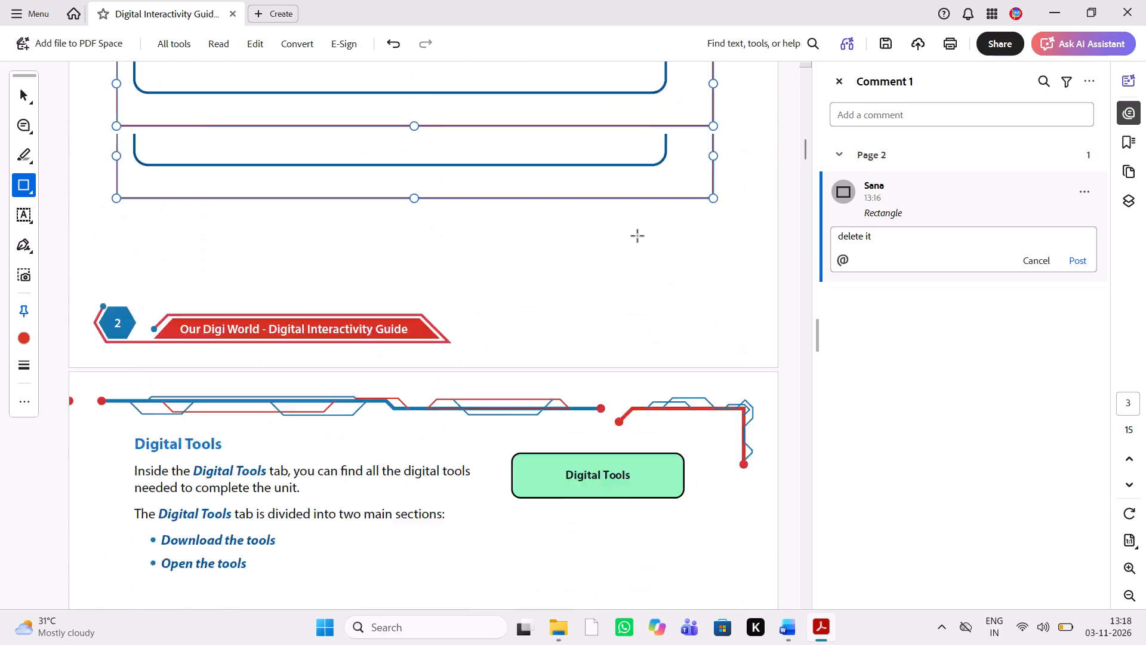
pyautogui.scroll(3, 638, 236)
pyautogui.scroll(-4, 638, 236)
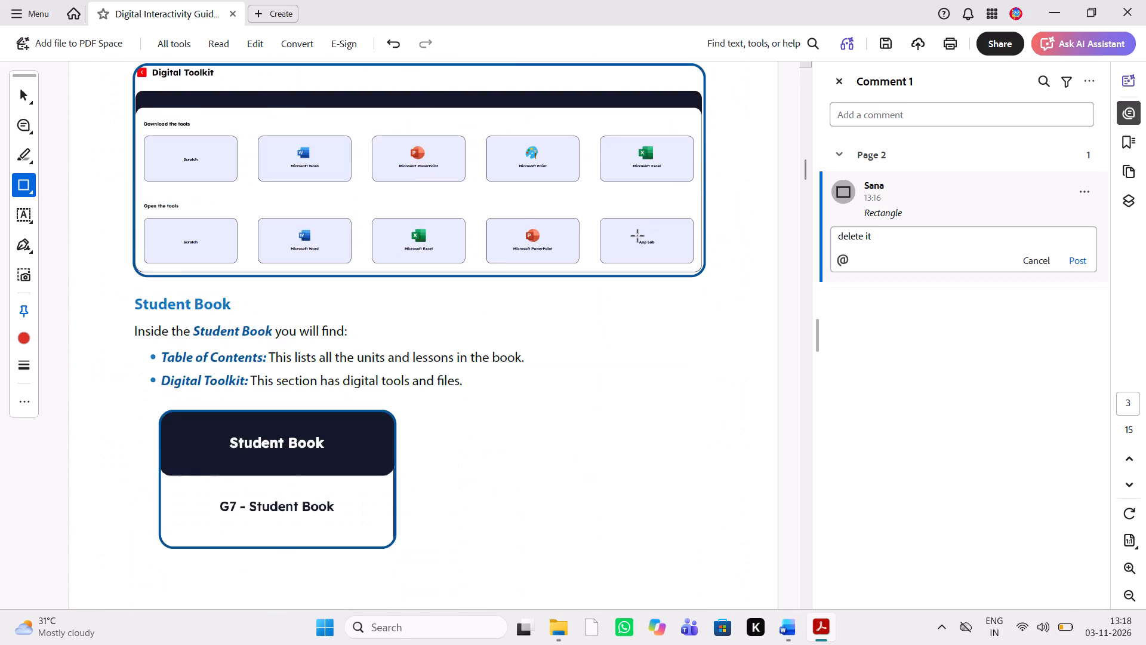
pyautogui.scroll(-1, 638, 236)
pyautogui.scroll(1, 638, 236)
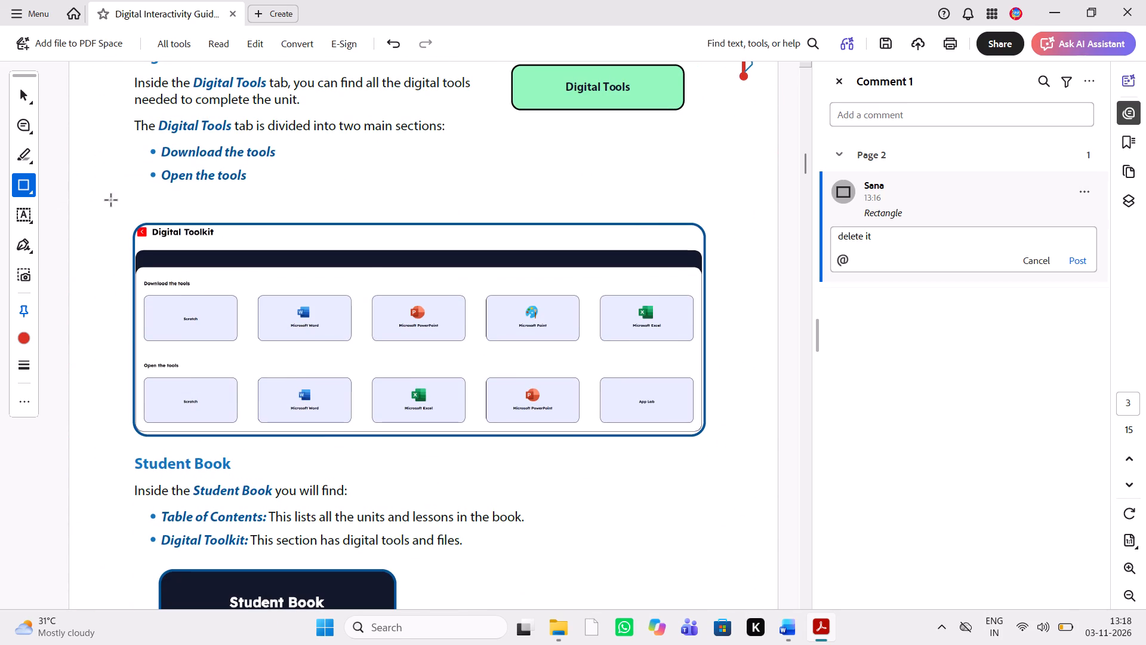
pyautogui.moveTo(124, 217); pyautogui.dragTo(593, 424)
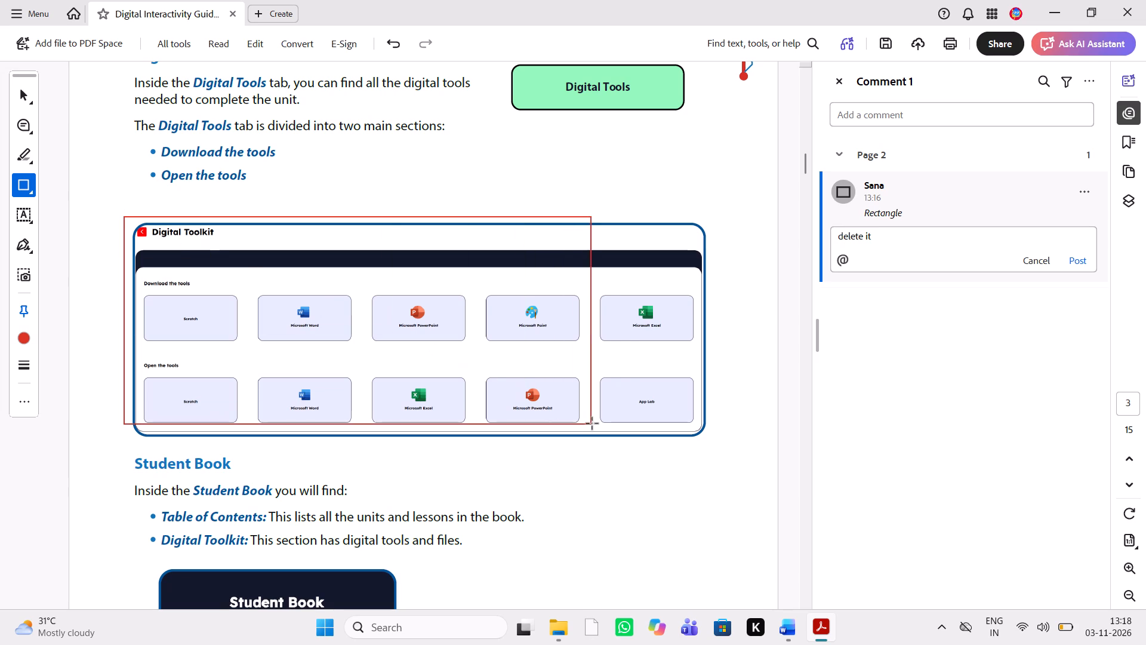
pyautogui.moveTo(593, 424); pyautogui.dragTo(719, 450)
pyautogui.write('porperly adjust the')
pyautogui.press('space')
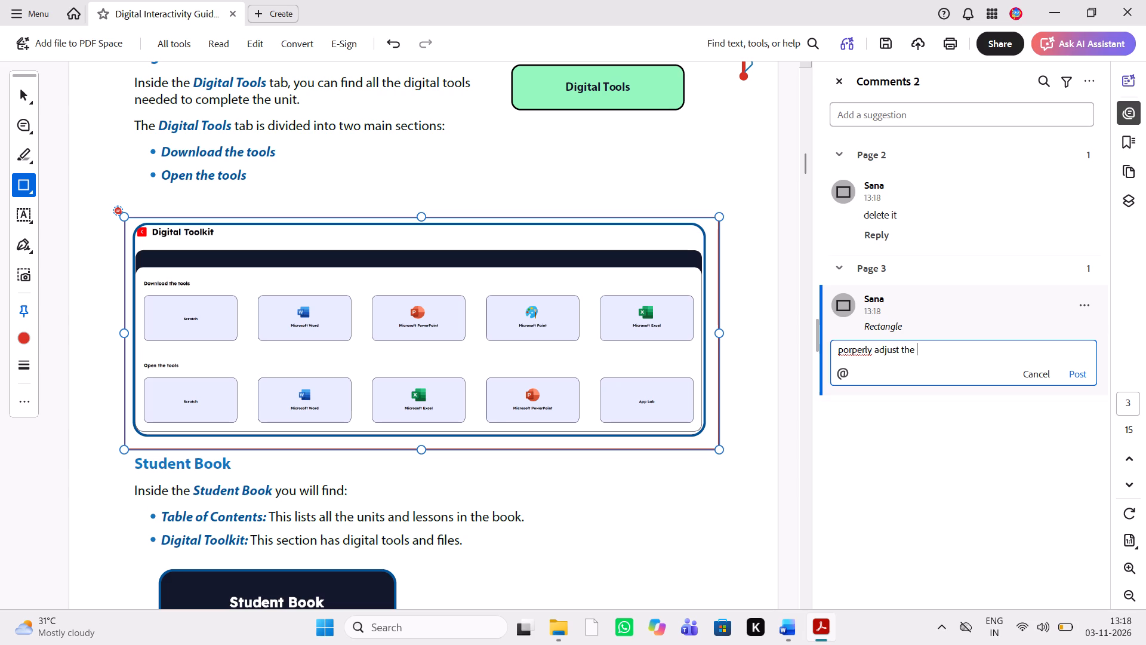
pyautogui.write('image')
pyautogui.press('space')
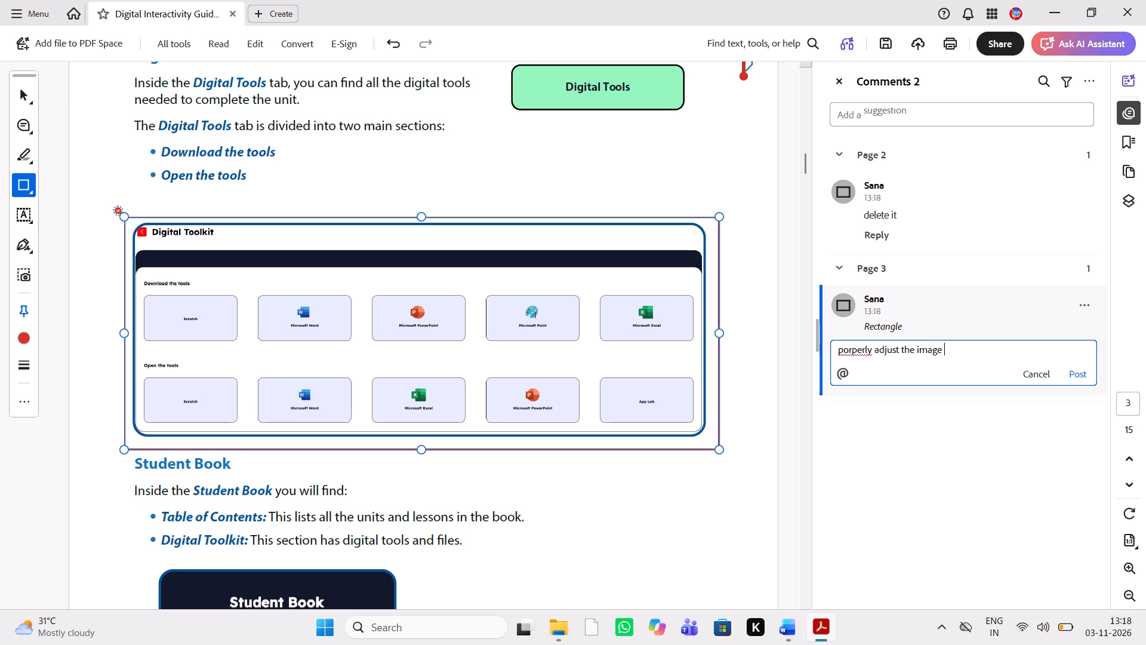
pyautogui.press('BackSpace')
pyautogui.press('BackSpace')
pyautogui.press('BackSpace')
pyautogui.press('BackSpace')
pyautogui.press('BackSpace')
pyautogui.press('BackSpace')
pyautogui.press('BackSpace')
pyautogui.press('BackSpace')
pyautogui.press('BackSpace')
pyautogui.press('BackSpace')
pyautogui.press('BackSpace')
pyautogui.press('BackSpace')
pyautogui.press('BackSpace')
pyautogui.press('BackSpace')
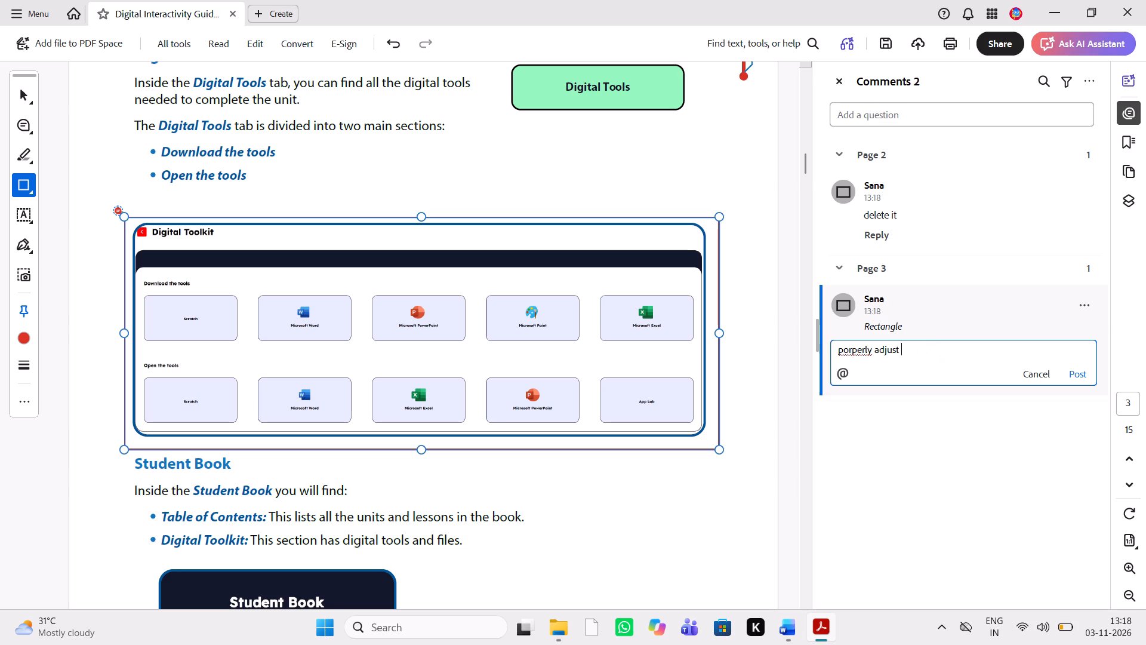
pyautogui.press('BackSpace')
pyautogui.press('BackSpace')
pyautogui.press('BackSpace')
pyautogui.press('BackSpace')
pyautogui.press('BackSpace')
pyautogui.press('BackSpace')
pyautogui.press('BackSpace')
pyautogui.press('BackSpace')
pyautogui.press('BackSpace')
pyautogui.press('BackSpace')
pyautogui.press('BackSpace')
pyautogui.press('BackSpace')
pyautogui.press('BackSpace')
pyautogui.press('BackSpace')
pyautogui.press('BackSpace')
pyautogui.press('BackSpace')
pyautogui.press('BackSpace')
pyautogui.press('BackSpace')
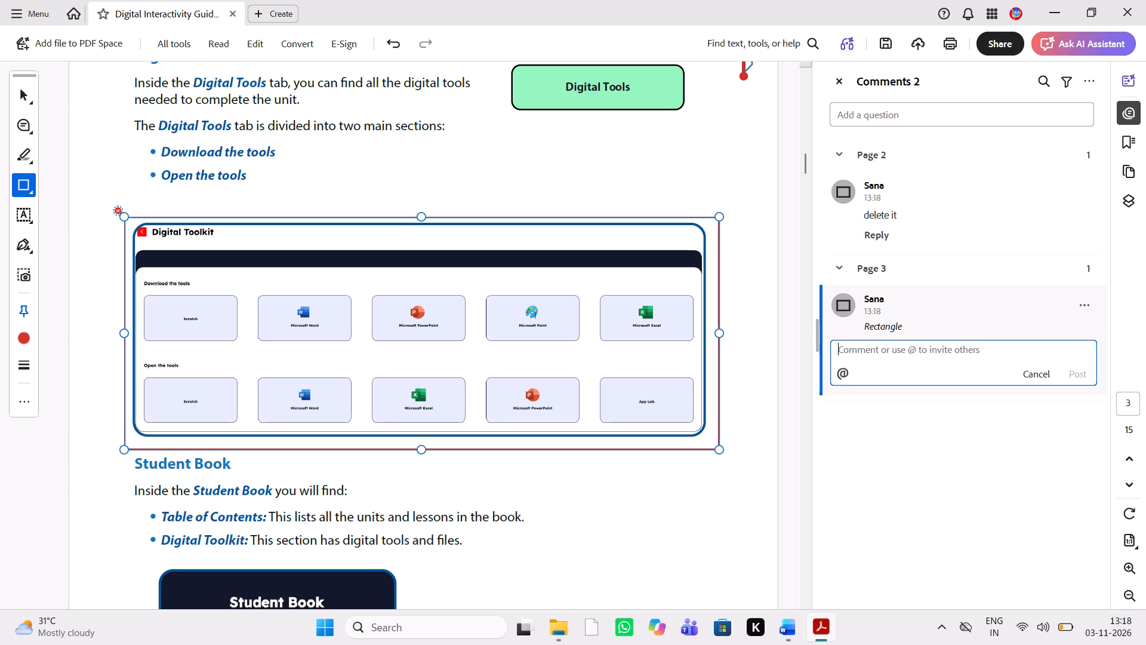
# Post the comment "check the image fitting" on the rectangle around the Digital Toolkit image on PDF page 3.
pyautogui.write('check the')
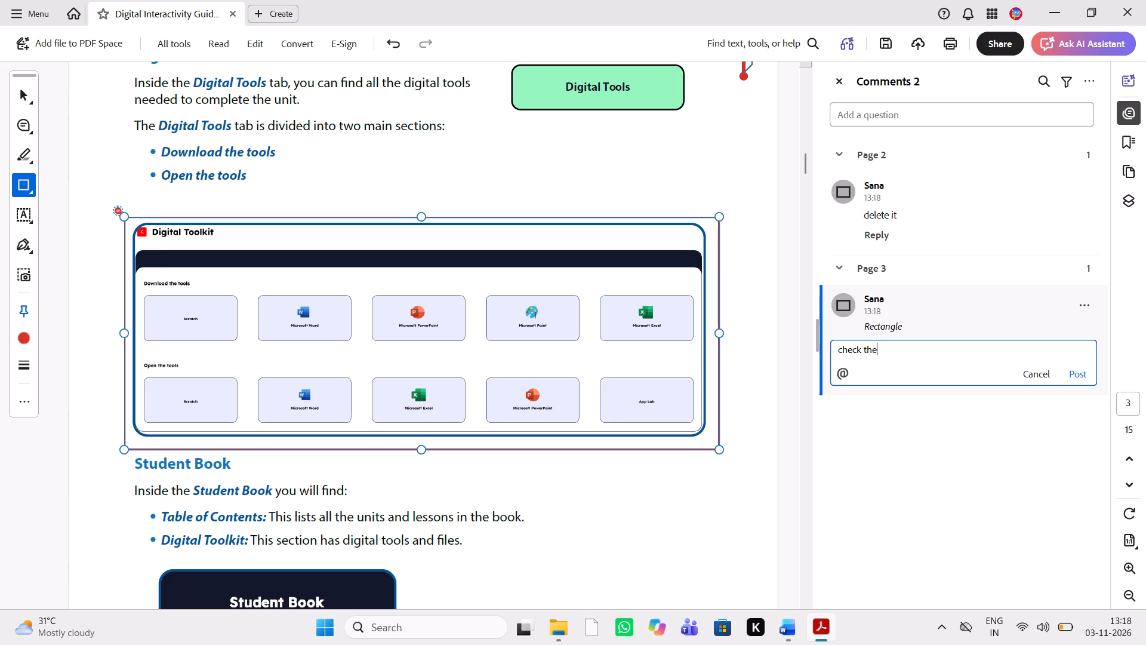
pyautogui.press('space')
pyautogui.write('image')
pyautogui.press('space')
pyautogui.write('fir')
pyautogui.press('BackSpace')
pyautogui.write('tting')
pyautogui.press('space')
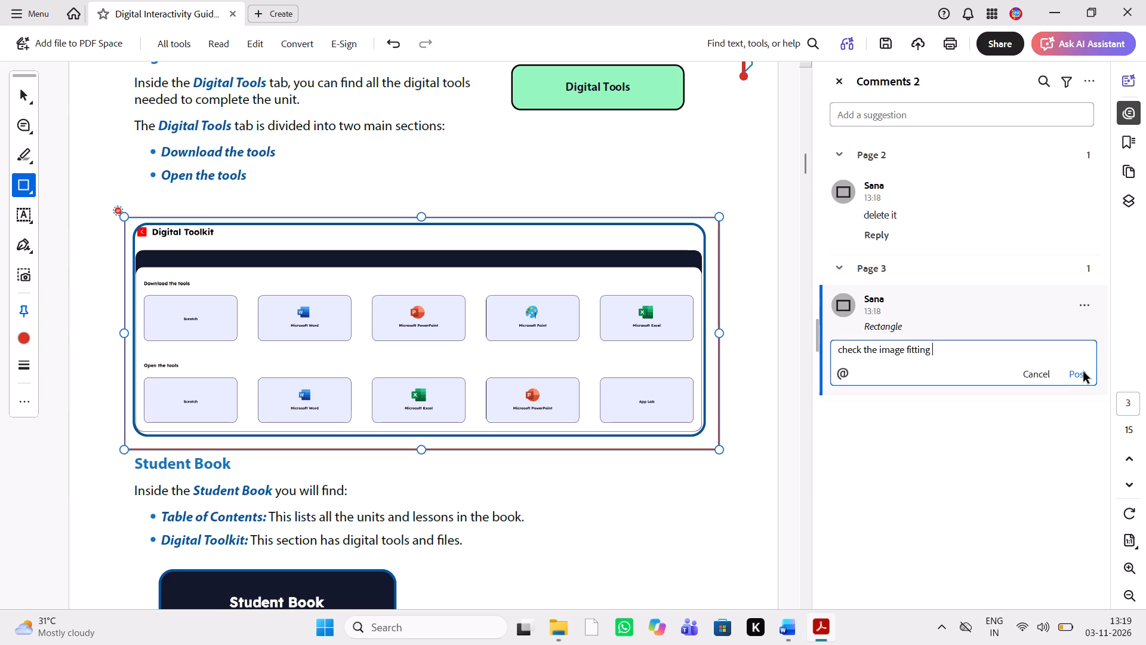
pyautogui.click(1083, 373)
# Mark the Table of Contents unit menu image on PDF page 4 with a rectangle commented "check the image fitting to frame".
pyautogui.scroll(-3, 434, 517)
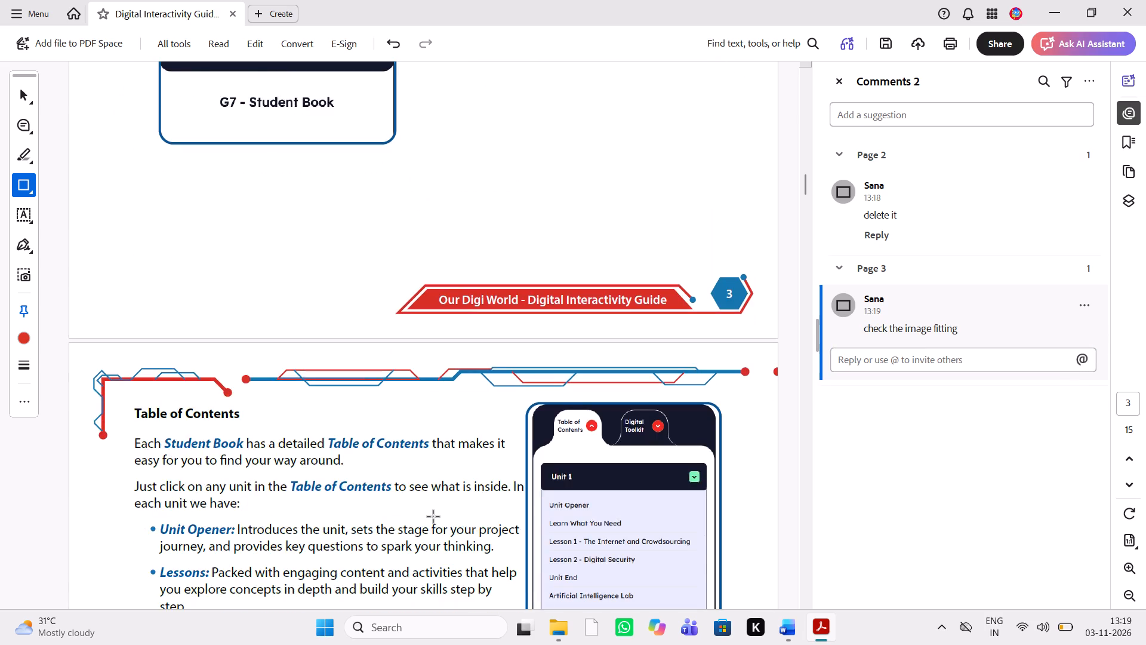
pyautogui.scroll(1, 434, 517)
pyautogui.scroll(-1, 434, 517)
pyautogui.scroll(-1, 506, 464)
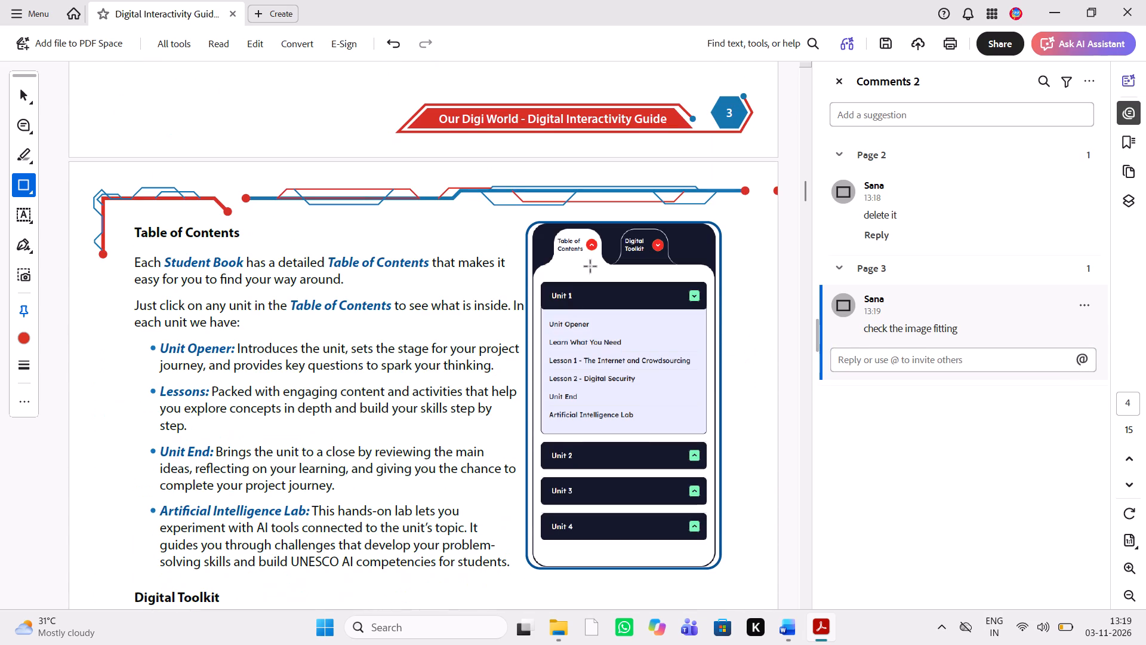
pyautogui.moveTo(525, 218); pyautogui.dragTo(777, 590)
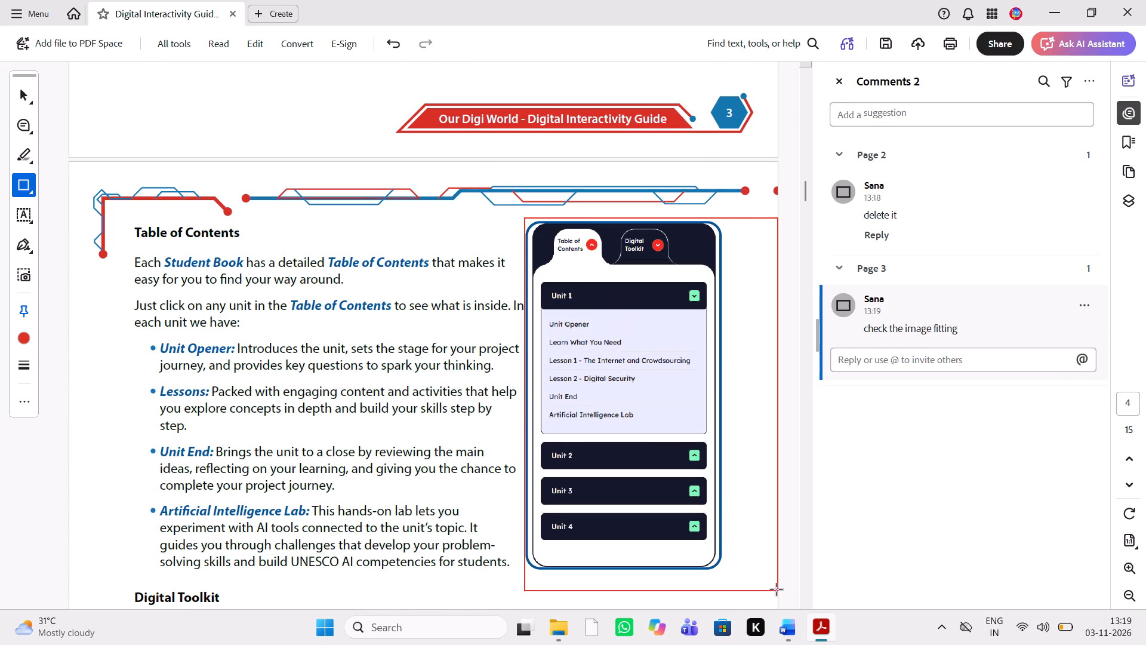
pyautogui.moveTo(777, 590); pyautogui.dragTo(759, 581)
pyautogui.write('check the image fir')
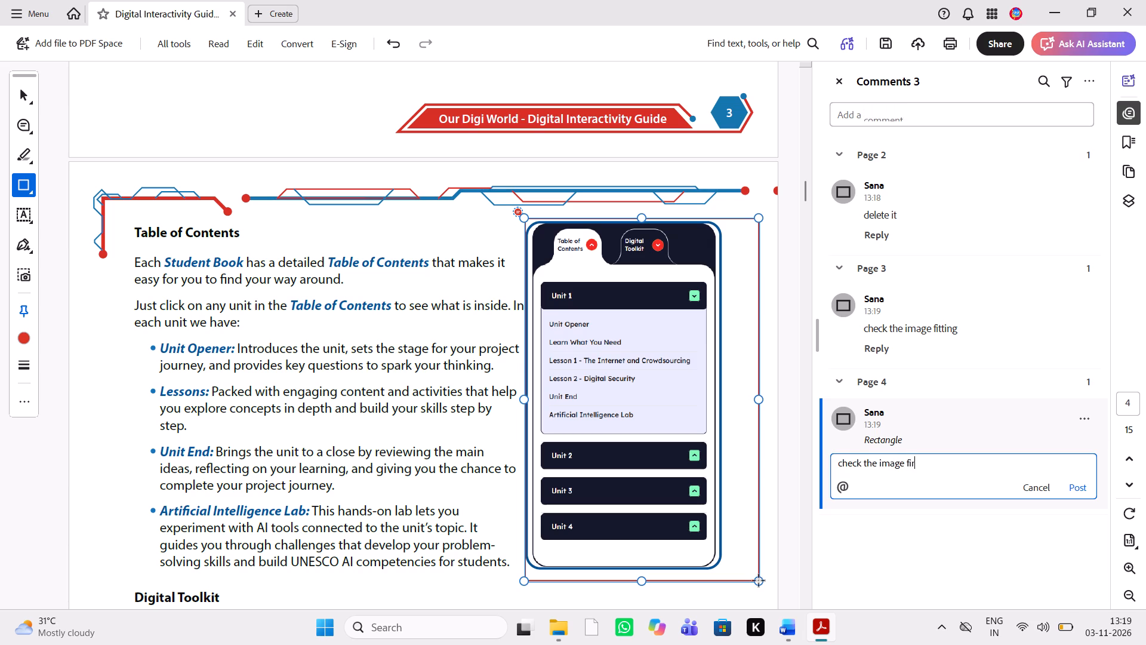
pyautogui.press('BackSpace')
pyautogui.write('tting')
pyautogui.press('space')
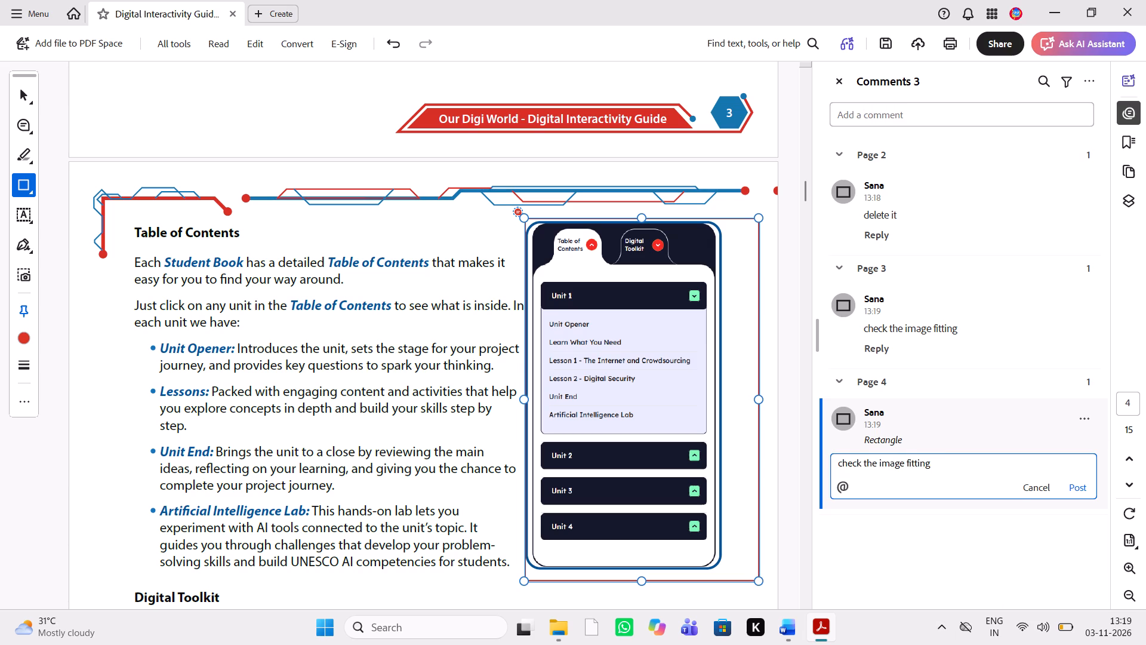
pyautogui.write('to frame')
pyautogui.click(1074, 483)
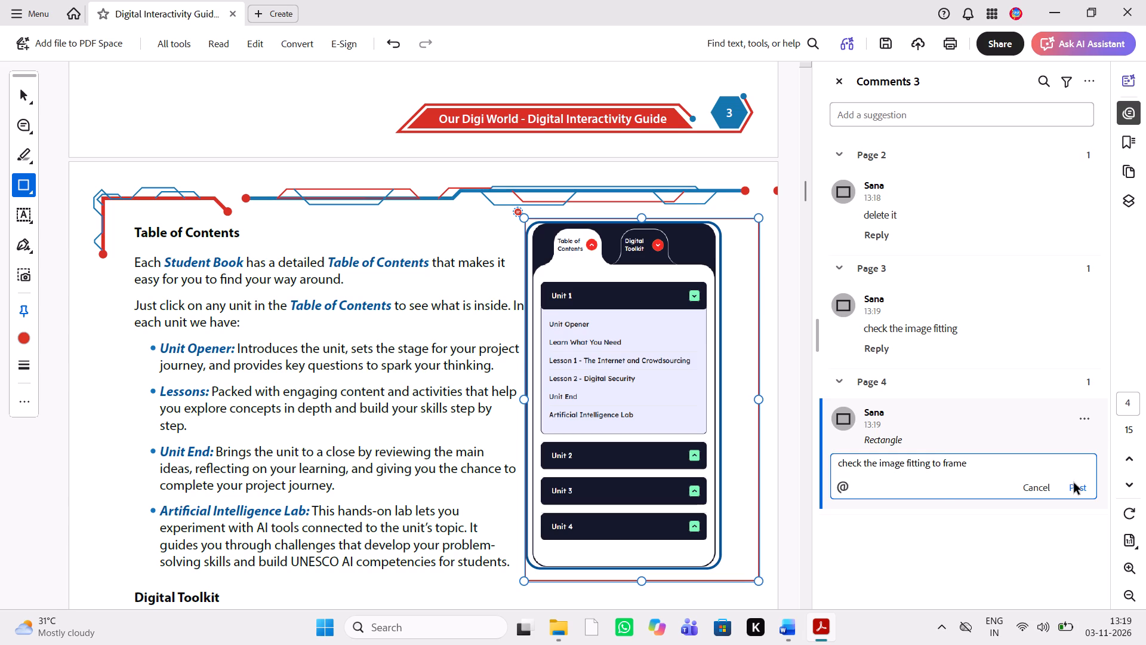
# Check the Table of Contents paragraph against Word and comment "move to next line" on "In" after "what is inside." on PDF page 4.
pyautogui.click(794, 629)
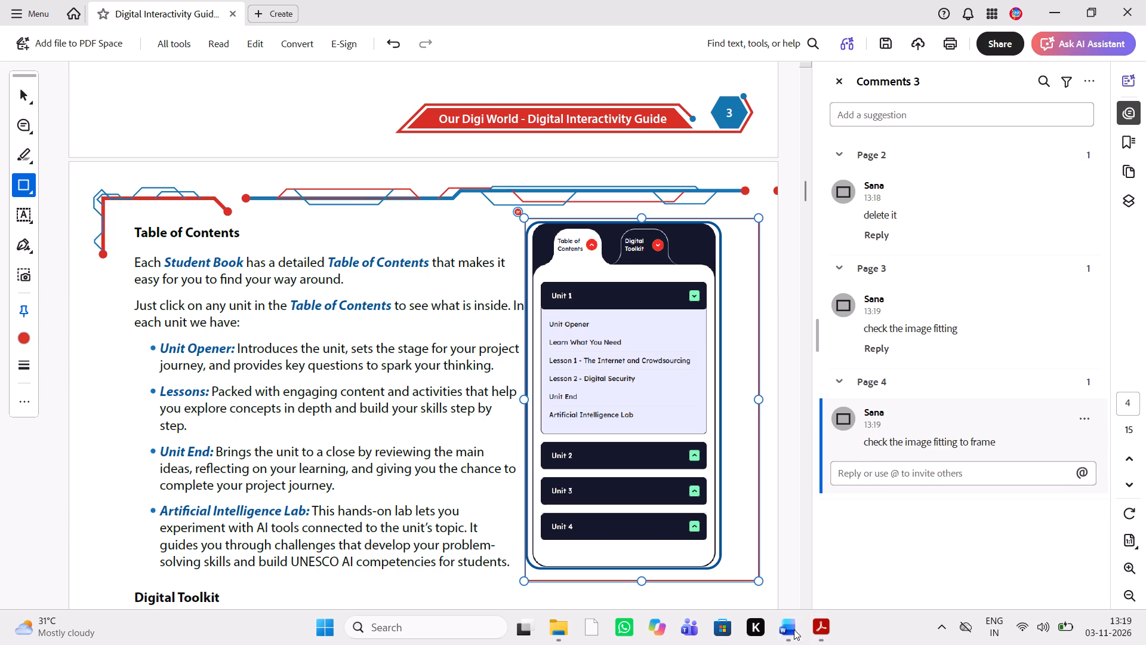
pyautogui.hscroll(1, 873, 368)
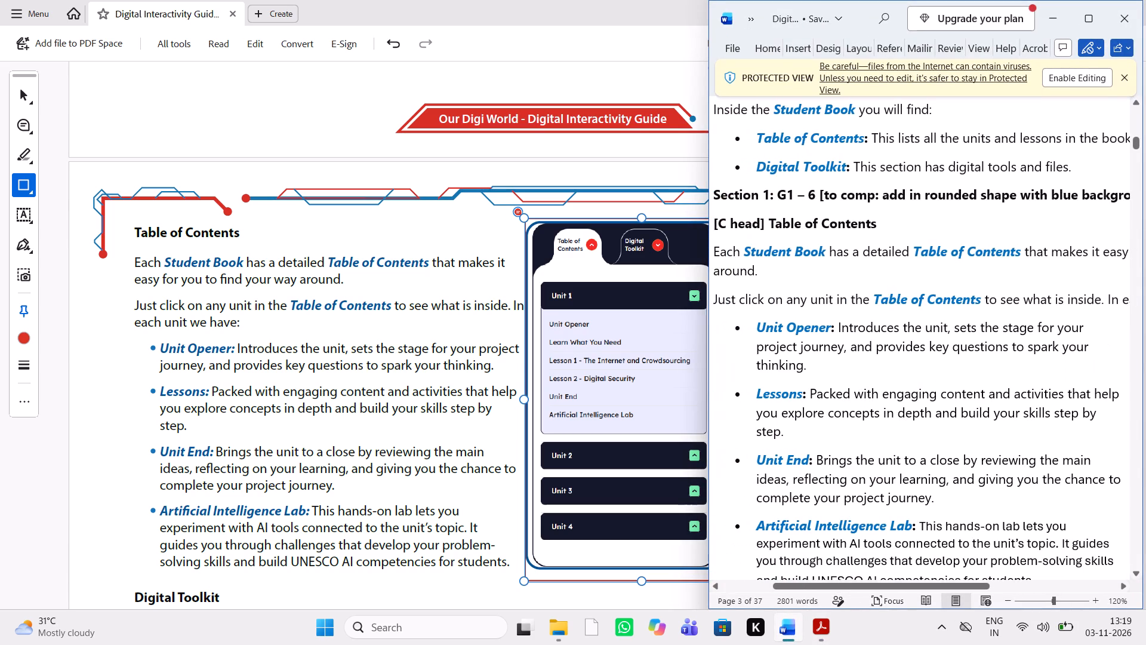
pyautogui.scroll(2, 873, 368)
pyautogui.scroll(-2, 873, 368)
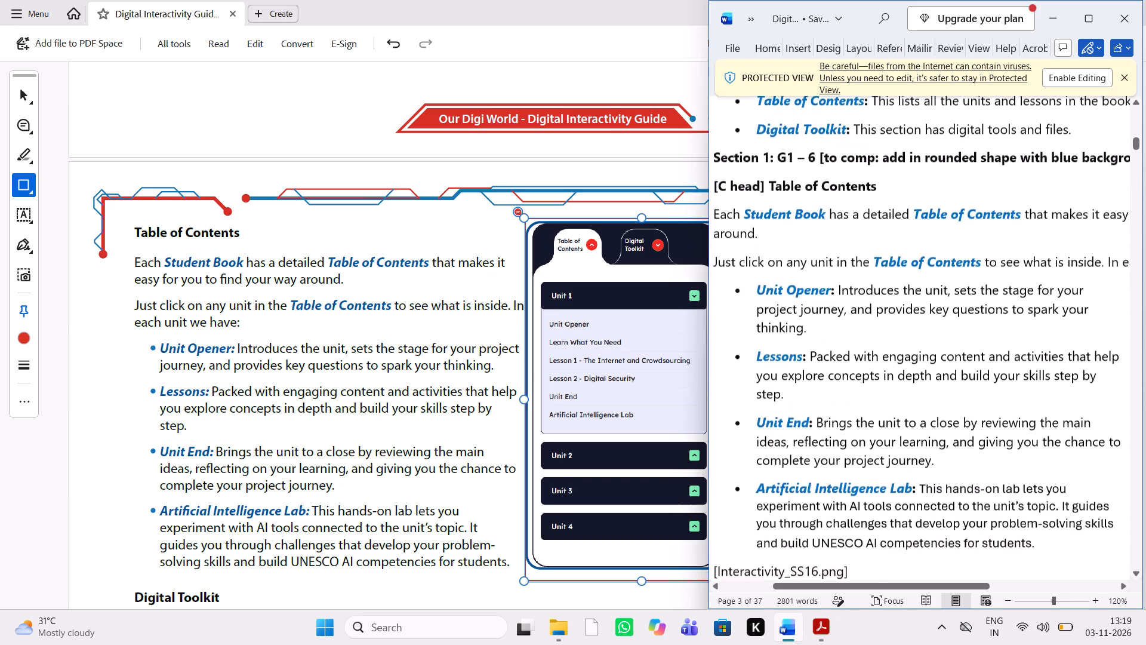
pyautogui.scroll(-1, 873, 368)
pyautogui.hscroll(-1, 873, 368)
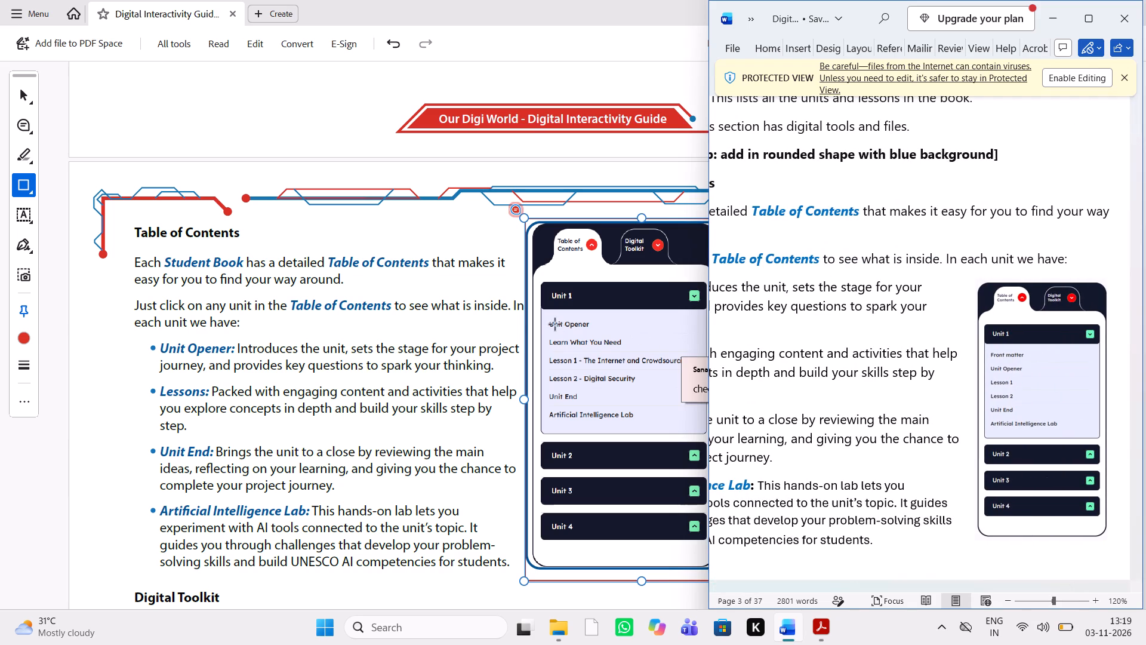
pyautogui.click(24, 136)
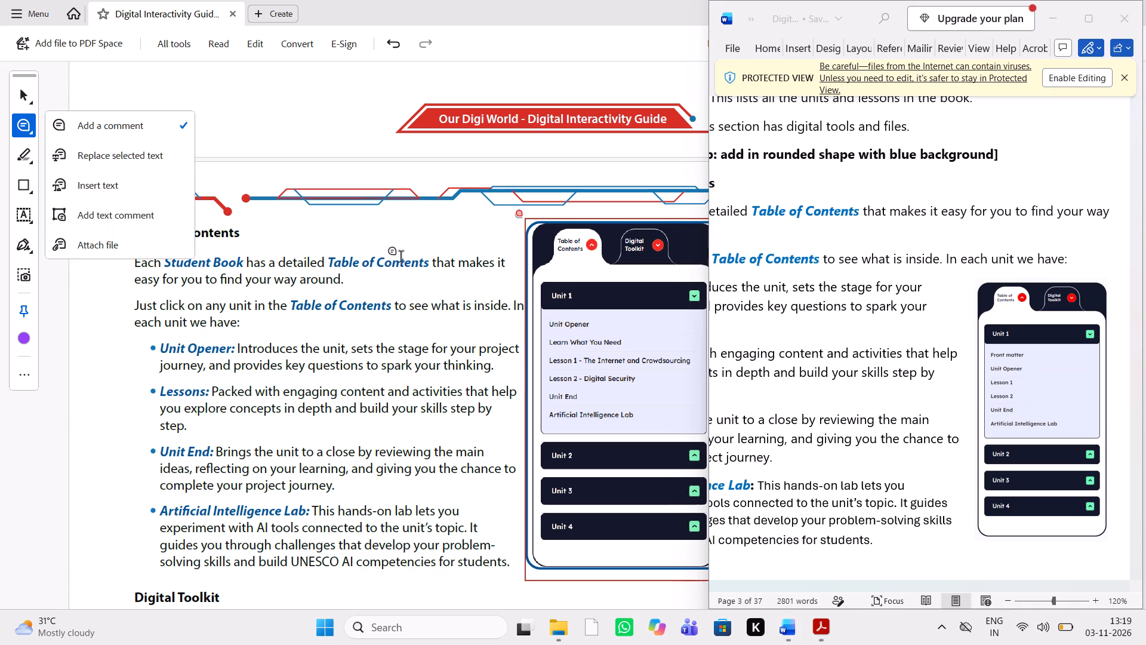
pyautogui.moveTo(515, 309); pyautogui.dragTo(524, 310)
pyautogui.write('move to next line')
pyautogui.press('space')
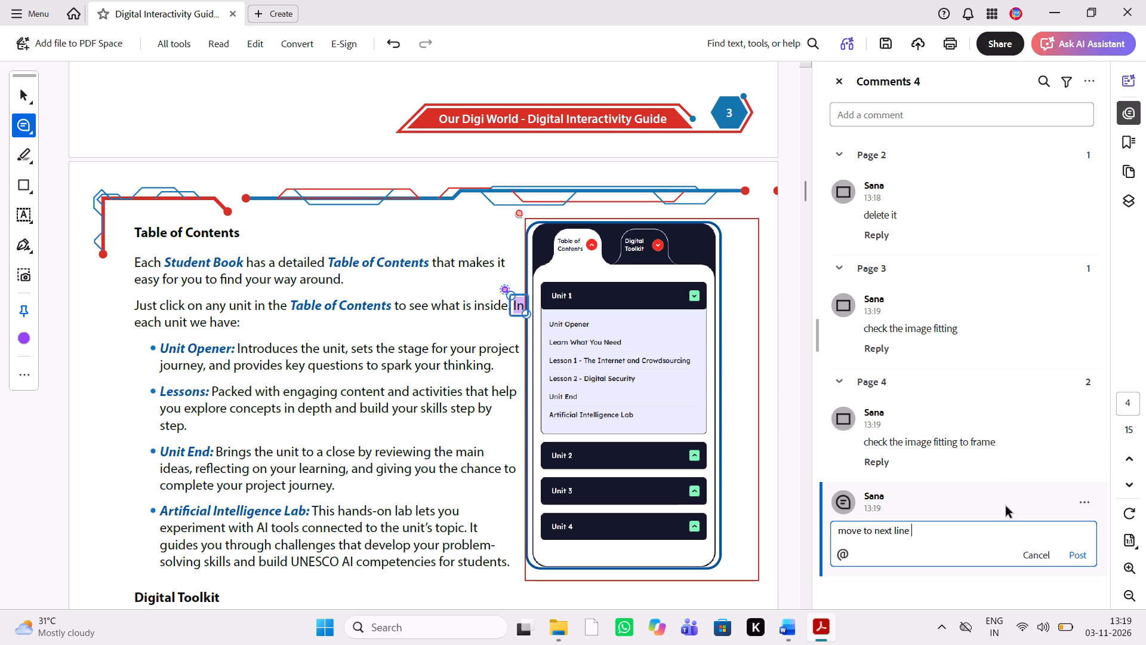
pyautogui.click(1083, 556)
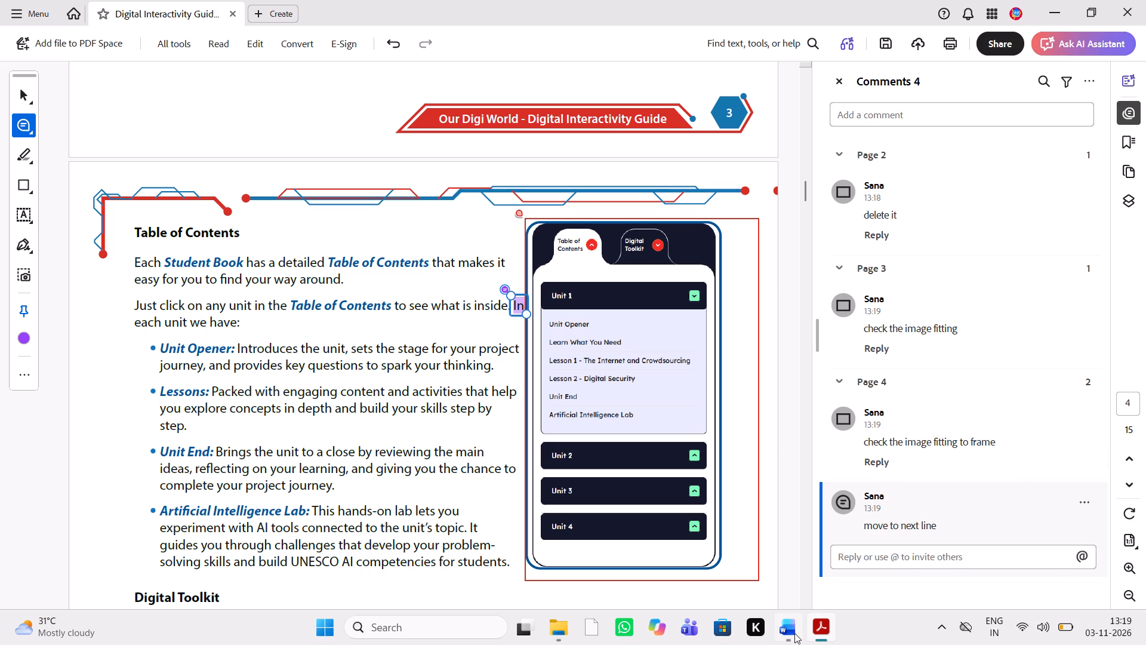
# Compare the Table of Contents bullets on PDF page 4 with the matching bullets in the Word document.
pyautogui.click(794, 633)
pyautogui.hscroll(1, 820, 380)
pyautogui.hscroll(-1, 820, 380)
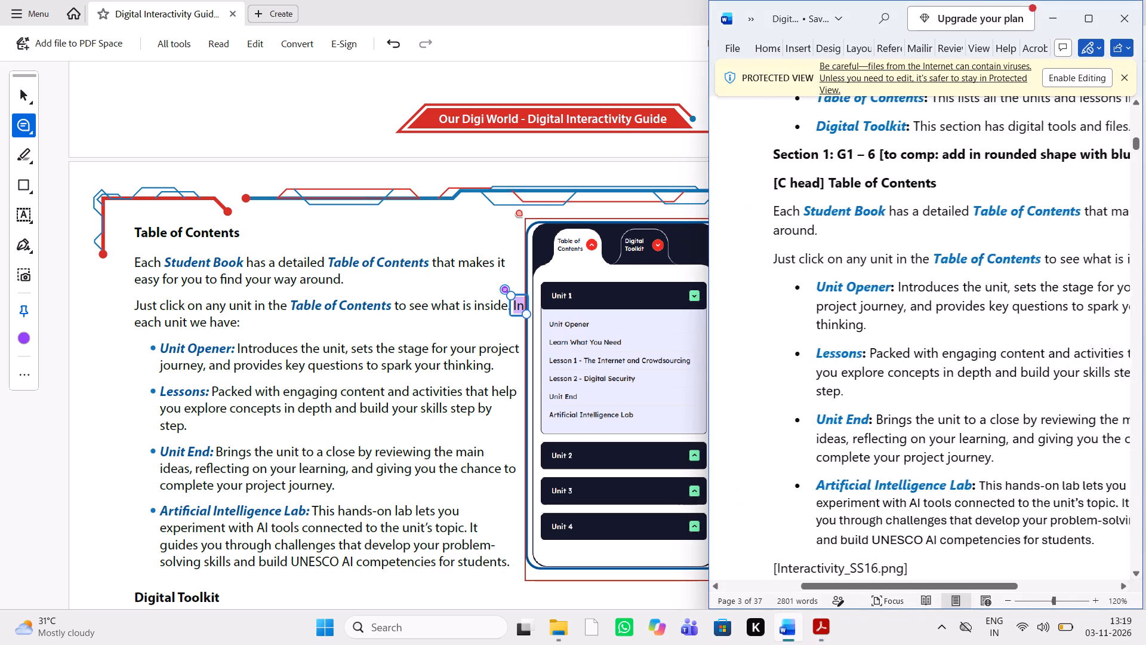
pyautogui.hscroll(-1, 820, 380)
pyautogui.hscroll(1, 820, 380)
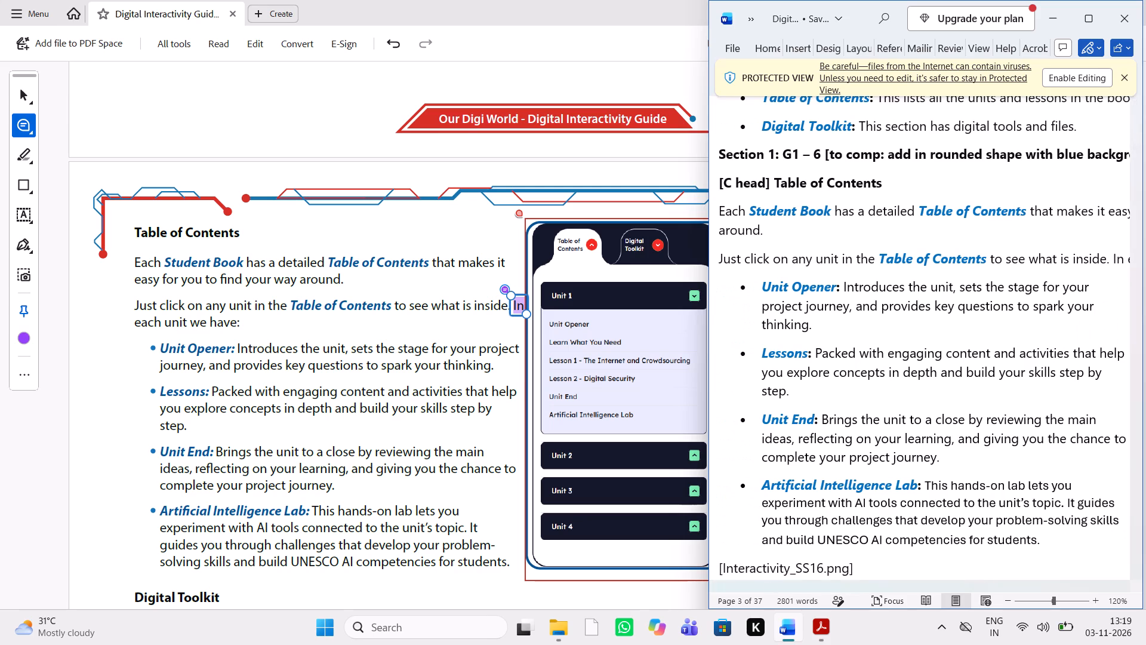
pyautogui.scroll(-1, 820, 380)
pyautogui.scroll(-1, 408, 394)
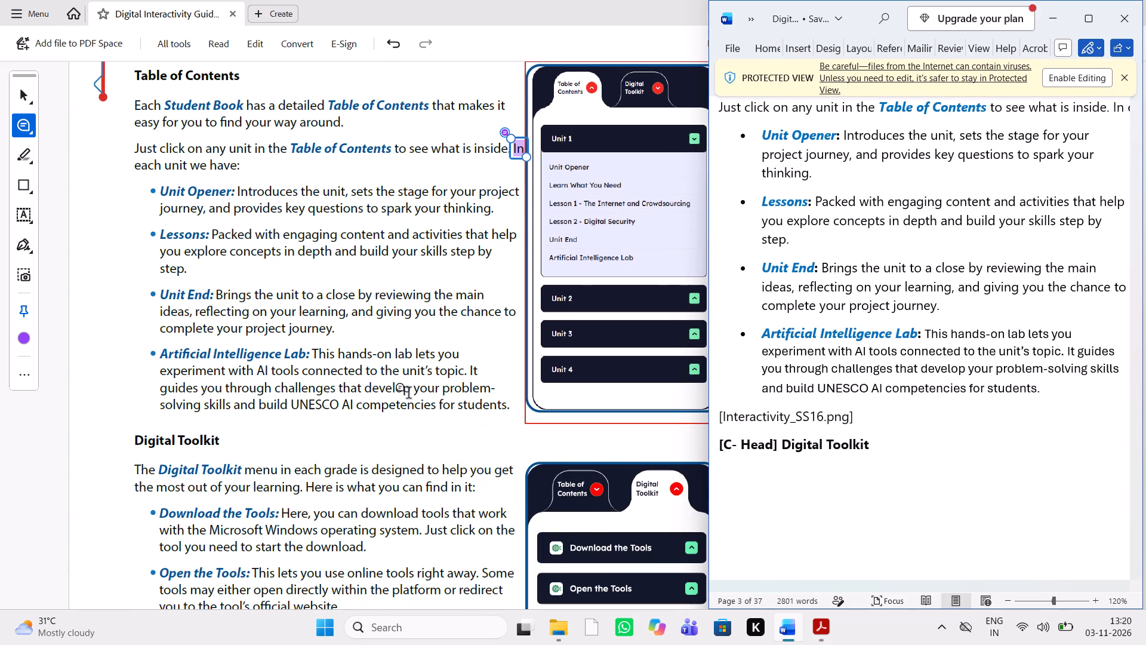
# Compare the Digital Toolkit heading, intro and bullets on PDF page 4 with the matching Word section.
pyautogui.scroll(-2, 408, 394)
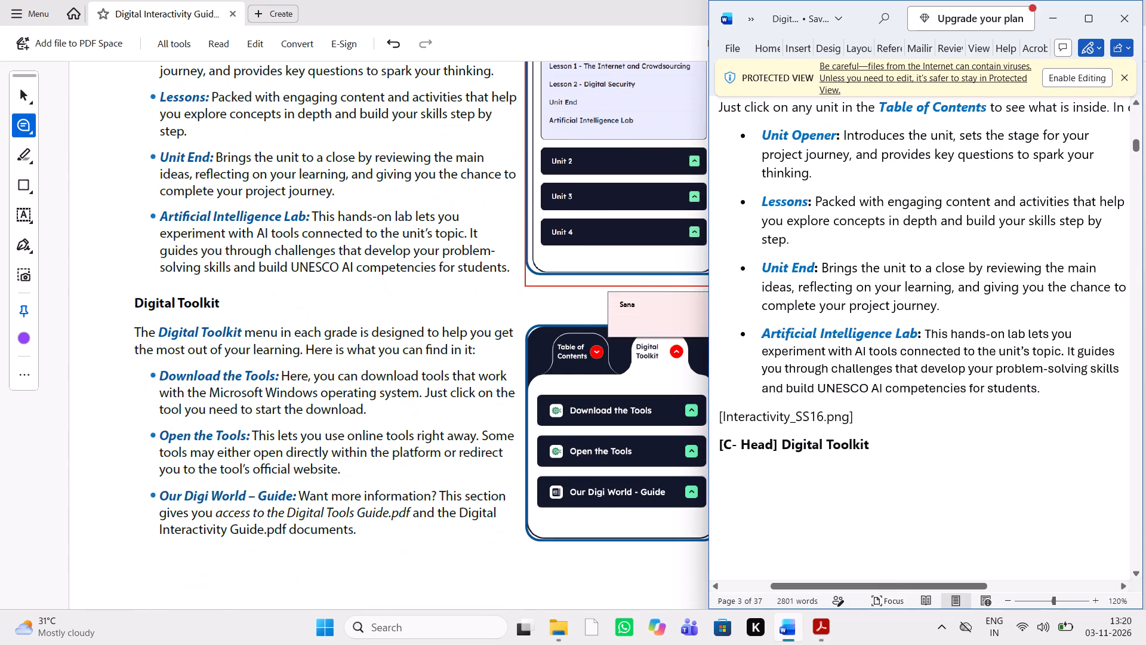
pyautogui.hscroll(-1, 901, 375)
pyautogui.hscroll(1, 901, 375)
pyautogui.scroll(-1, 901, 375)
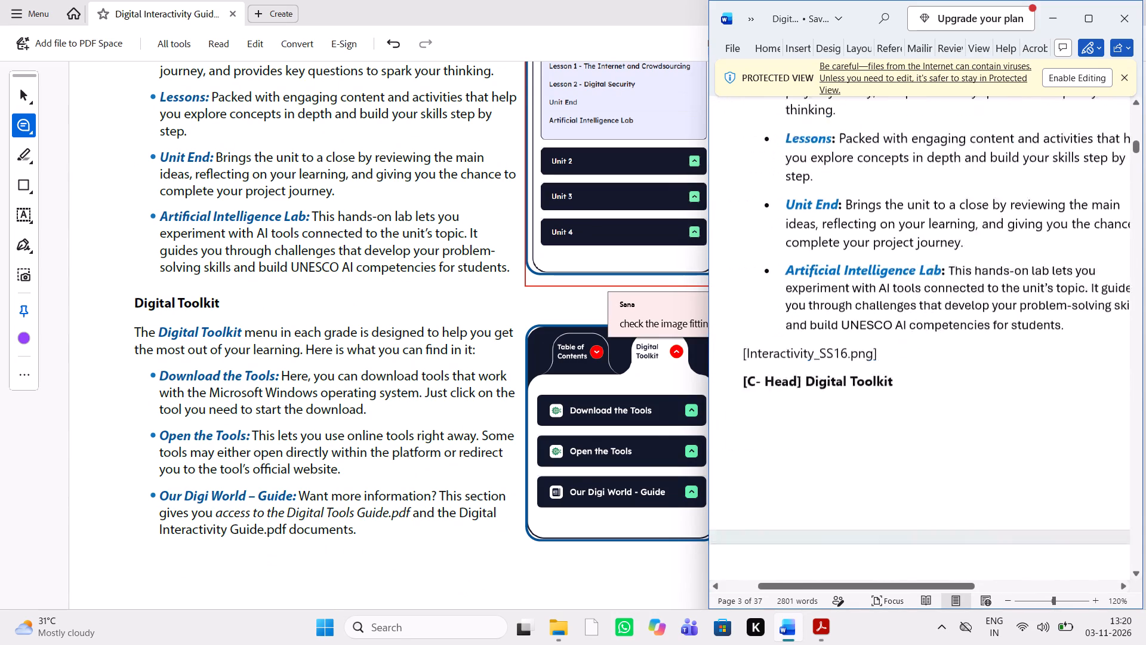
pyautogui.scroll(-2, 901, 375)
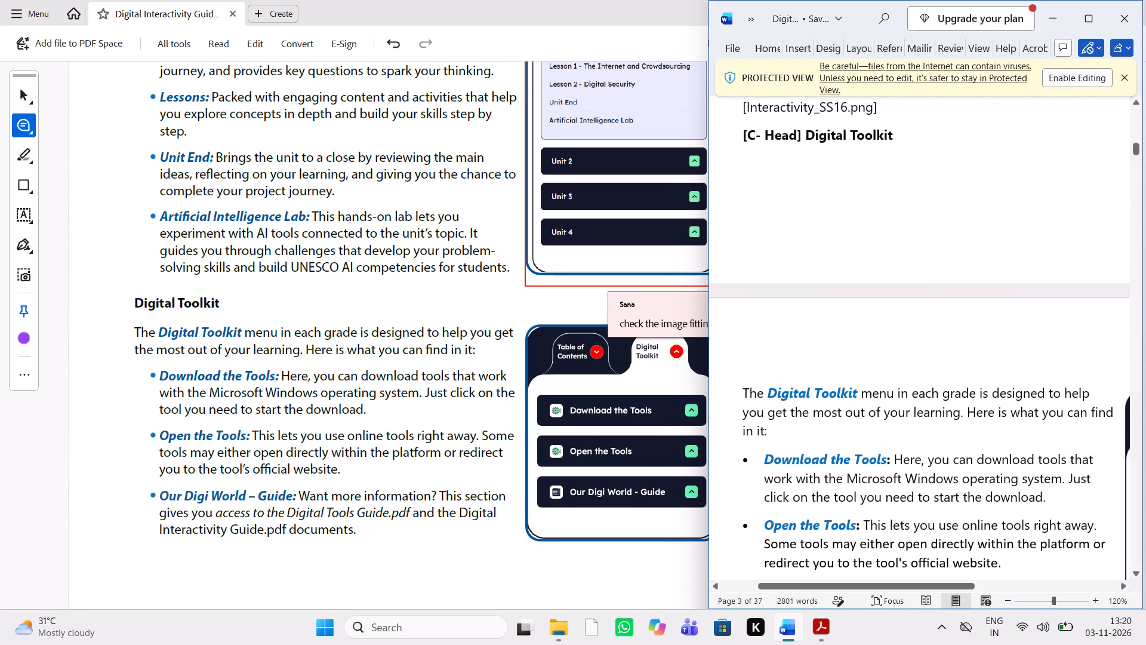
pyautogui.hscroll(-1, 645, 459)
pyautogui.scroll(-1, 645, 459)
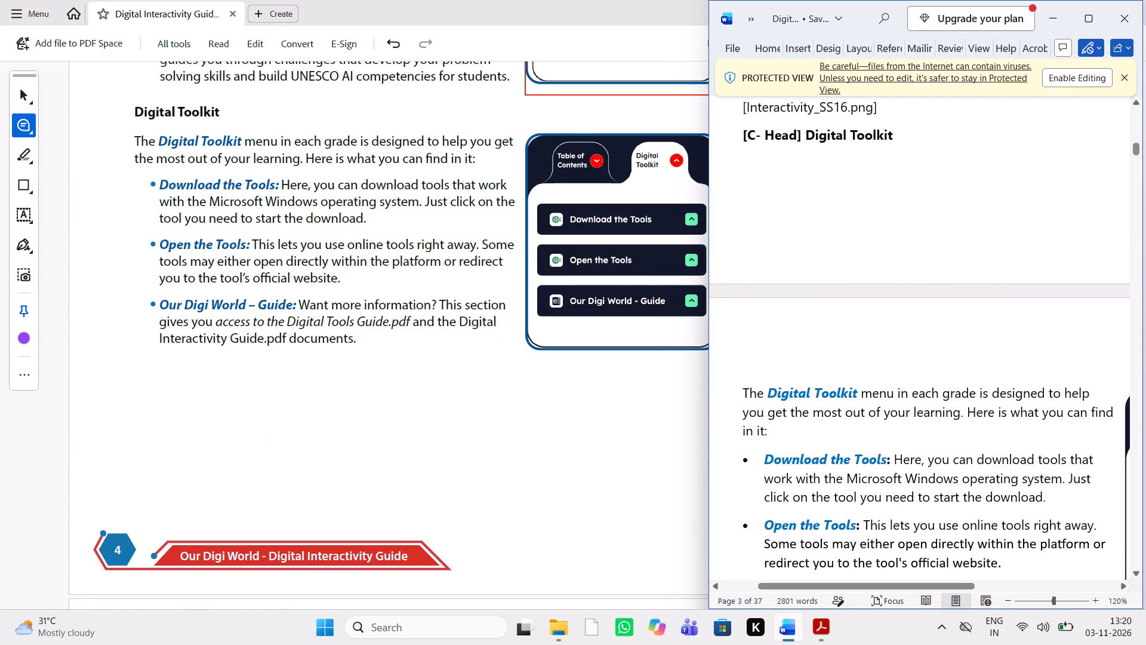
pyautogui.scroll(2, 536, 281)
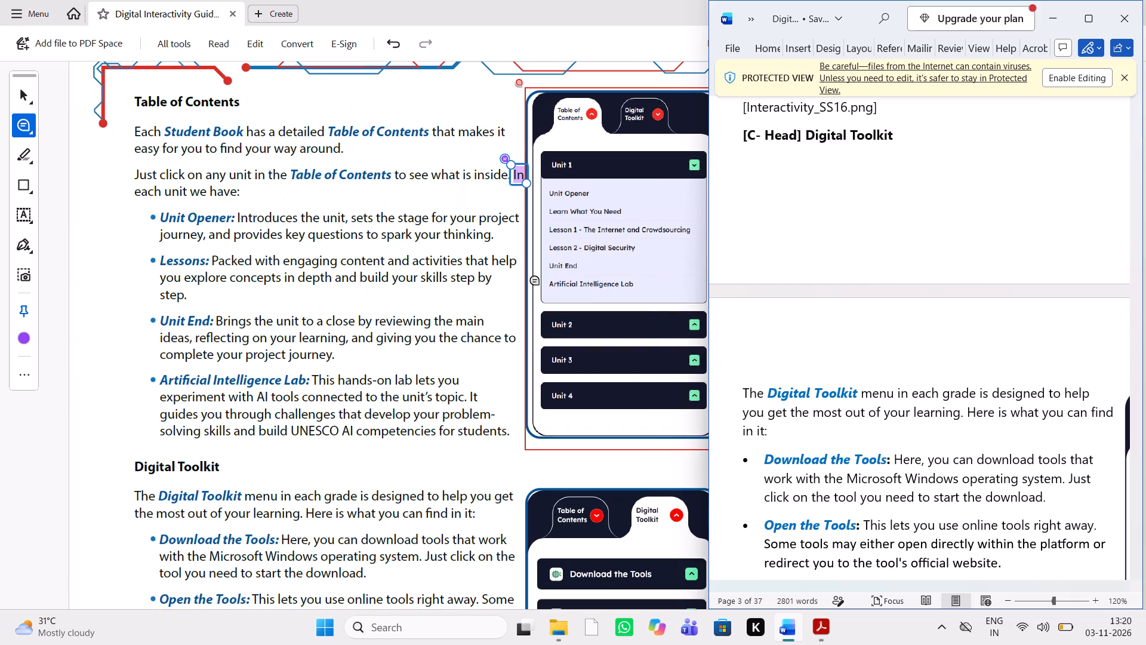
pyautogui.hscroll(-3, 416, 246)
# Draw a vertical line with the Line tool along the text edge beside the Table of Contents menu image on PDF page 4.
pyautogui.click(1045, 27)
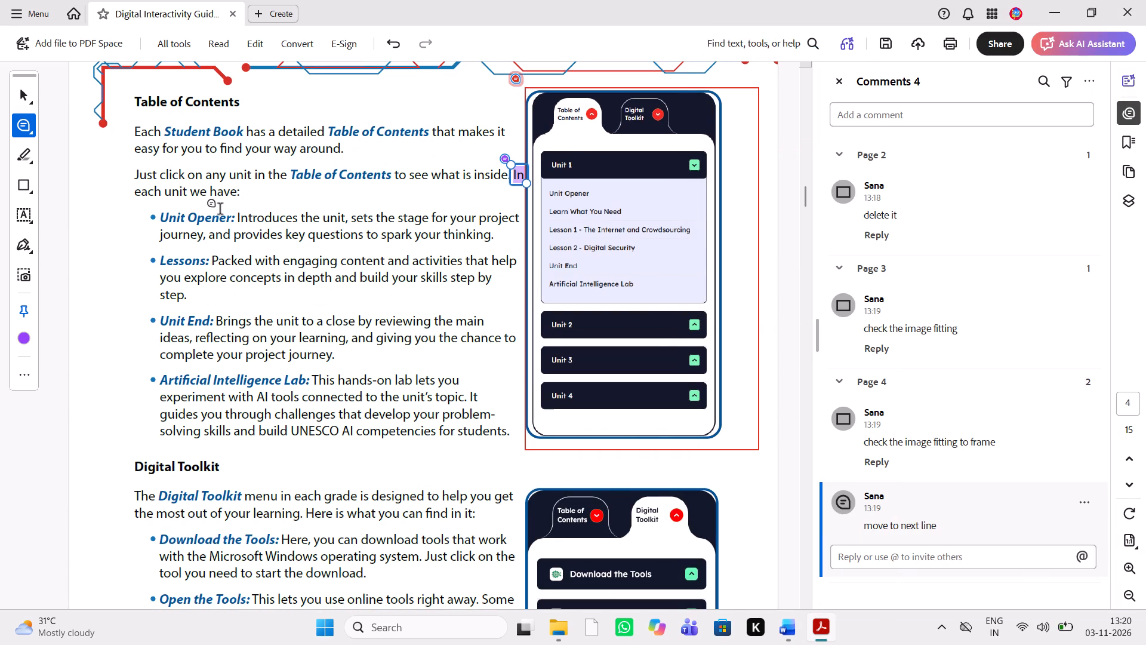
pyautogui.scroll(-1, 318, 322)
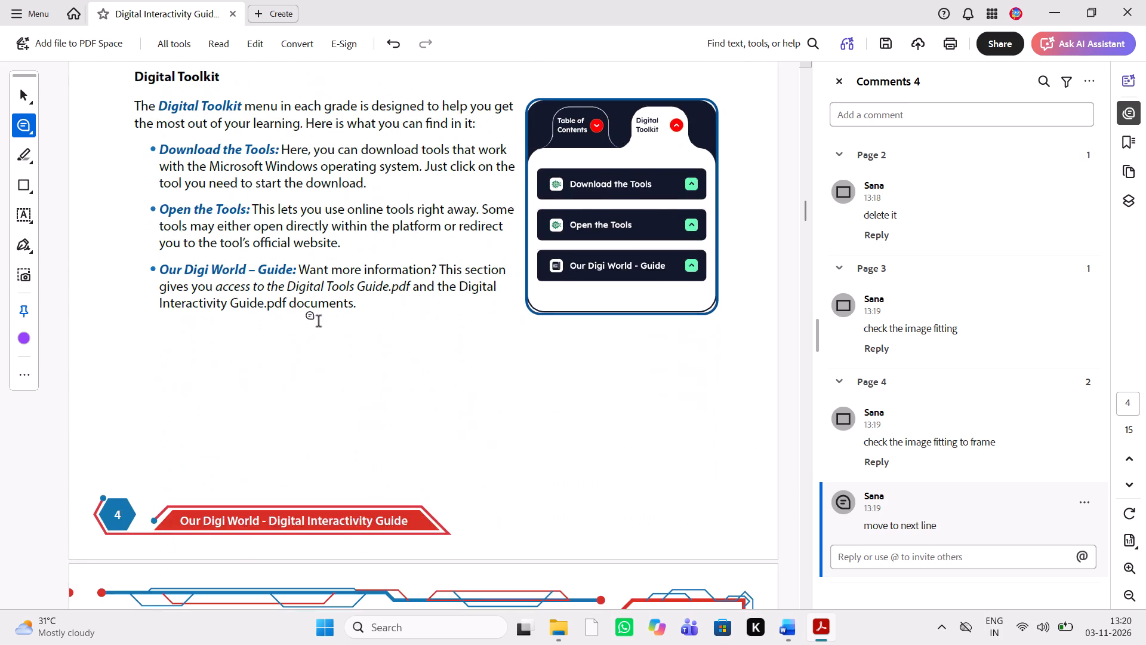
pyautogui.scroll(2, 318, 322)
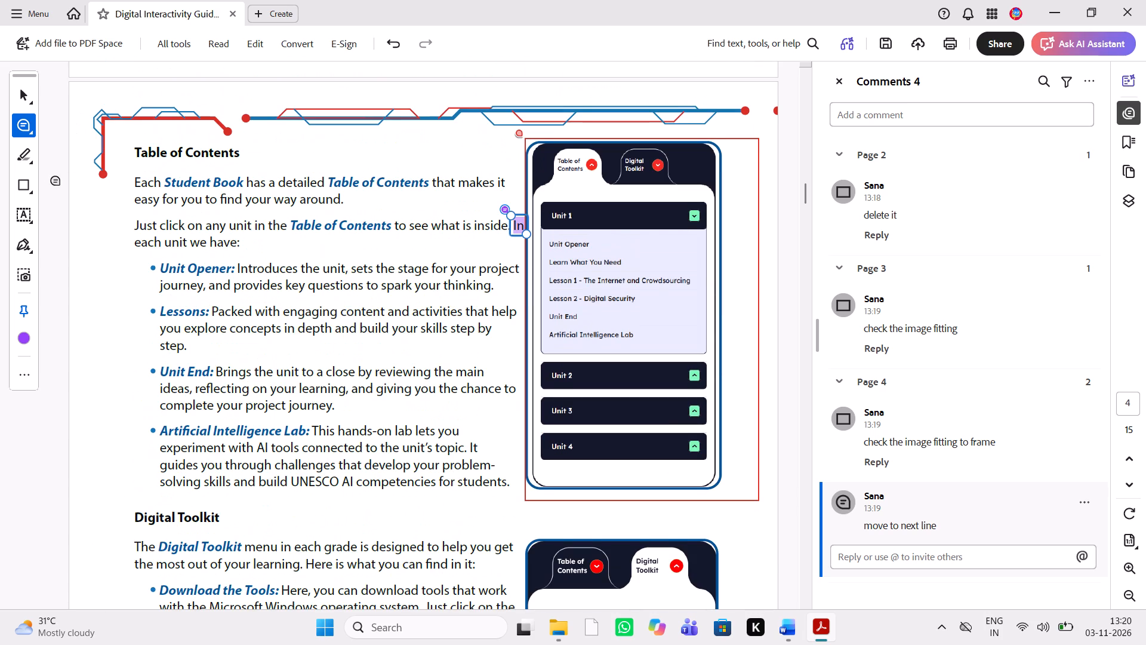
pyautogui.click(33, 195)
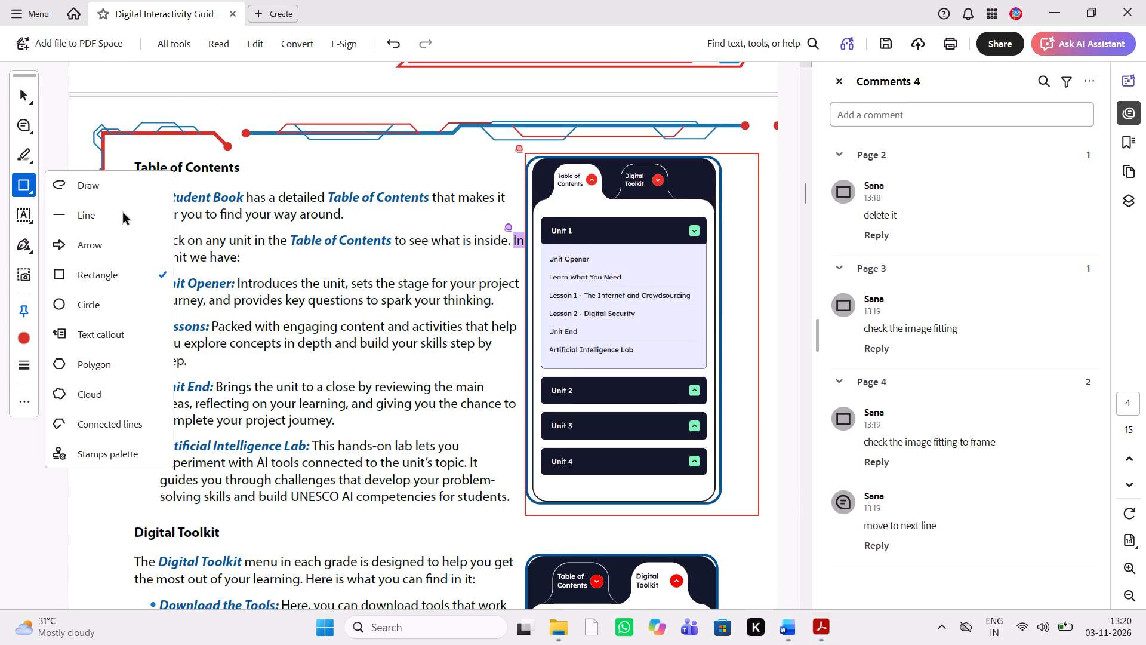
pyautogui.click(123, 213)
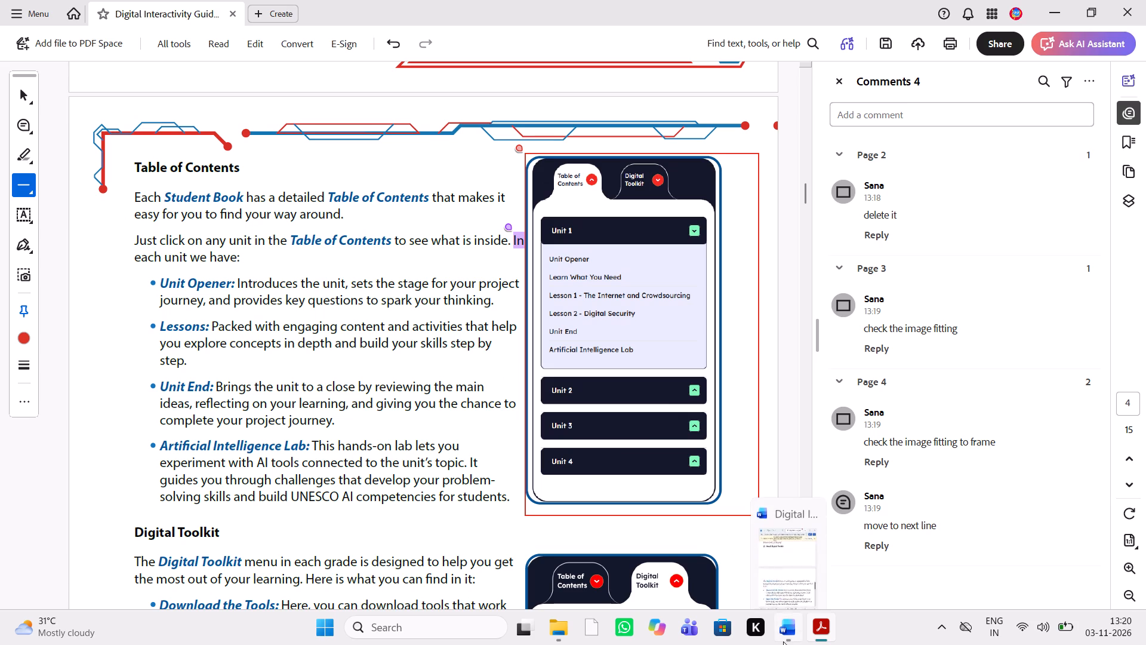
pyautogui.click(783, 641)
pyautogui.scroll(3, 888, 301)
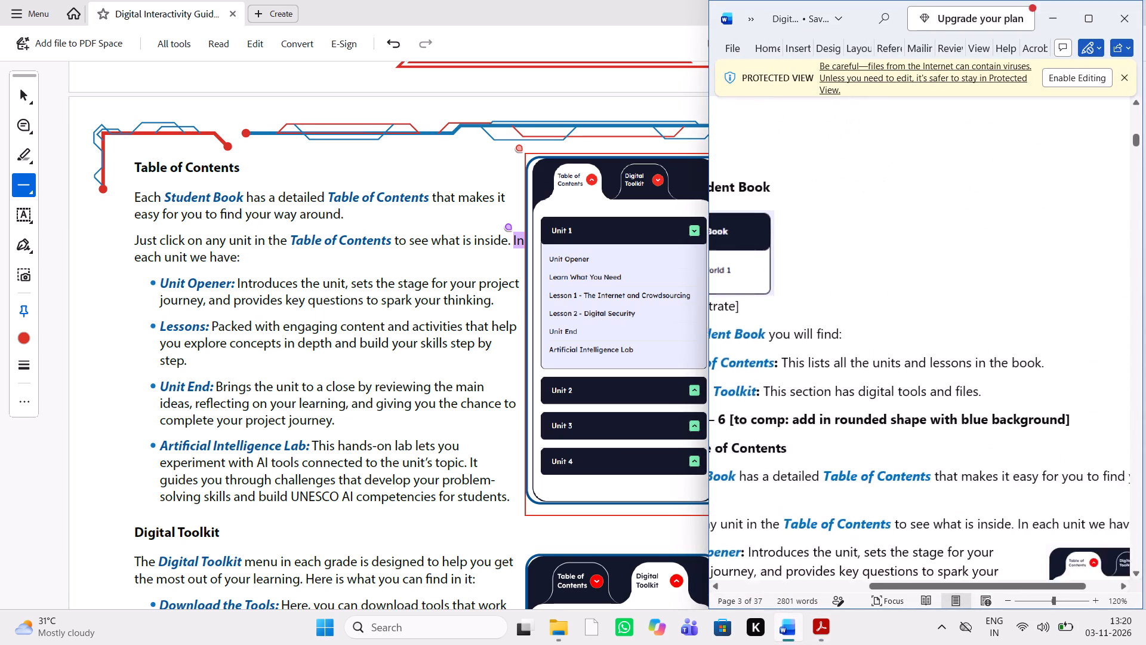
pyautogui.scroll(1, 888, 301)
pyautogui.scroll(-2, 888, 301)
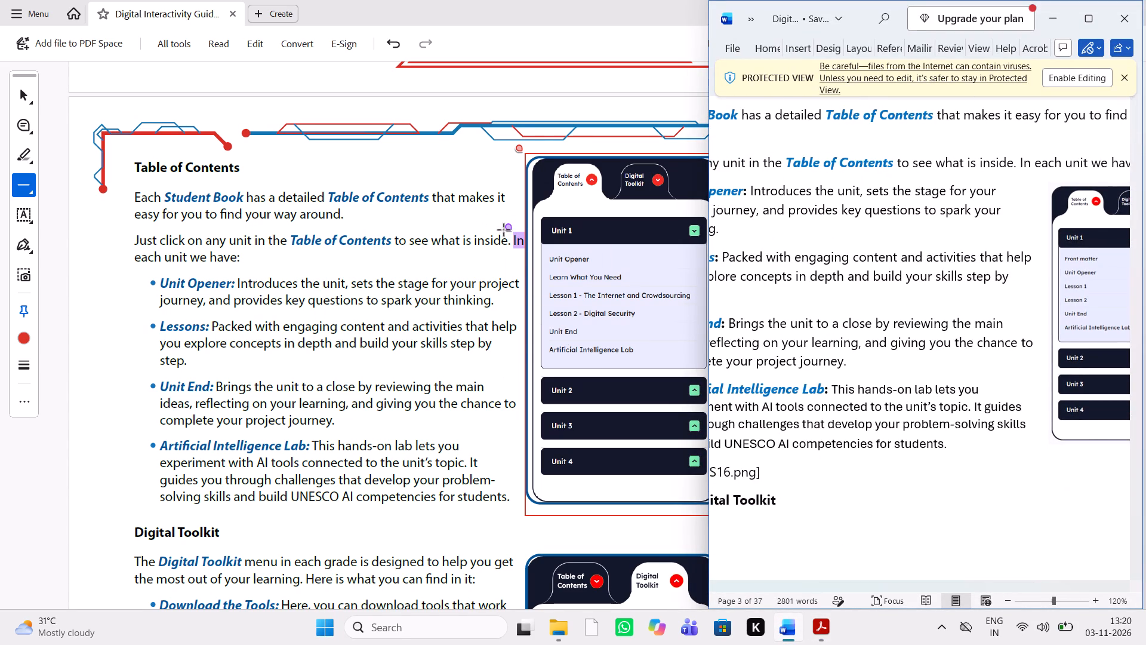
pyautogui.moveTo(495, 228); pyautogui.dragTo(498, 514)
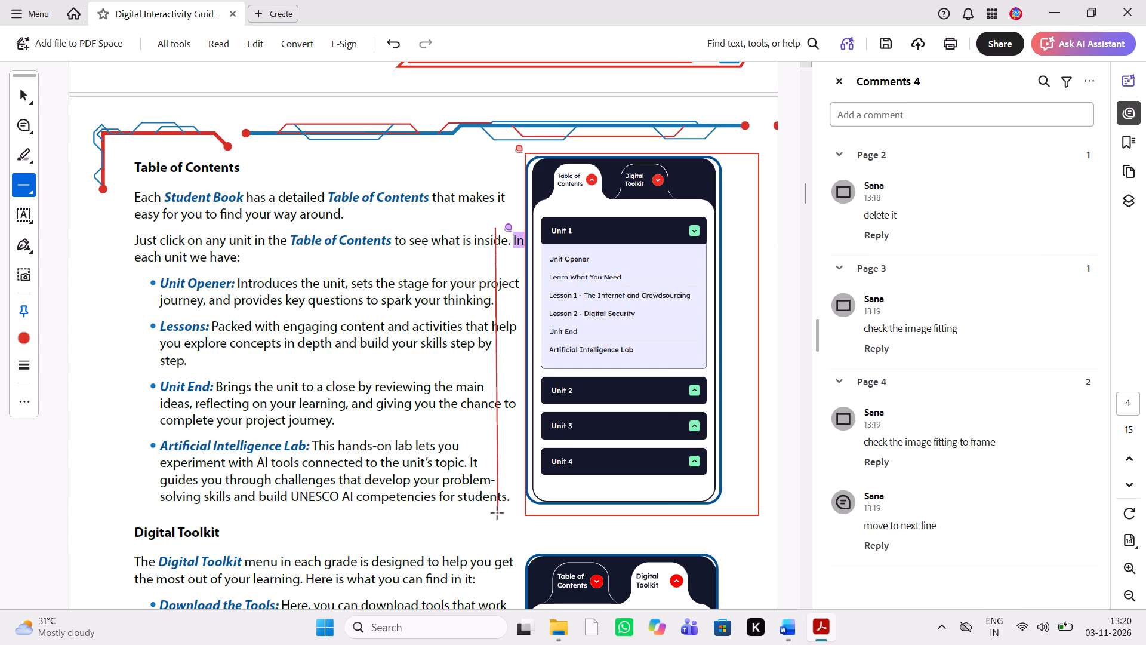
pyautogui.moveTo(498, 514); pyautogui.dragTo(503, 513)
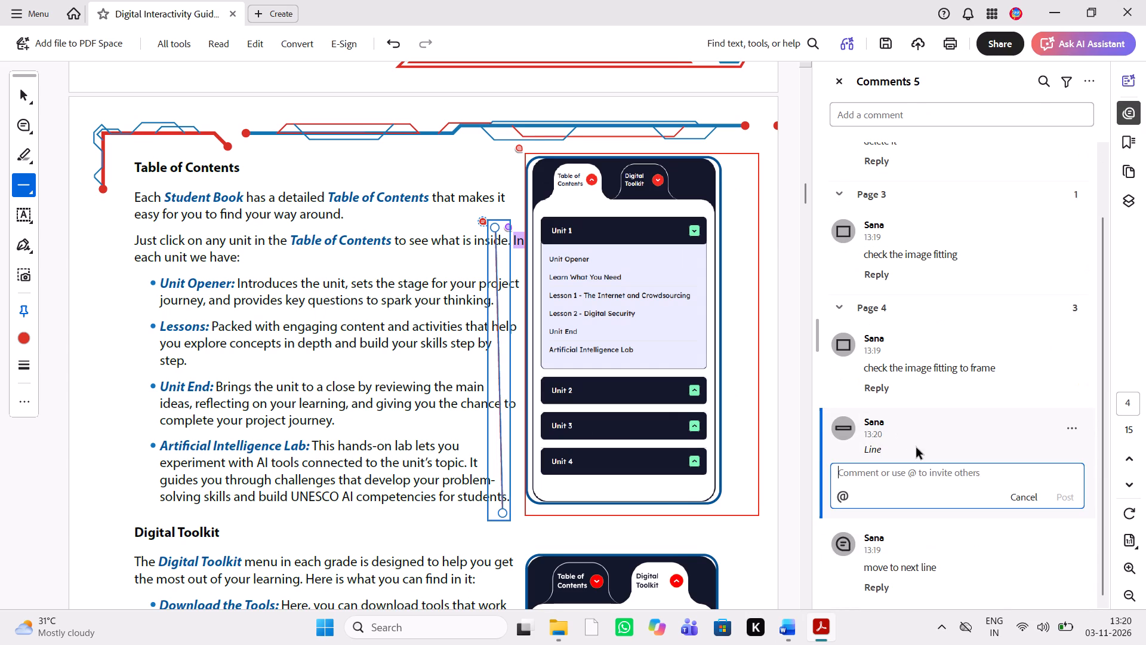
# Add the comment "give spacing" to the vertical line beside the Table of Contents text.
pyautogui.write('chce')
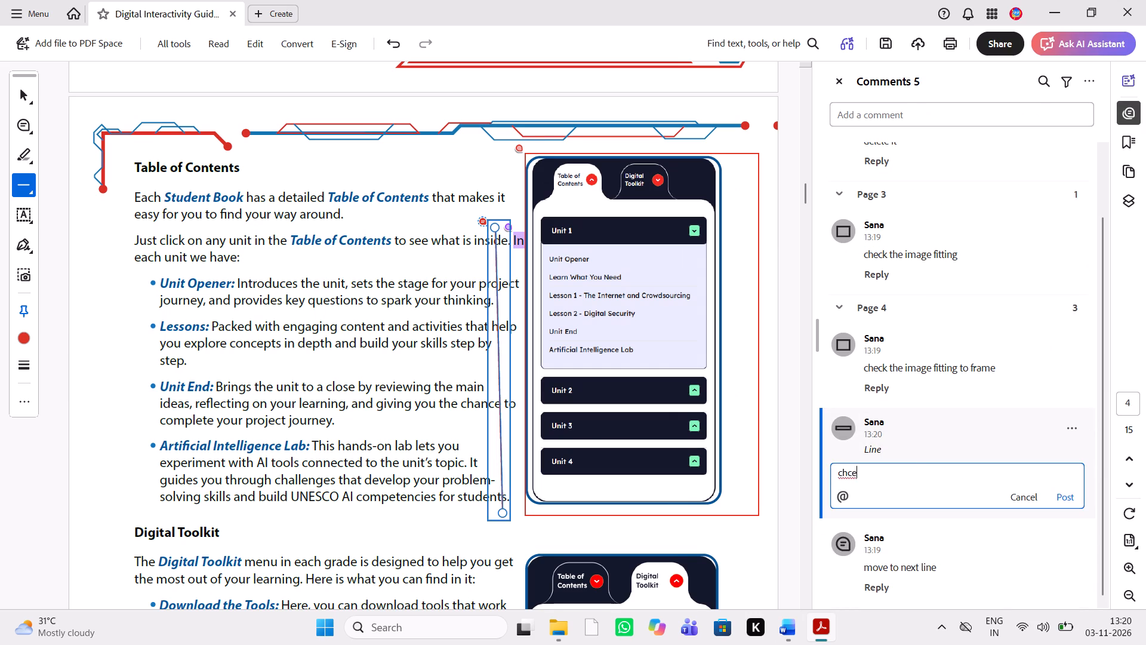
pyautogui.press('BackSpace')
pyautogui.press('BackSpace')
pyautogui.press('BackSpace')
pyautogui.press('BackSpace')
pyautogui.write('give spacing and')
pyautogui.press('space')
pyautogui.press('l')
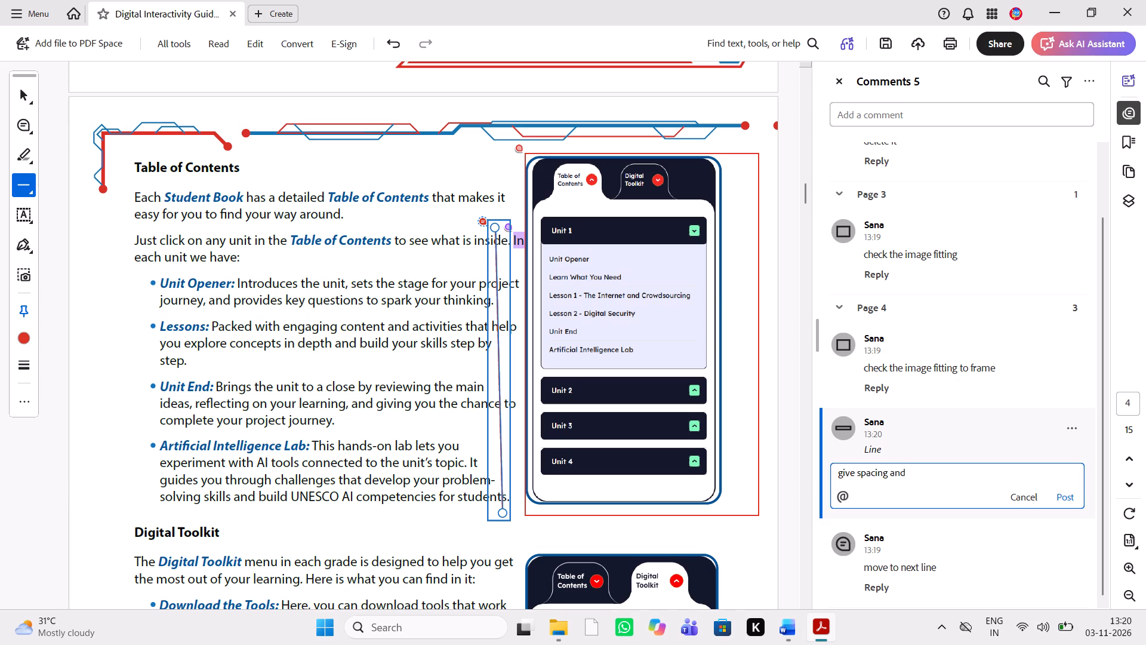
pyautogui.press('BackSpace')
pyautogui.press('BackSpace')
pyautogui.press('BackSpace')
pyautogui.press('BackSpace')
pyautogui.press('BackSpace')
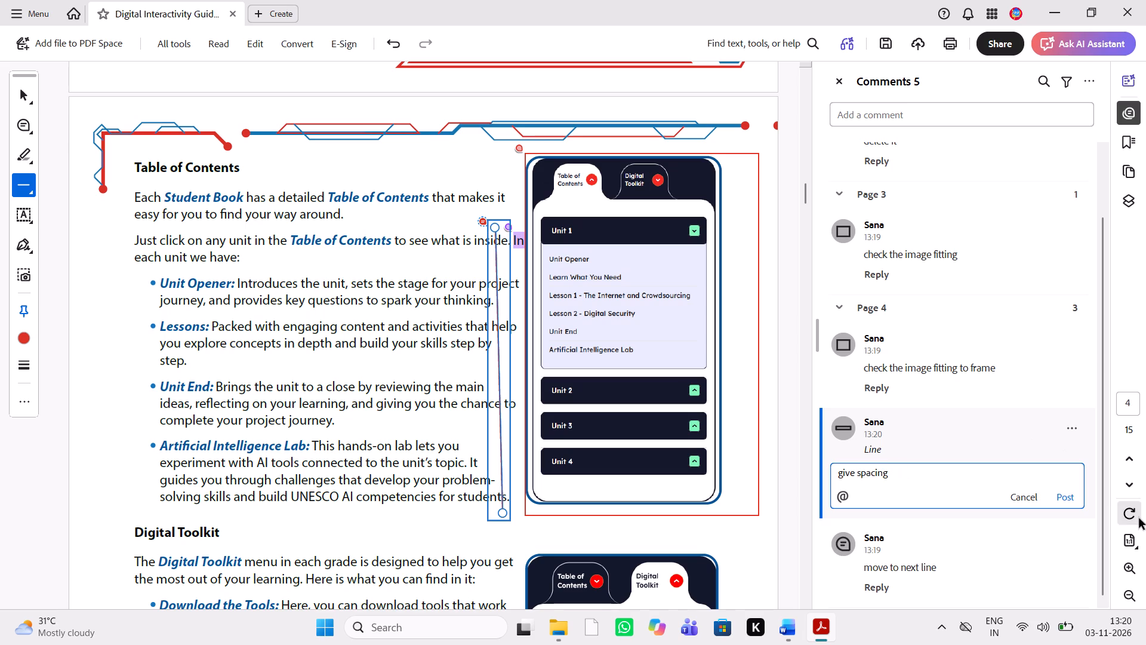
pyautogui.click(1070, 497)
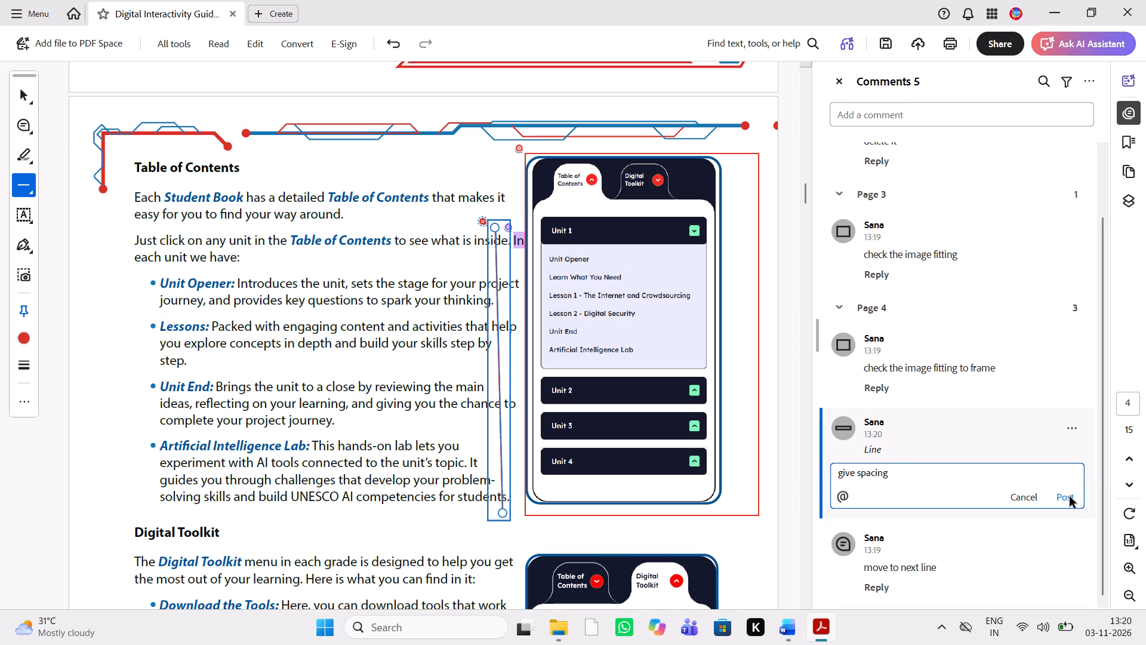
# Draw a rectangle around the Digital Toolkit menu image on PDF page 4.
pyautogui.scroll(-2, 668, 454)
pyautogui.scroll(1, 668, 454)
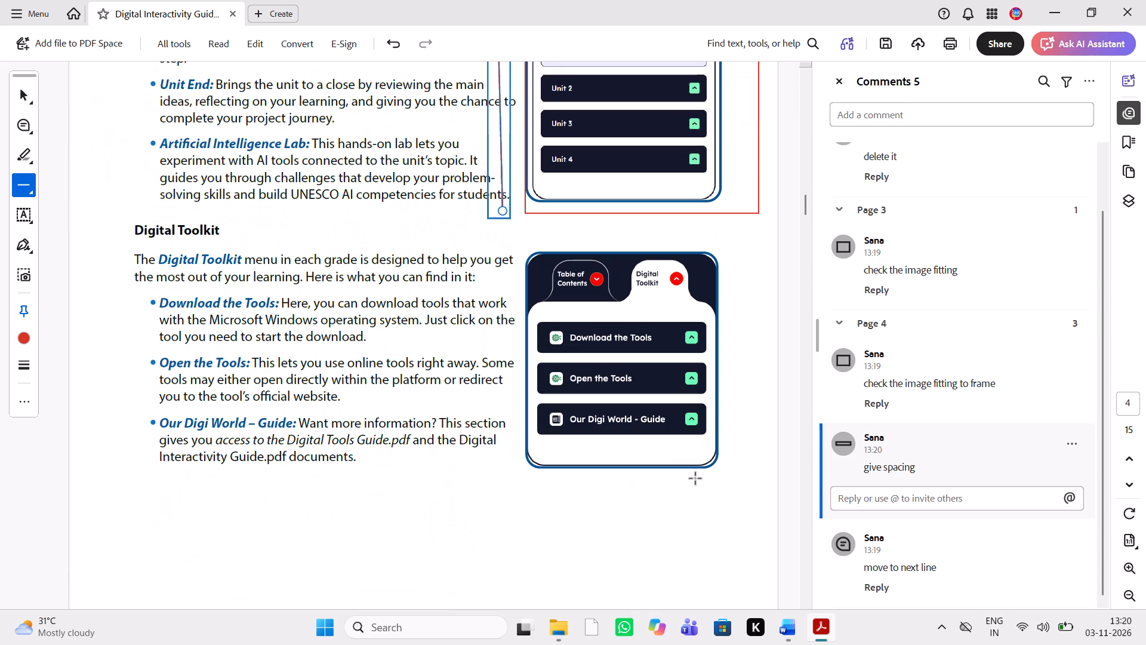
pyautogui.moveTo(741, 493); pyautogui.dragTo(544, 278)
pyautogui.press('Escape')
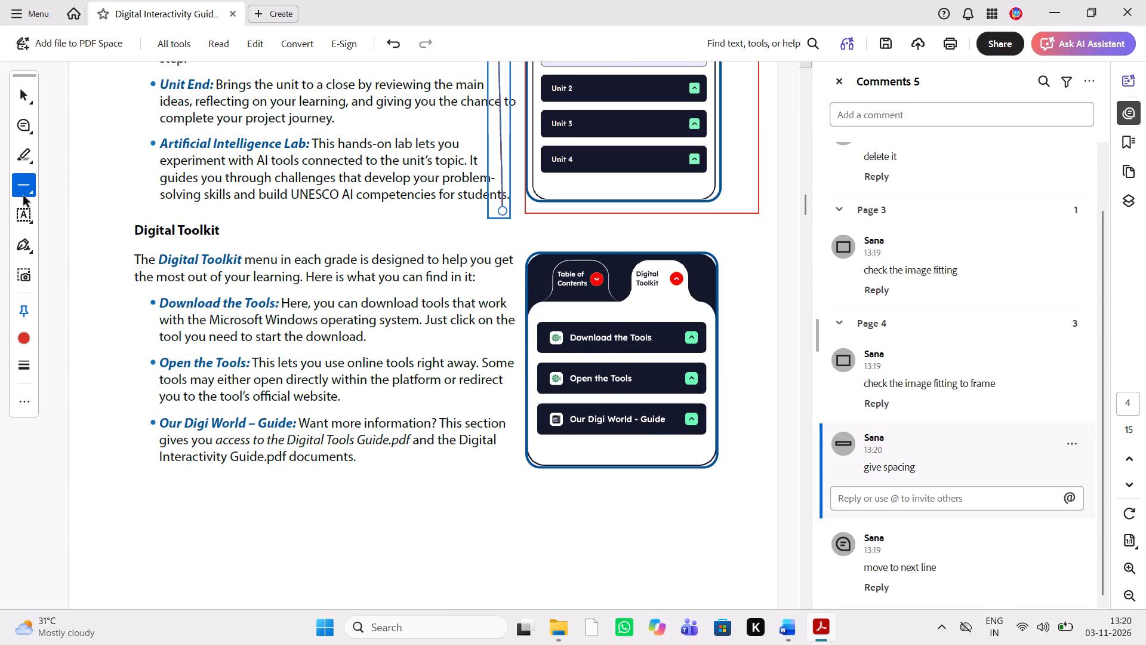
pyautogui.click(33, 191)
pyautogui.click(107, 274)
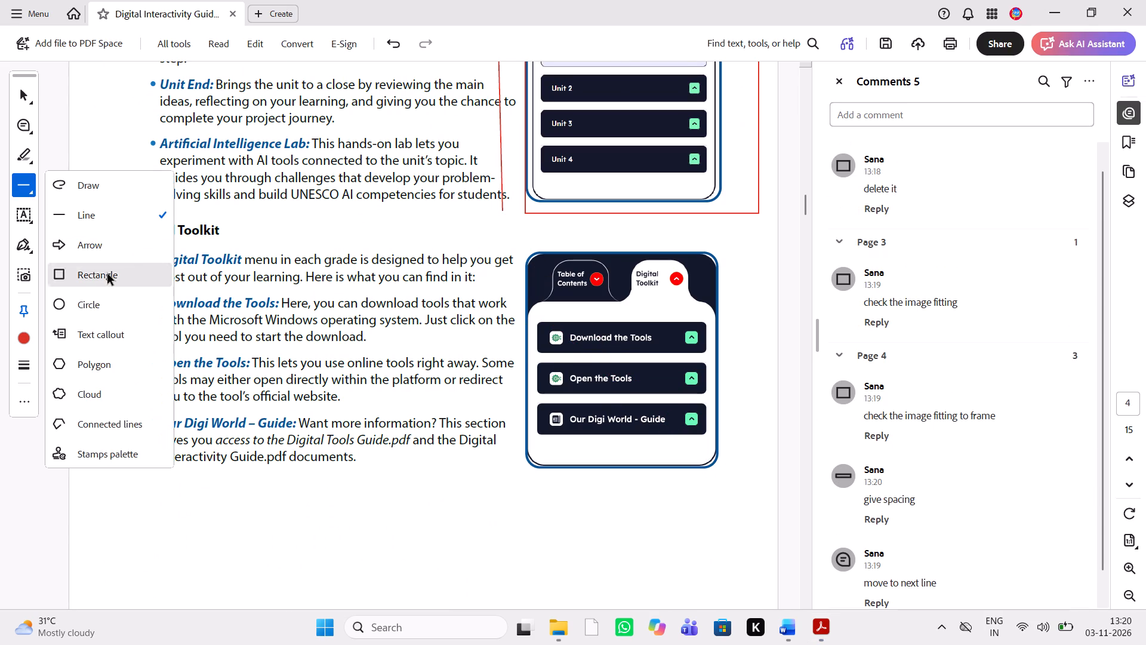
pyautogui.moveTo(520, 241); pyautogui.dragTo(775, 443)
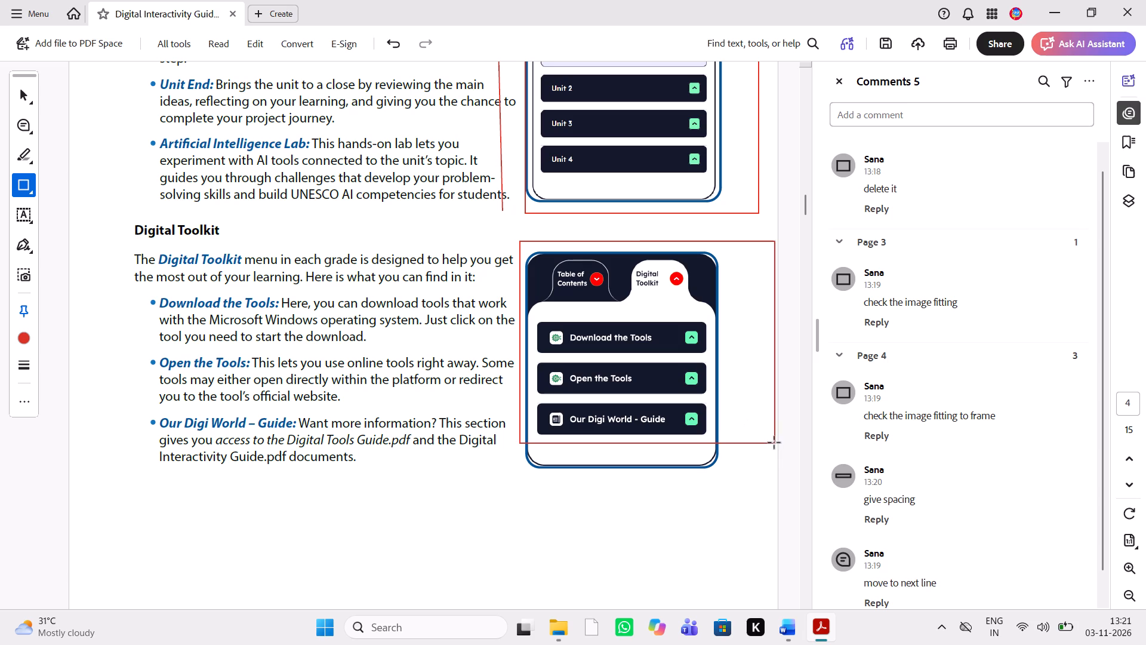
pyautogui.moveTo(775, 443); pyautogui.dragTo(759, 499)
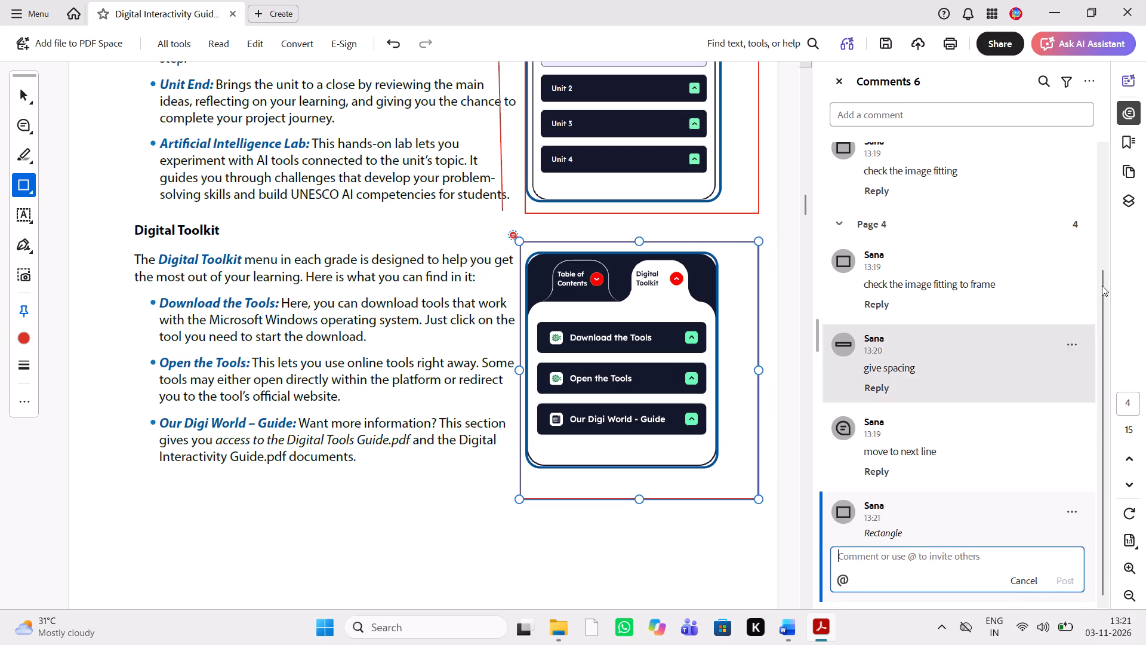
# Copy the existing comment "check the image fitting to frame" and post it on the Digital Toolkit image rectangle.
pyautogui.moveTo(1000, 283); pyautogui.dragTo(979, 291)
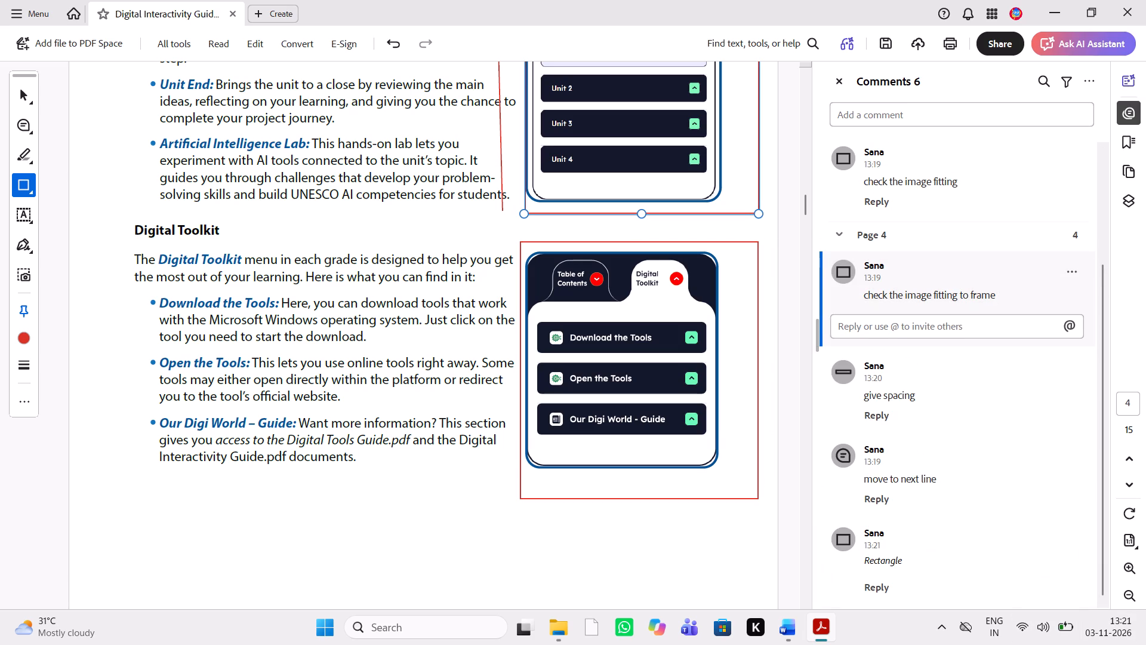
pyautogui.moveTo(979, 291); pyautogui.dragTo(997, 294)
pyautogui.moveTo(997, 294); pyautogui.dragTo(827, 318)
pyautogui.hotkey('ctrl', 'c')
pyautogui.scroll(-1, 990, 567)
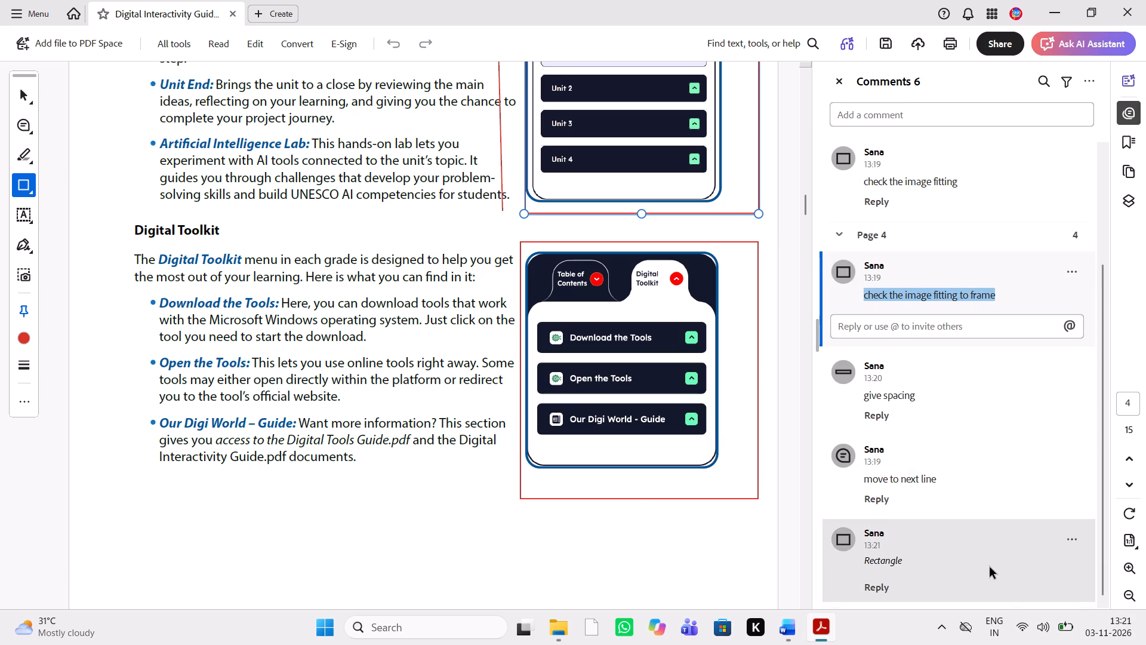
pyautogui.click(908, 547)
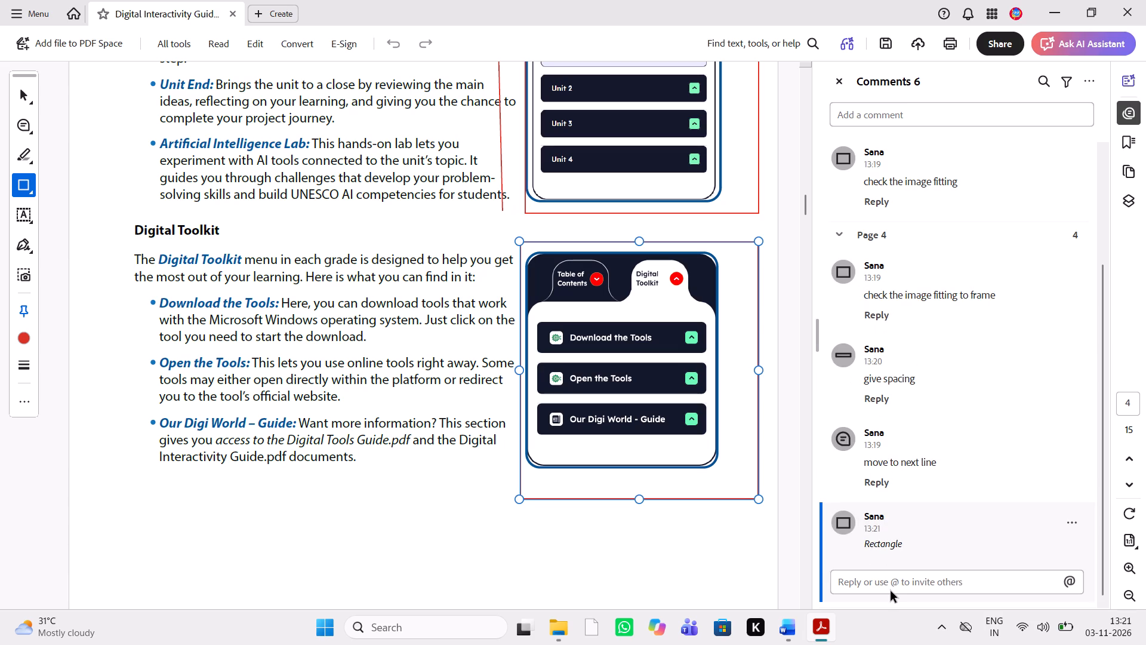
pyautogui.click(891, 591)
pyautogui.hotkey('ctrl', 'v')
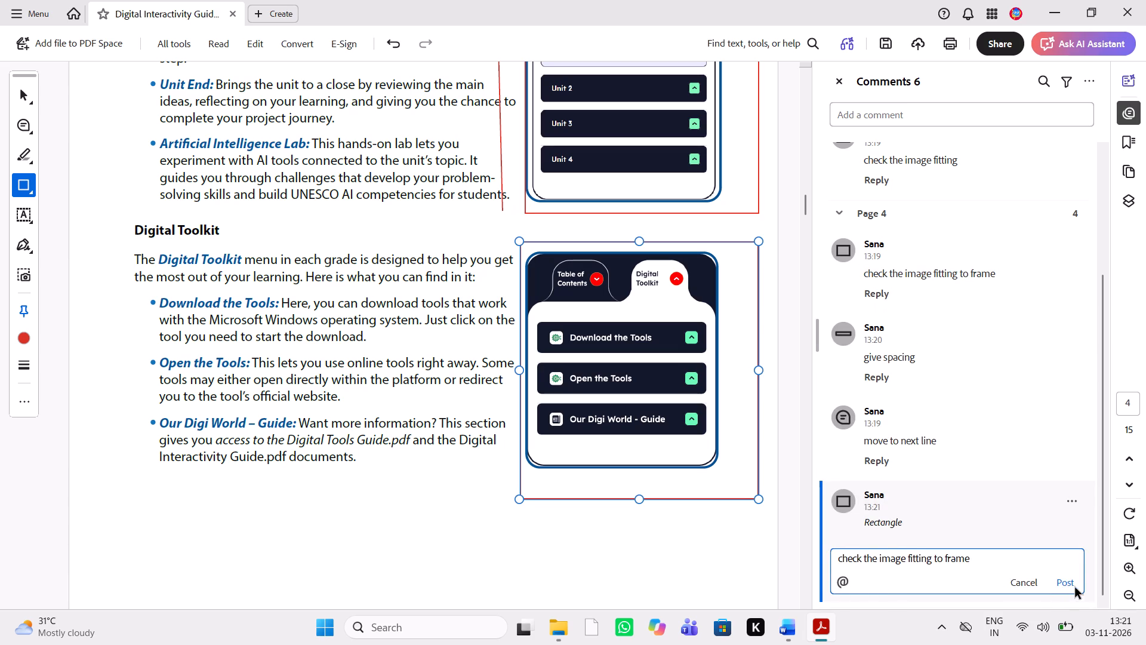
pyautogui.click(1067, 585)
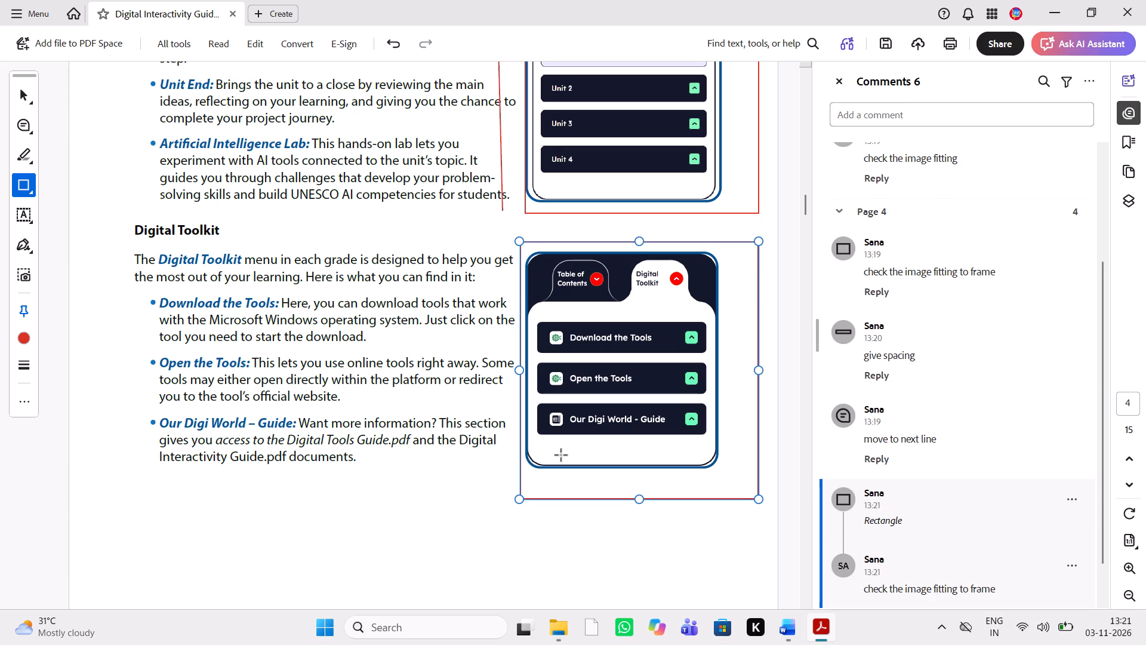
# Compare the Digital Toolkit section on PDF page 4 with the same section in the Word manuscript, checking wording and italics.
pyautogui.scroll(-2, 562, 456)
pyautogui.click(797, 642)
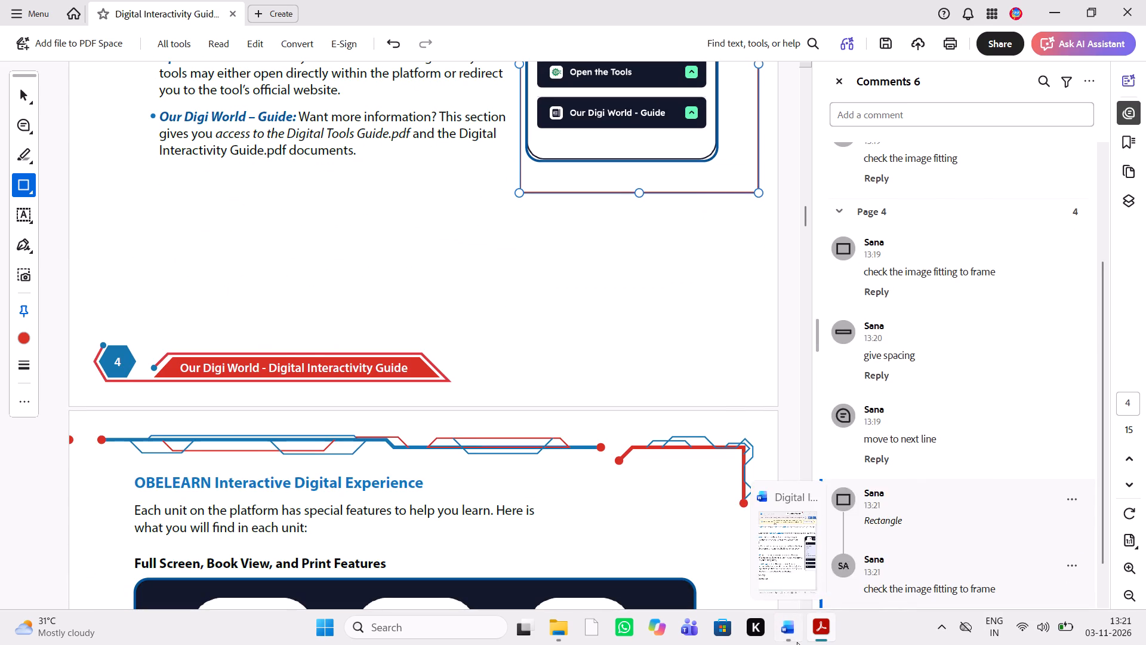
pyautogui.hscroll(1, 859, 461)
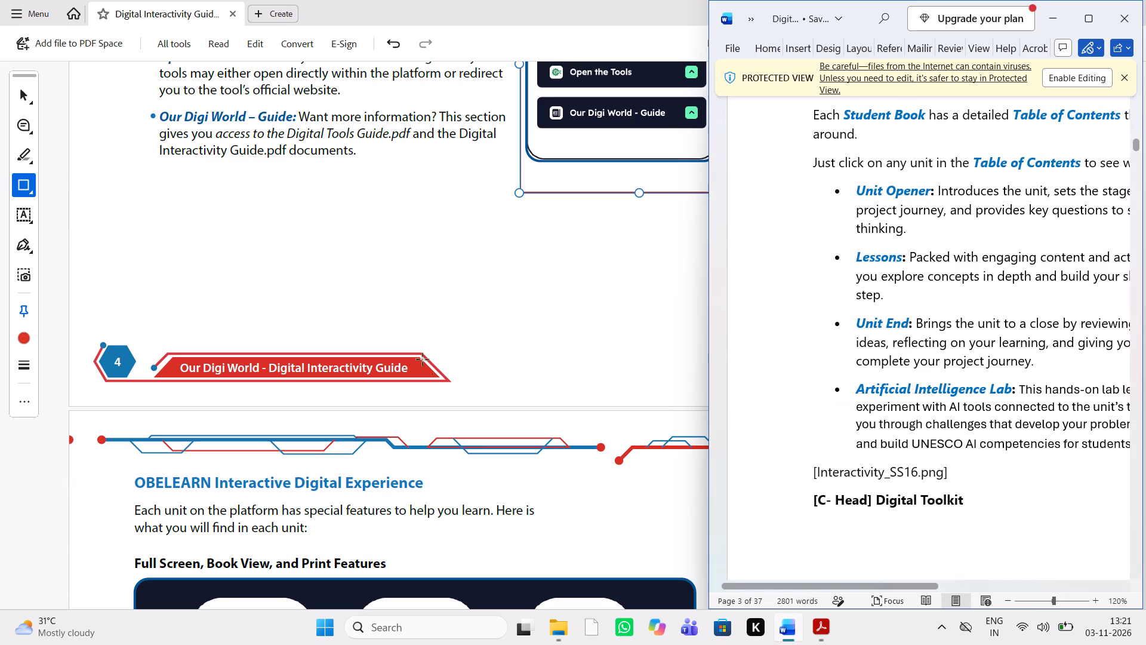
pyautogui.scroll(1, 422, 355)
pyautogui.scroll(1, 708, 317)
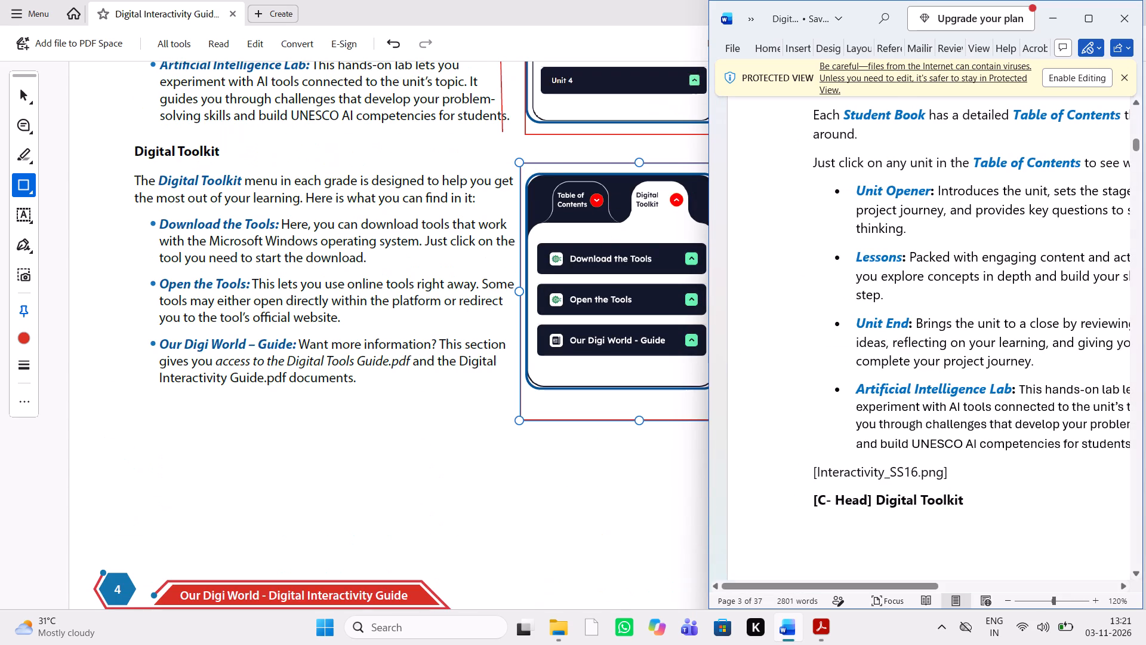
pyautogui.scroll(-1, 836, 351)
pyautogui.hscroll(-1, 836, 351)
pyautogui.scroll(-1, 836, 351)
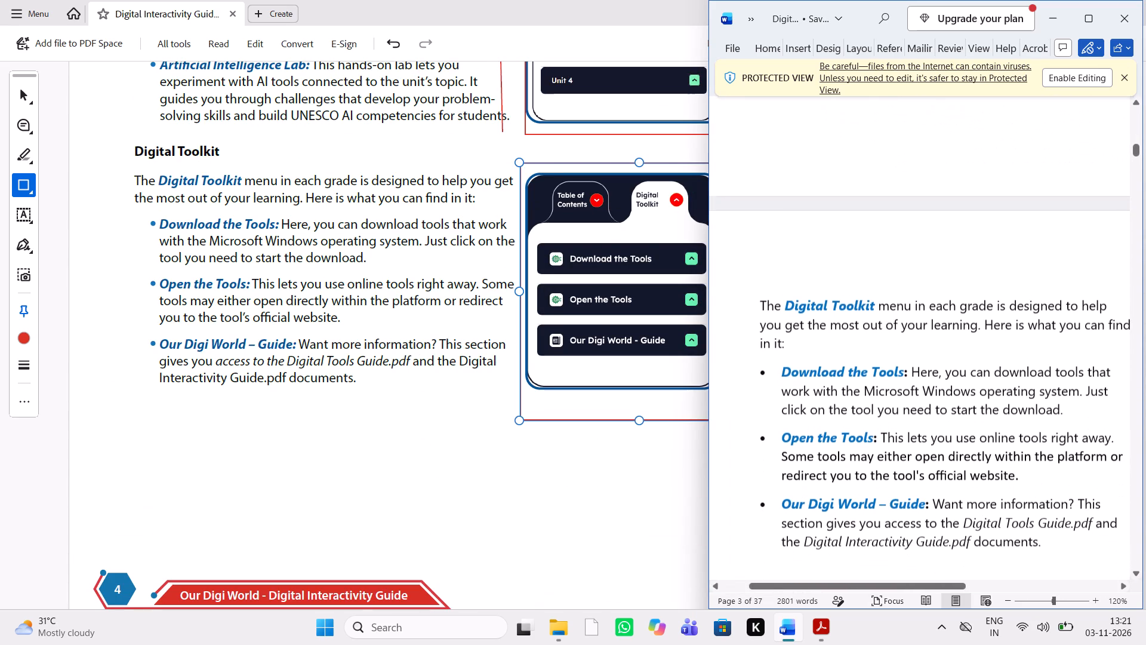
pyautogui.scroll(-1, 836, 351)
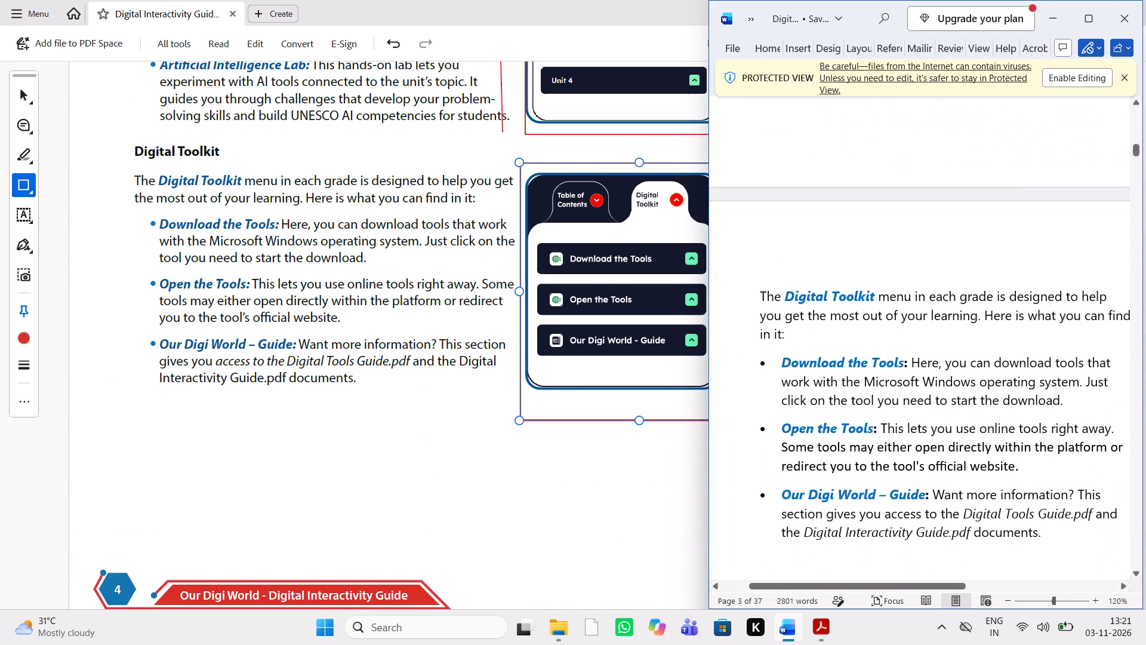
pyautogui.scroll(-1, 836, 351)
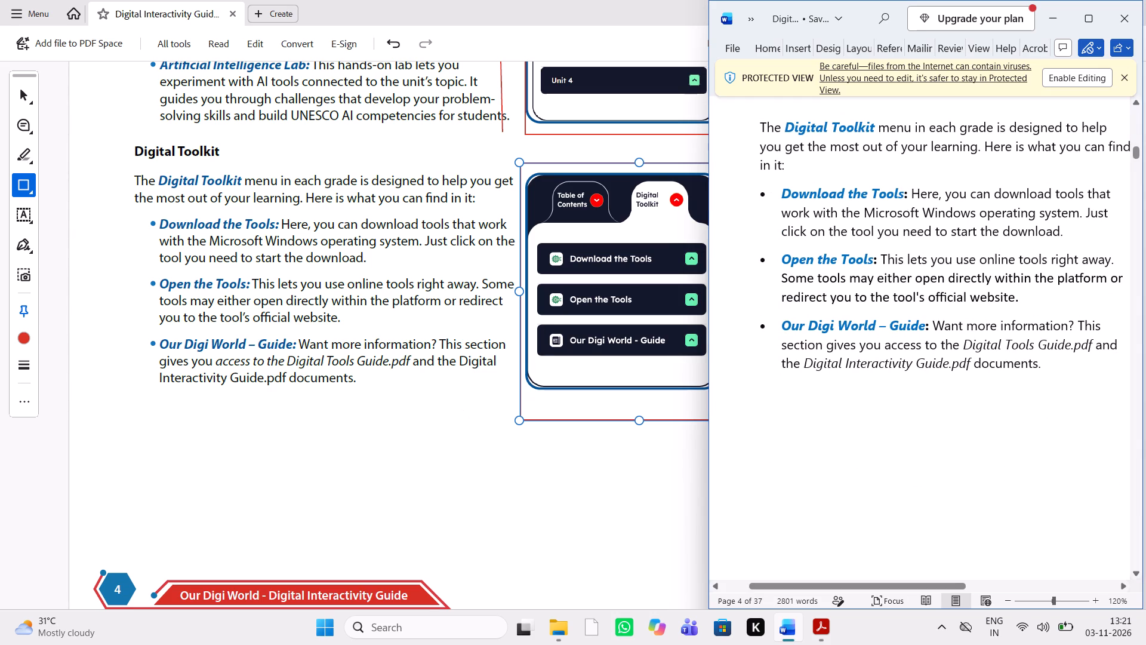
pyautogui.scroll(1, 889, 377)
pyautogui.hscroll(-1, 889, 377)
pyautogui.hscroll(1, 889, 377)
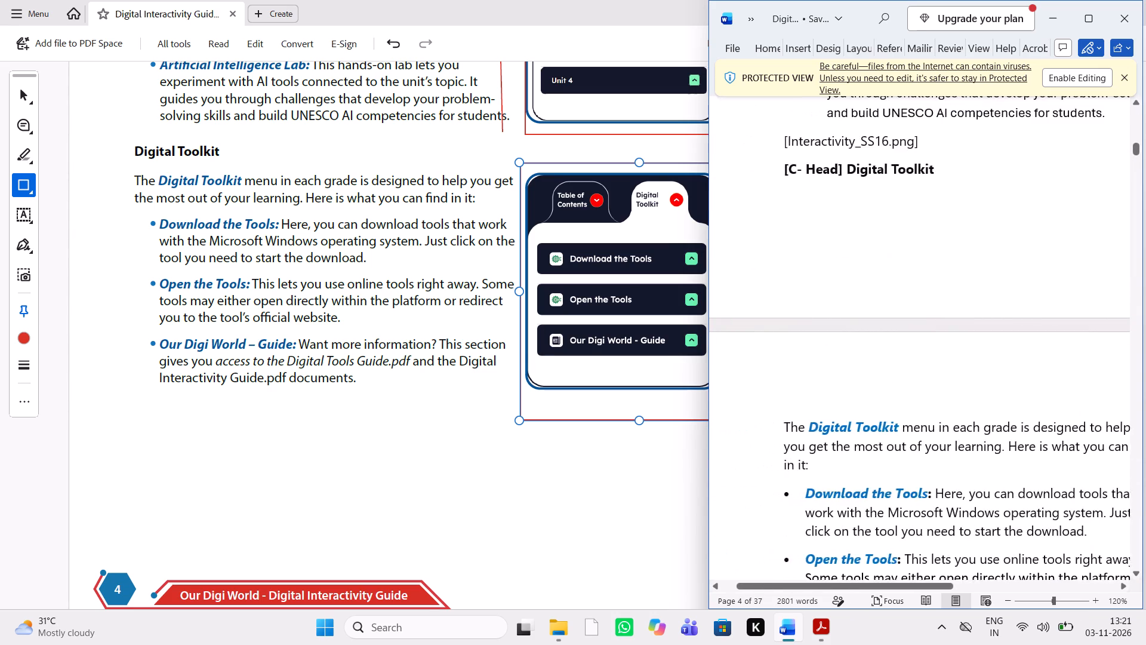
pyautogui.scroll(1, 889, 377)
pyautogui.hscroll(-1, 889, 377)
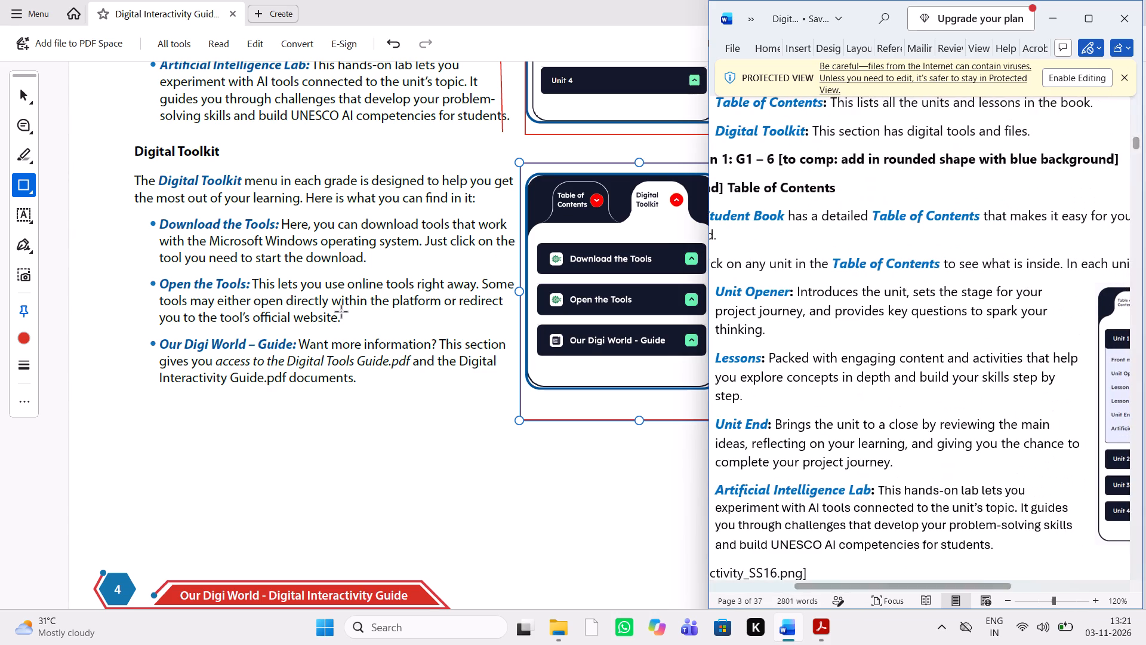
pyautogui.scroll(2, 342, 312)
pyautogui.scroll(-1, 342, 312)
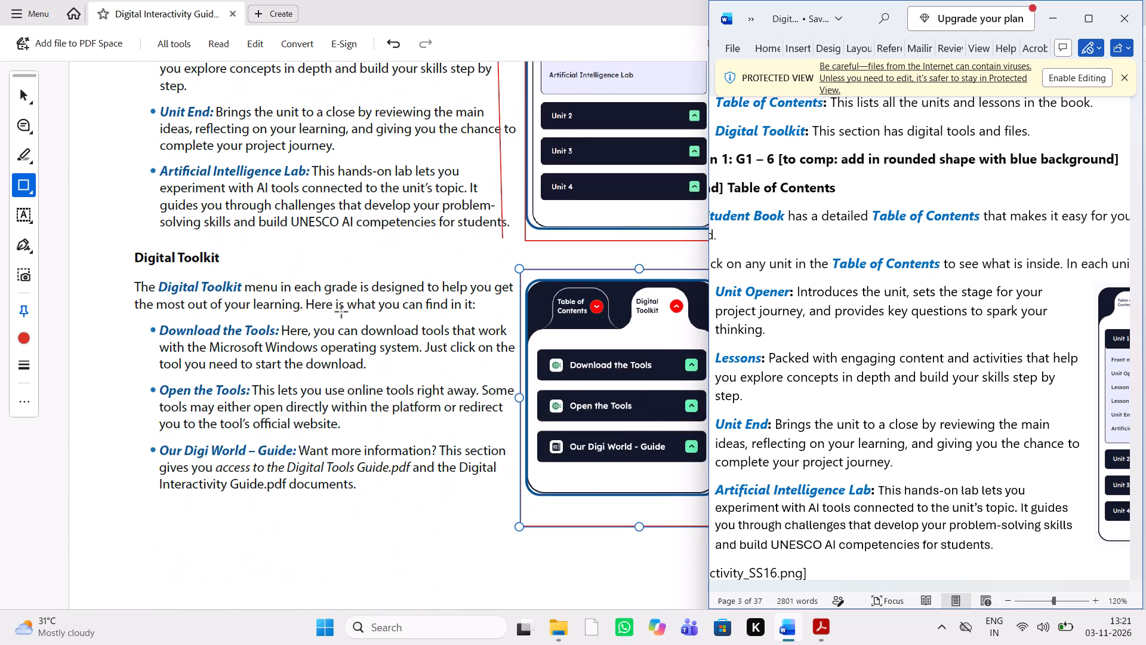
pyautogui.scroll(-1, 342, 312)
pyautogui.click(909, 287)
pyautogui.scroll(-1, 909, 287)
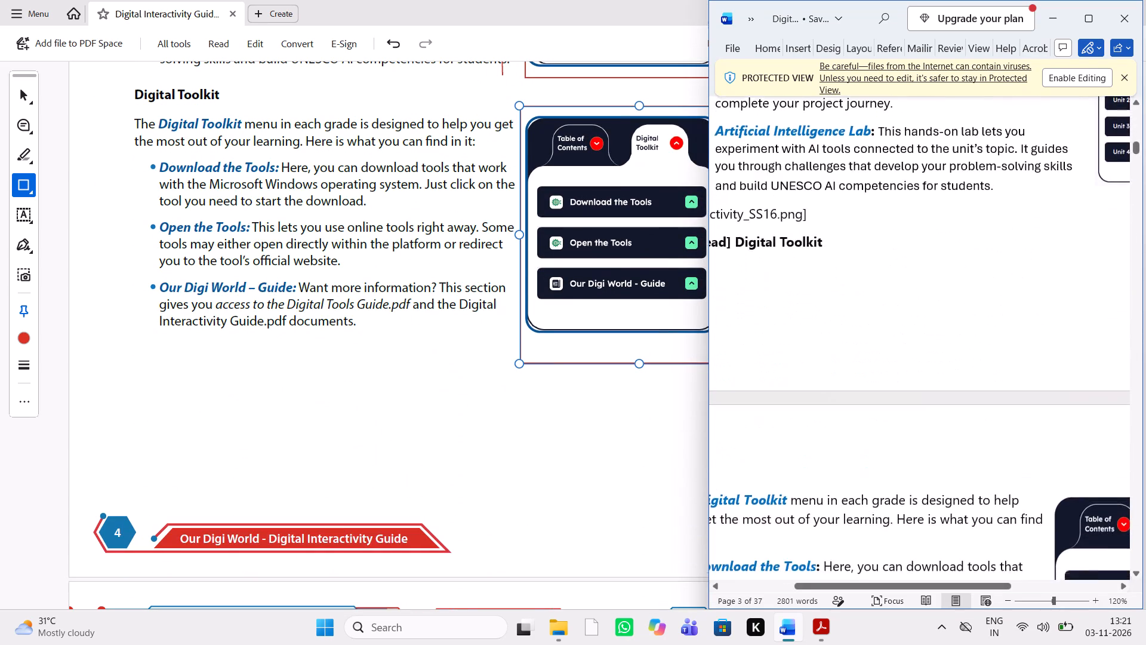
pyautogui.scroll(-2, 909, 287)
pyautogui.hscroll(-1, 909, 287)
pyautogui.scroll(-1, 909, 287)
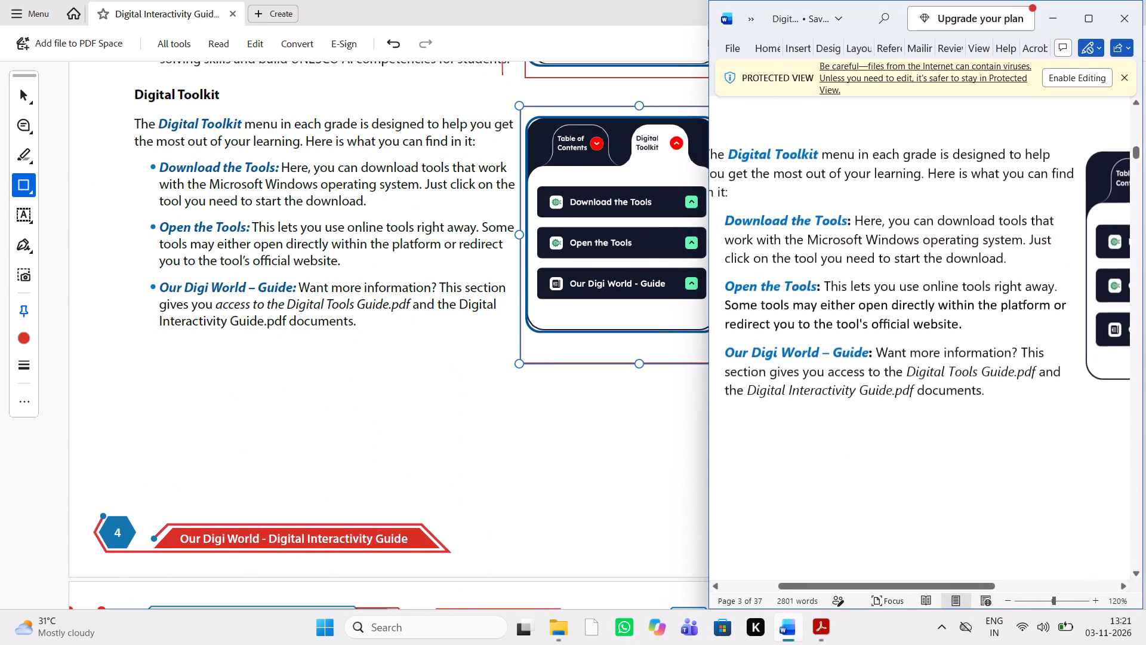
pyautogui.hscroll(-1, 909, 287)
pyautogui.scroll(-1, 909, 287)
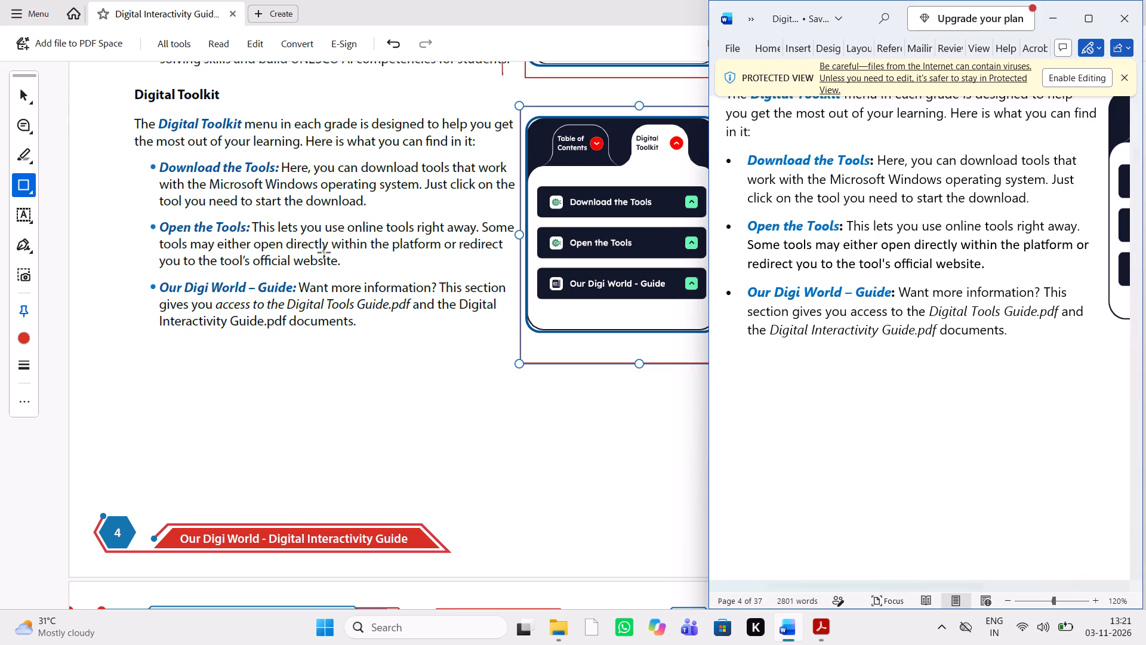
# Comment "chage the font style to italic" on the text "Digital Interactivity Guide." in the Our Digi World – Guide bullet on PDF page 4.
pyautogui.click(21, 121)
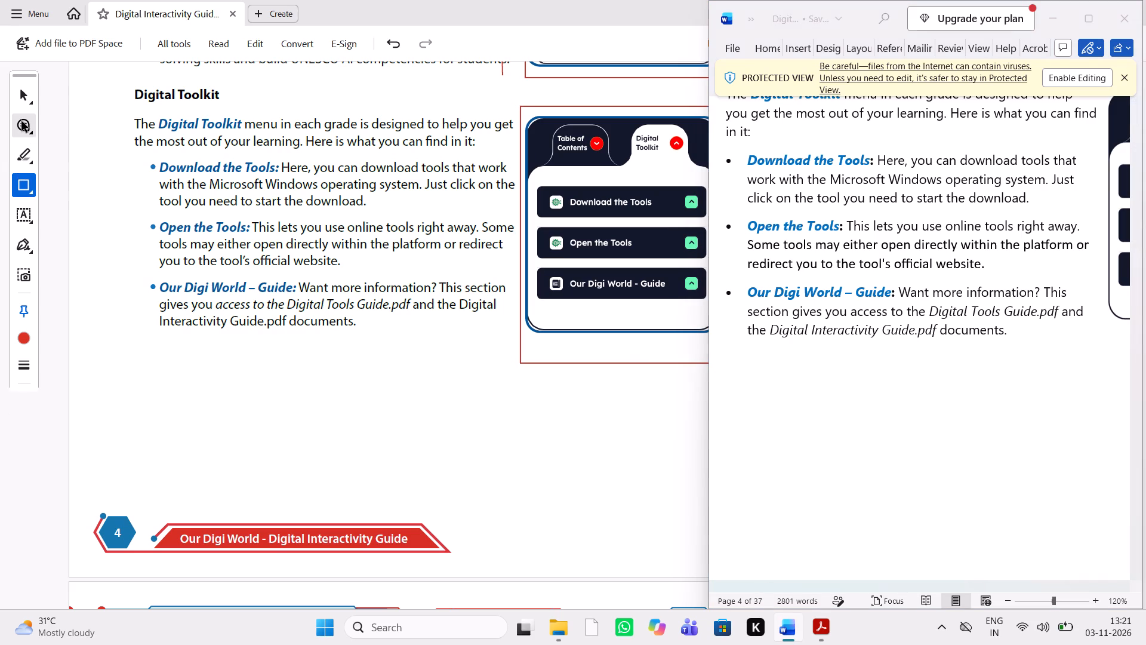
pyautogui.moveTo(264, 324); pyautogui.dragTo(187, 325)
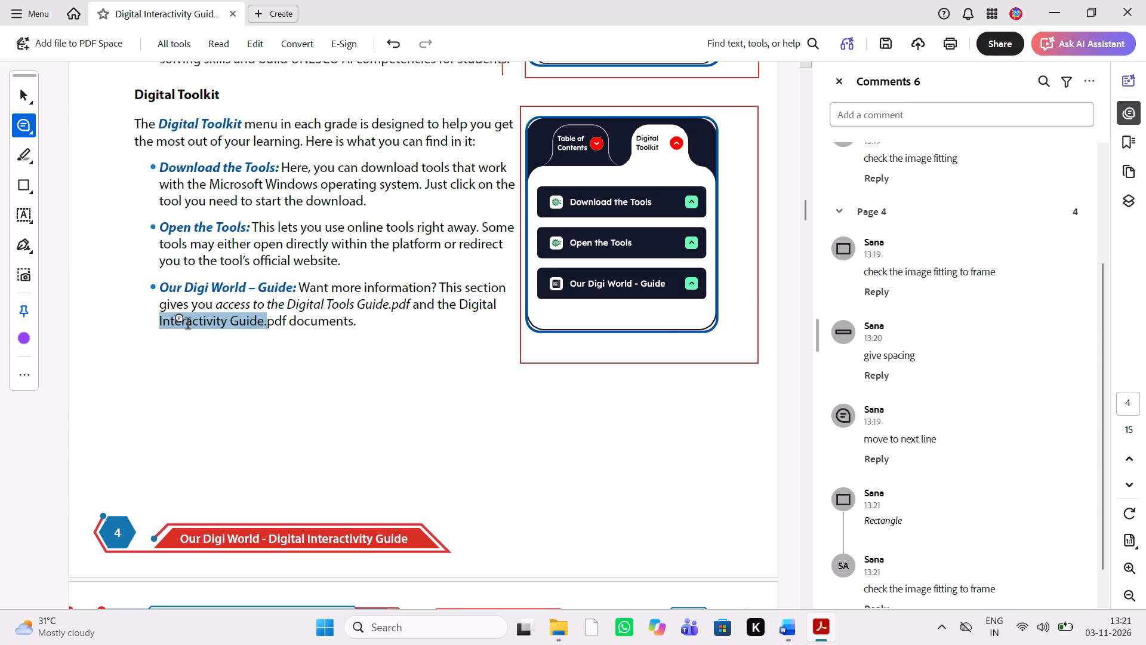
pyautogui.moveTo(187, 325); pyautogui.dragTo(458, 311)
pyautogui.write('che')
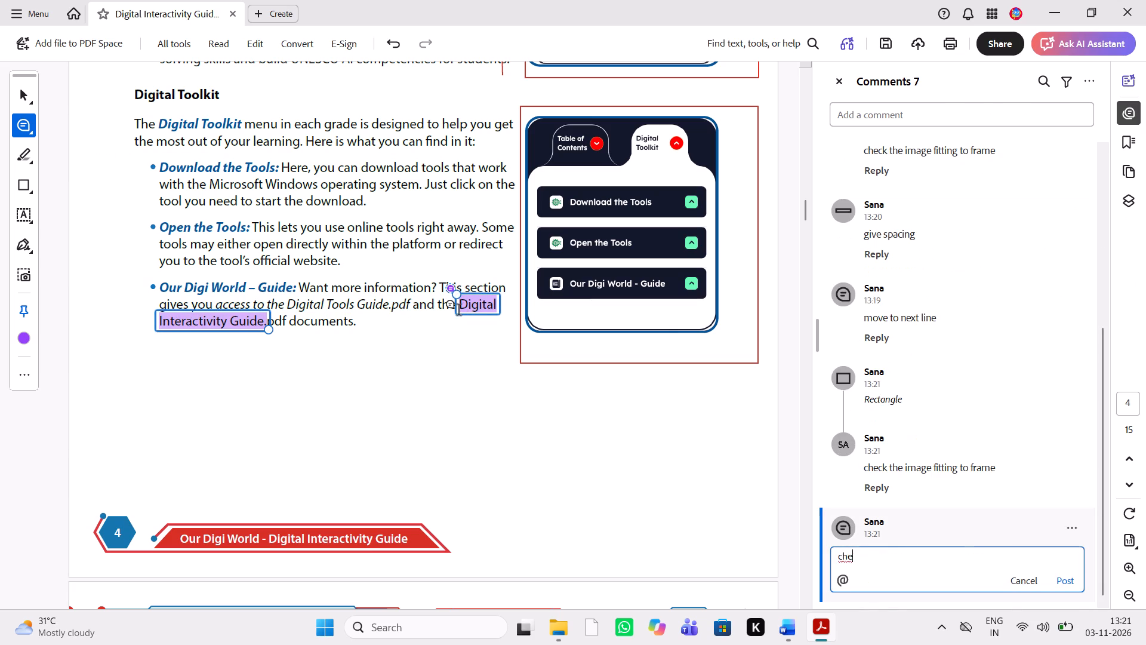
pyautogui.press('BackSpace')
pyautogui.write('age the font style to italic')
pyautogui.press('space')
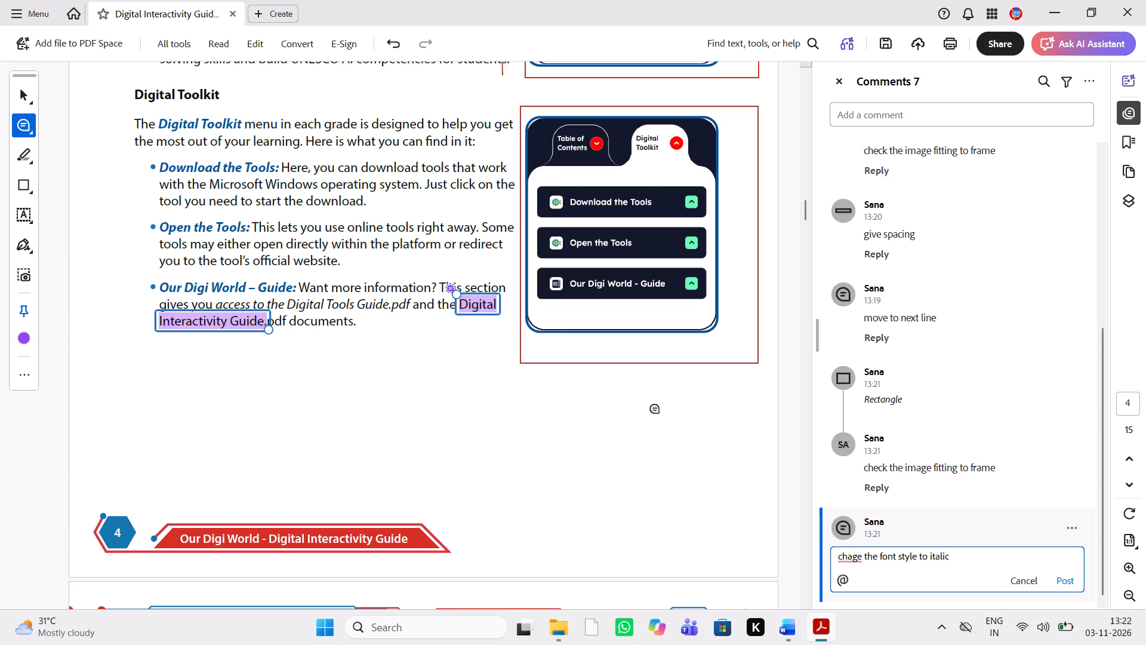
pyautogui.click(1068, 579)
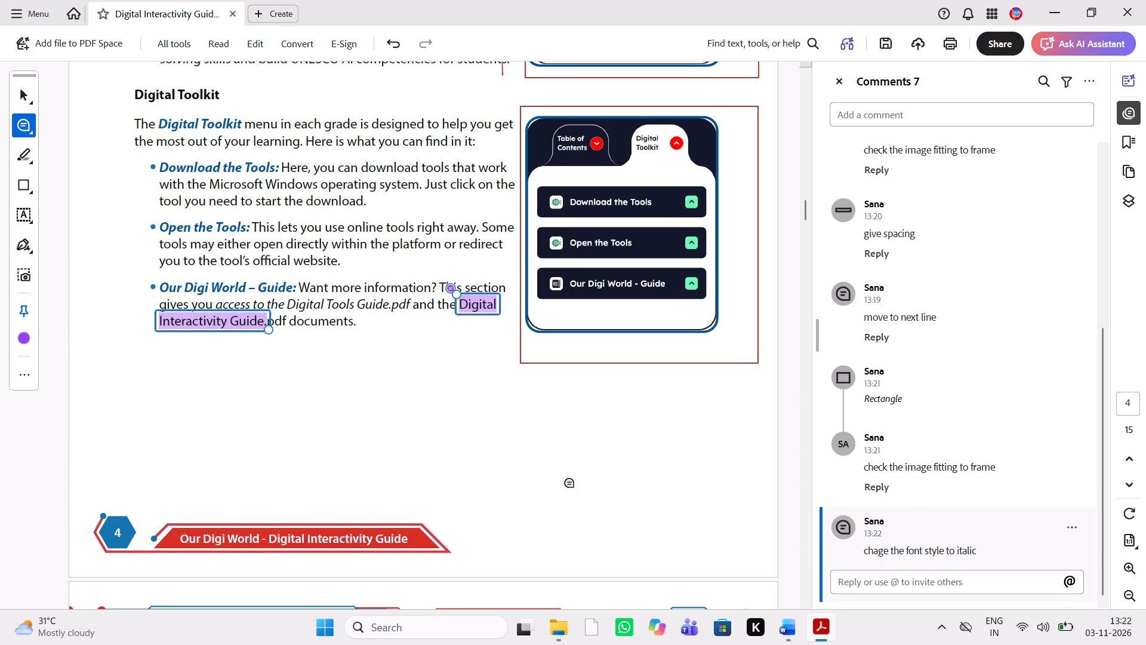
# Compare the OBELEARN Interactive Digital Experience introduction and the Full Screen, Book View, and Print Features on PDF page 5 with the Word manuscript.
pyautogui.scroll(-3, 571, 483)
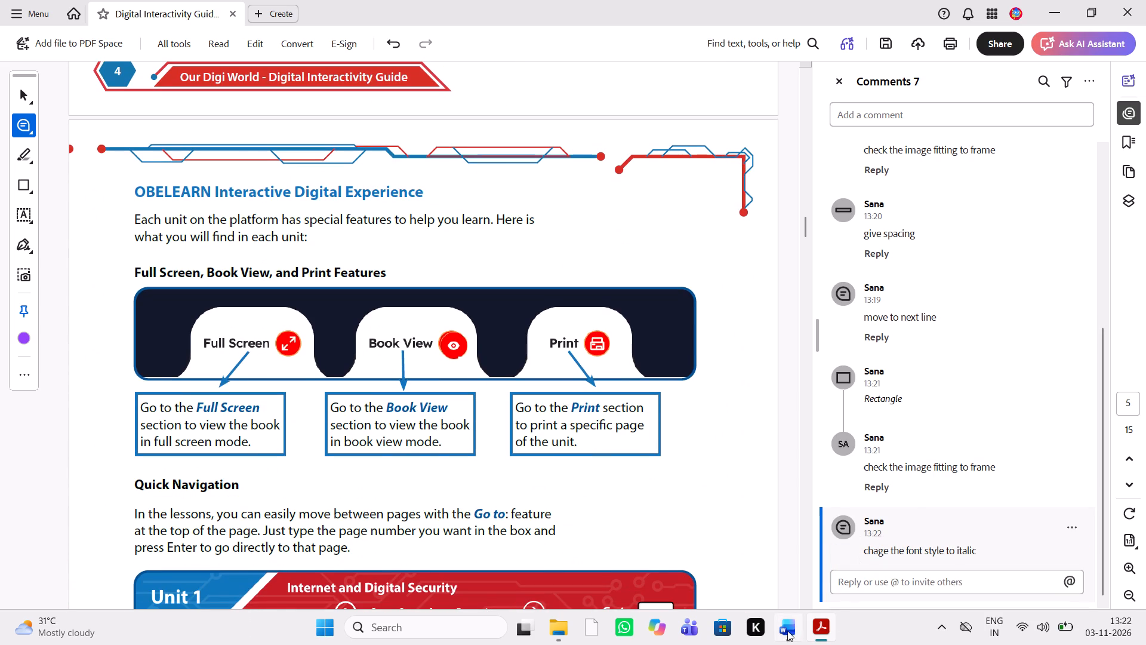
pyautogui.click(783, 633)
pyautogui.scroll(-2, 940, 353)
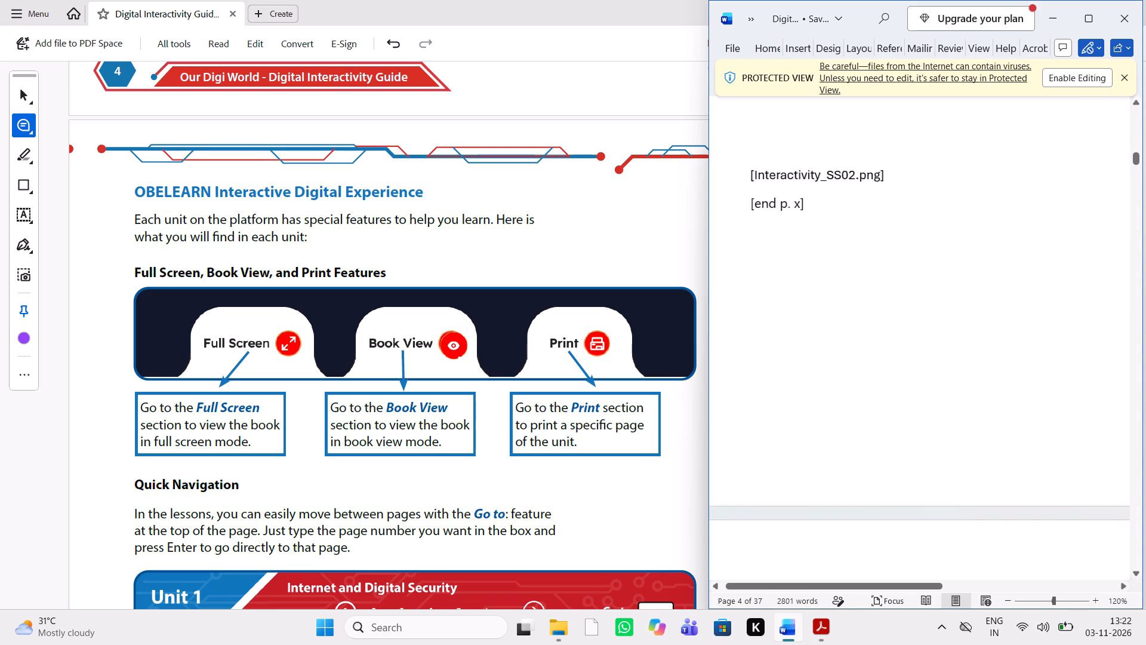
pyautogui.scroll(-2, 940, 353)
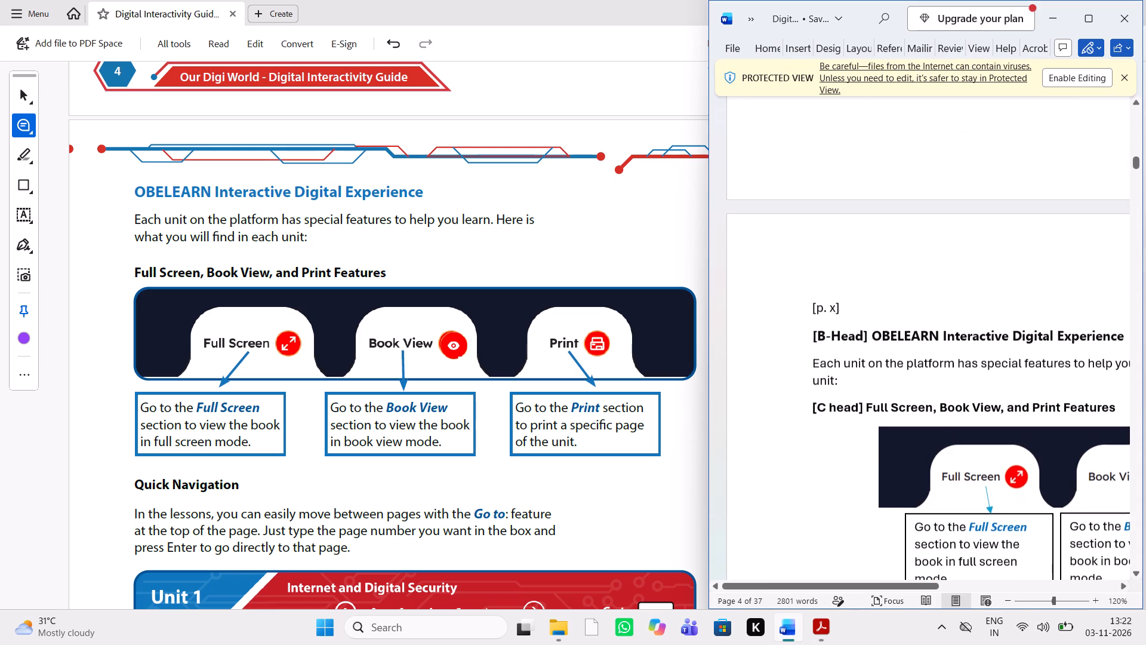
pyautogui.hscroll(-1, 940, 353)
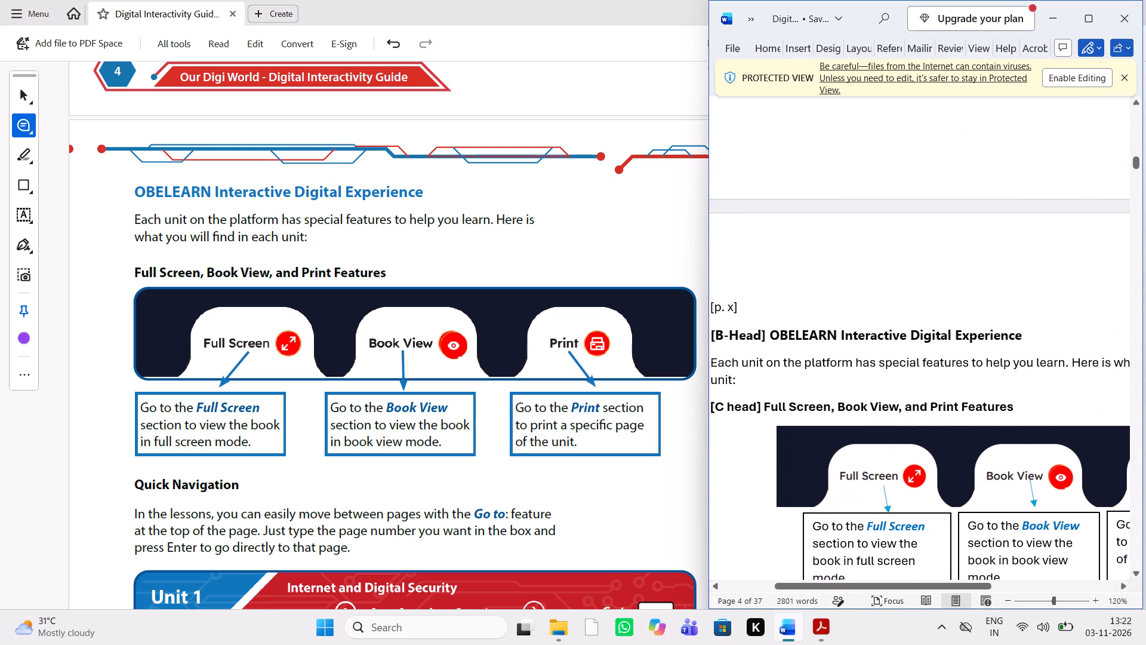
pyautogui.hscroll(1, 940, 353)
pyautogui.hscroll(-1, 940, 353)
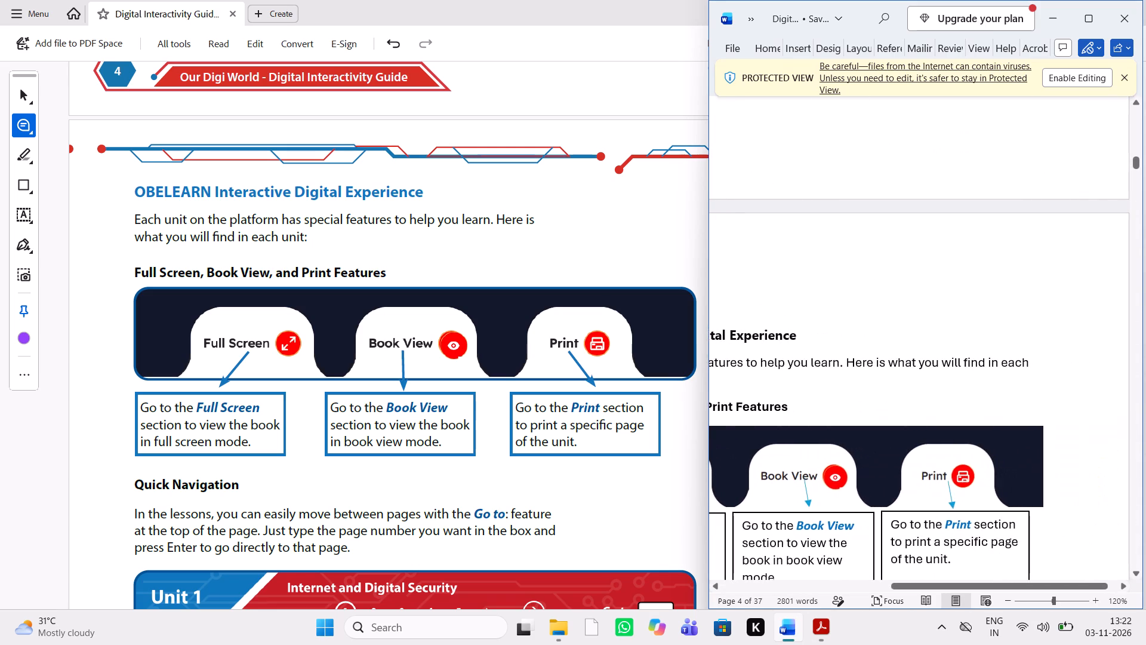
pyautogui.hscroll(1, 940, 353)
pyautogui.scroll(-1, 940, 353)
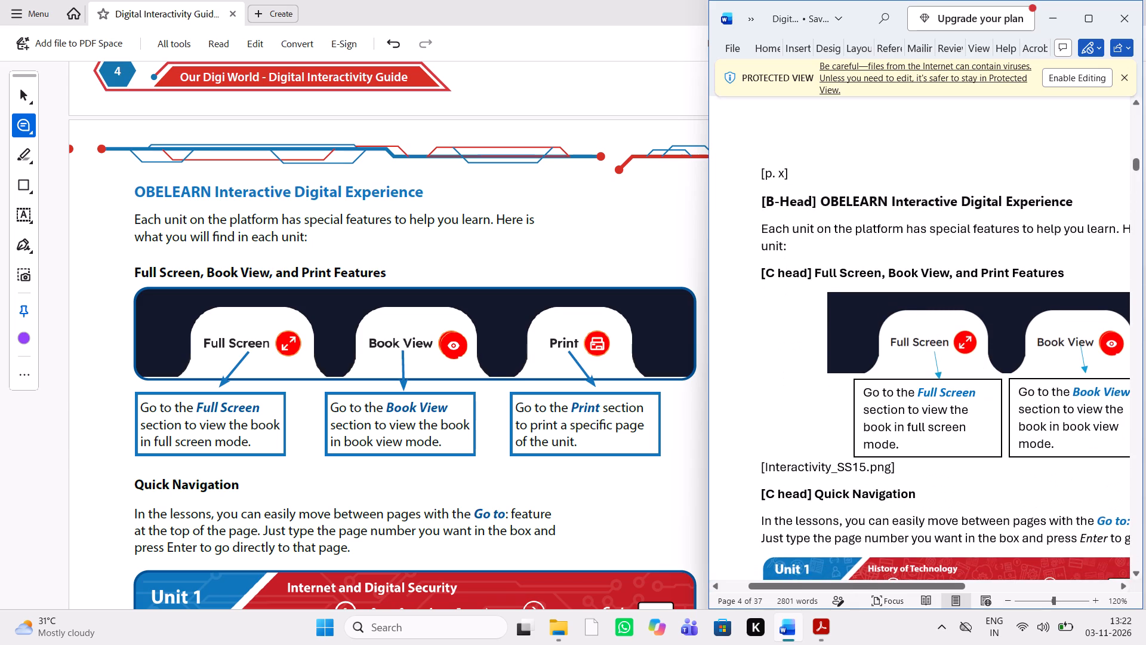
pyautogui.hscroll(-1, 940, 353)
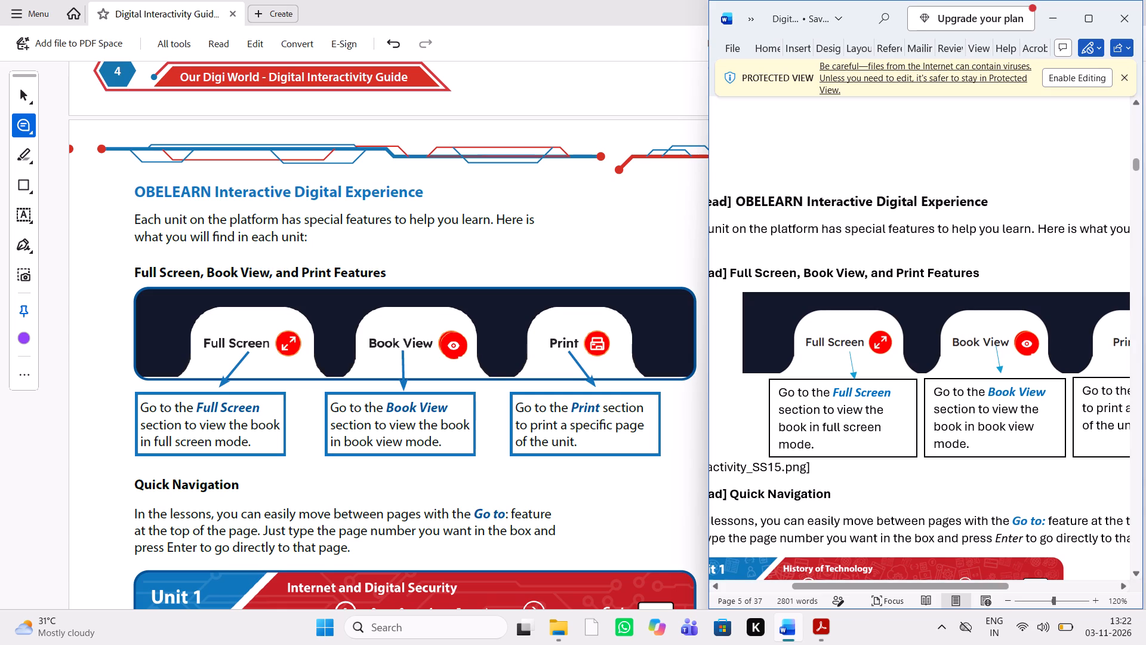
pyautogui.hscroll(-1, 891, 385)
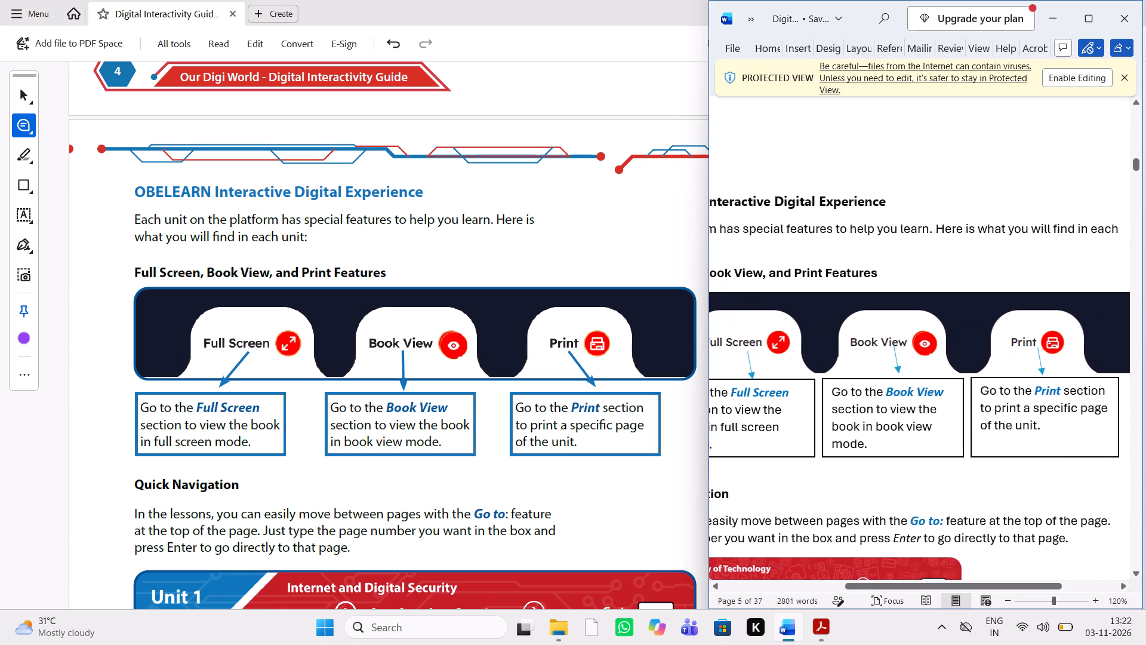
pyautogui.hscroll(1, 891, 385)
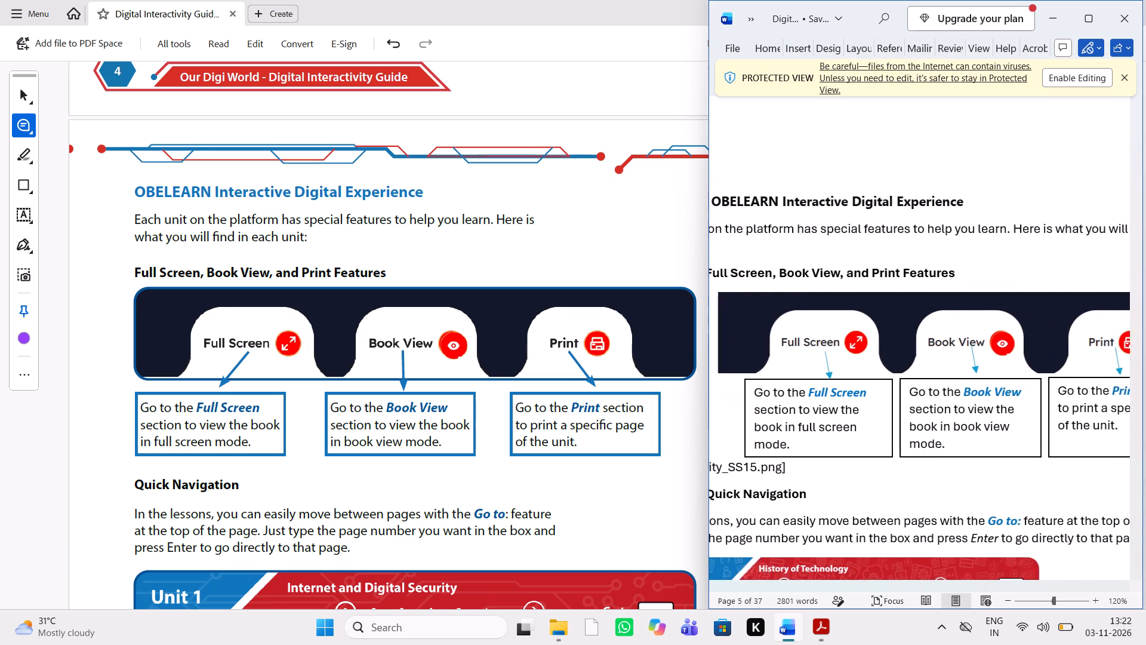
pyautogui.hscroll(1, 891, 385)
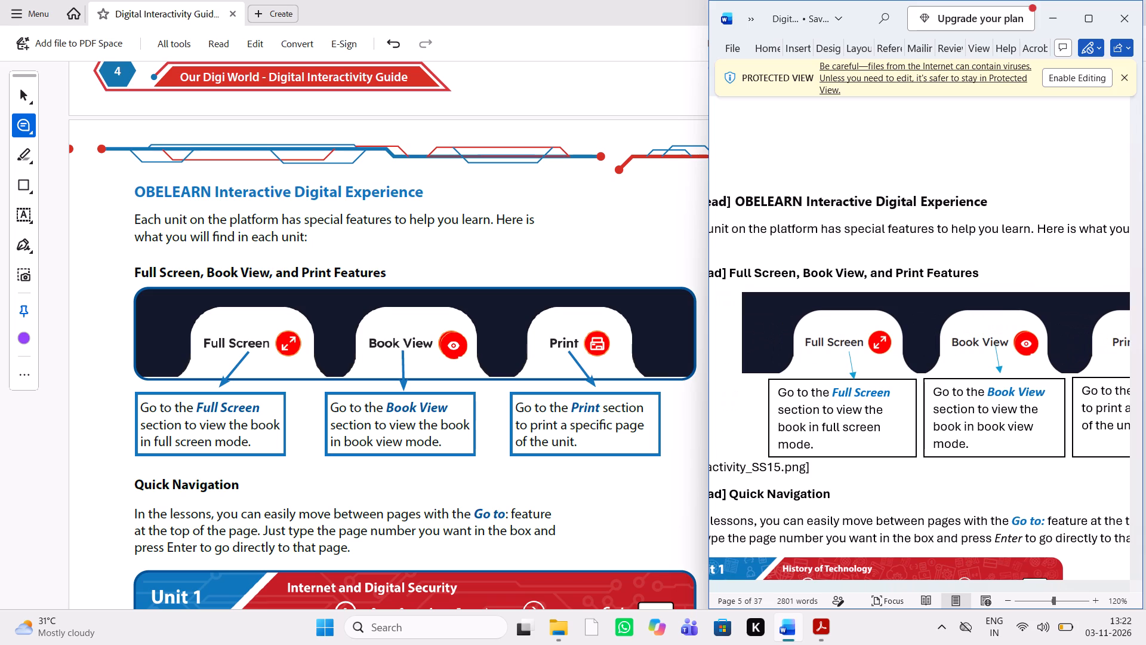
pyautogui.hscroll(-1, 891, 385)
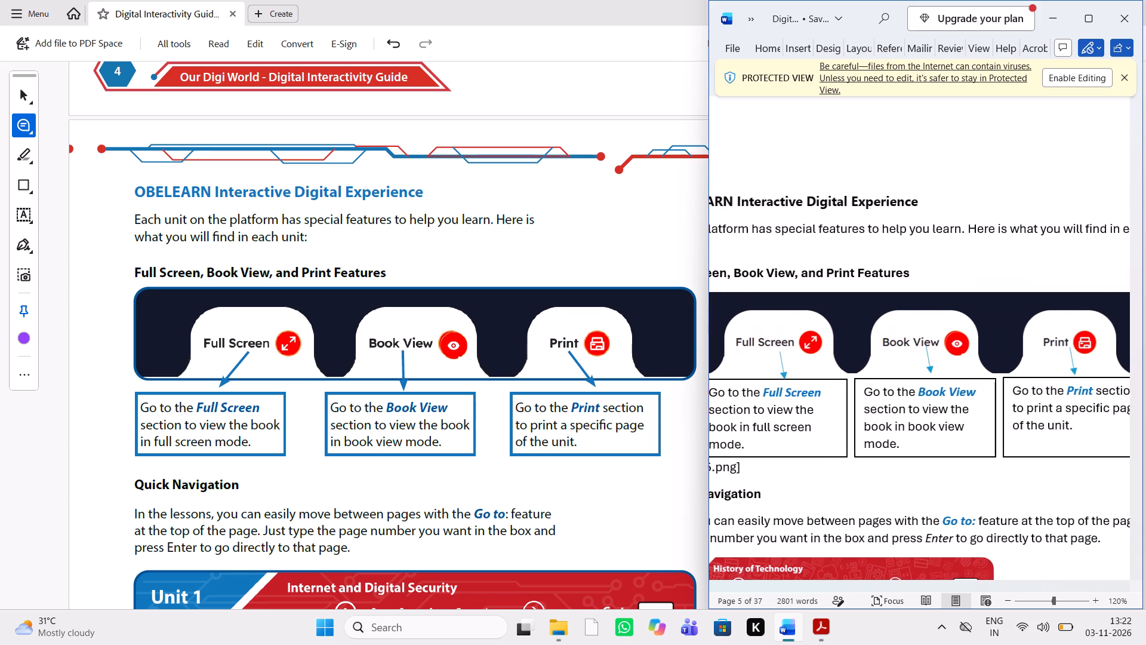
pyautogui.hscroll(-2, 891, 385)
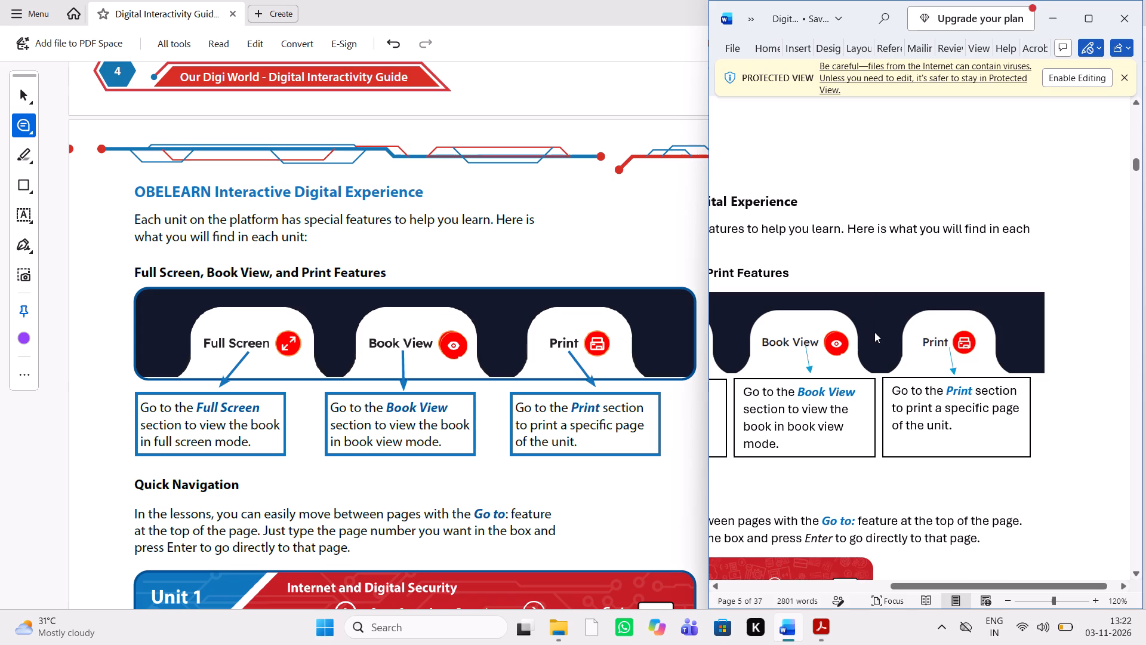
pyautogui.hscroll(1, 874, 332)
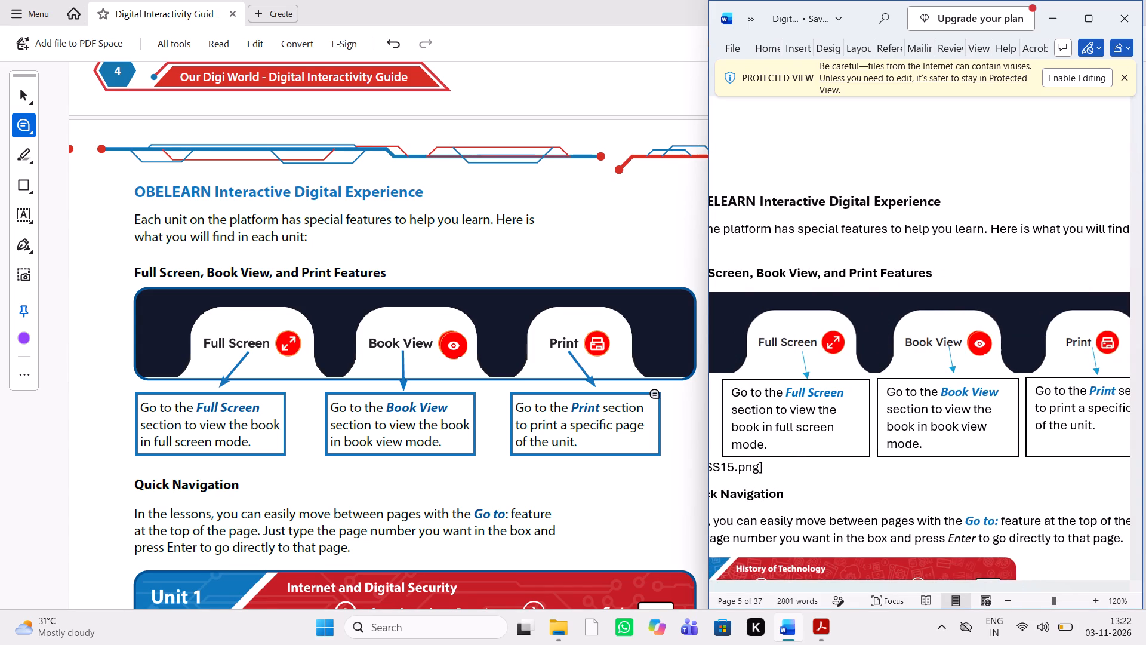
pyautogui.hscroll(-1, 939, 374)
pyautogui.hscroll(1, 939, 374)
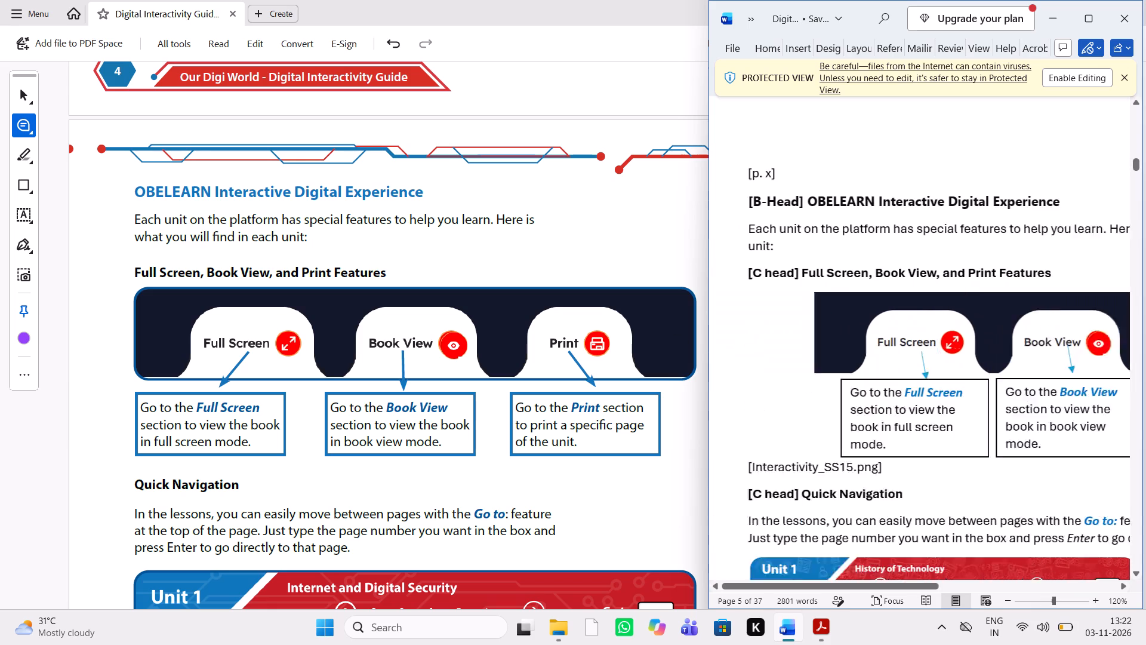
pyautogui.hscroll(1, 939, 374)
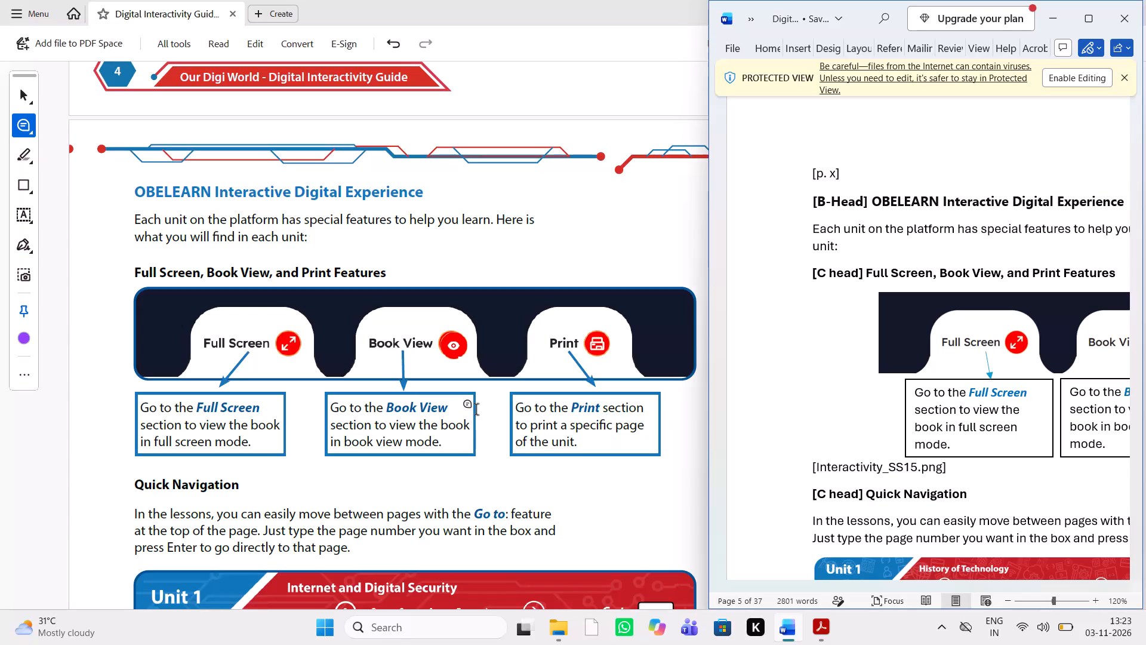
# Compare the Quick Navigation paragraph and Unit 1 banner image on PDF page 5 with the same section in the Word manuscript.
pyautogui.scroll(-2, 384, 517)
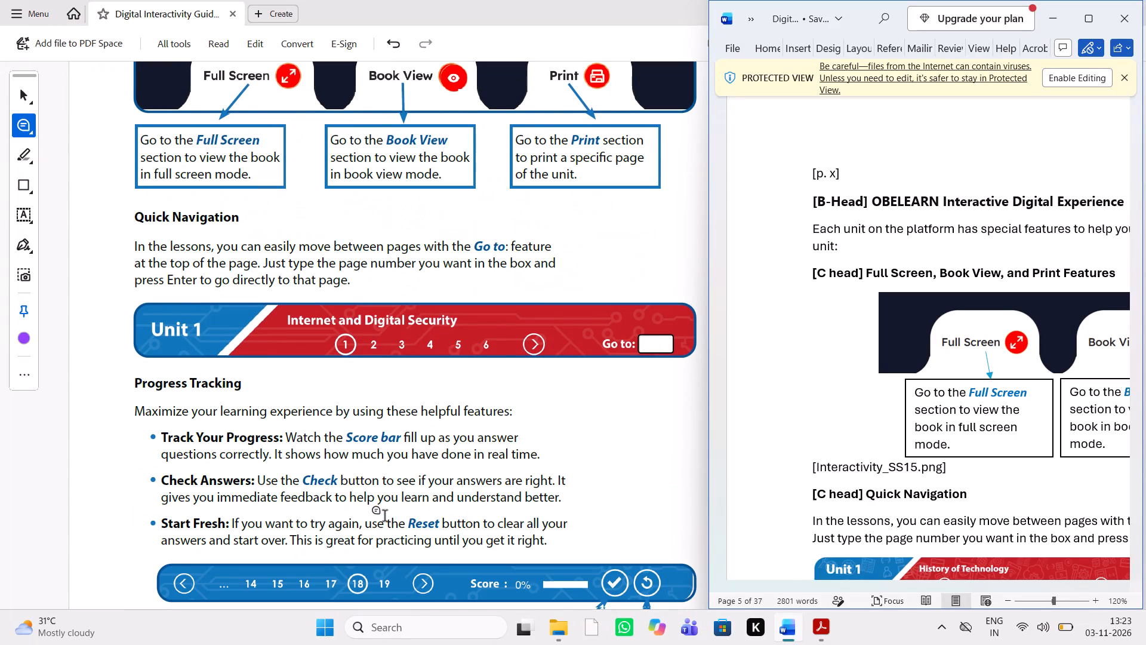
pyautogui.scroll(1, 439, 432)
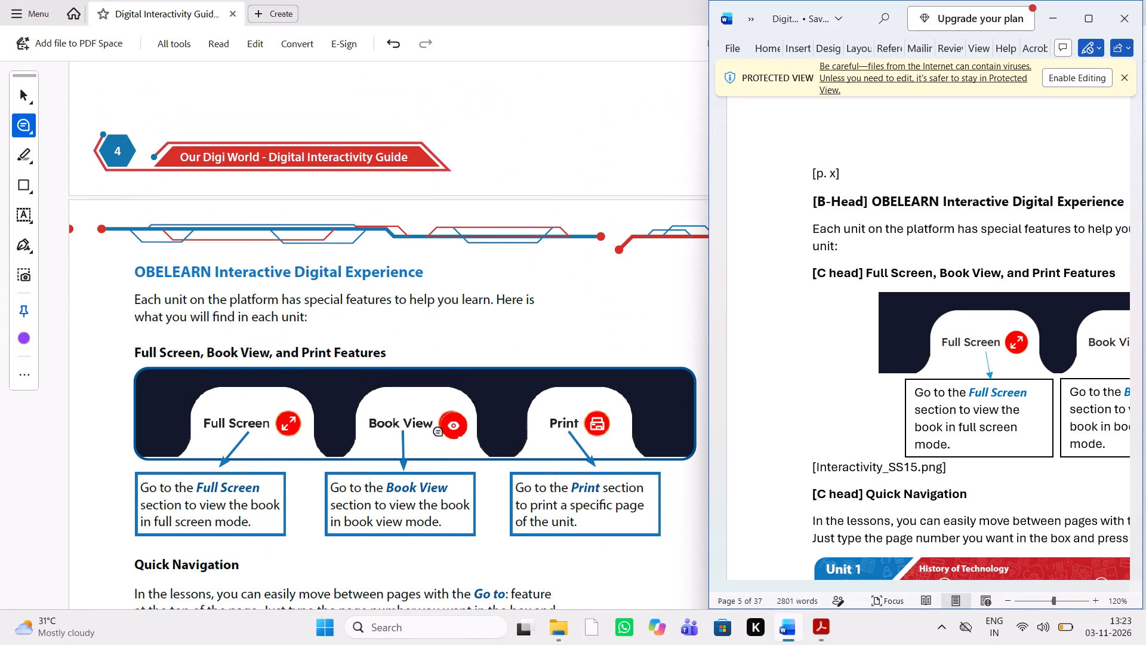
pyautogui.scroll(-1, 571, 354)
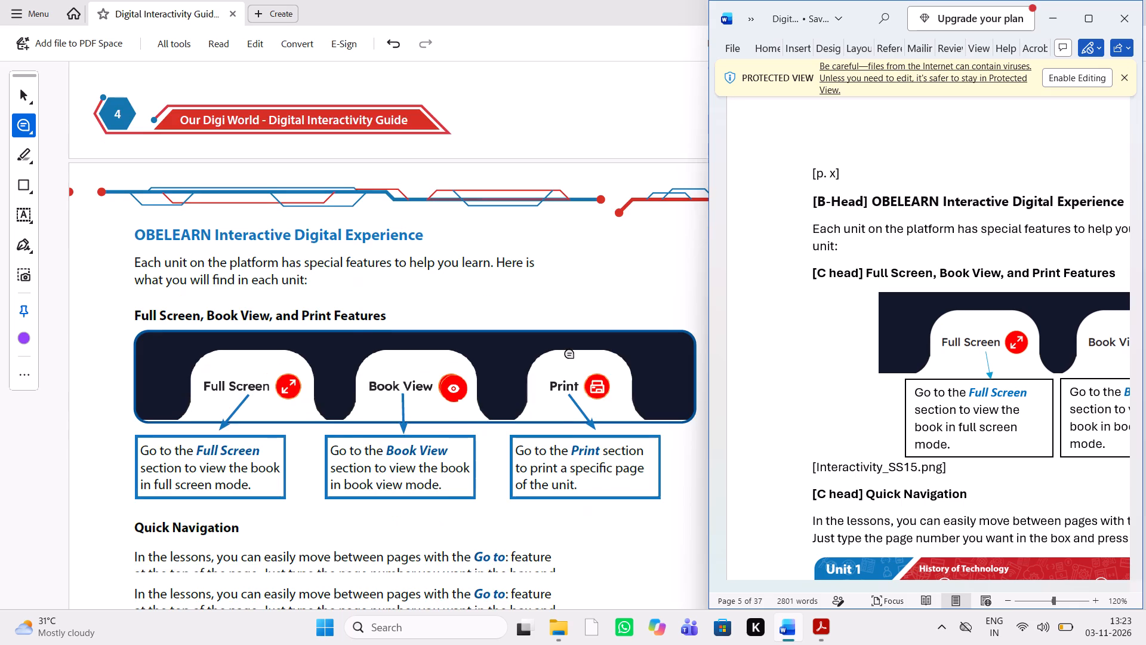
pyautogui.scroll(-1, 571, 354)
pyautogui.scroll(2, 571, 354)
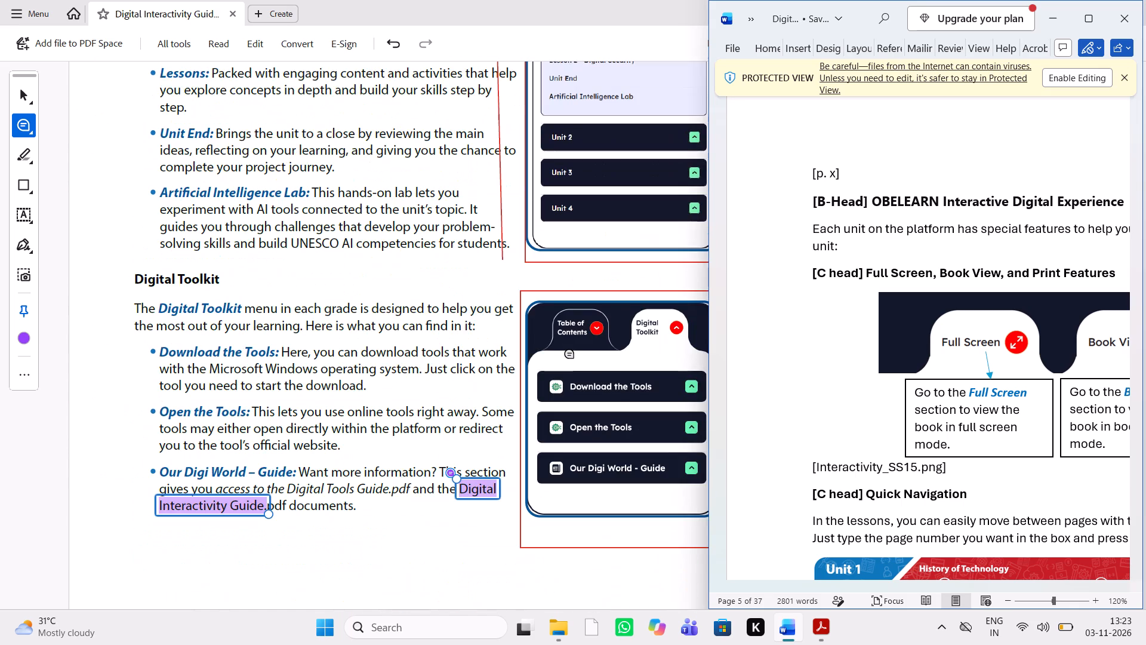
pyautogui.scroll(2, 571, 354)
pyautogui.scroll(-4, 571, 354)
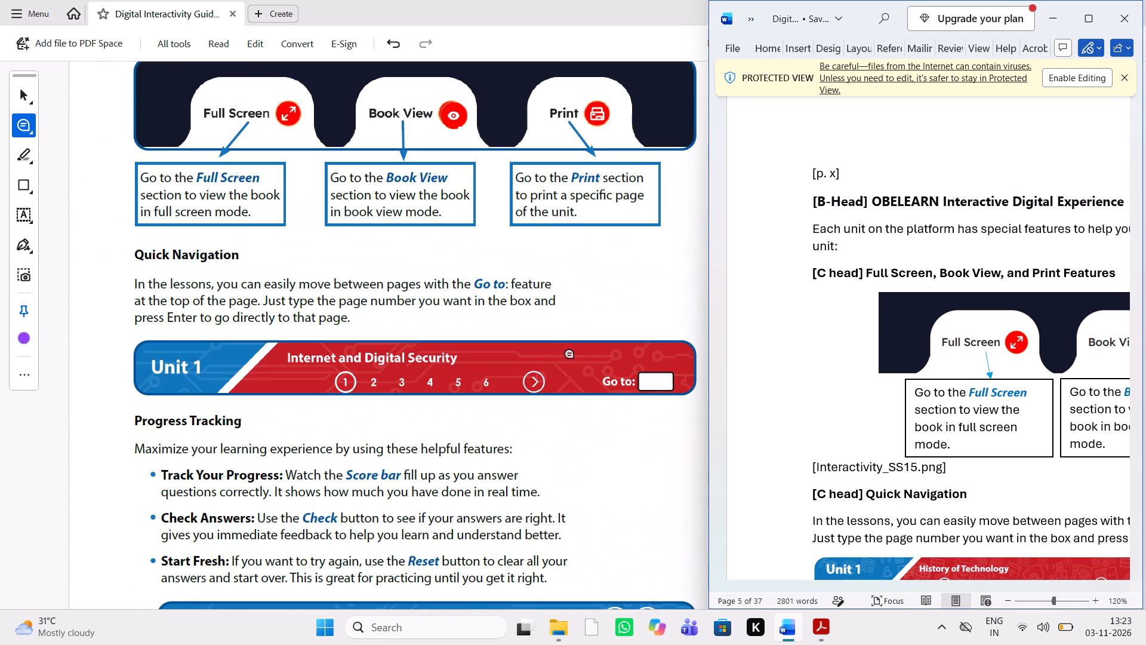
pyautogui.scroll(-1, 963, 462)
pyautogui.hscroll(-1, 963, 462)
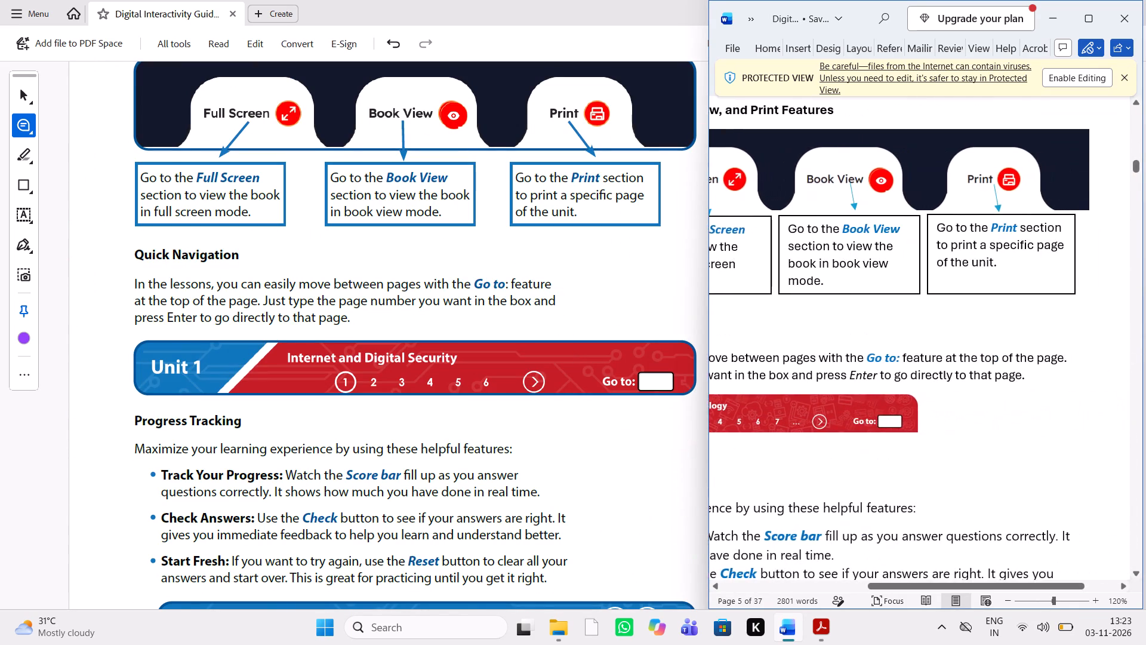
pyautogui.hscroll(1, 963, 462)
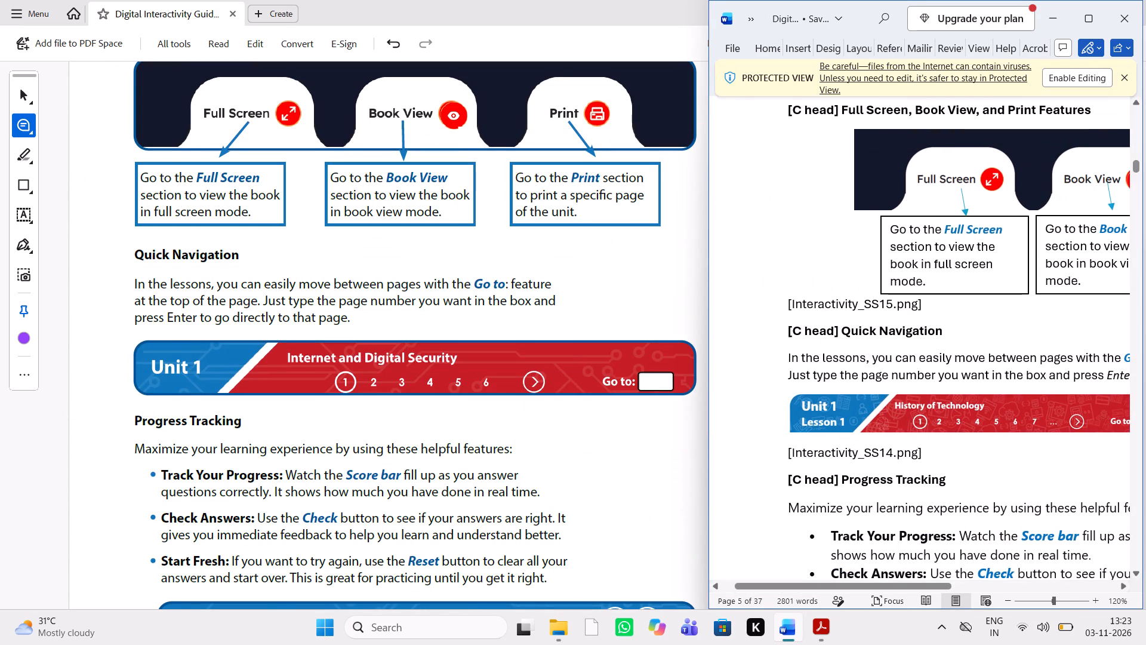
# Compare the Progress Tracking bullets, score bar image and Check and Reset button labels on PDF page 5 with the Word manuscript.
pyautogui.scroll(-1, 371, 458)
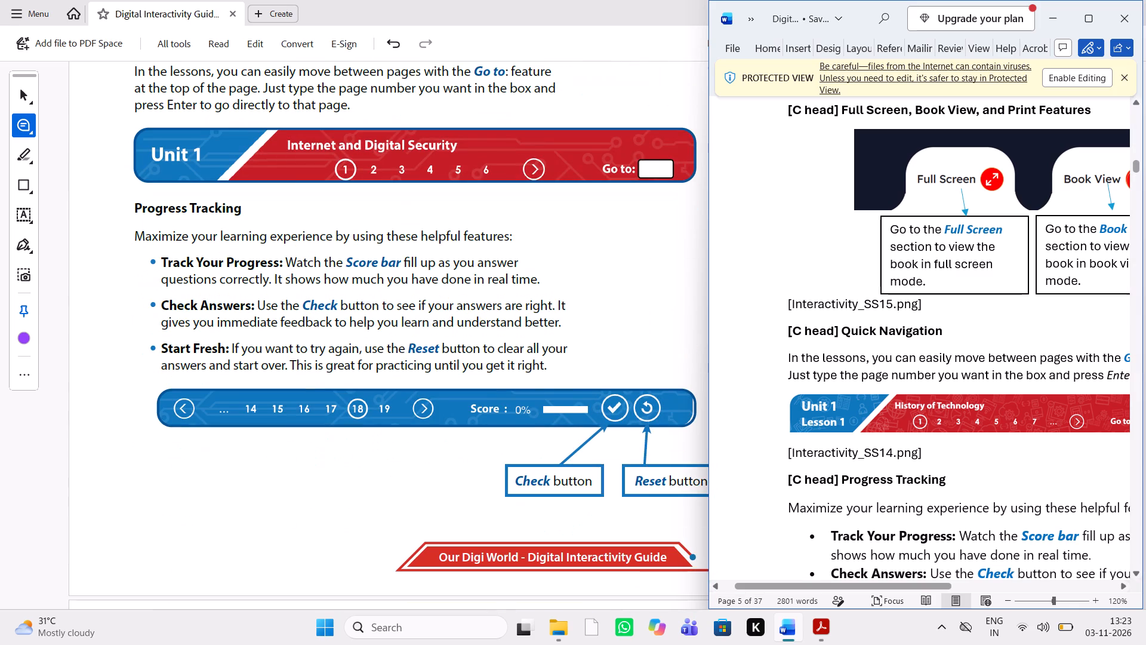
pyautogui.scroll(-1, 851, 469)
pyautogui.hscroll(-1, 851, 469)
pyautogui.hscroll(1, 851, 469)
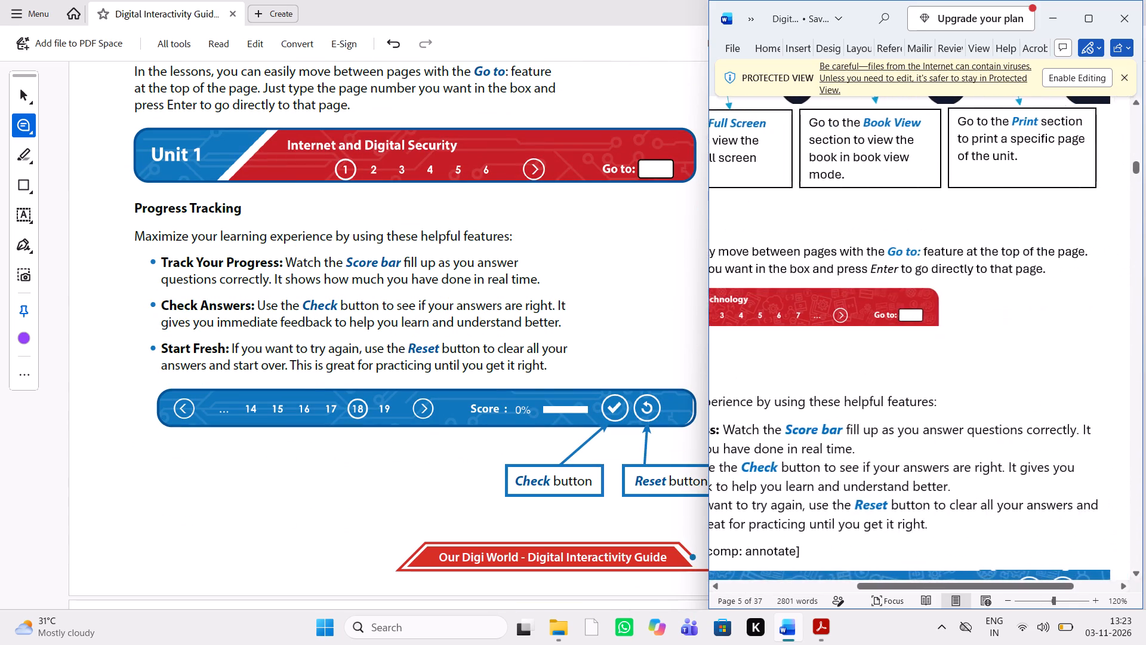
pyautogui.hscroll(1, 851, 469)
pyautogui.hscroll(-1, 851, 469)
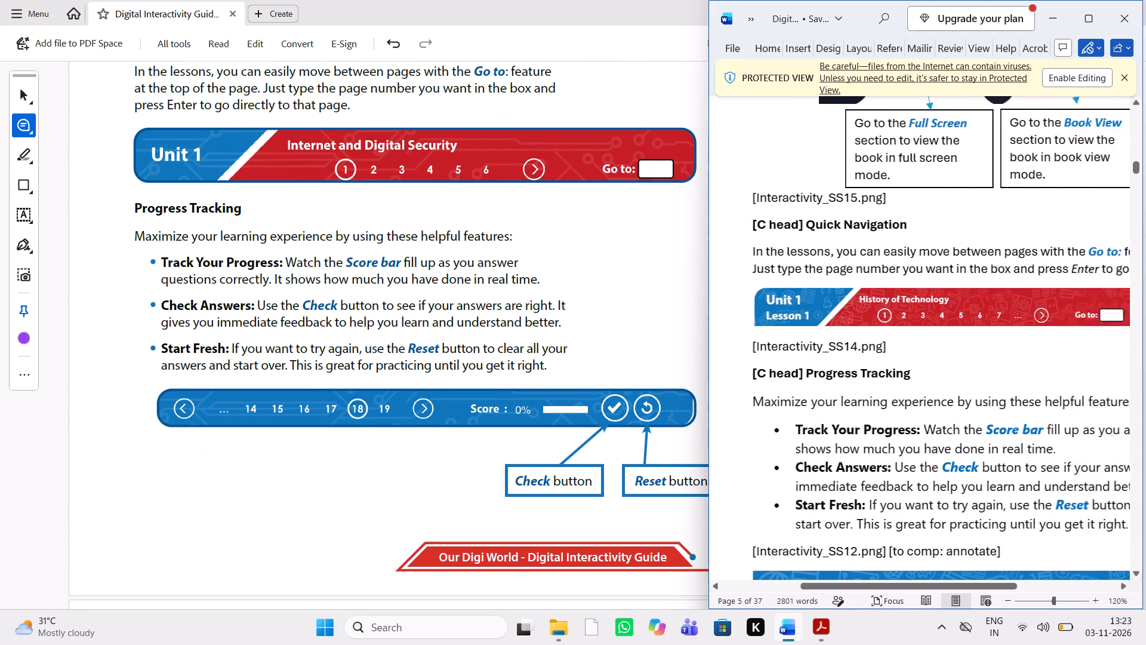
pyautogui.hscroll(-1, 851, 469)
pyautogui.hscroll(1, 851, 469)
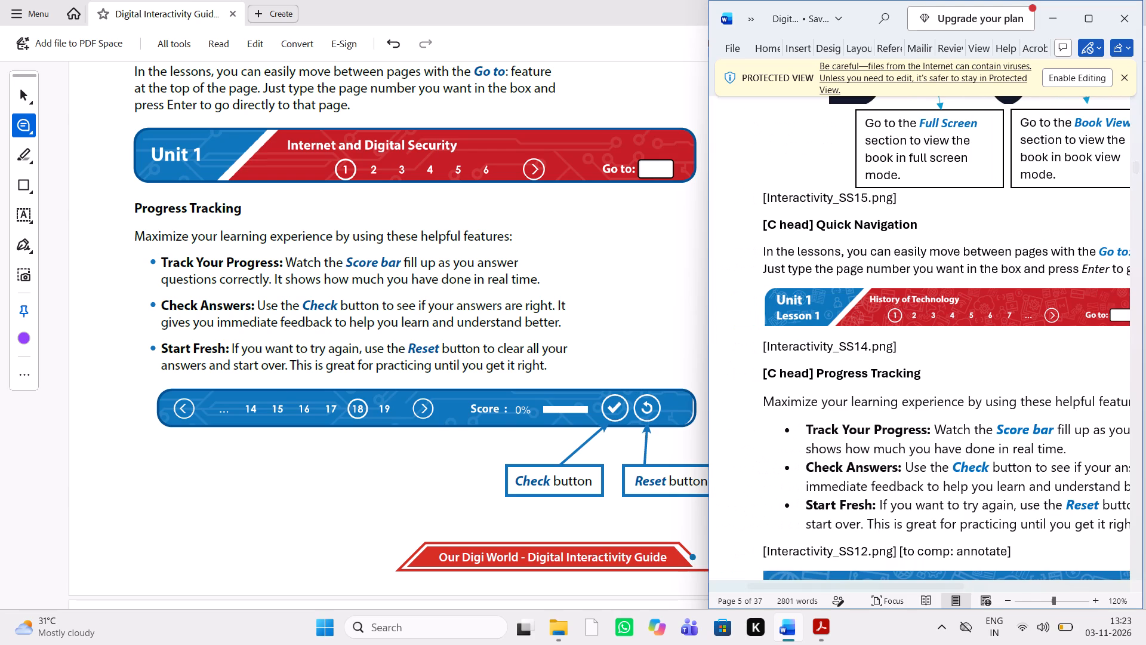
pyautogui.hscroll(-1, 851, 469)
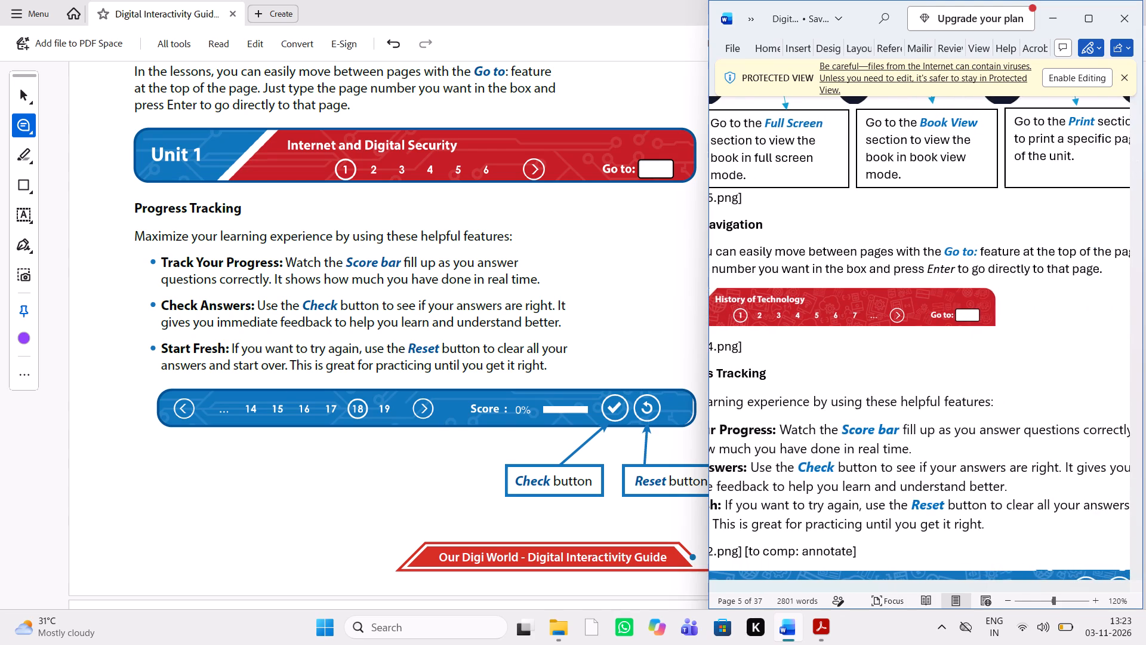
pyautogui.hscroll(1, 851, 469)
pyautogui.scroll(-1, 851, 469)
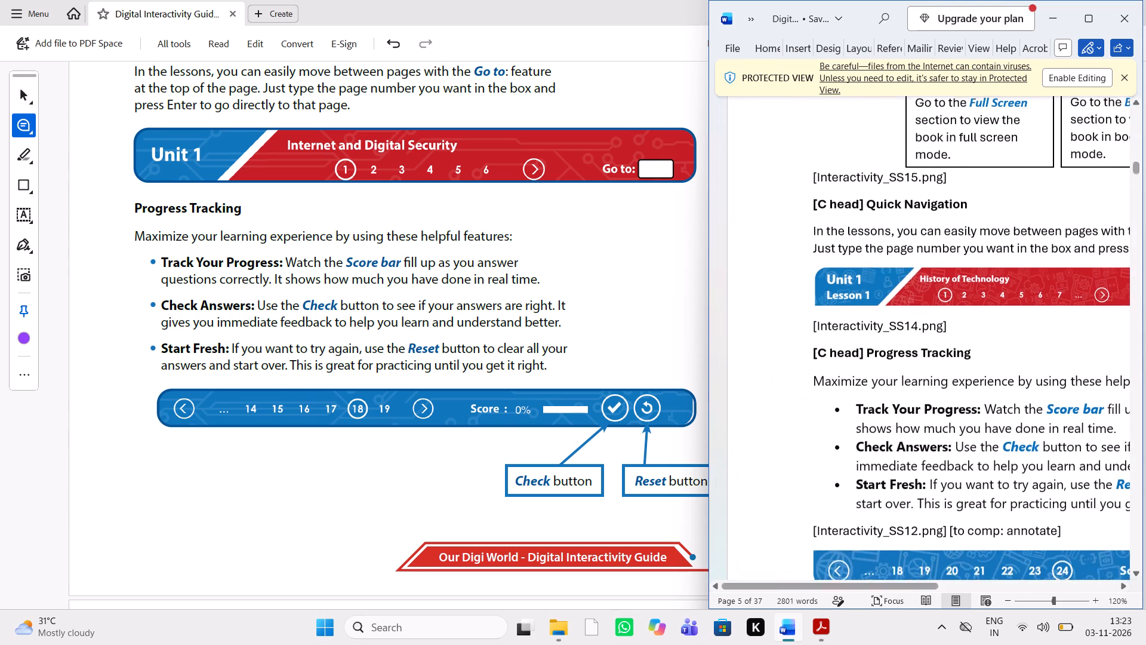
pyautogui.scroll(-1, 851, 469)
pyautogui.hscroll(-2, 851, 469)
pyautogui.hscroll(1, 851, 469)
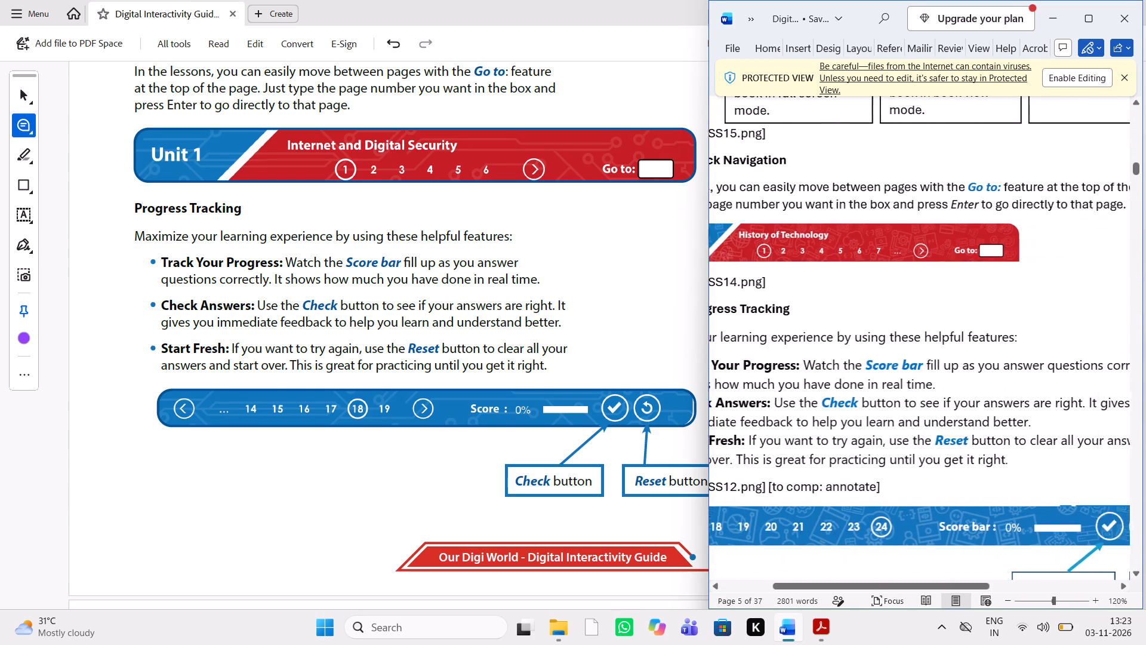
pyautogui.hscroll(1, 851, 469)
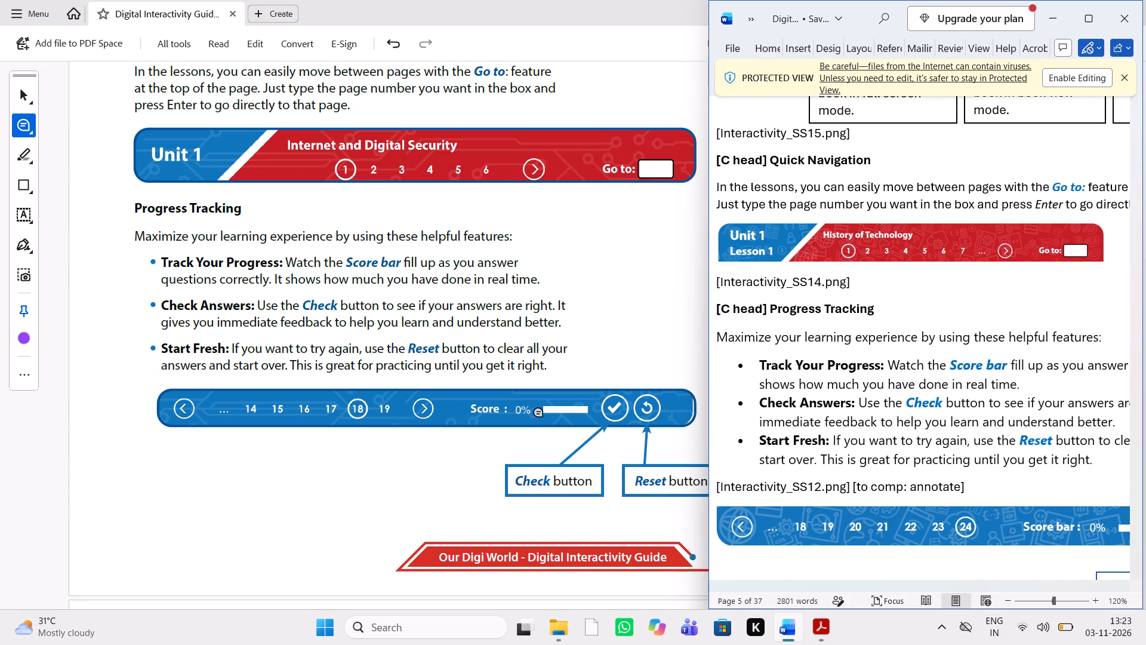
pyautogui.scroll(-1, 540, 413)
pyautogui.hscroll(1, 874, 459)
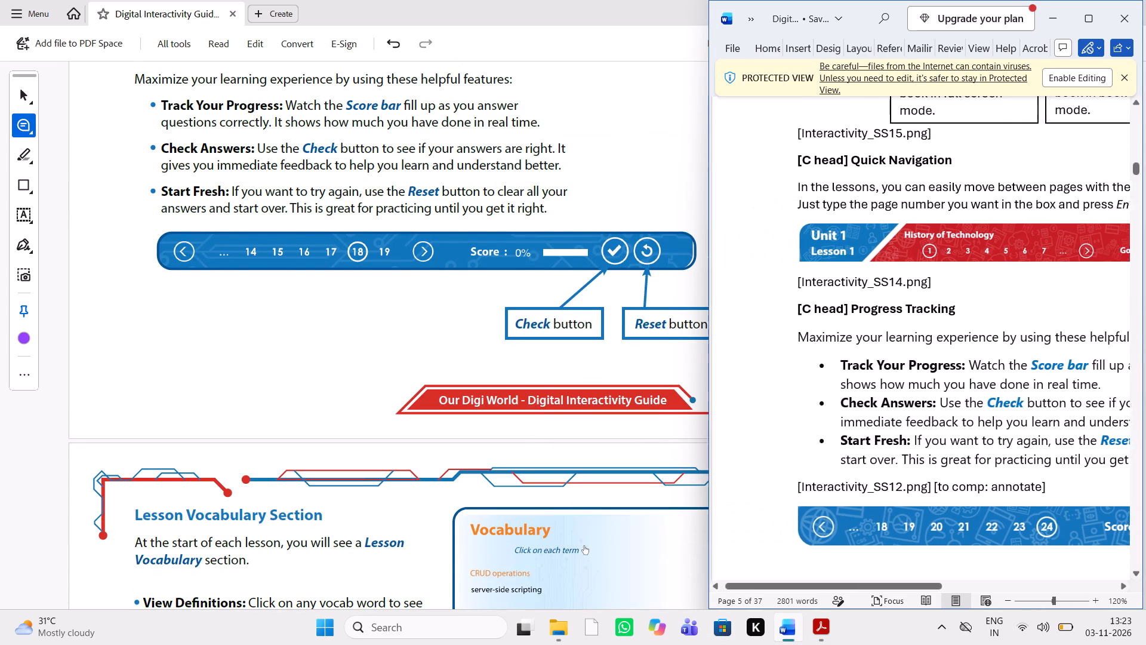
pyautogui.scroll(-1, 874, 459)
pyautogui.hscroll(-1, 874, 459)
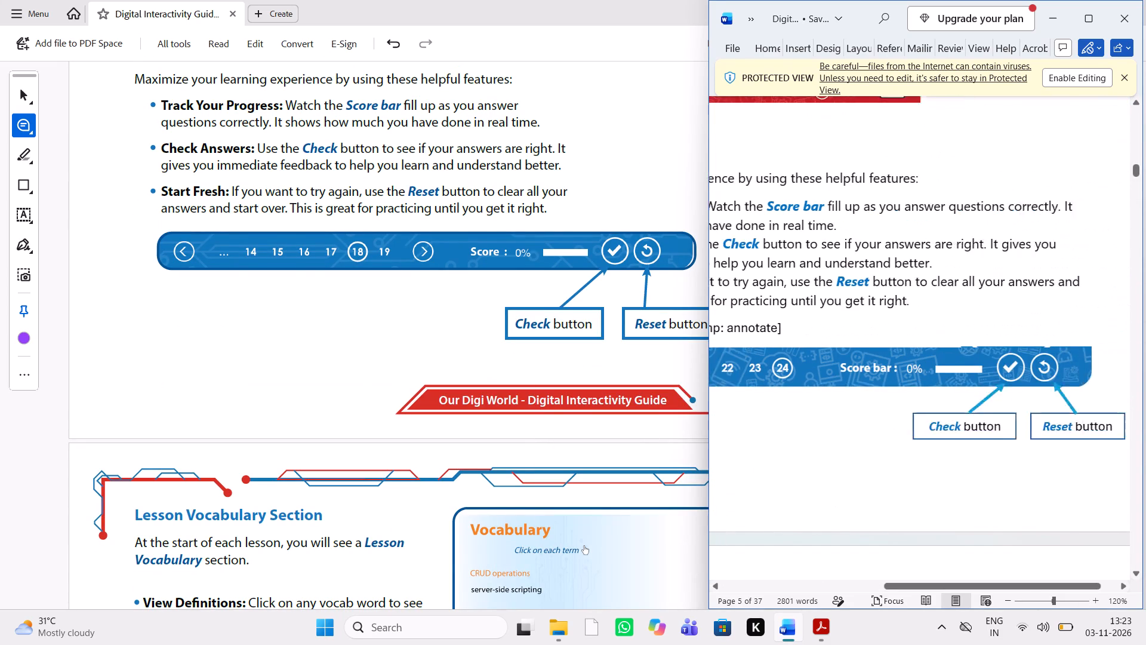
pyautogui.hscroll(-1, 874, 459)
pyautogui.hscroll(1, 874, 459)
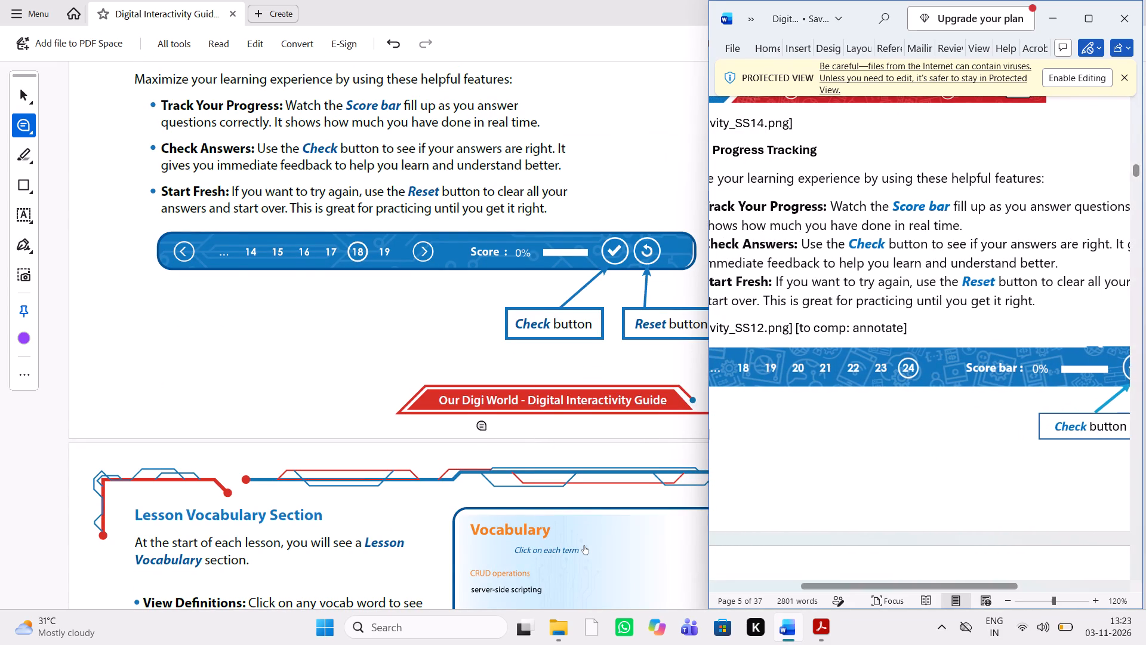
pyautogui.hscroll(-1, 479, 450)
# Compare the Lesson Vocabulary Section text and vocabulary image on PDF page 6 with the same section in the Word manuscript.
pyautogui.scroll(-1, 479, 450)
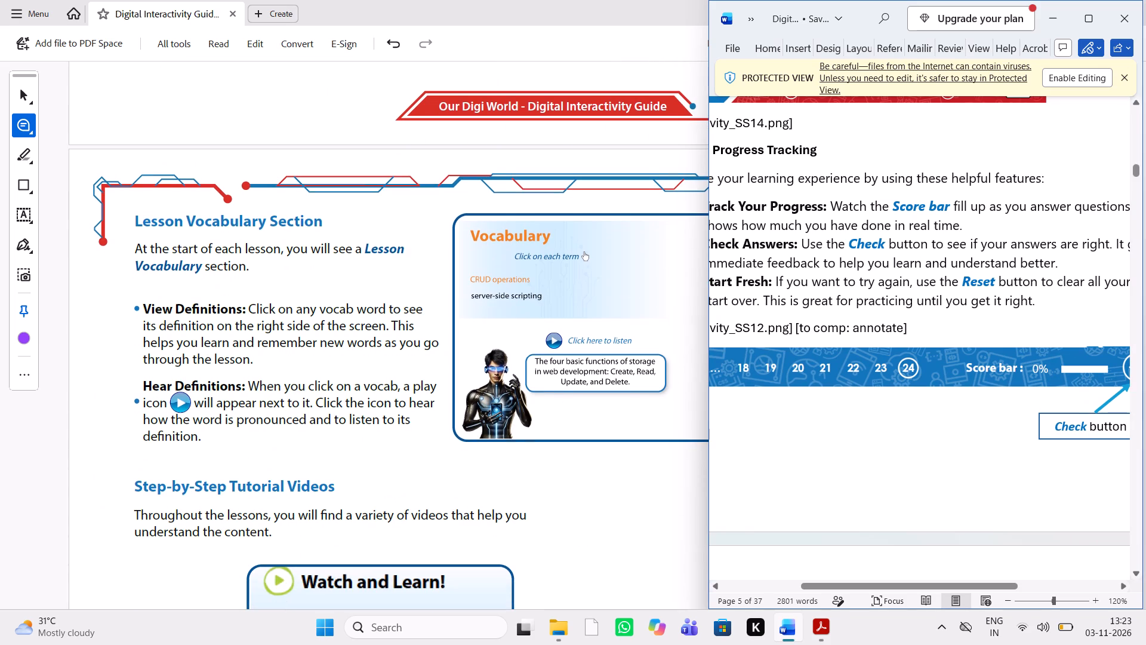
pyautogui.scroll(-2, 857, 458)
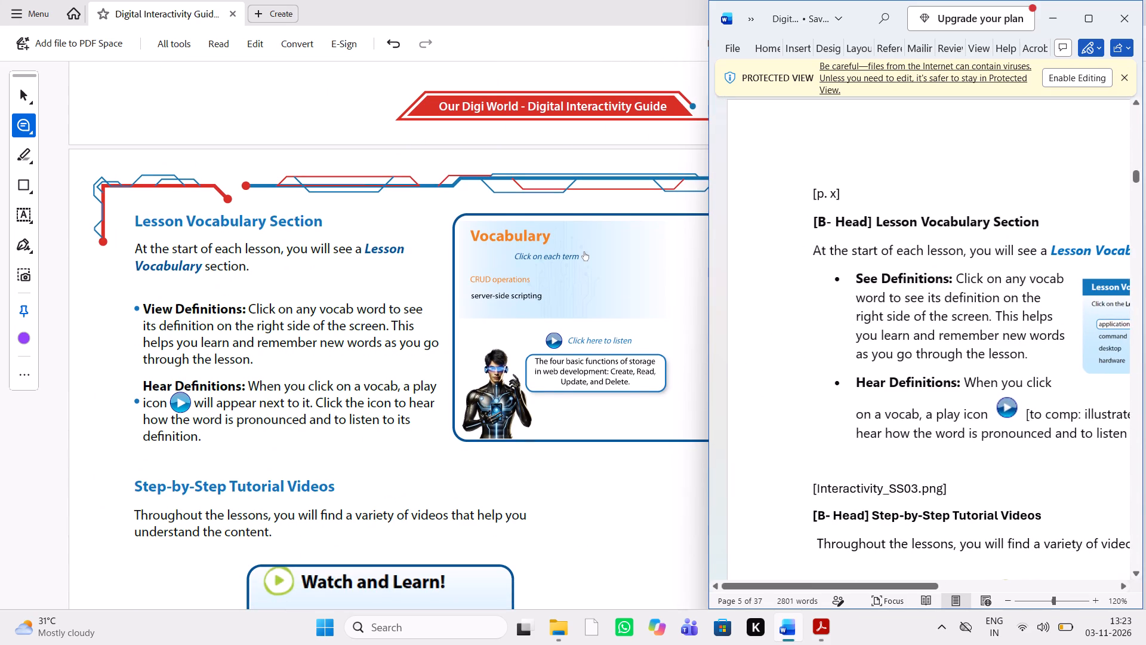
pyautogui.hscroll(-1, 857, 458)
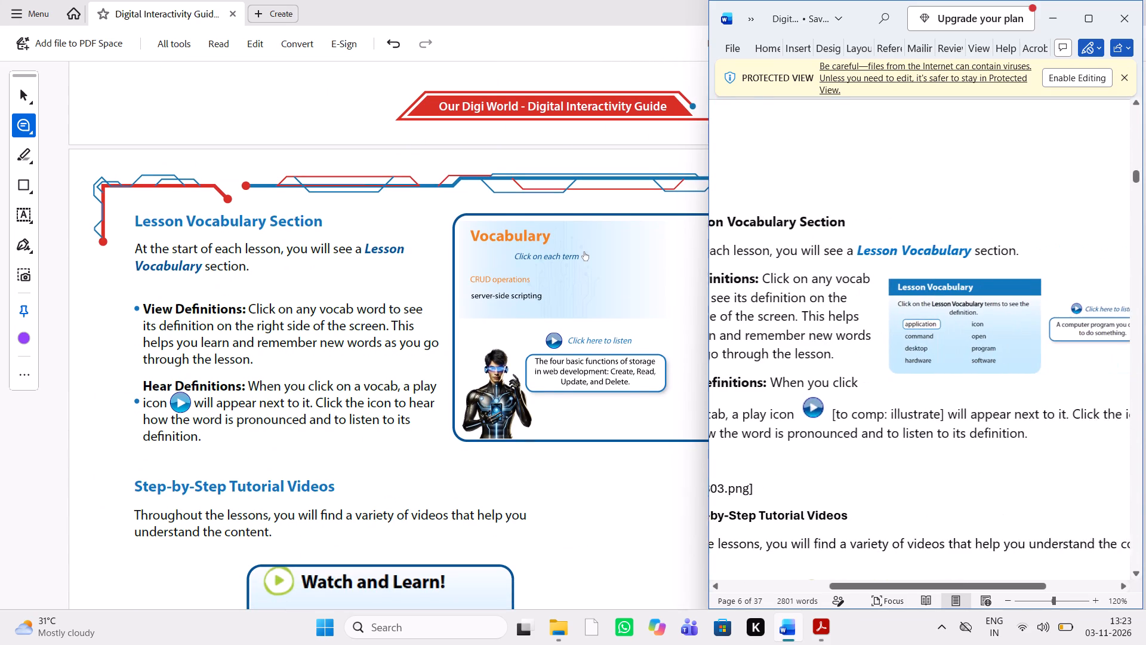
pyautogui.hscroll(-1, 857, 458)
pyautogui.hscroll(-3, 612, 459)
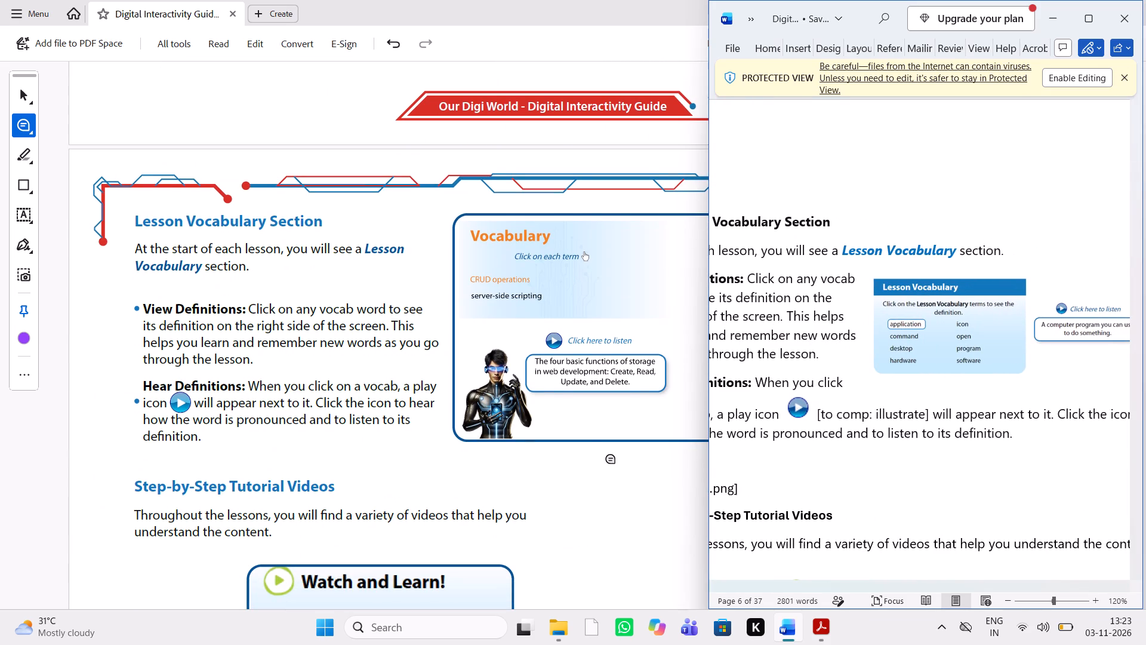
pyautogui.hscroll(1, 612, 459)
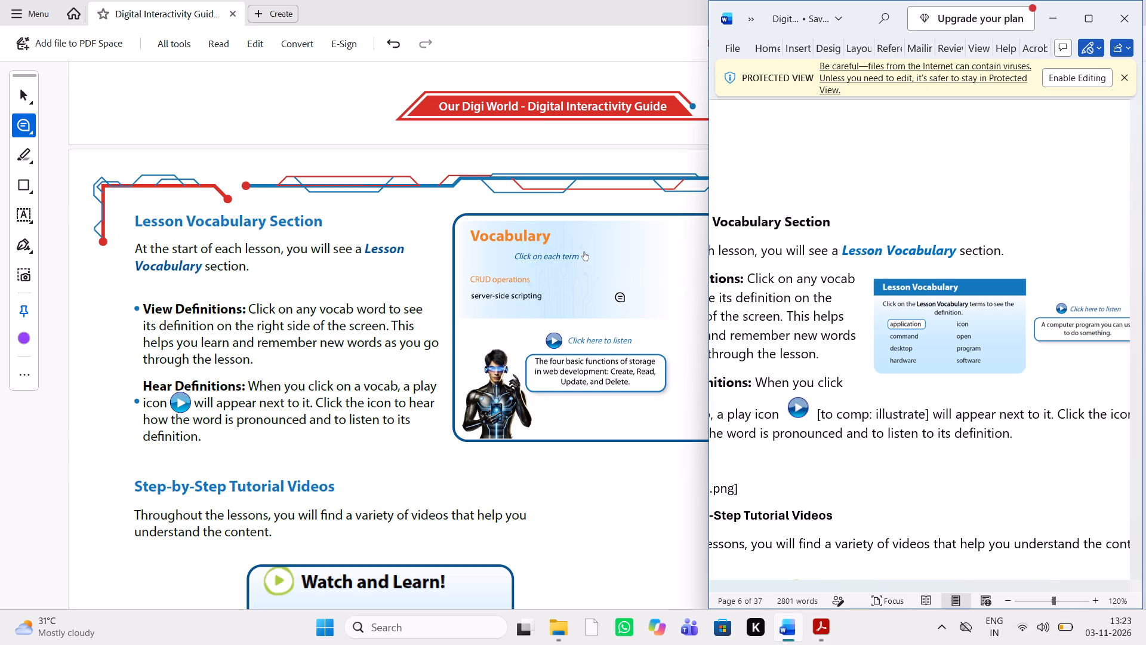
pyautogui.scroll(1, 621, 297)
pyautogui.scroll(-1, 621, 297)
pyautogui.hscroll(1, 1000, 261)
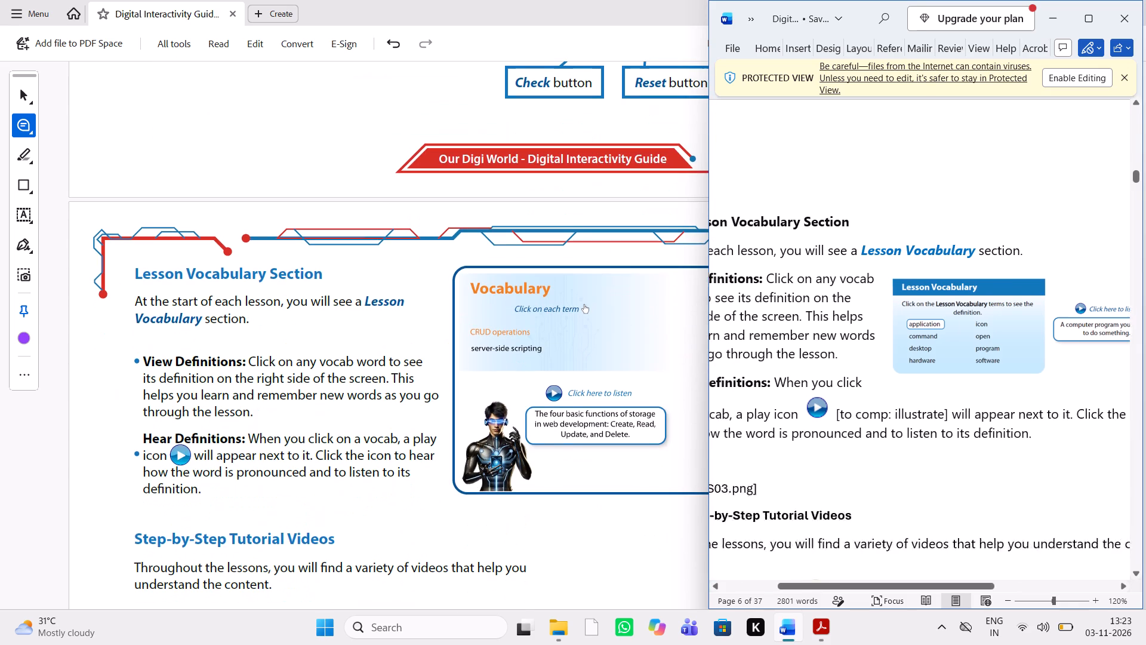
pyautogui.hscroll(2, 1000, 261)
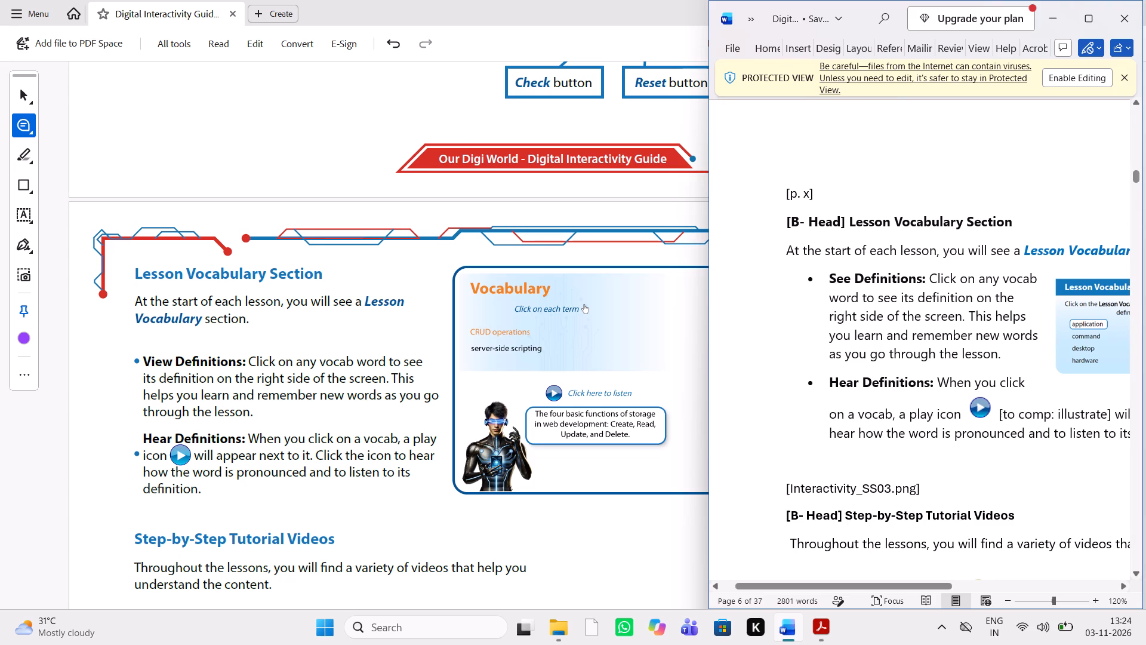
pyautogui.hscroll(-1, 869, 334)
pyautogui.hscroll(1, 869, 334)
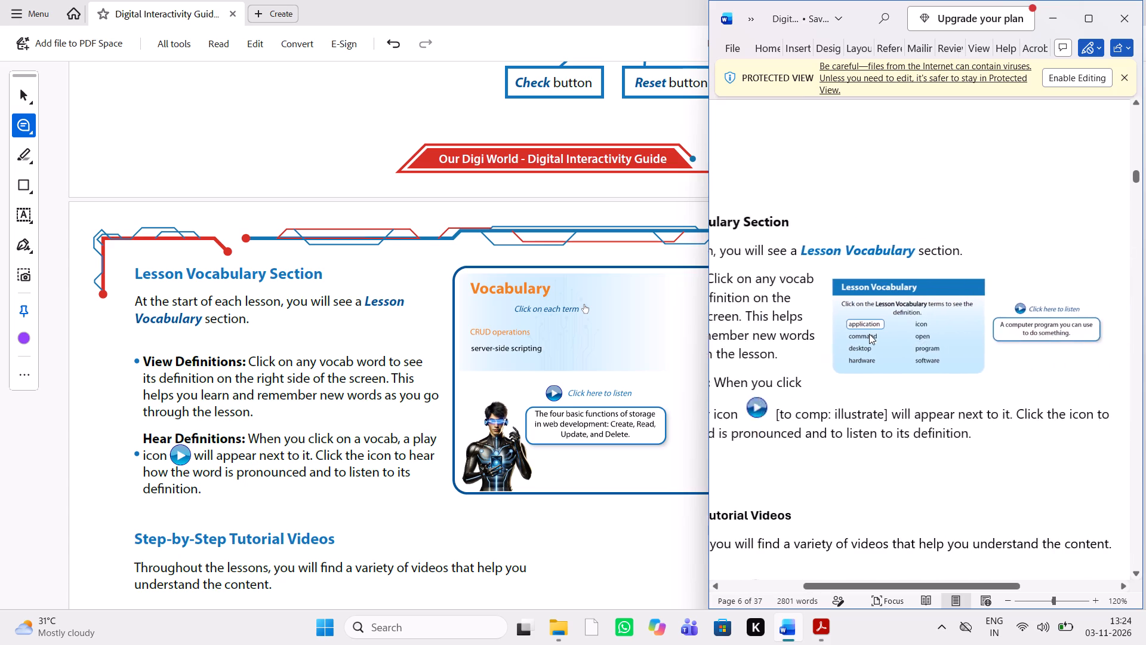
pyautogui.hscroll(1, 869, 334)
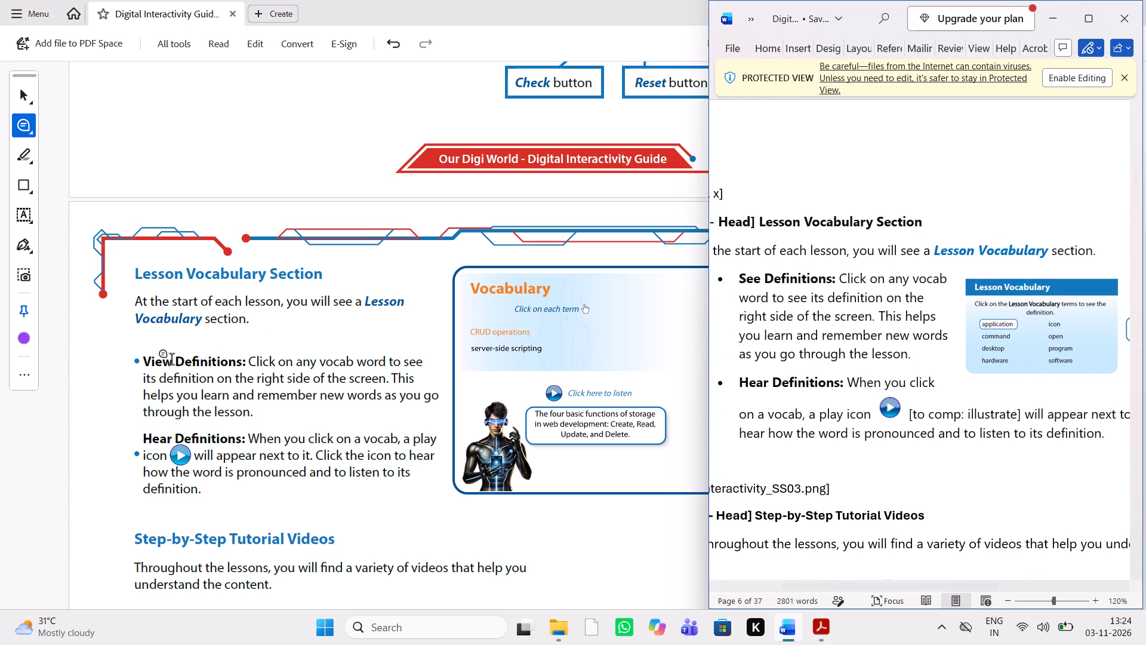
# Comment "change it according to MSF" on the word "View" in the View Definitions bullet on PDF page 6.
pyautogui.moveTo(170, 363); pyautogui.dragTo(144, 364)
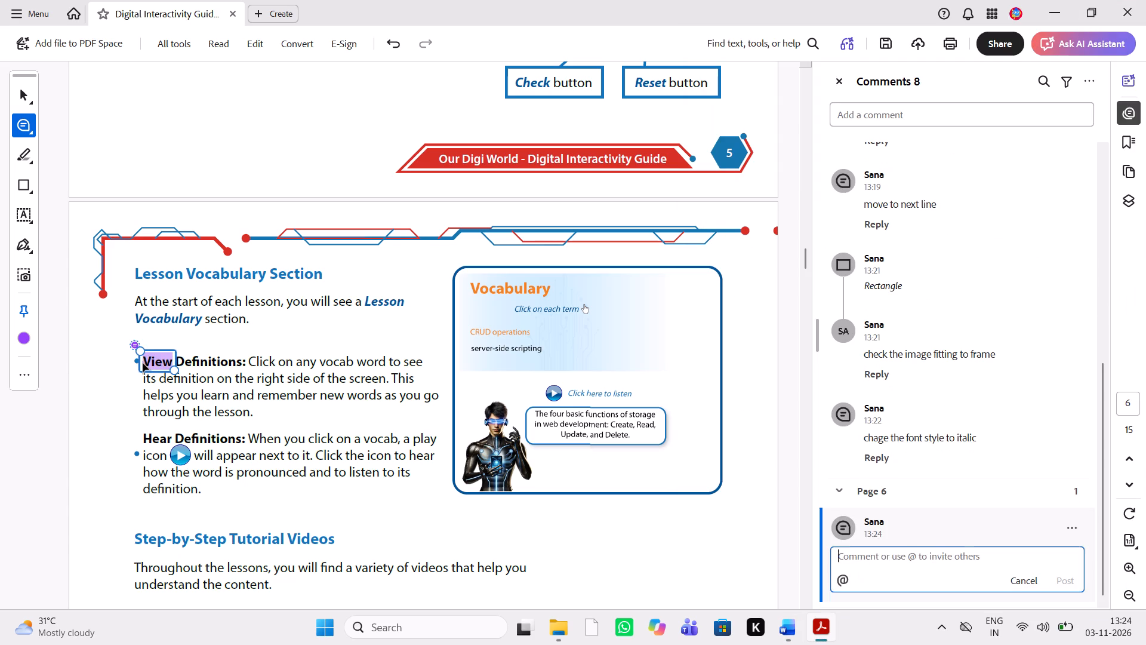
pyautogui.write('change it according to')
pyautogui.press('space')
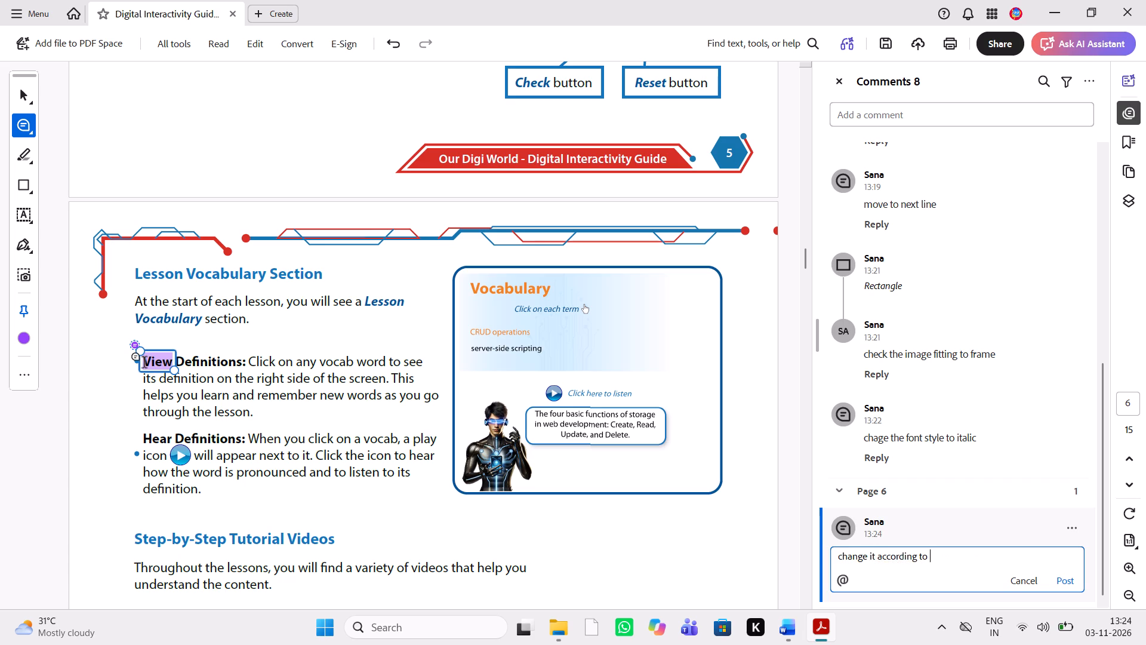
pyautogui.write('MSF')
# Return to the Word manuscript and compare its Definitions bullets and Lesson Vocabulary image with PDF page 6.
pyautogui.click(797, 623)
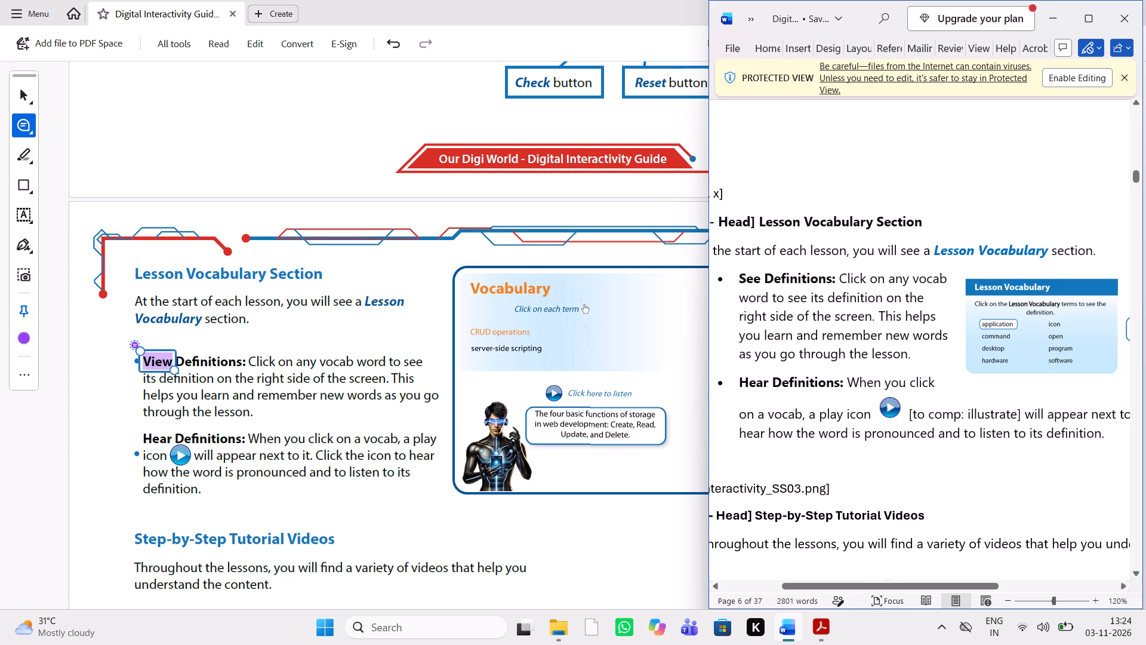
pyautogui.hscroll(-1, 914, 449)
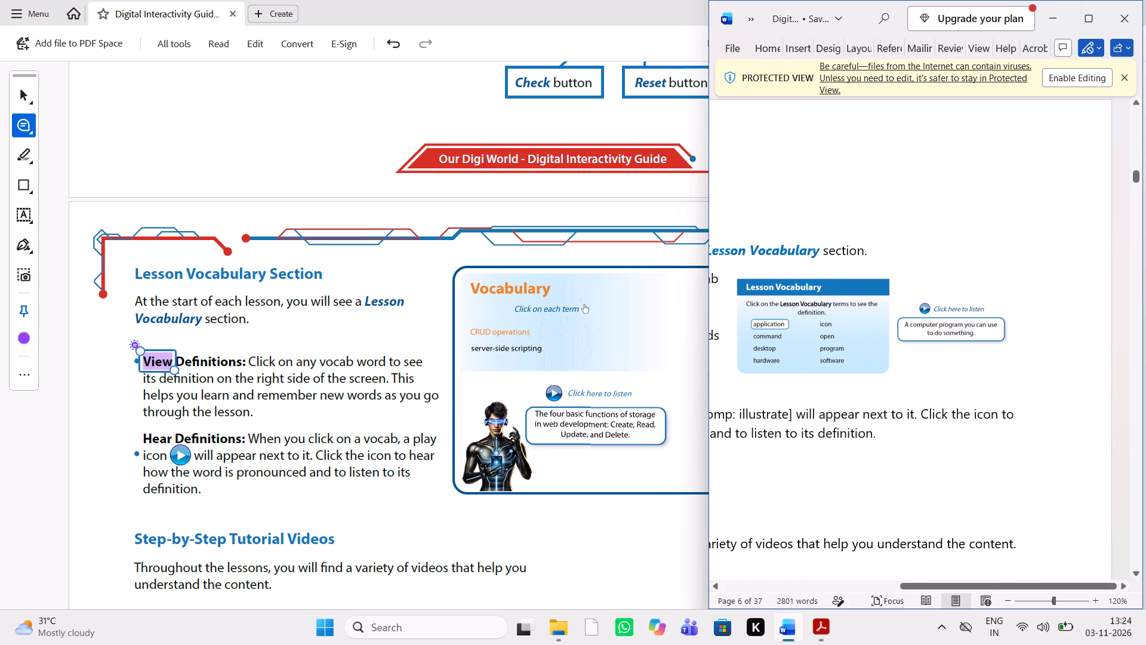
pyautogui.hscroll(1, 914, 449)
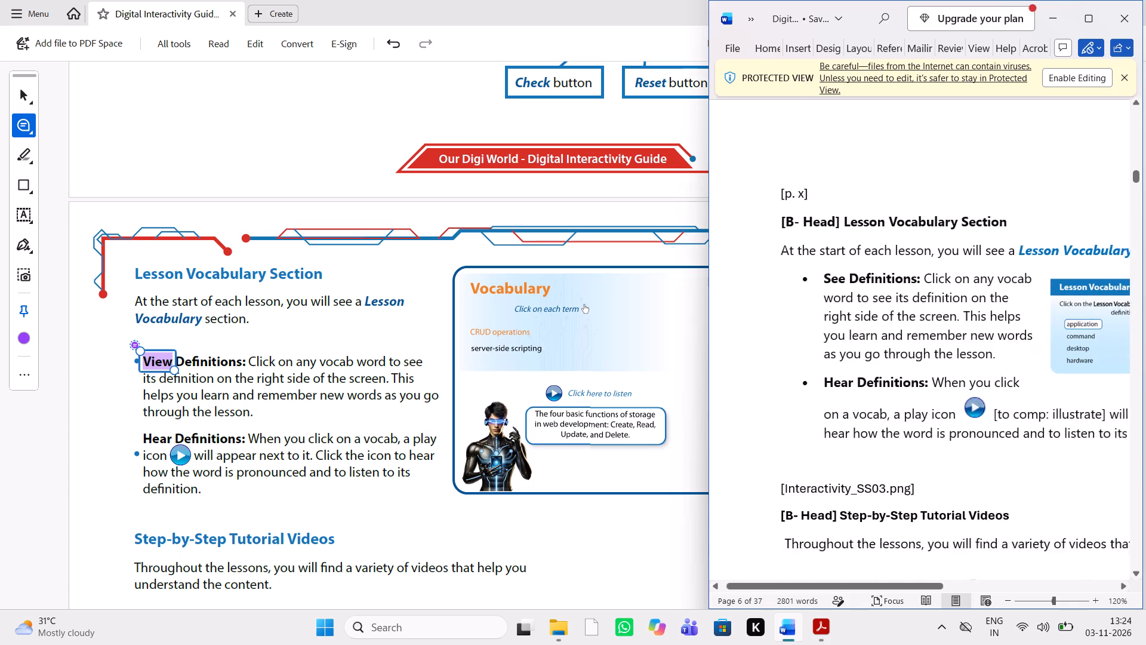
pyautogui.hscroll(1, 914, 449)
pyautogui.hscroll(-1, 914, 449)
pyautogui.hscroll(1, 914, 449)
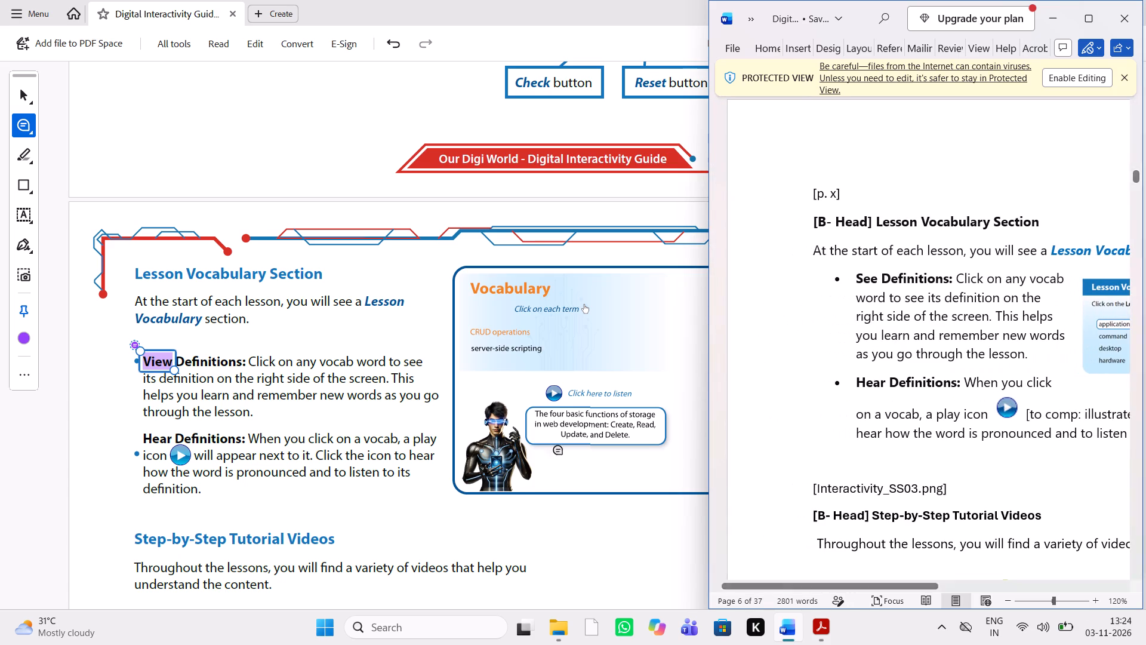
# Compare the Step-by-Step Tutorial Videos text, Watch and Learn! image and its callout labels and arrows on PDF page 6 with the Word manuscript.
pyautogui.scroll(-1, 522, 484)
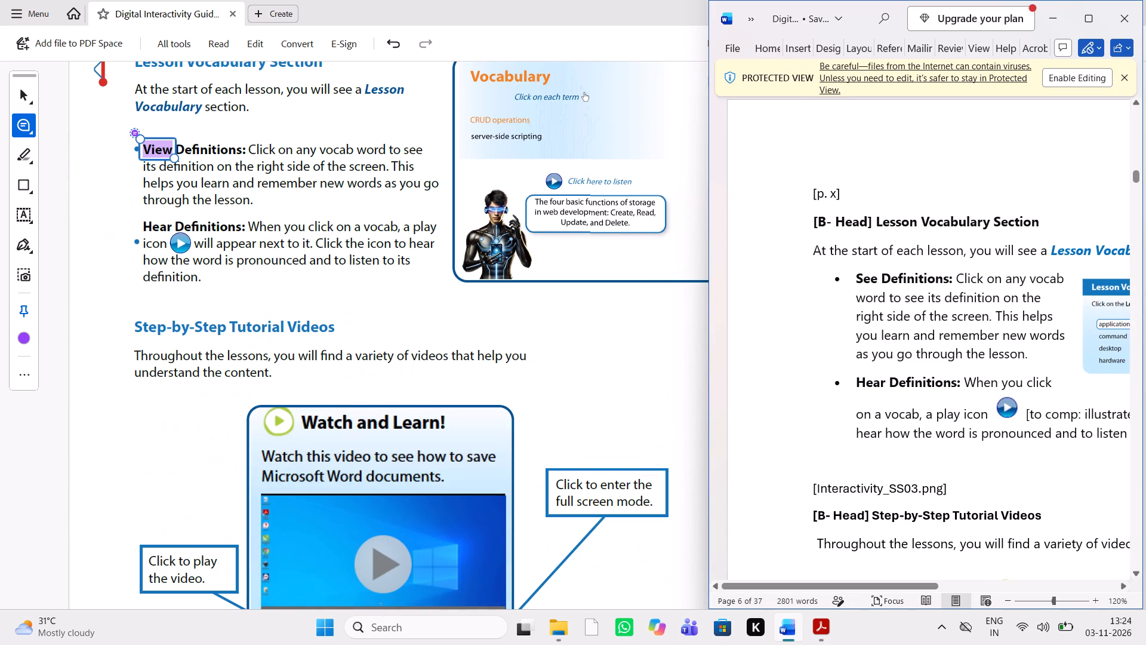
pyautogui.scroll(-1, 963, 451)
pyautogui.hscroll(-1, 949, 453)
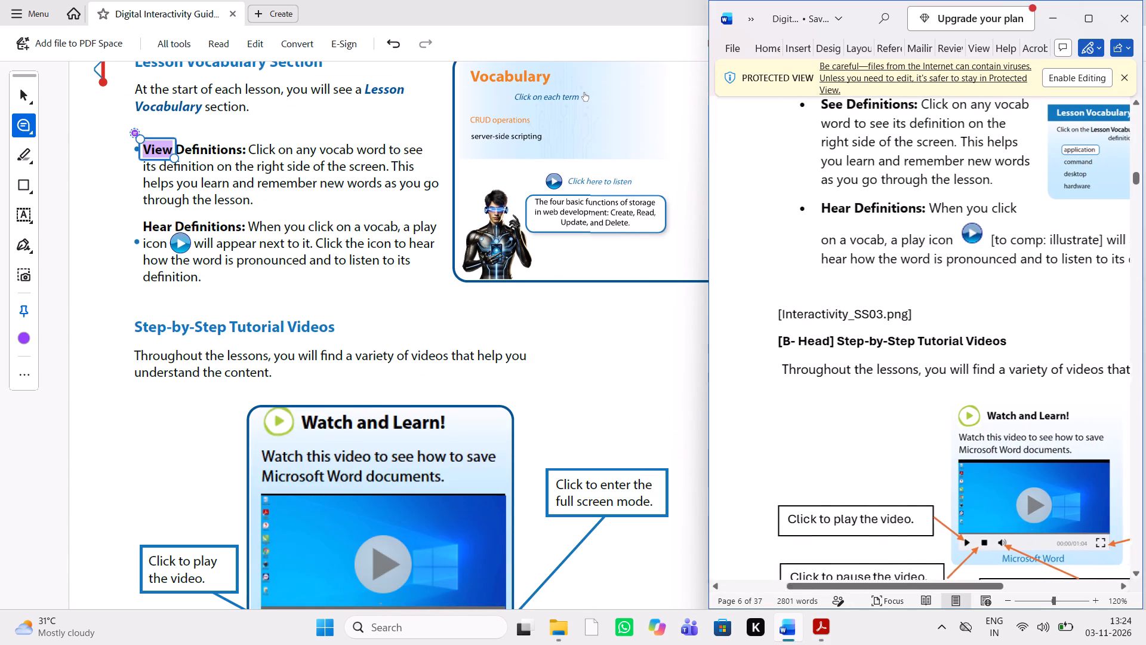
pyautogui.hscroll(-2, 949, 453)
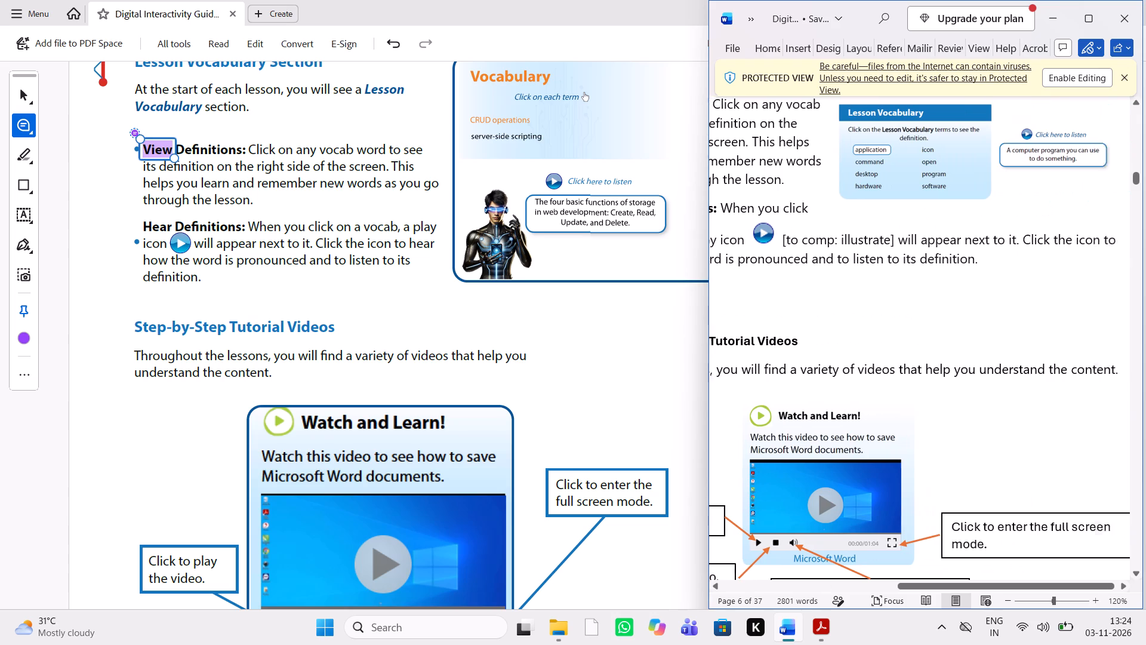
pyautogui.hscroll(-1, 949, 453)
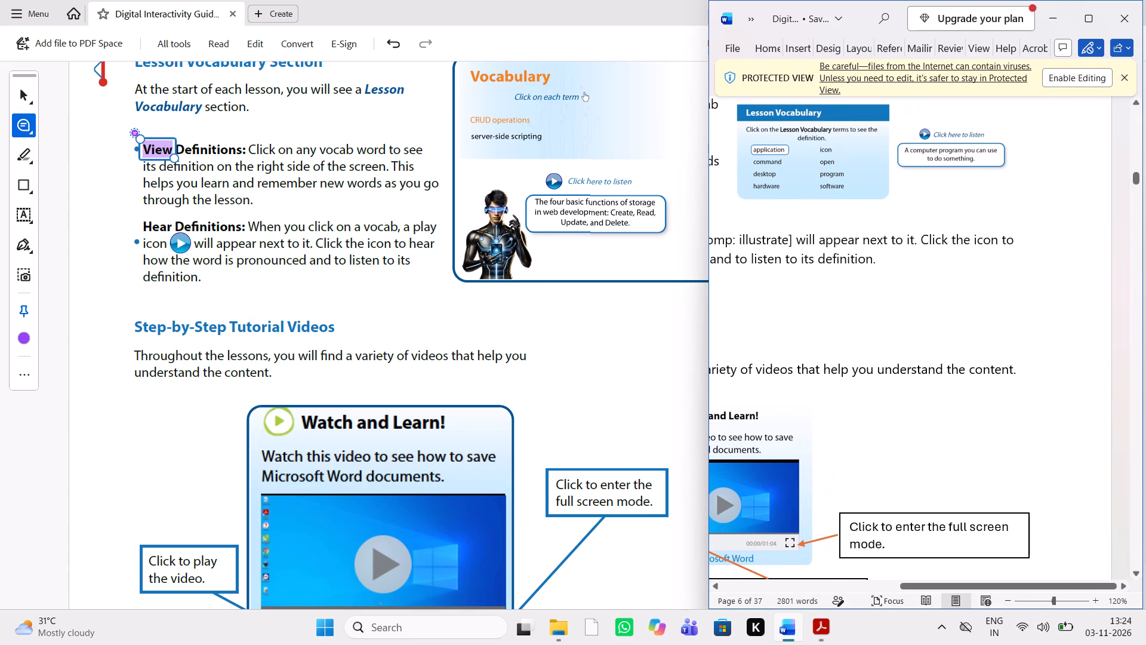
pyautogui.hscroll(2, 949, 453)
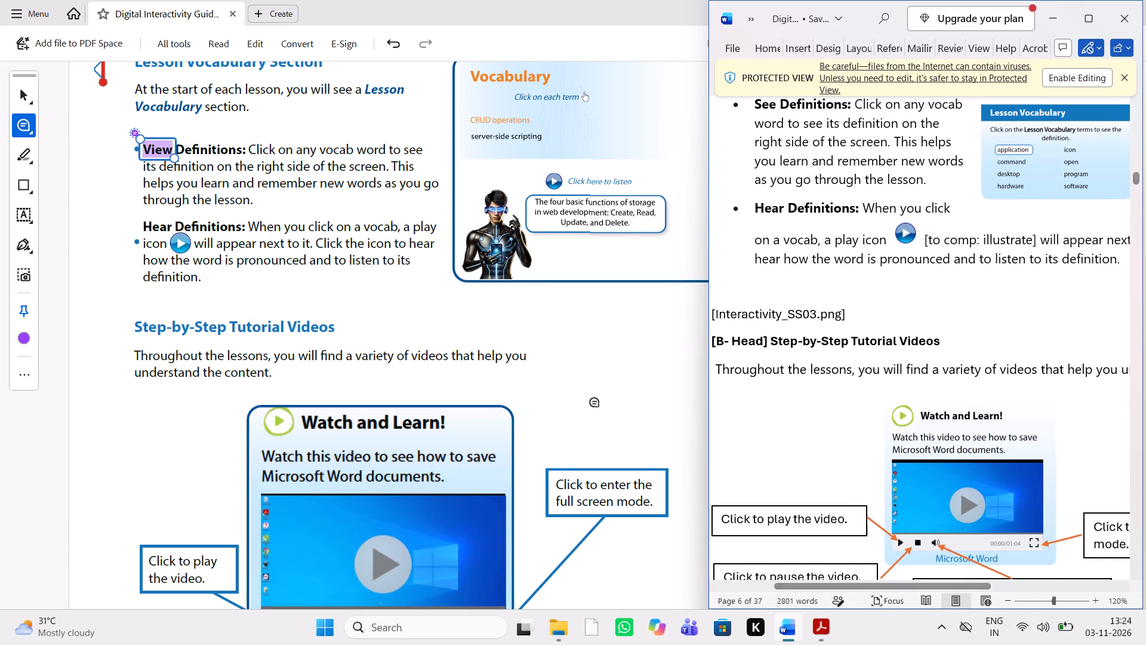
pyautogui.scroll(-2, 473, 481)
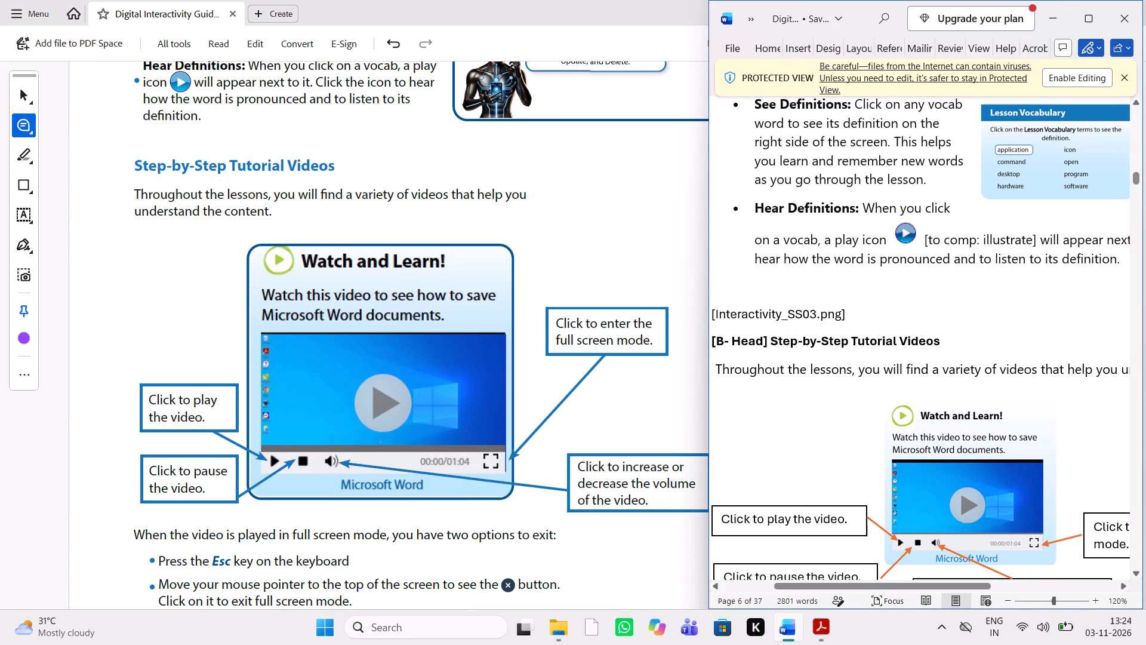
pyautogui.scroll(-1, 966, 438)
pyautogui.hscroll(1, 966, 438)
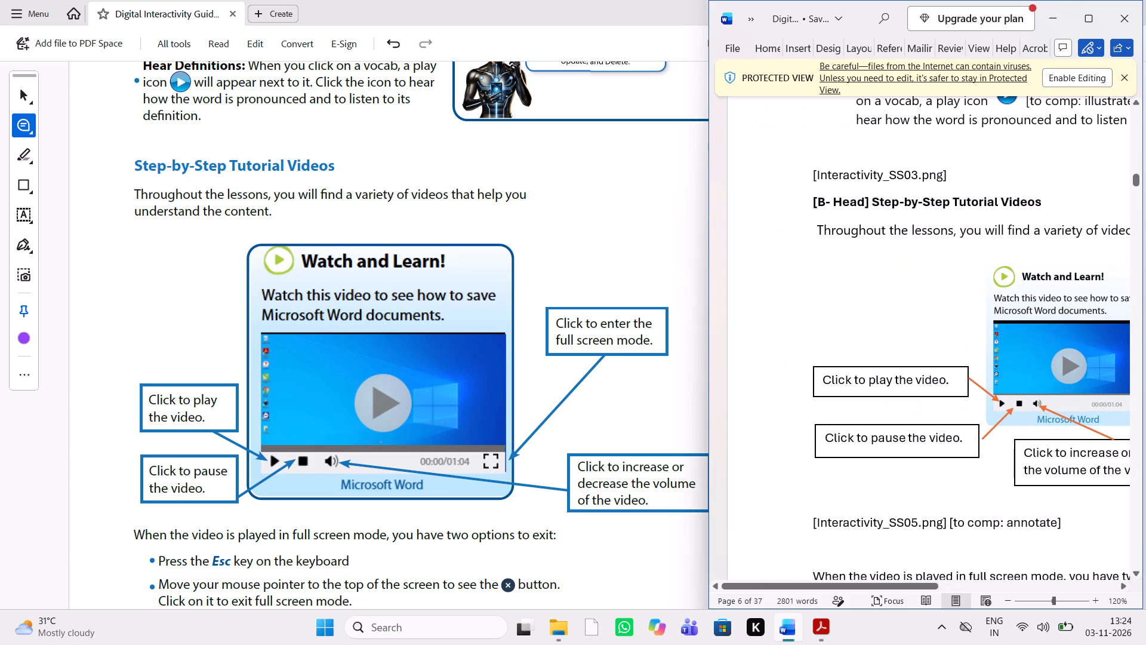
pyautogui.hscroll(-1, 966, 438)
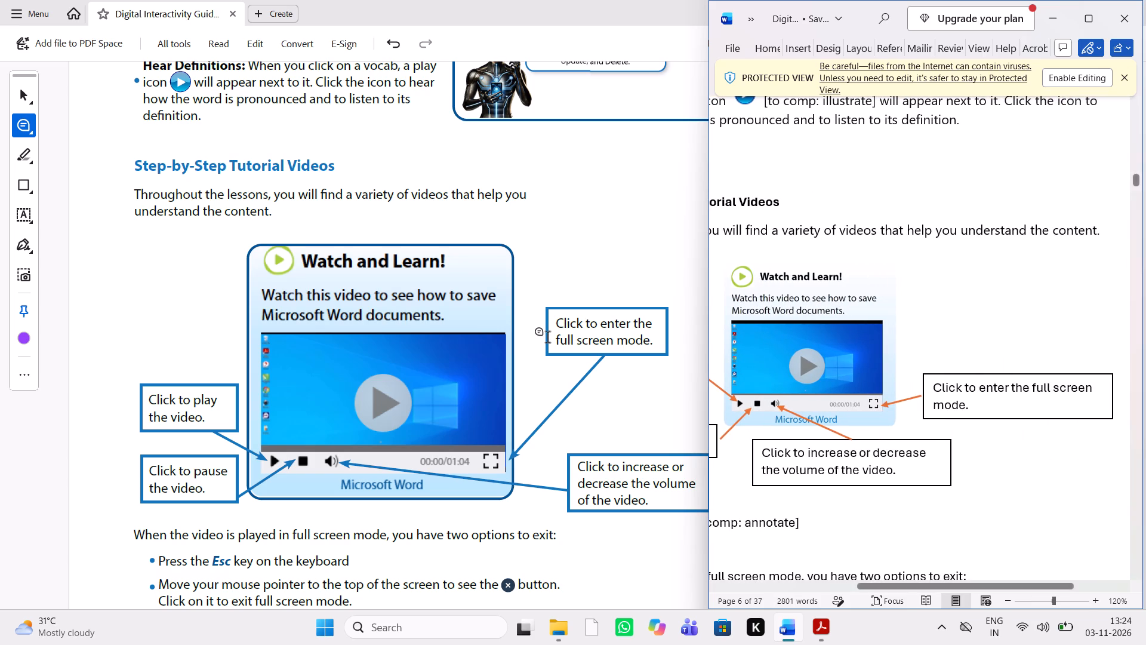
pyautogui.hscroll(-1, 548, 342)
pyautogui.scroll(-1, 599, 434)
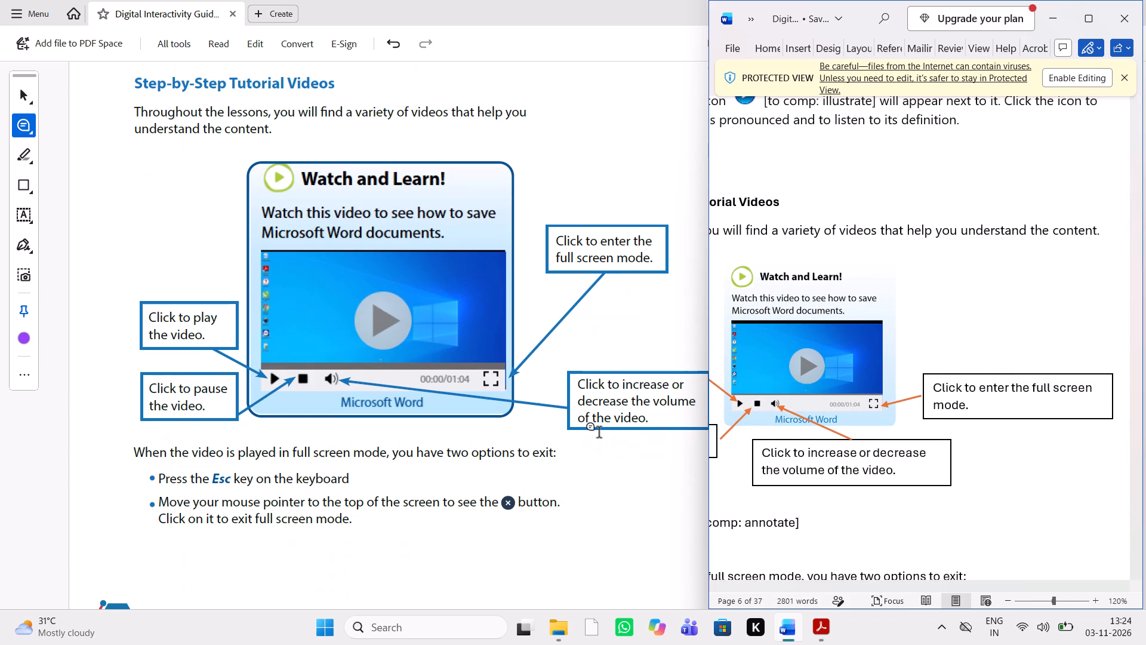
pyautogui.scroll(-1, 599, 434)
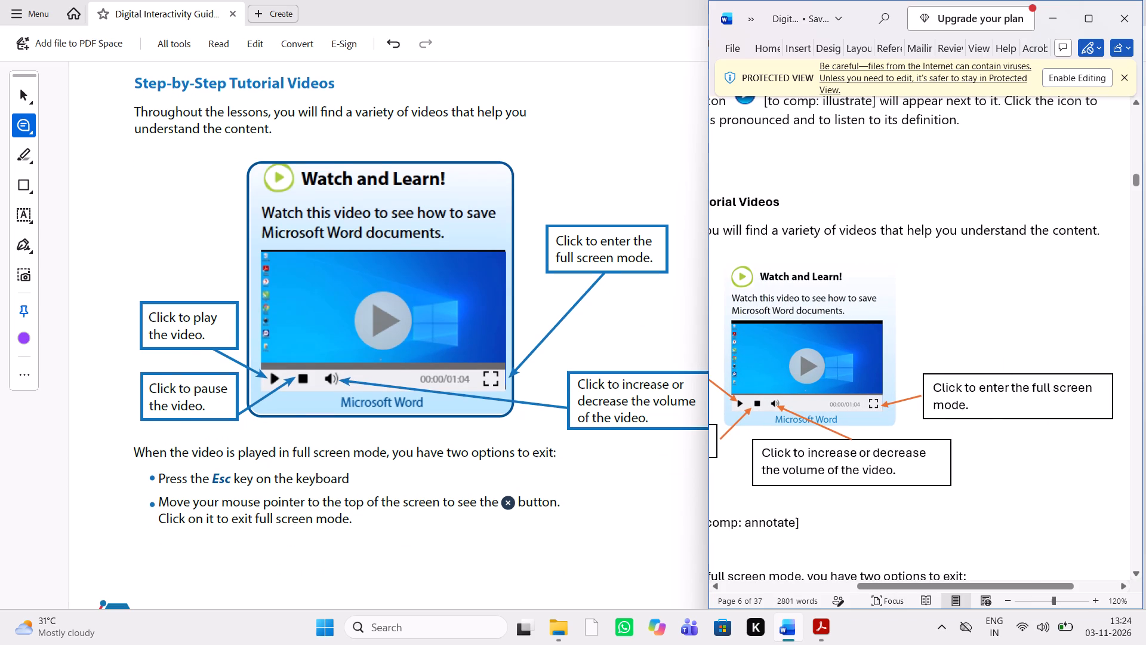
pyautogui.hscroll(1, 1012, 435)
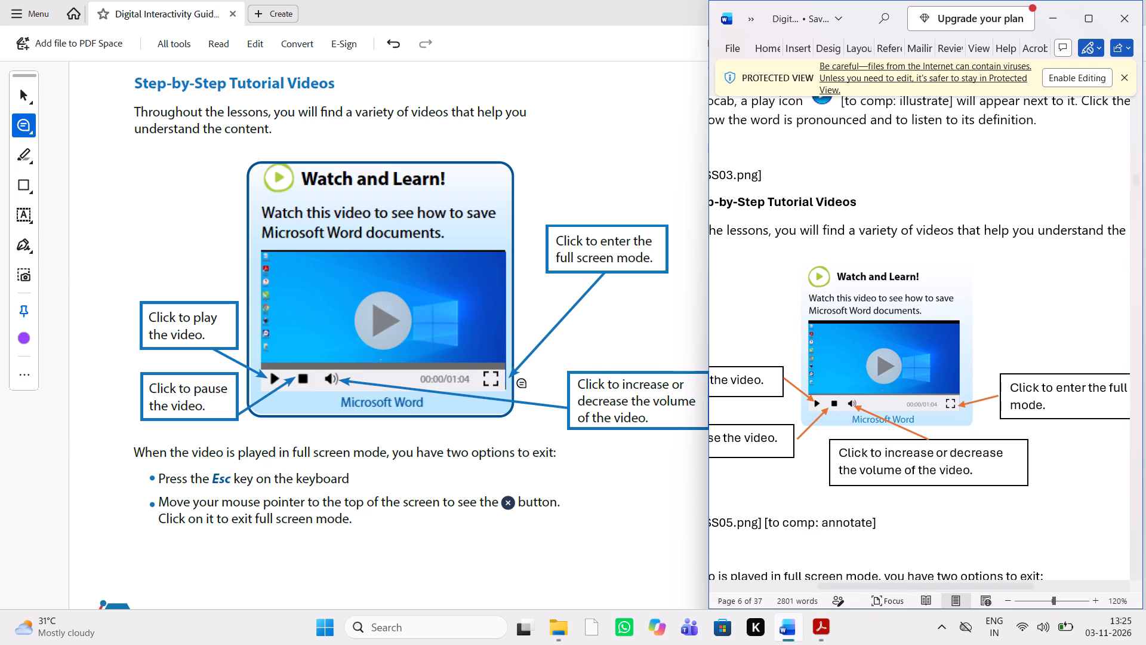
# Draw a line from the full-screen callout's arrow tip to the full-screen icon on PDF page 6, commenting "move the arrow to here".
pyautogui.click(25, 178)
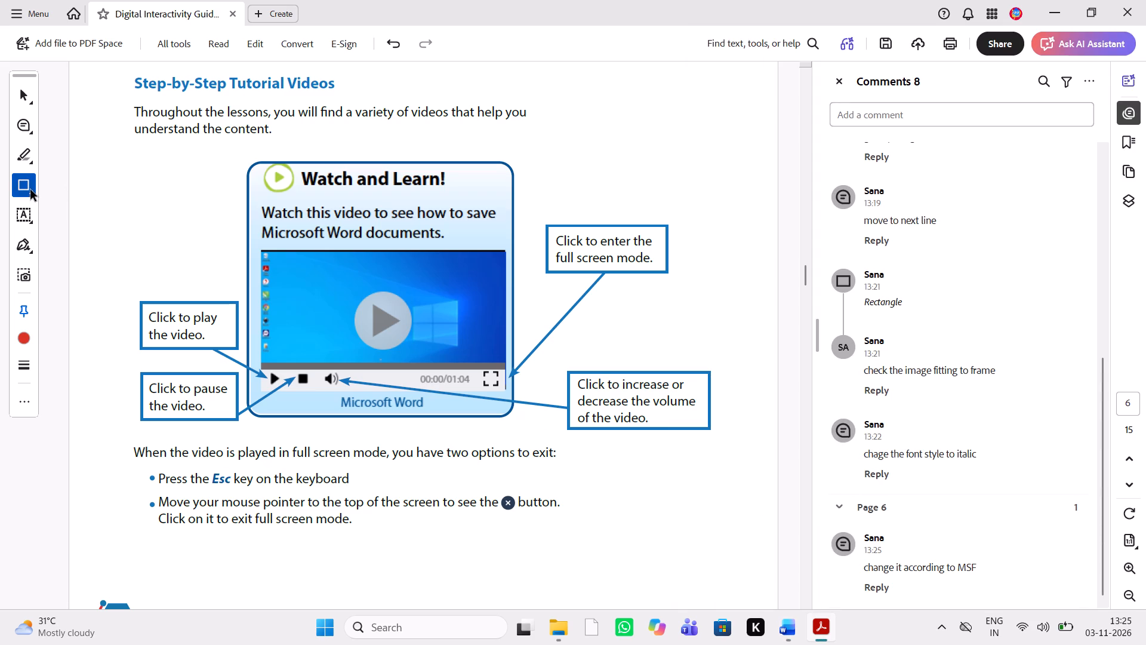
pyautogui.click(30, 190)
pyautogui.click(34, 196)
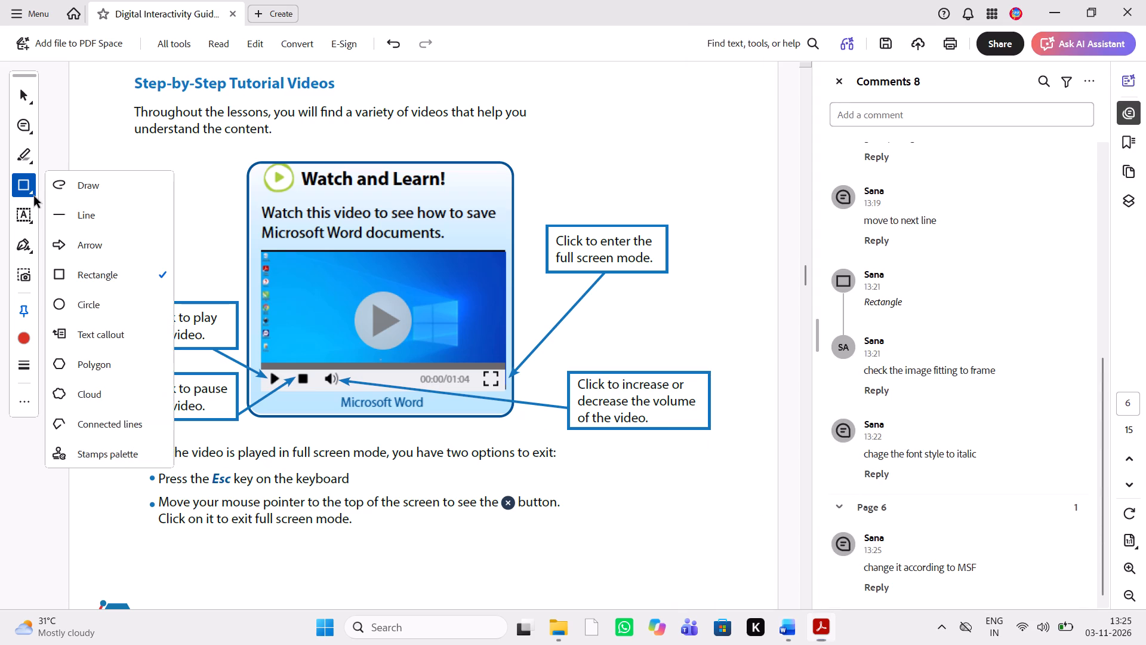
pyautogui.click(74, 213)
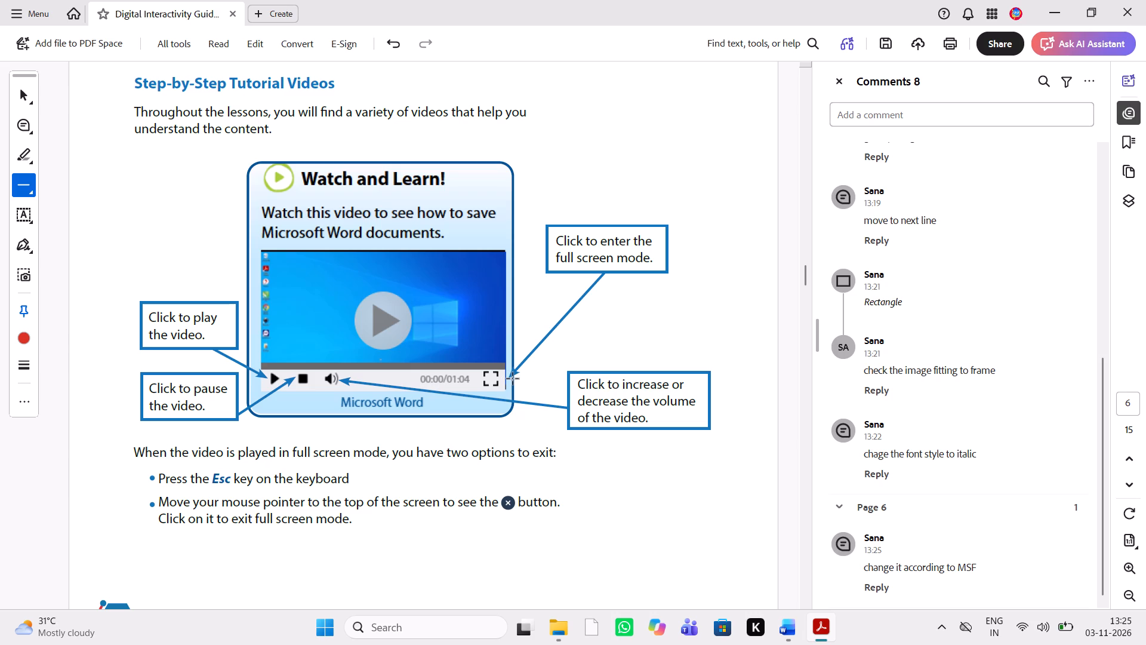
pyautogui.moveTo(513, 379); pyautogui.dragTo(499, 377)
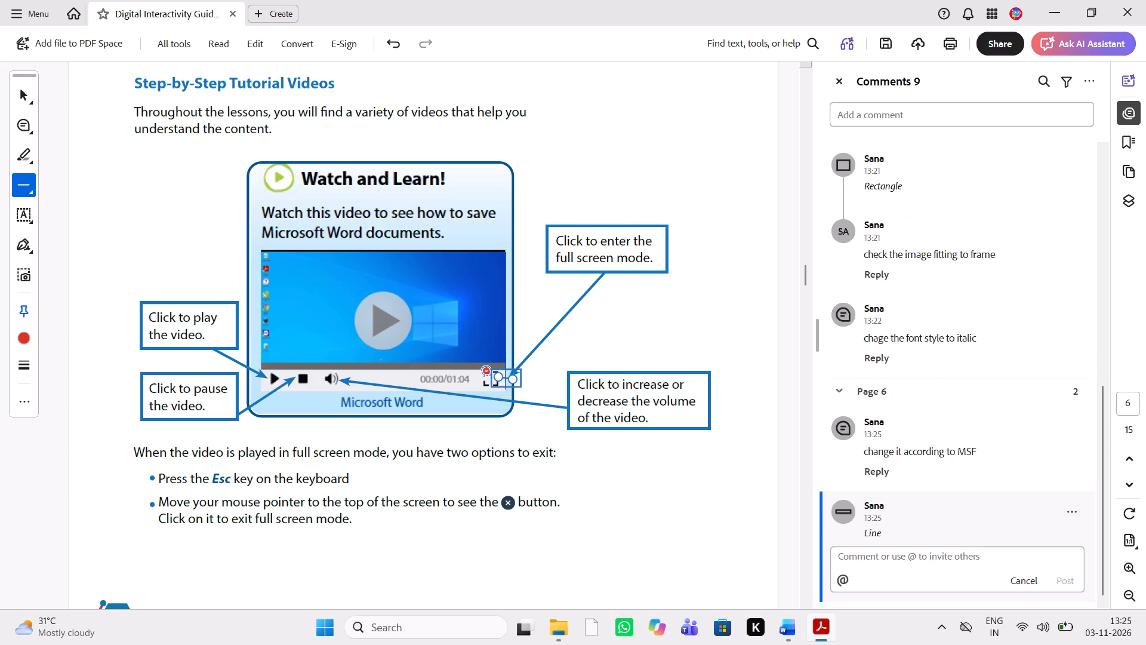
pyautogui.click(896, 562)
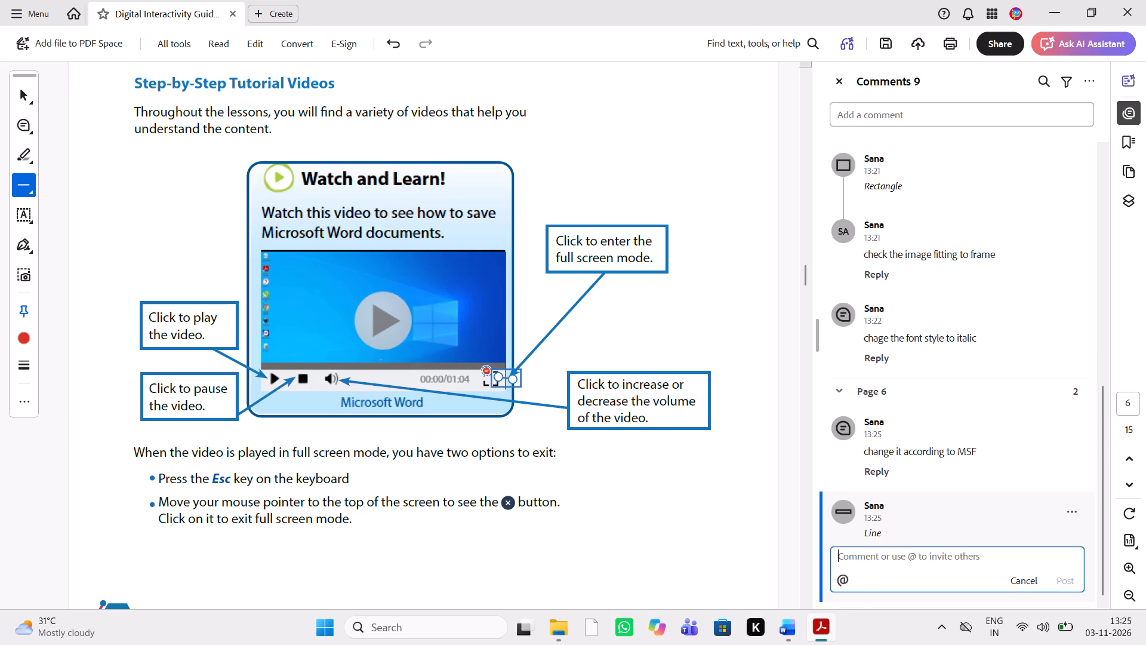
pyautogui.write('move the arrow to')
pyautogui.press('space')
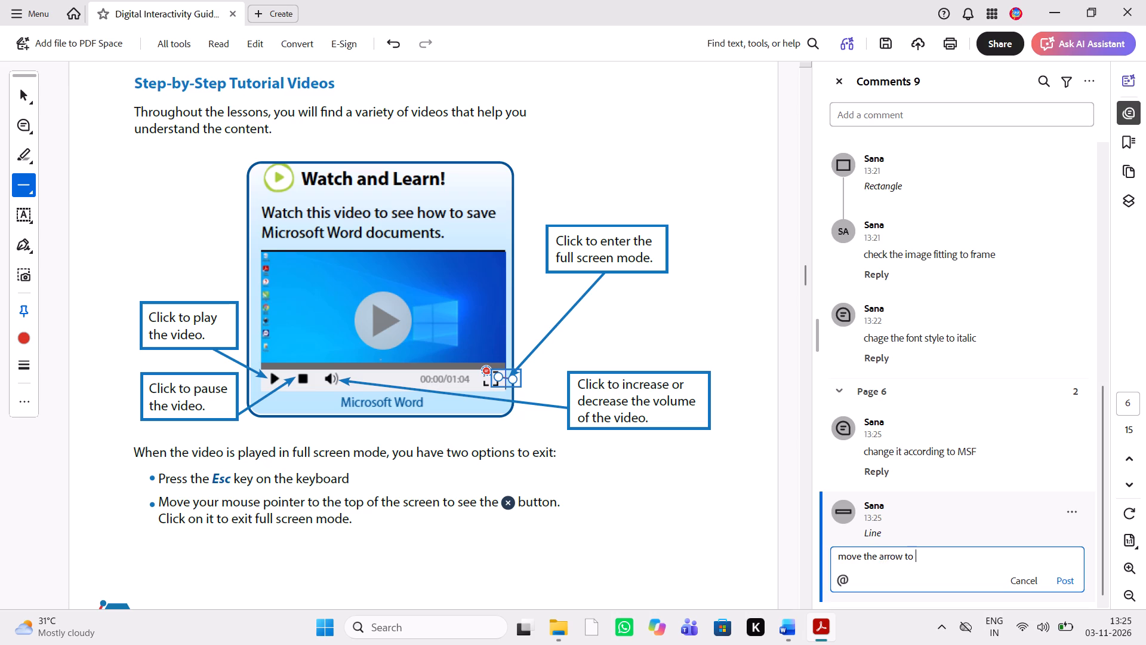
pyautogui.write('here')
pyautogui.press('space')
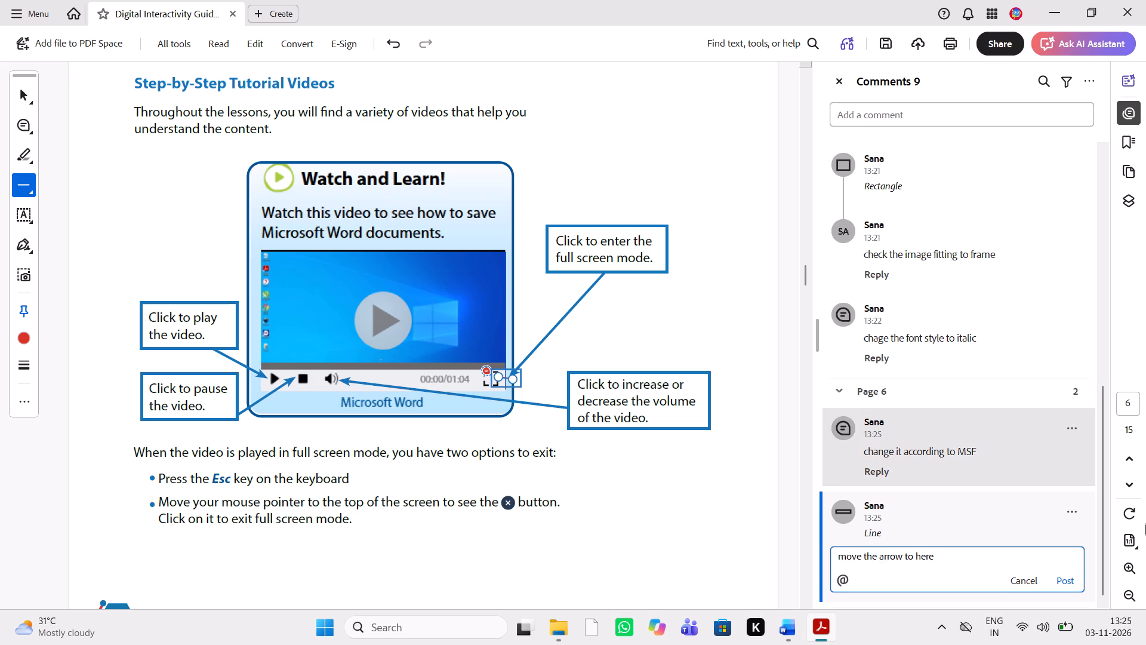
pyautogui.click(1074, 579)
pyautogui.scroll(2, 630, 386)
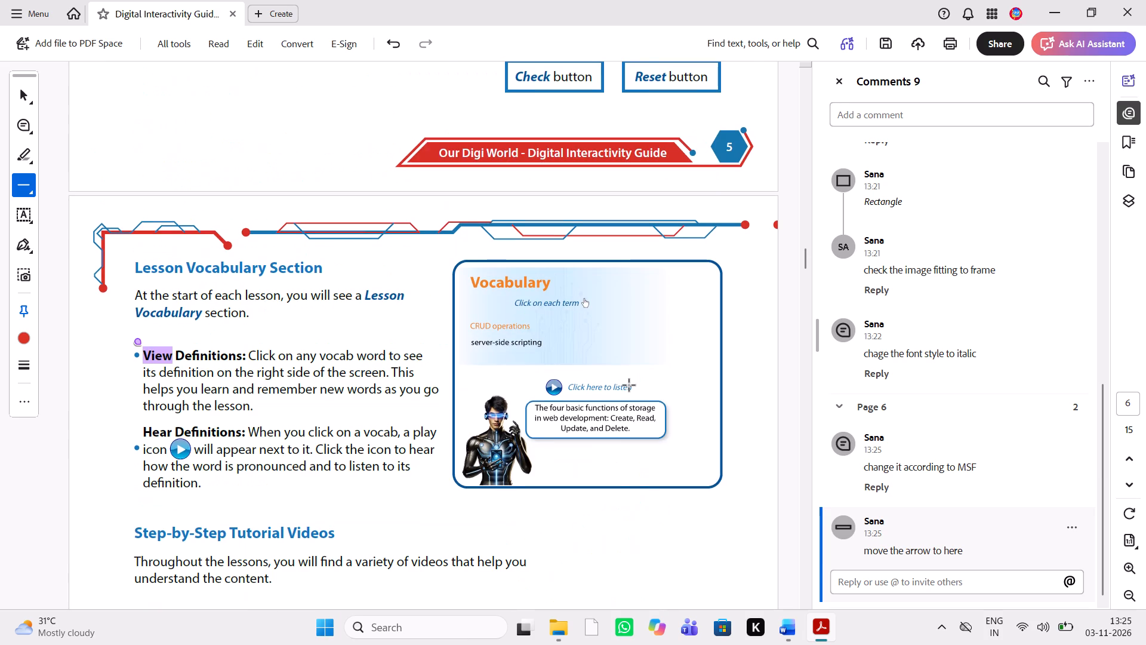
# Check the Lesson Vocabulary image in the Word manuscript against the Vocabulary image on PDF page 6.
pyautogui.click(790, 634)
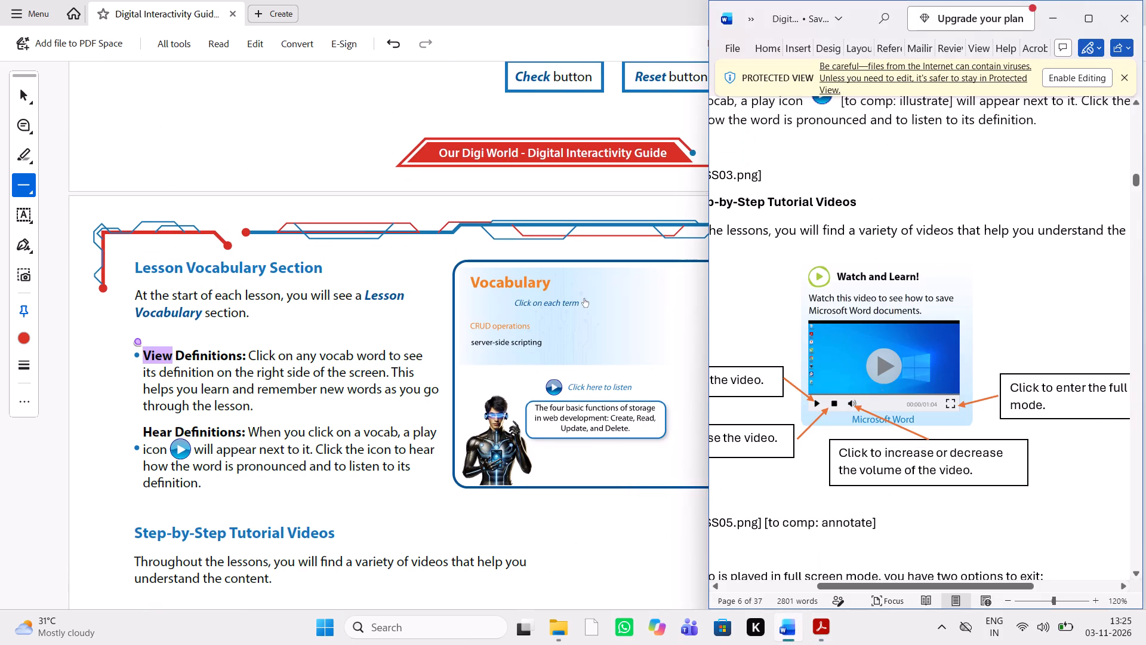
pyautogui.scroll(2, 889, 404)
pyautogui.scroll(-1, 889, 404)
pyautogui.hscroll(-1, 889, 404)
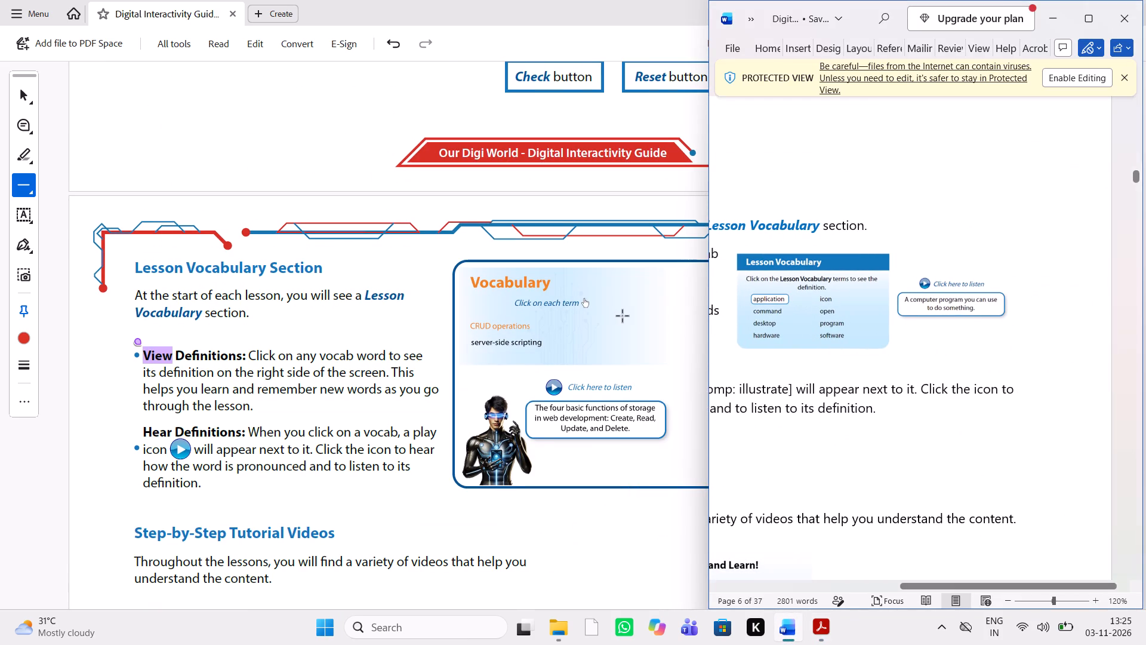
pyautogui.hscroll(-1, 620, 317)
pyautogui.click(1053, 16)
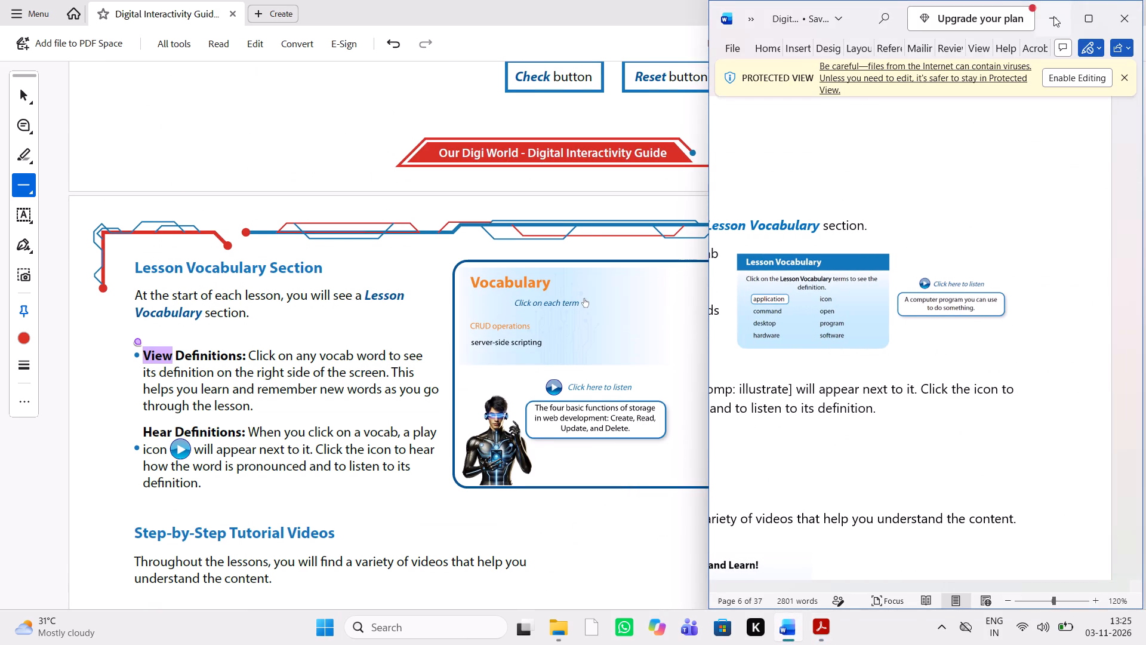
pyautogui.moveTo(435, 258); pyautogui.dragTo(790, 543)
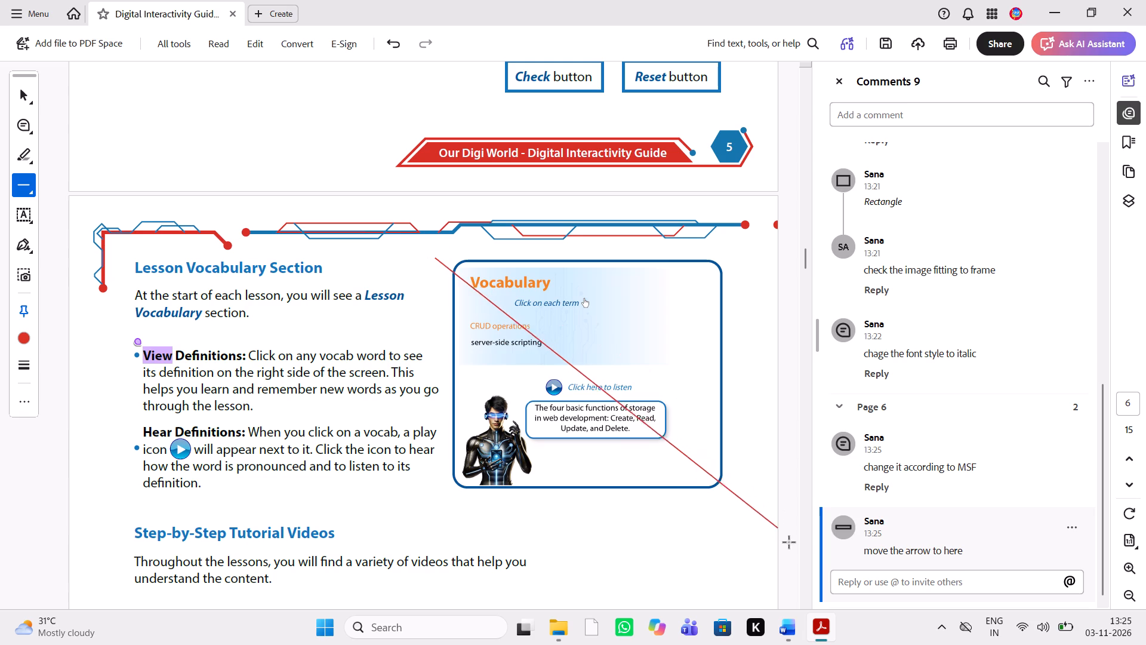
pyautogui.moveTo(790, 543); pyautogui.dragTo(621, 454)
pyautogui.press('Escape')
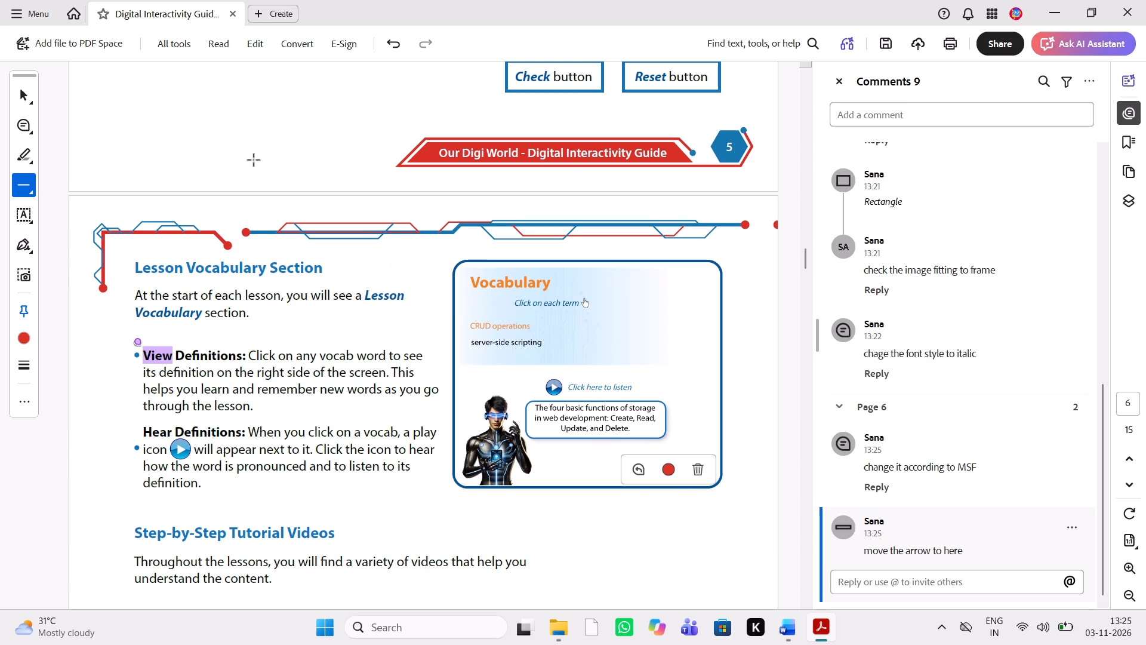
# Delete the line markup commented "move the arrow to here" from PDF page 6.
pyautogui.click(698, 467)
# Draw a short line from the full-screen callout's arrow tip to the full-screen icon on page 6, commenting "point arrow correctly".
pyautogui.scroll(-1, 544, 447)
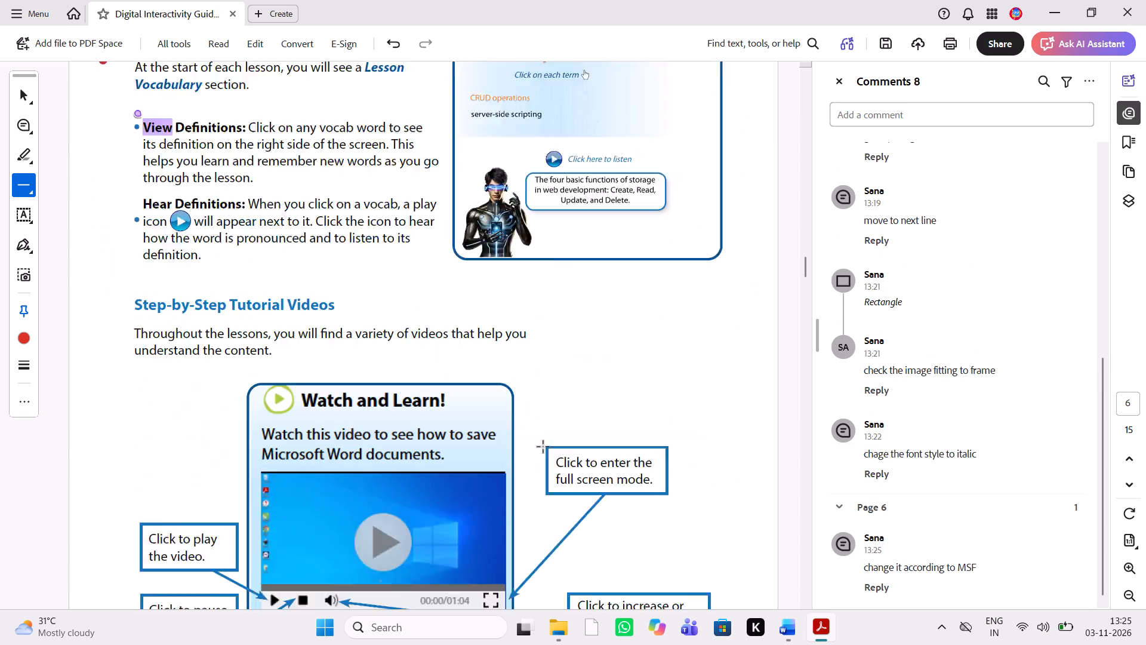
pyautogui.scroll(-1, 544, 447)
pyautogui.scroll(1, 544, 447)
pyautogui.scroll(1, 417, 302)
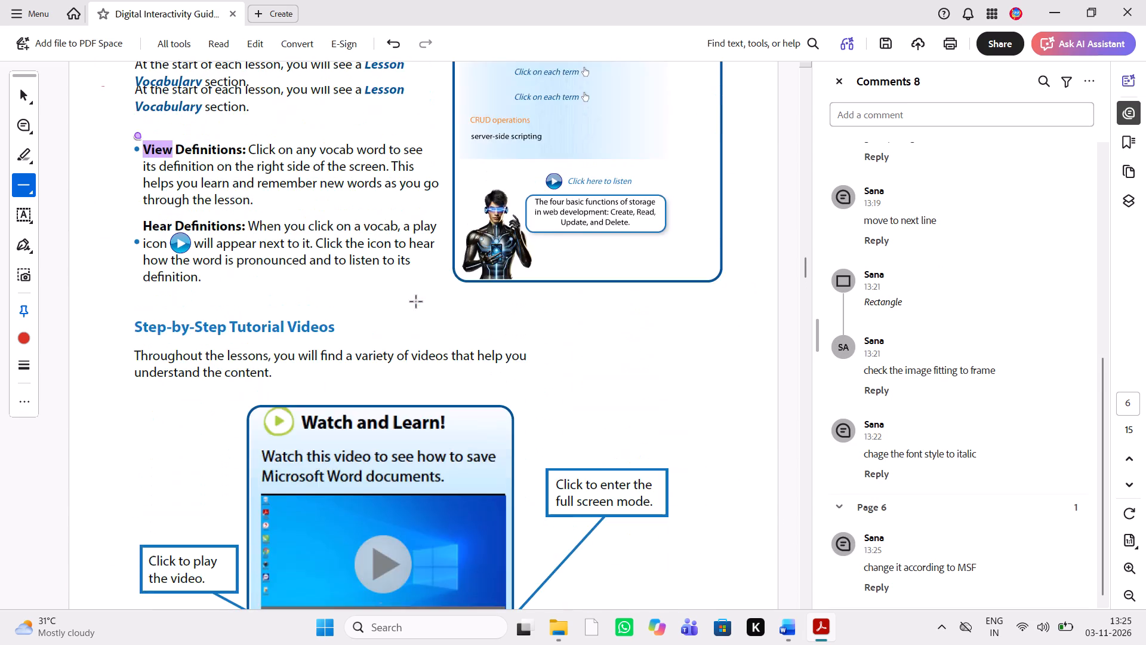
pyautogui.scroll(-2, 417, 302)
pyautogui.scroll(1, 533, 291)
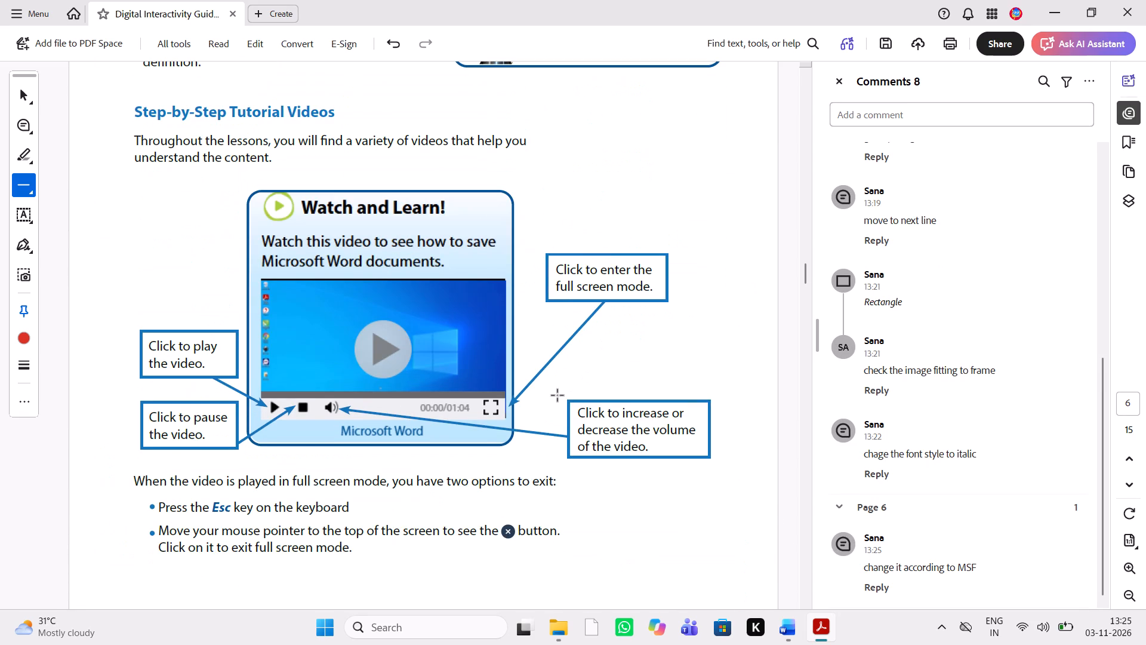
pyautogui.moveTo(515, 427); pyautogui.dragTo(503, 429)
pyautogui.click(947, 555)
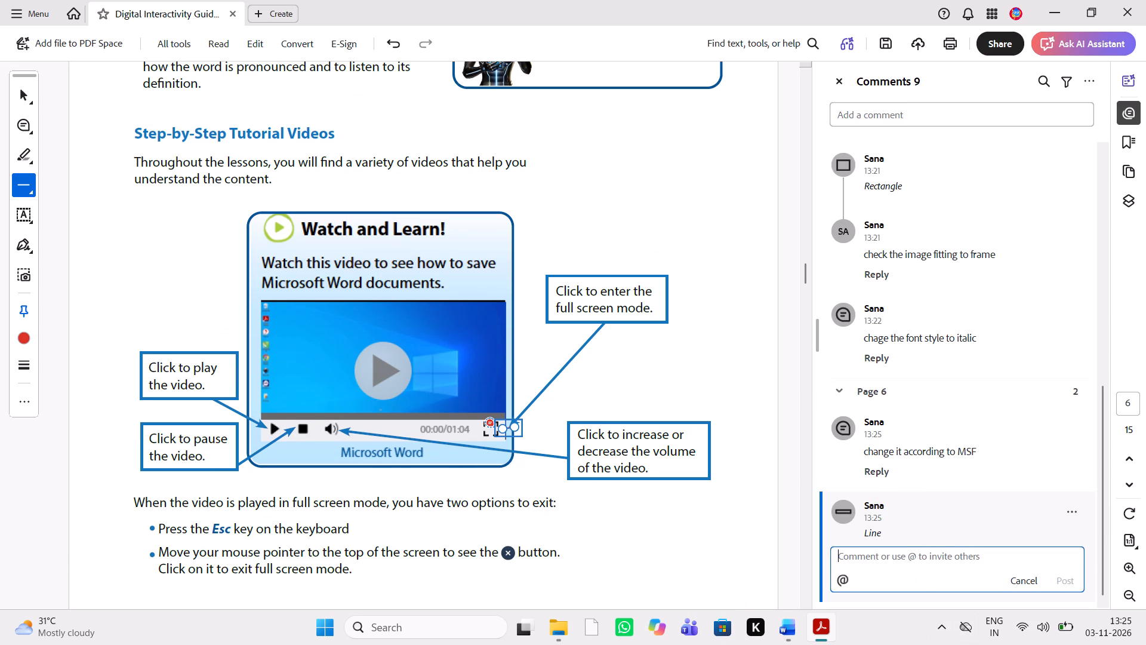
pyautogui.write('point arrow correctly')
pyautogui.press('space')
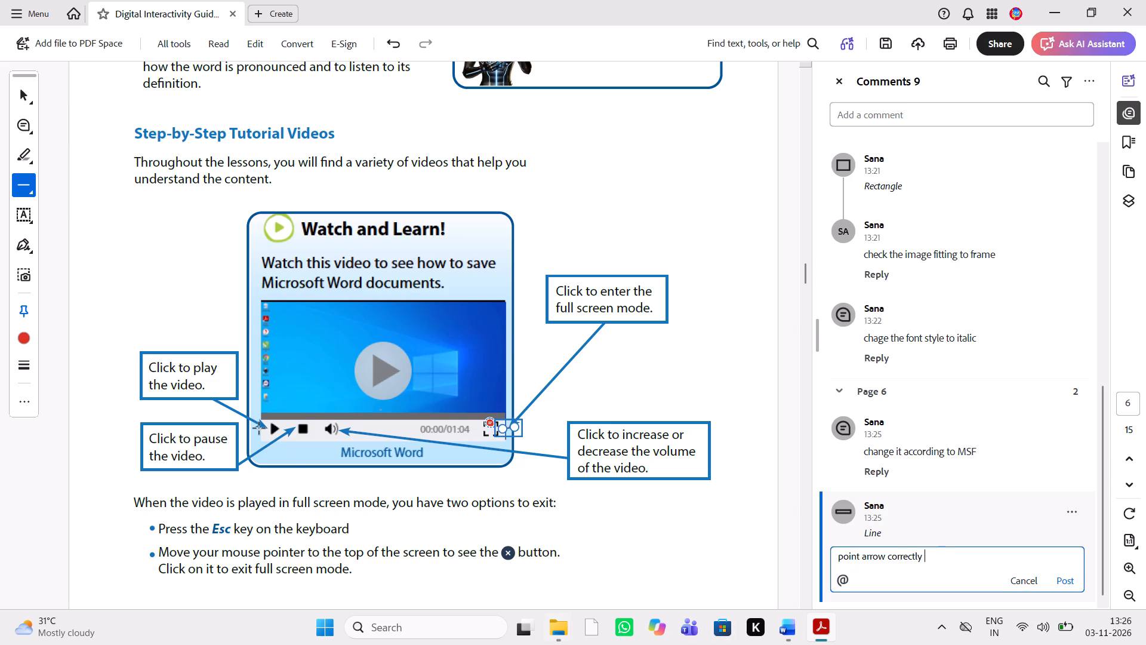
# Draw a rectangle around the Vocabulary image on PDF page 6 and comment "change it according to MSF".
pyautogui.click(30, 188)
pyautogui.click(33, 196)
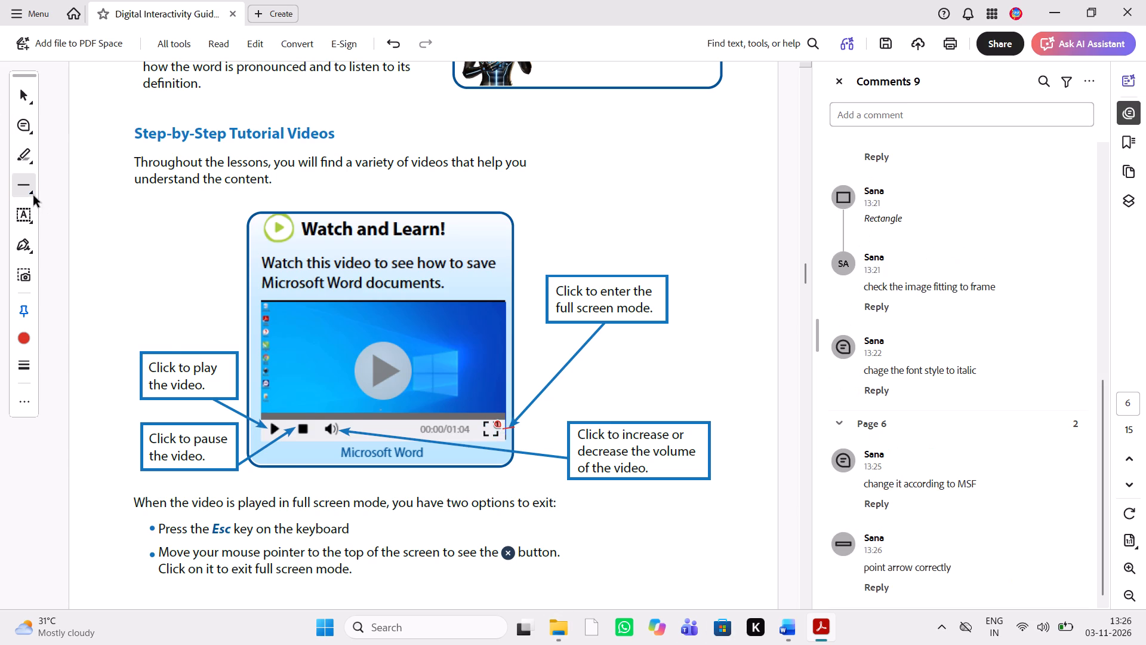
pyautogui.click(33, 188)
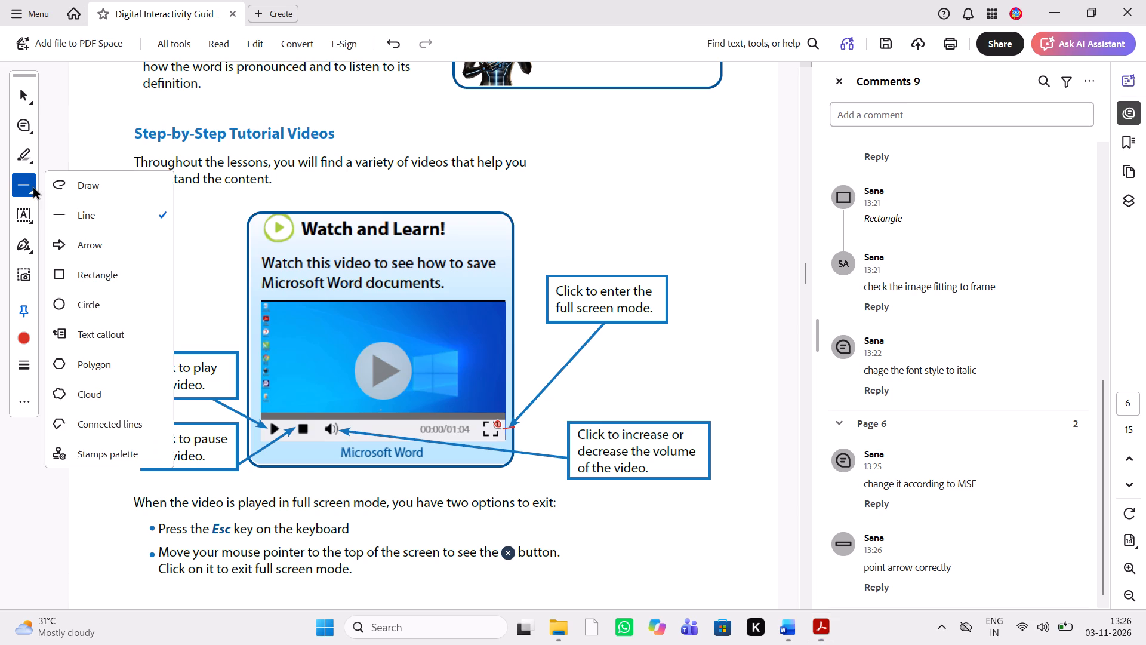
pyautogui.click(116, 285)
pyautogui.scroll(2, 336, 276)
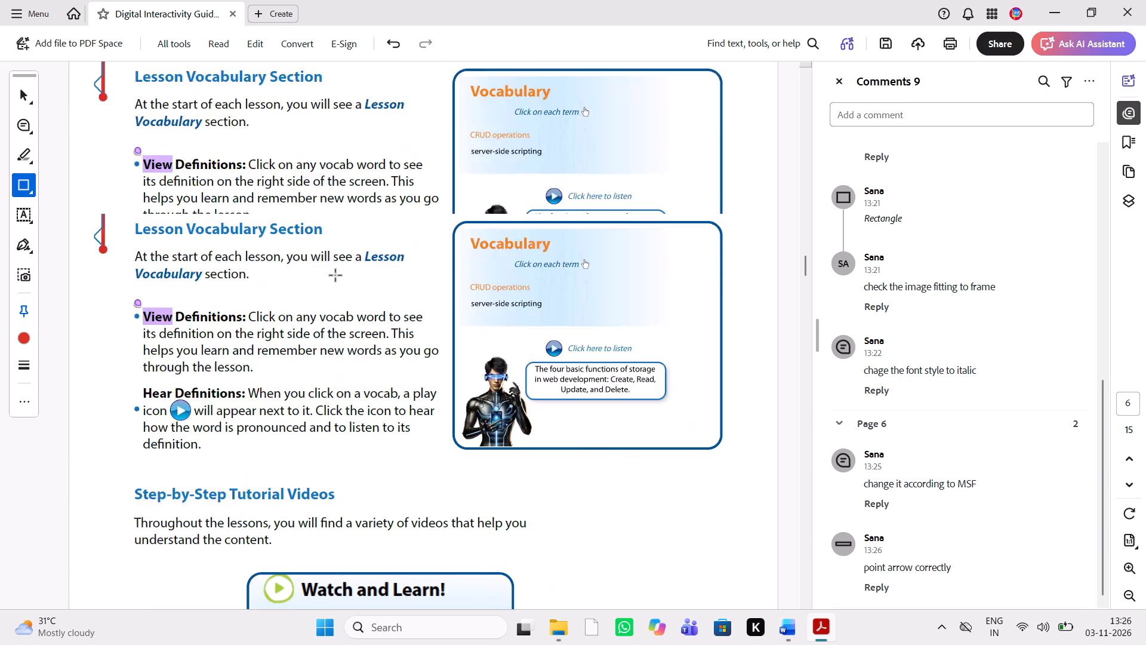
pyautogui.scroll(1, 336, 276)
pyautogui.scroll(-1, 336, 276)
pyautogui.moveTo(446, 116); pyautogui.dragTo(470, 120)
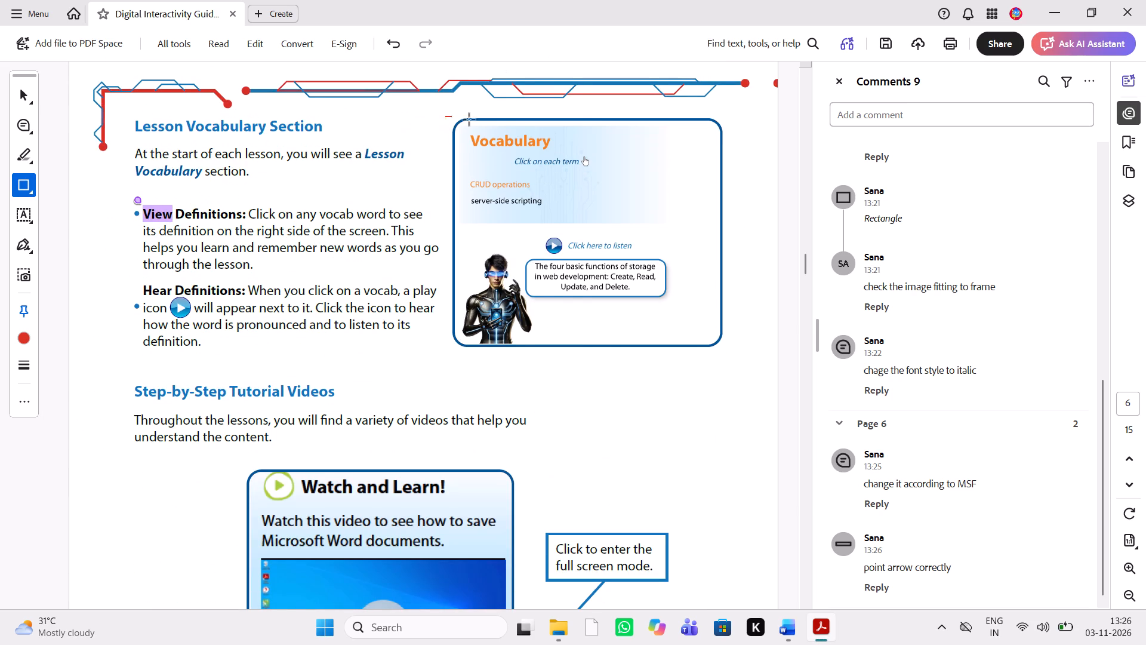
pyautogui.moveTo(470, 120); pyautogui.dragTo(733, 354)
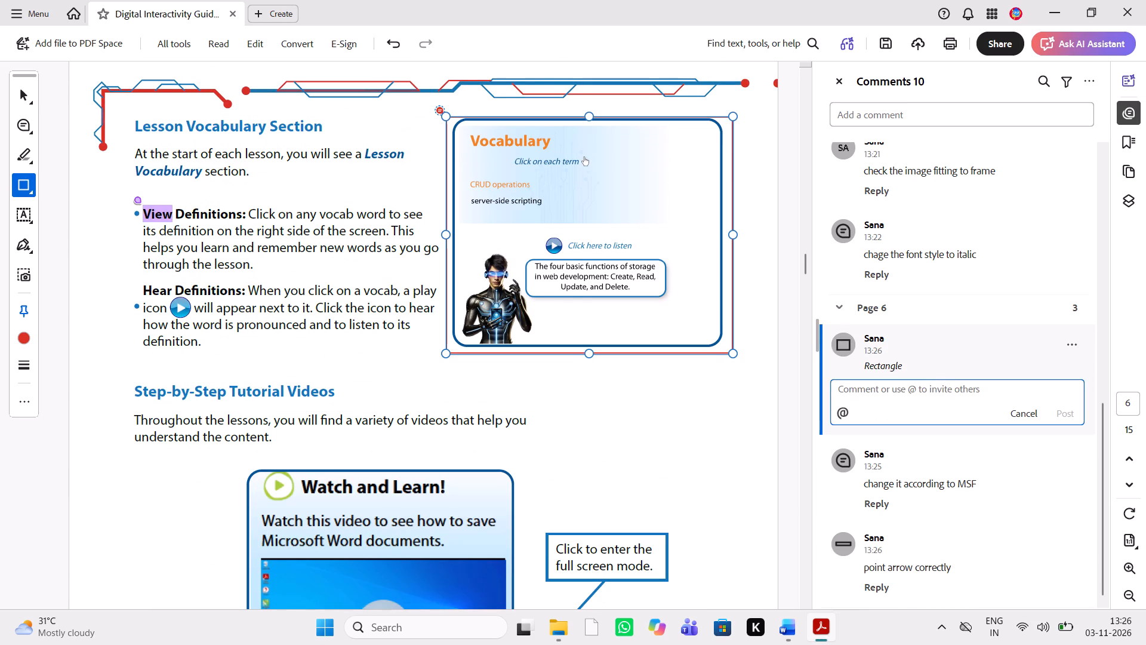
pyautogui.click(909, 388)
pyautogui.write('change it according to')
pyautogui.press('space')
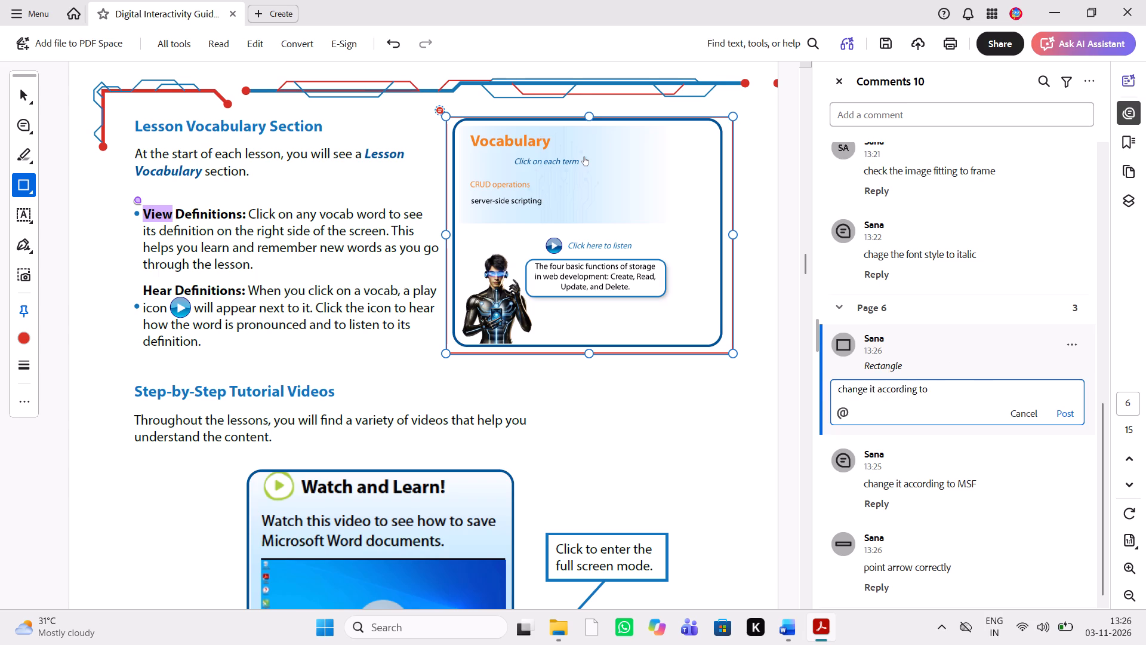
pyautogui.write('MSF')
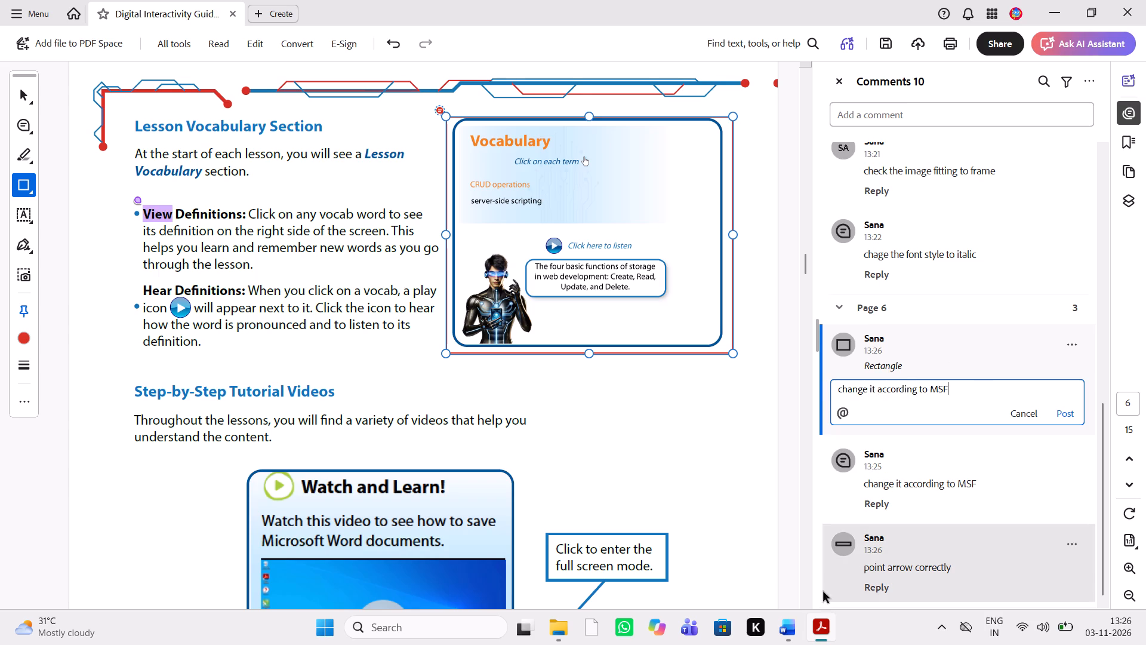
# Switch to the Word manuscript and compare its Lesson Vocabulary Section text and image with PDF page 6.
pyautogui.click(785, 639)
pyautogui.hscroll(1, 939, 392)
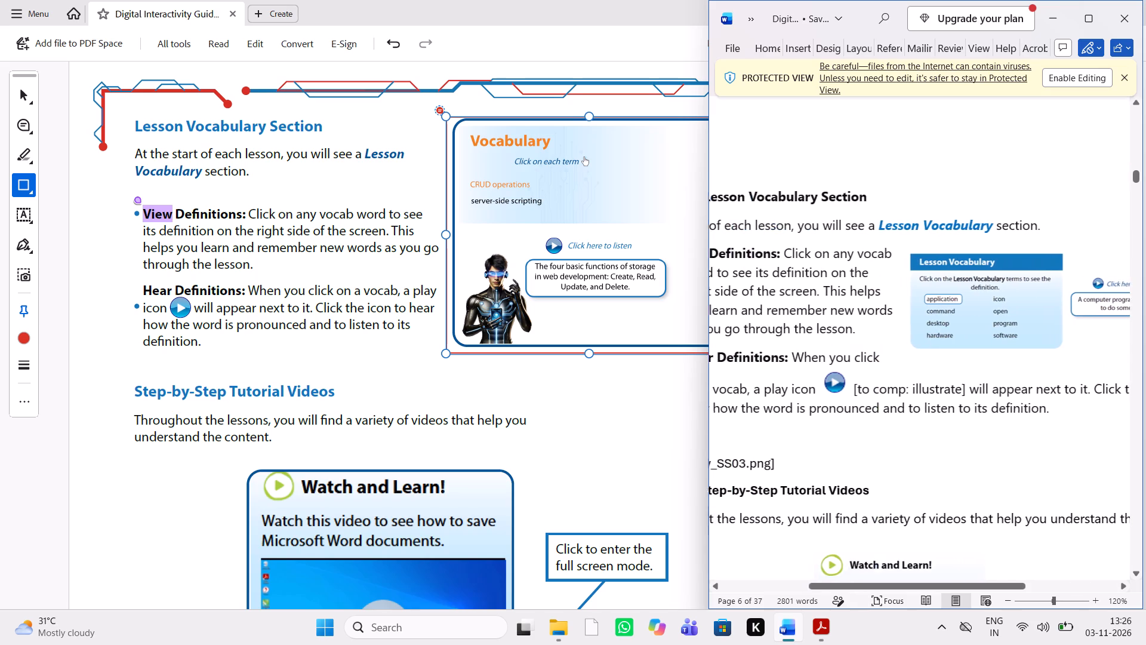
pyautogui.hscroll(-1, 939, 392)
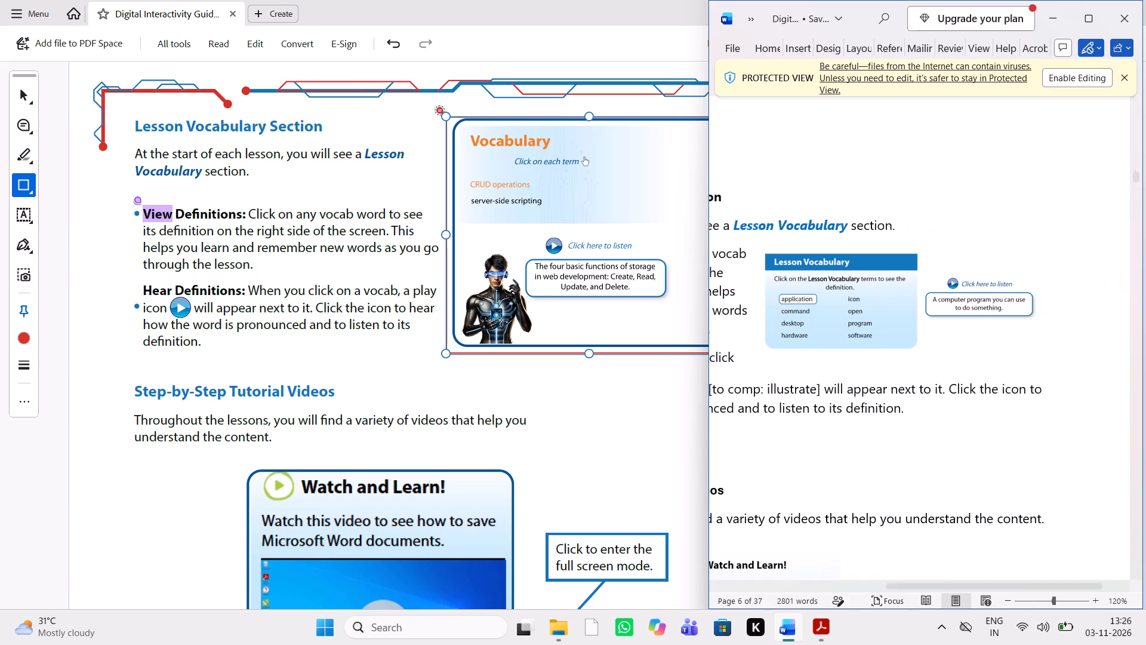
pyautogui.scroll(-7, 502, 321)
pyautogui.hscroll(1, 771, 277)
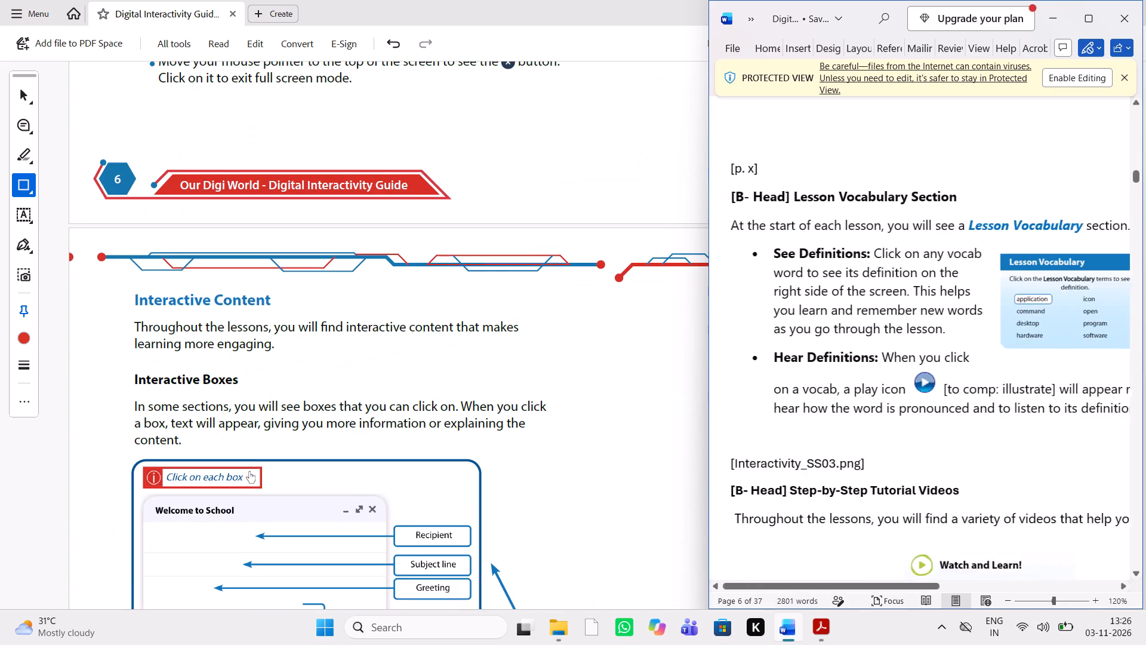
pyautogui.hscroll(1, 771, 277)
pyautogui.scroll(4, 771, 277)
pyautogui.scroll(-3, 771, 277)
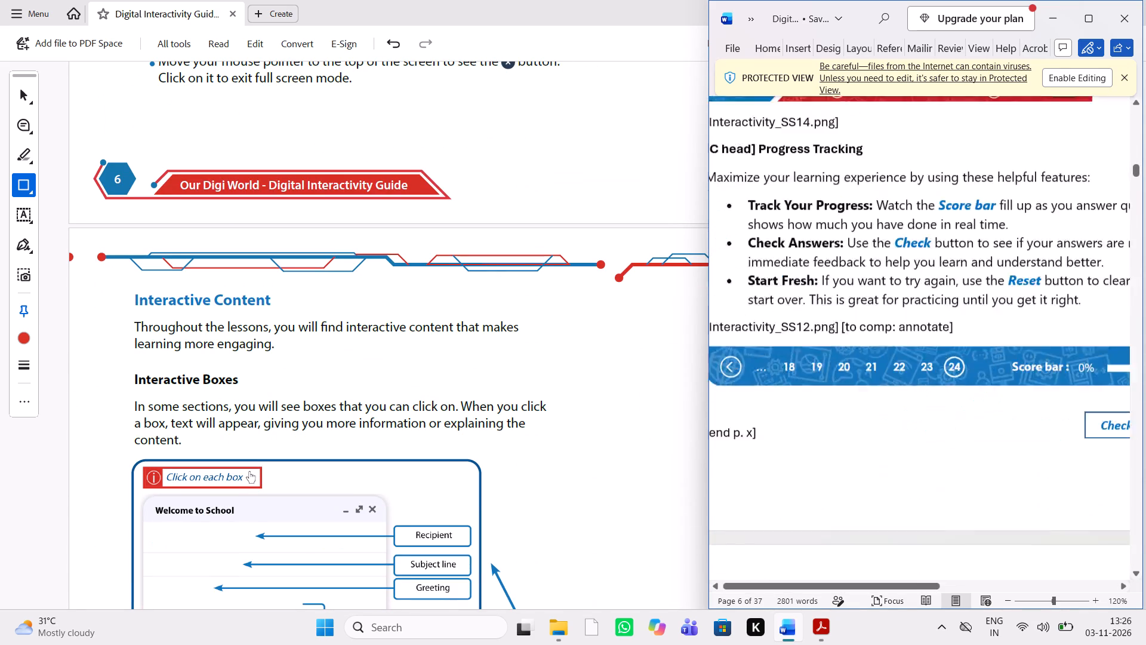
pyautogui.scroll(-2, 771, 277)
pyautogui.scroll(1, 771, 277)
pyautogui.hscroll(-1, 771, 277)
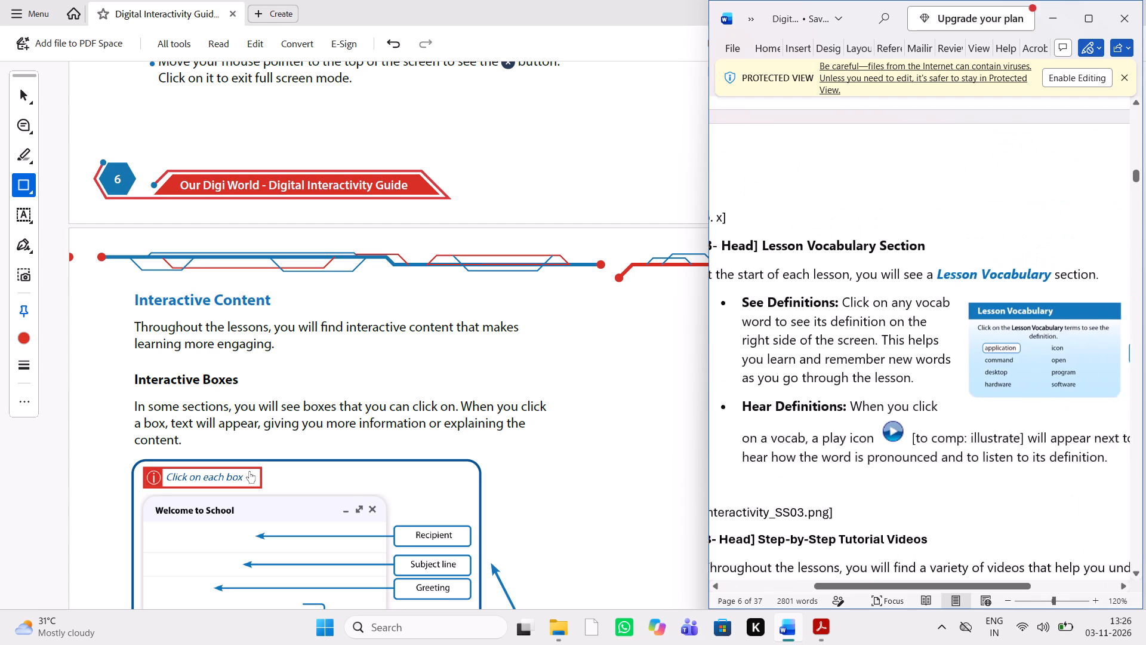
pyautogui.hscroll(-1, 771, 277)
pyautogui.scroll(2, 350, 283)
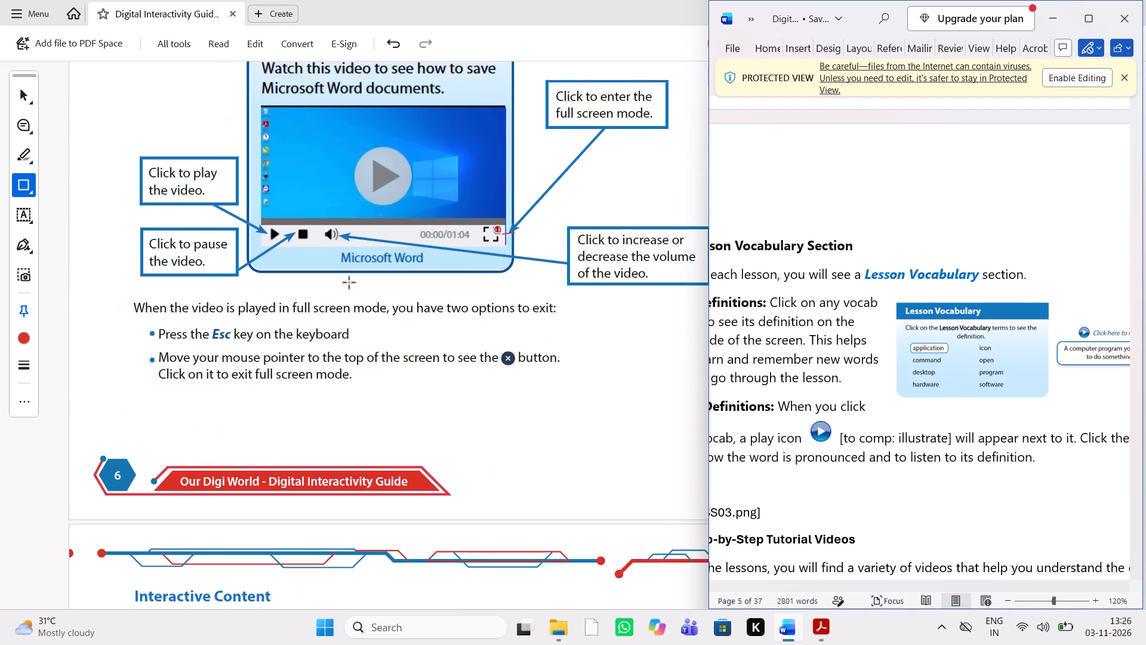
pyautogui.scroll(2, 350, 283)
pyautogui.scroll(-2, 350, 283)
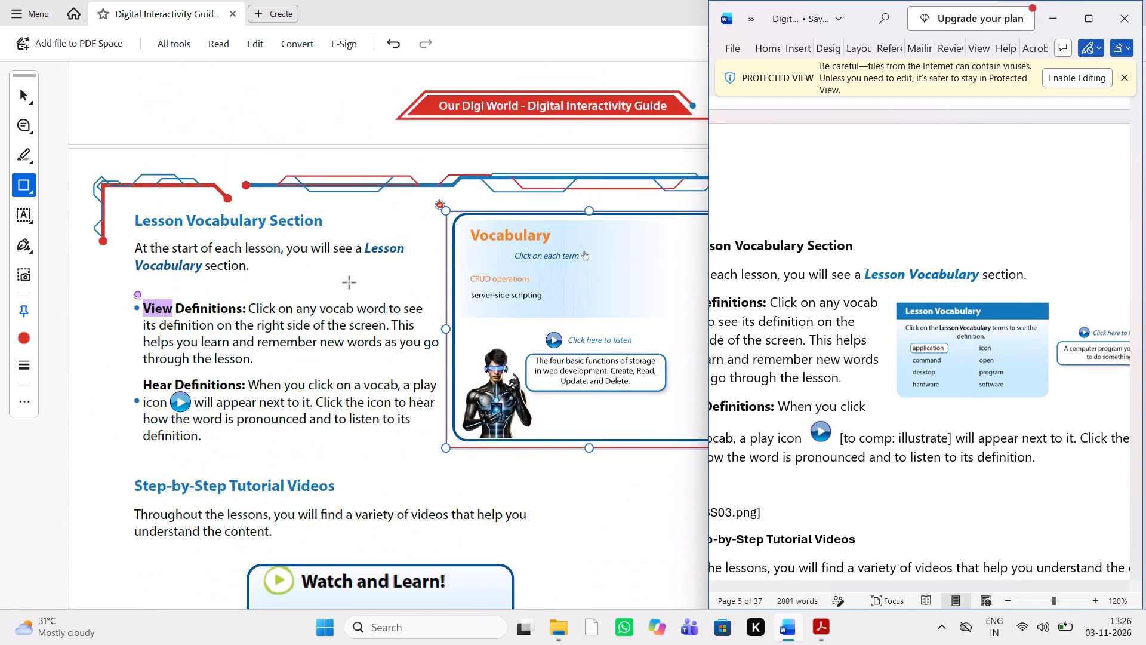
# Compare the two full-screen exit options and the close-button icon on PDF page 6 with the Word manuscript.
pyautogui.scroll(-3, 350, 283)
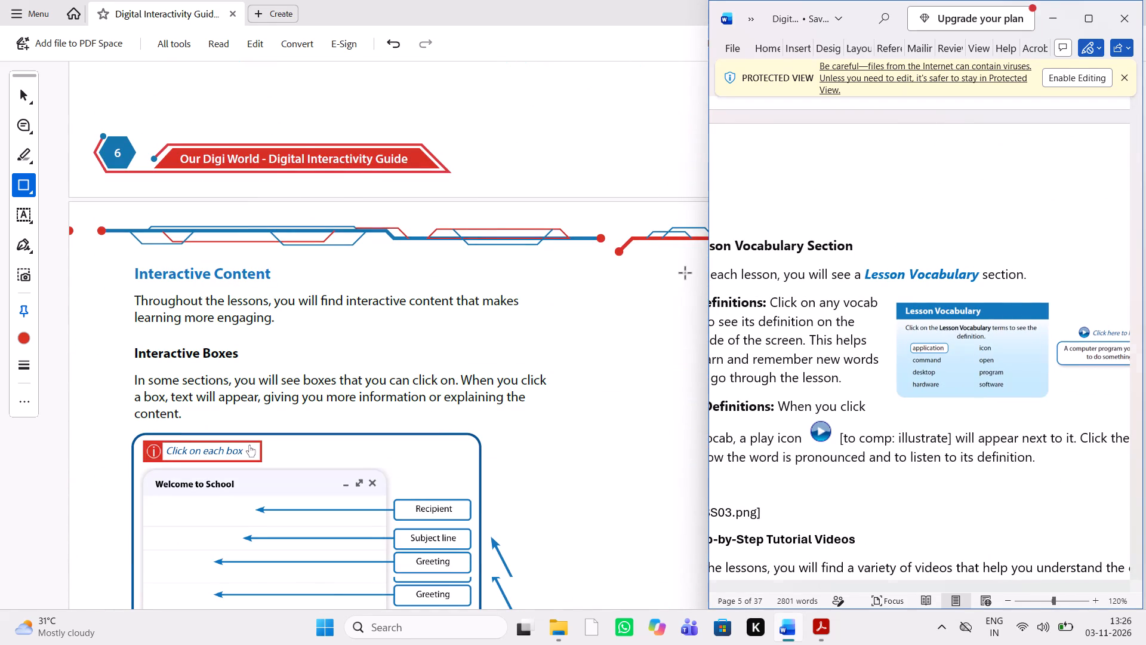
pyautogui.hscroll(1, 840, 291)
pyautogui.scroll(-5, 840, 291)
pyautogui.scroll(1, 840, 291)
pyautogui.hscroll(-1, 840, 291)
pyautogui.scroll(2, 390, 247)
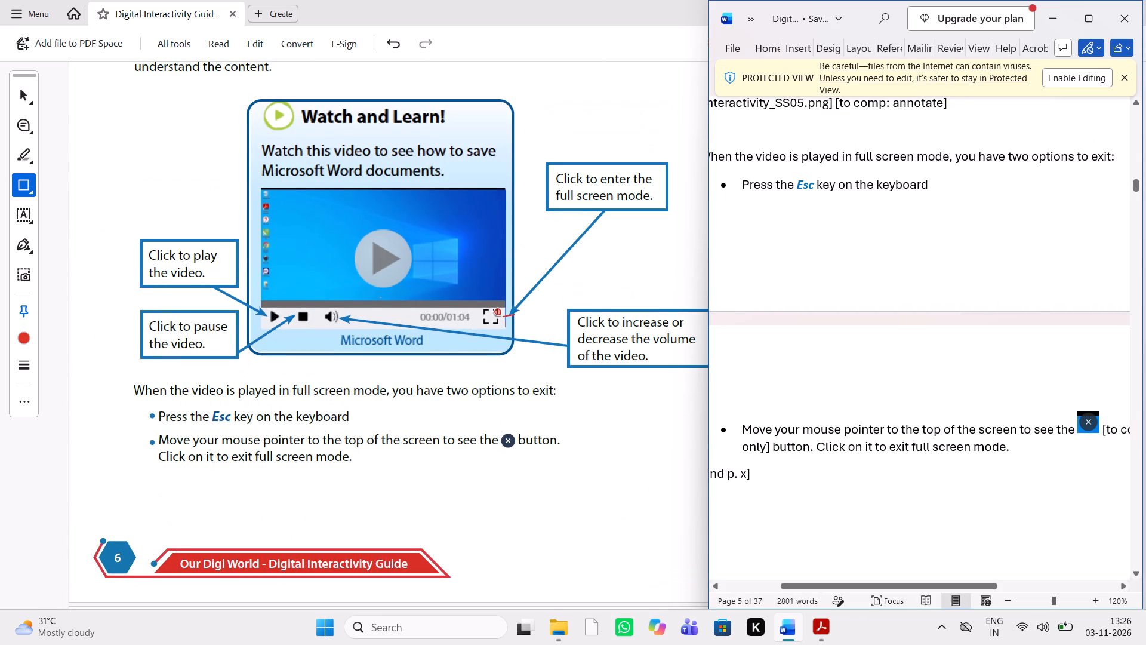
pyautogui.hscroll(-1, 960, 364)
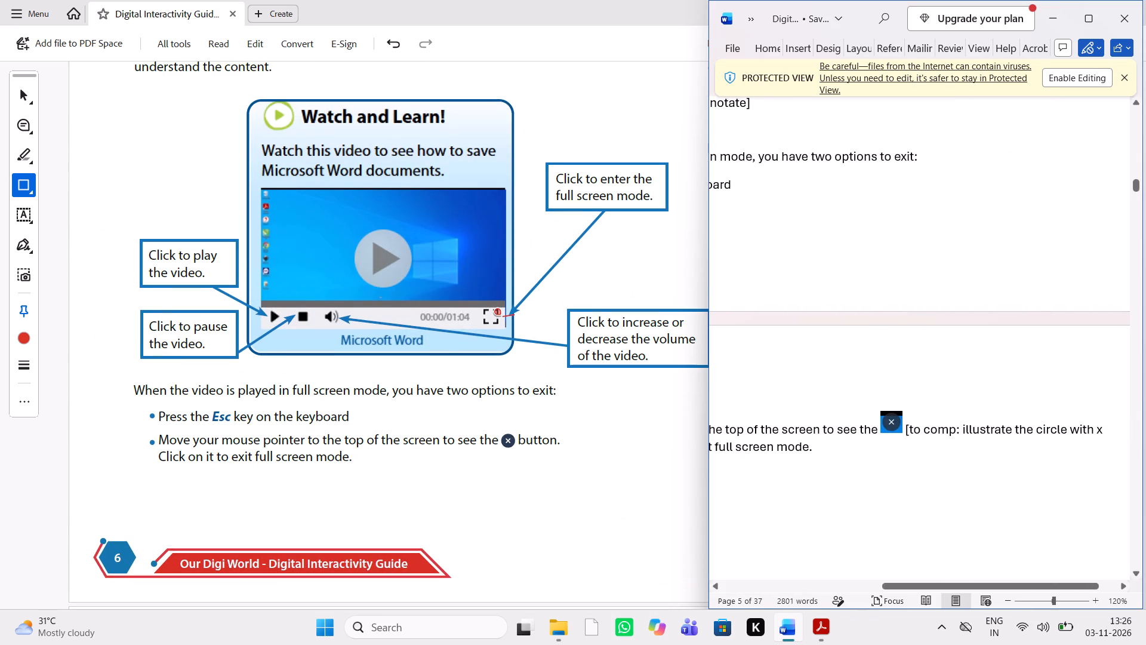
pyautogui.hscroll(1, 960, 364)
pyautogui.scroll(1, 494, 299)
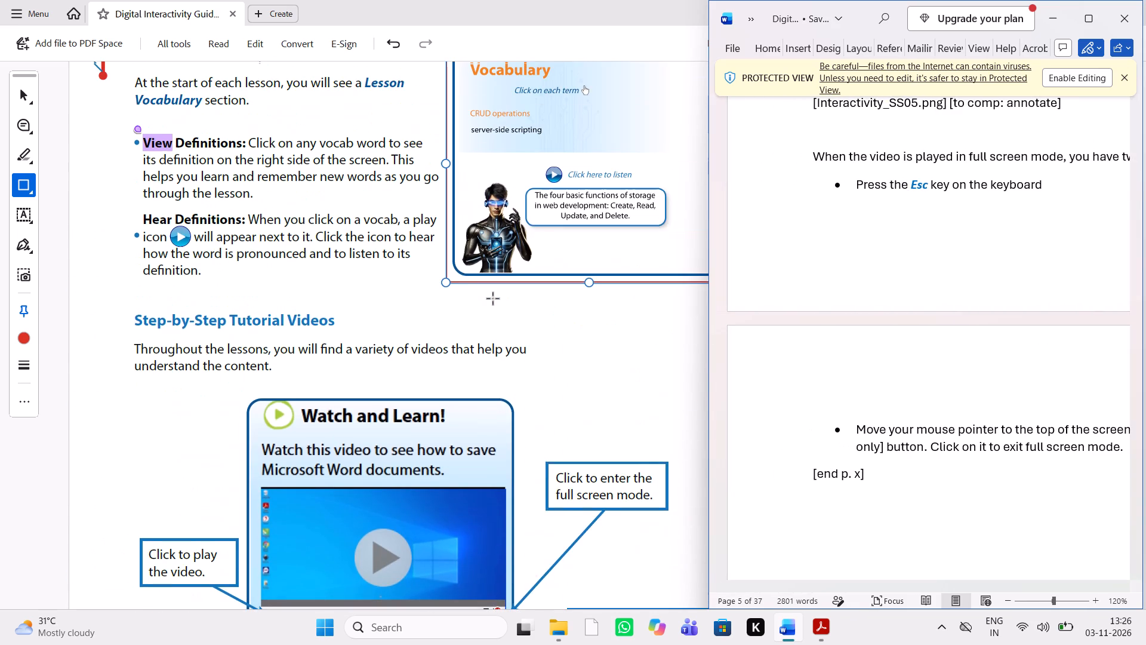
pyautogui.scroll(-5, 494, 299)
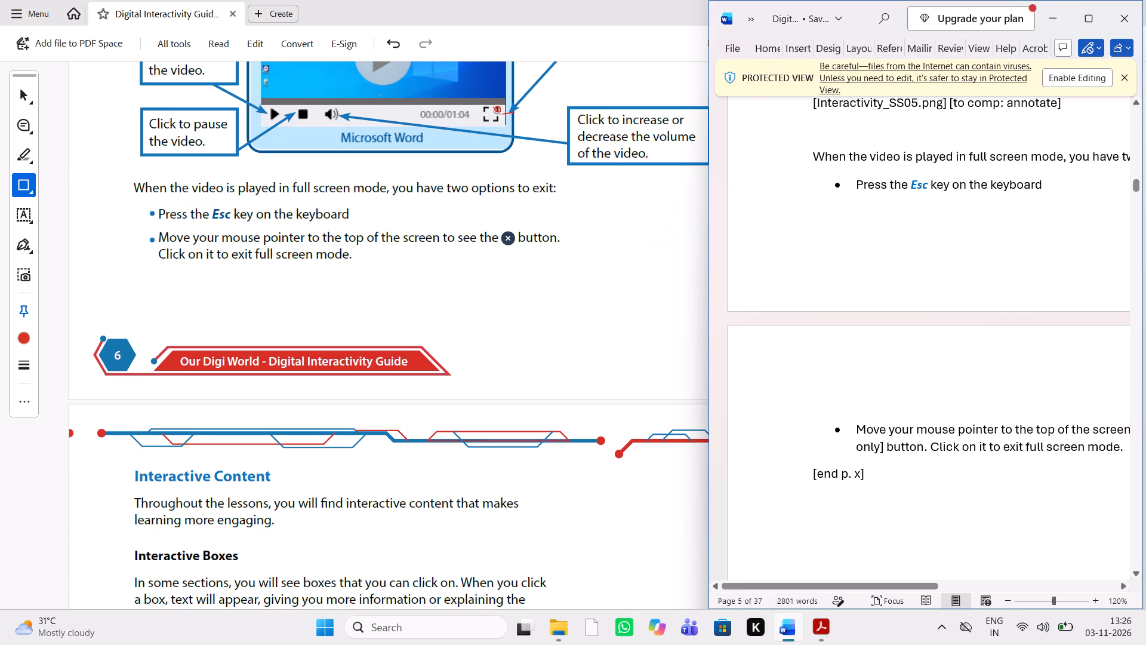
pyautogui.hscroll(-1, 864, 417)
pyautogui.hscroll(1, 864, 417)
# Compare the Interactive Content and Interactive Boxes headings and text on PDF page 7 with the Word manuscript.
pyautogui.scroll(-1, 386, 397)
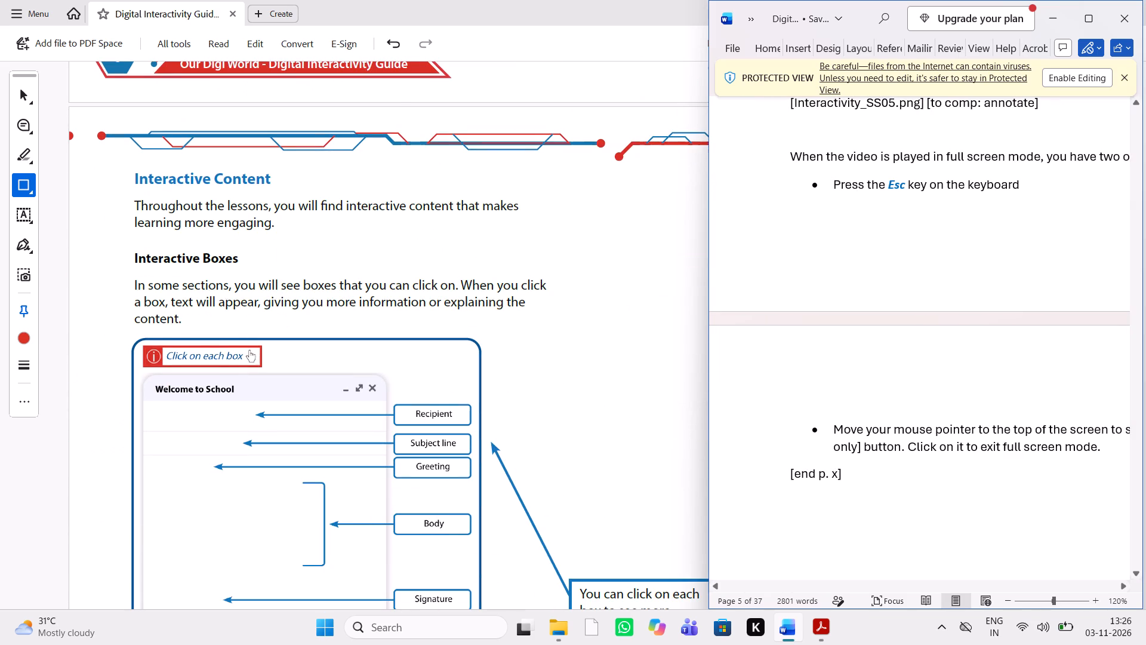
pyautogui.scroll(-5, 841, 459)
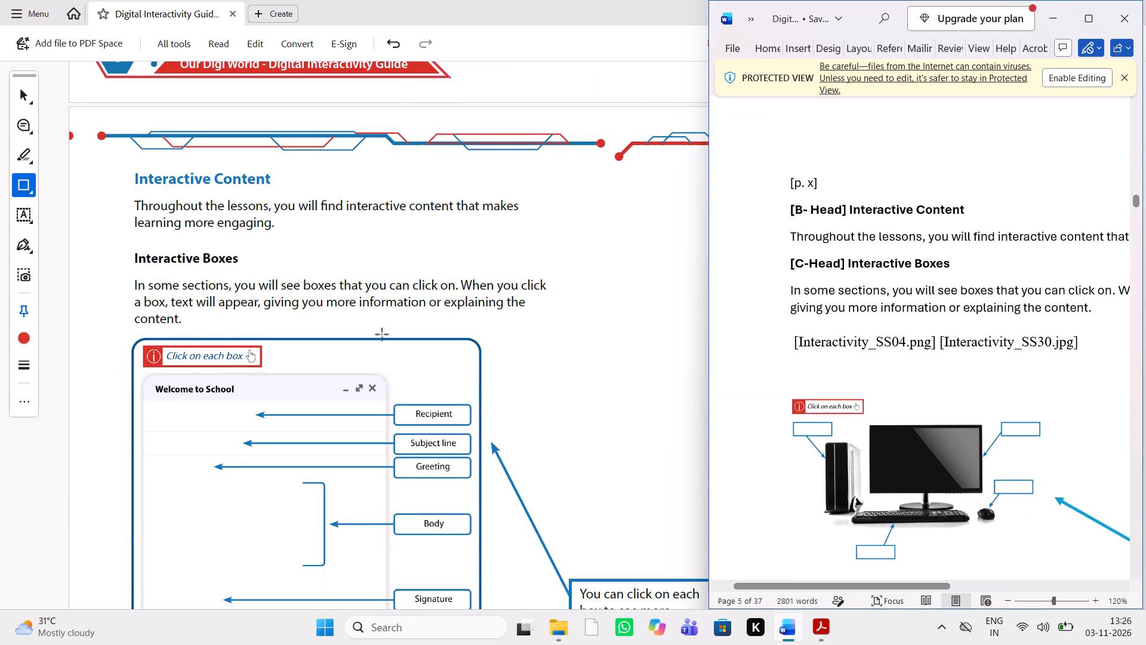
pyautogui.scroll(1, 366, 342)
pyautogui.hscroll(-1, 819, 317)
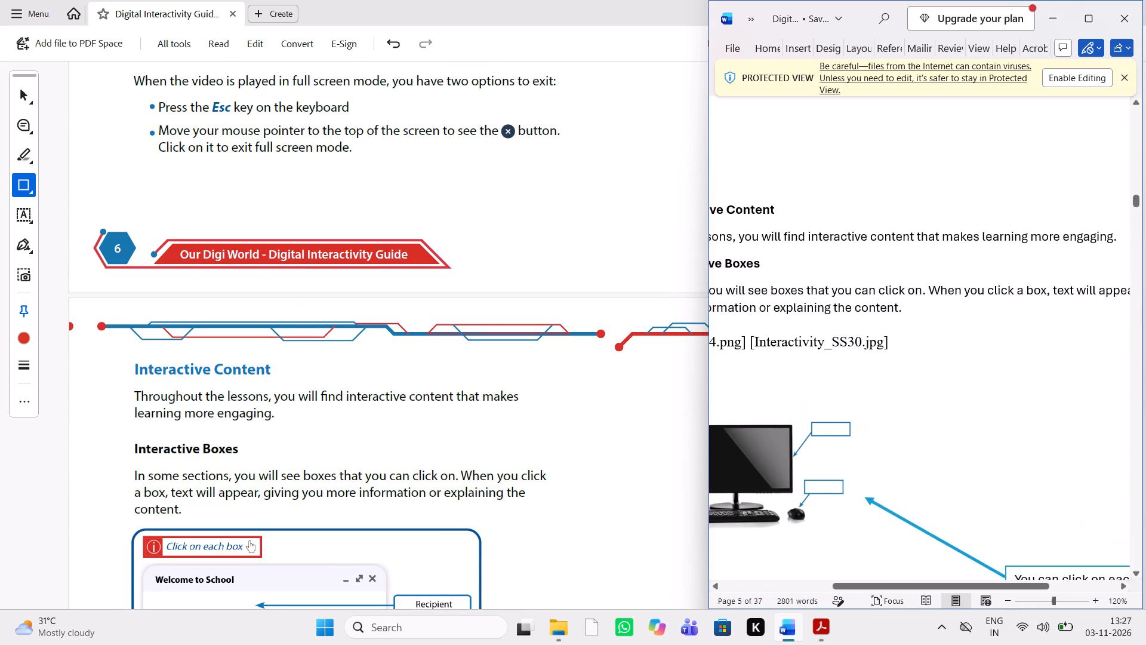
pyautogui.hscroll(-1, 819, 317)
pyautogui.hscroll(1, 819, 317)
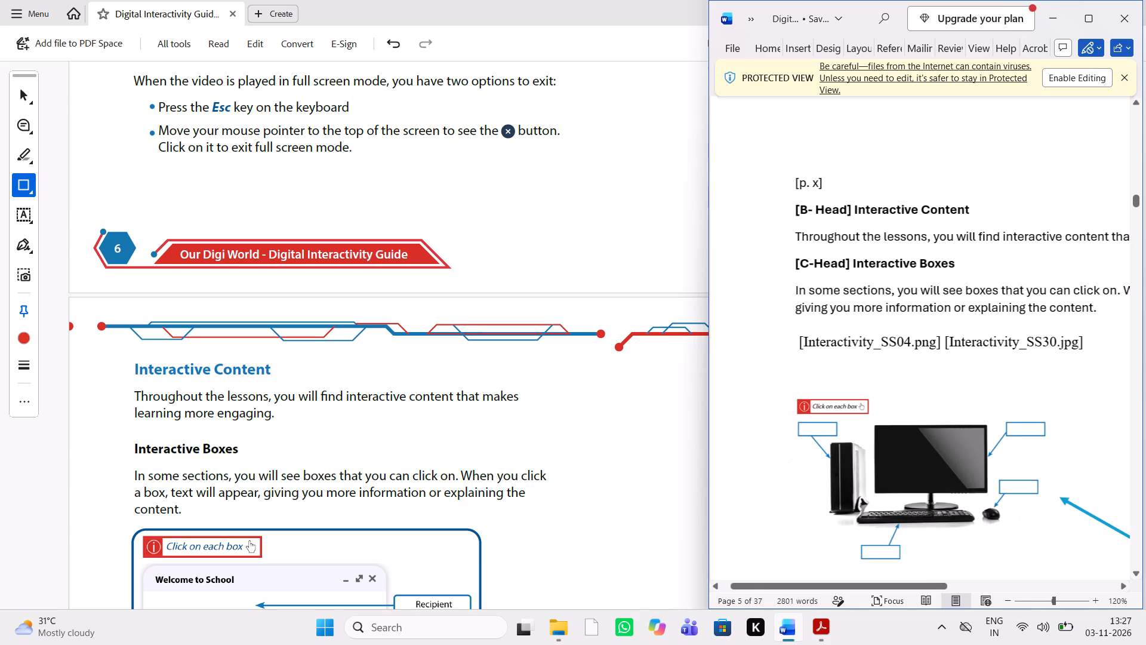
pyautogui.hscroll(-1, 819, 317)
pyautogui.hscroll(1, 819, 317)
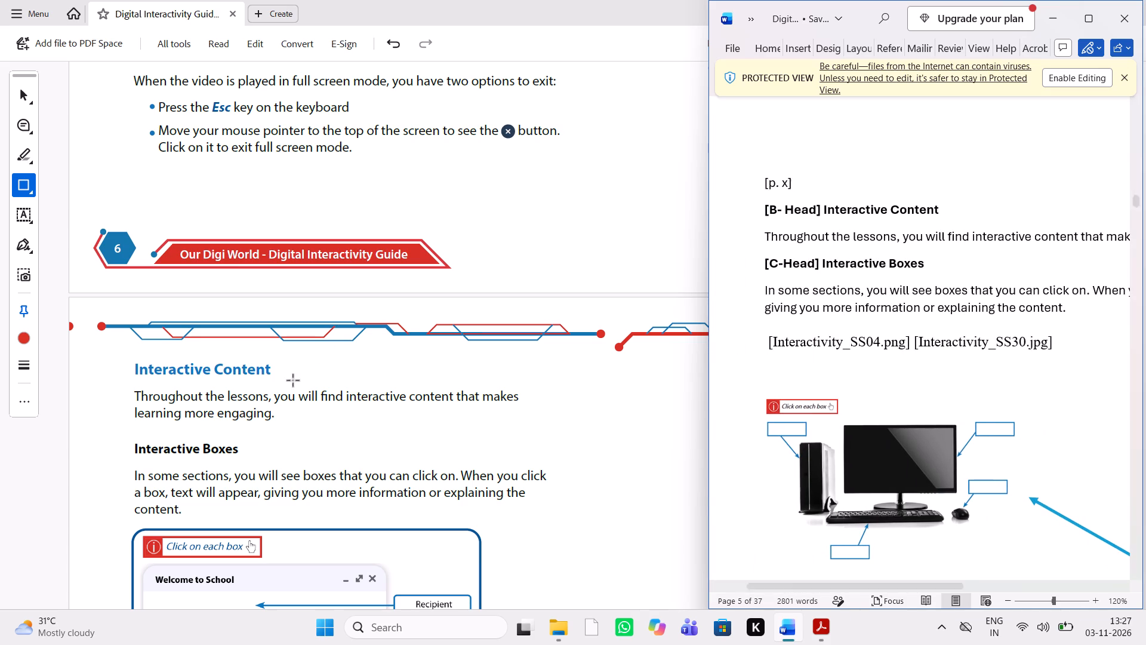
# Compare the two Interactive Boxes images and their shared callout on PDF page 7 with the Word manuscript.
pyautogui.scroll(-1, 406, 459)
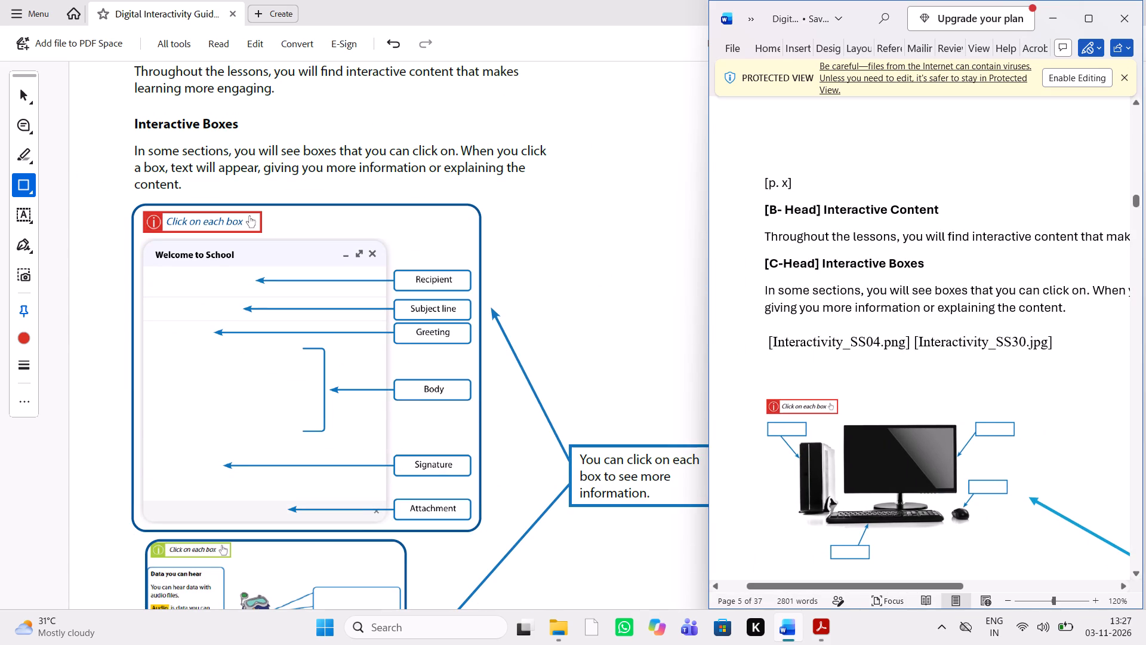
pyautogui.scroll(-1, 930, 431)
pyautogui.scroll(-2, 362, 415)
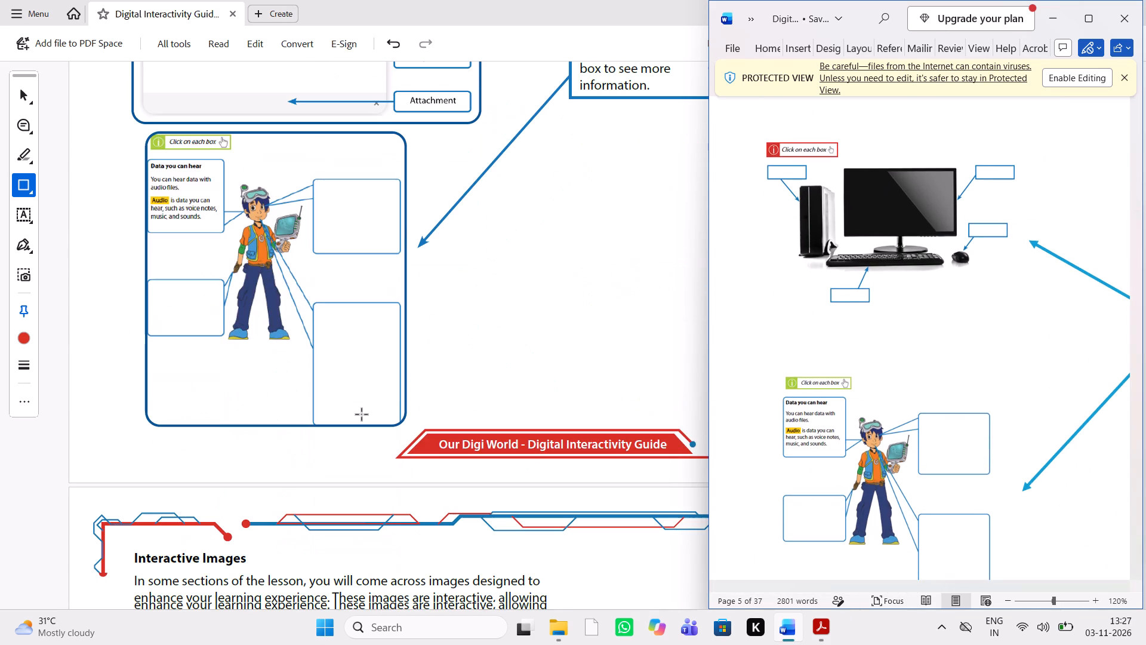
pyautogui.scroll(2, 412, 349)
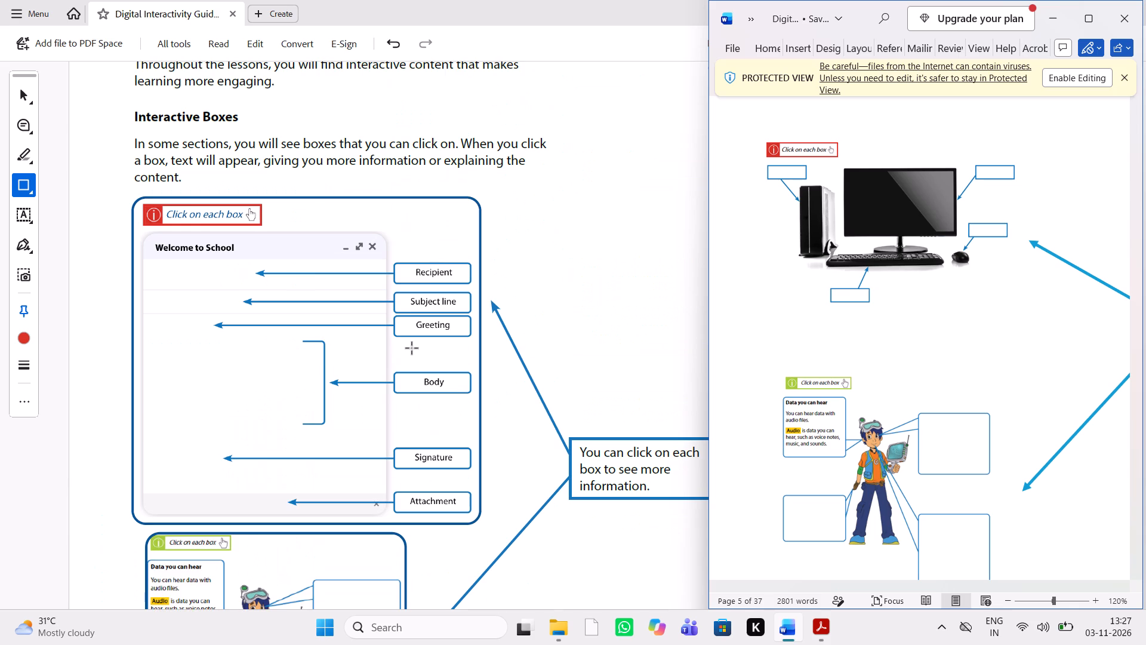
pyautogui.hscroll(-1, 412, 349)
pyautogui.hscroll(-1, 822, 346)
pyautogui.hscroll(1, 822, 346)
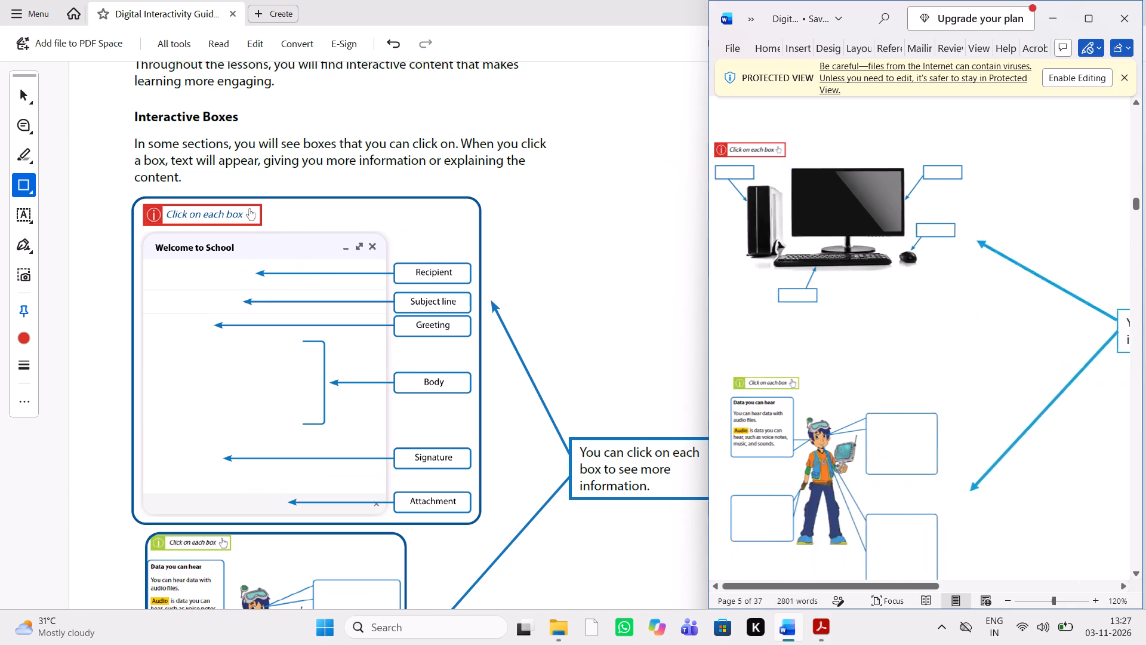
pyautogui.hscroll(1, 822, 346)
pyautogui.hscroll(-1, 822, 346)
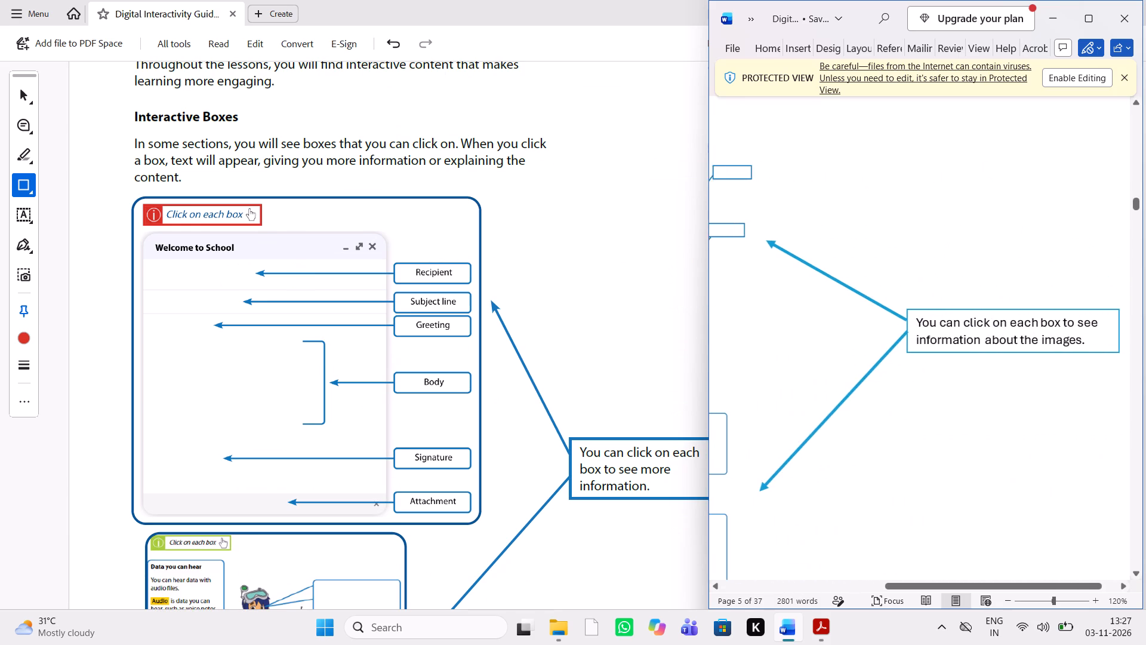
pyautogui.hscroll(-1, 822, 346)
pyautogui.hscroll(1, 822, 346)
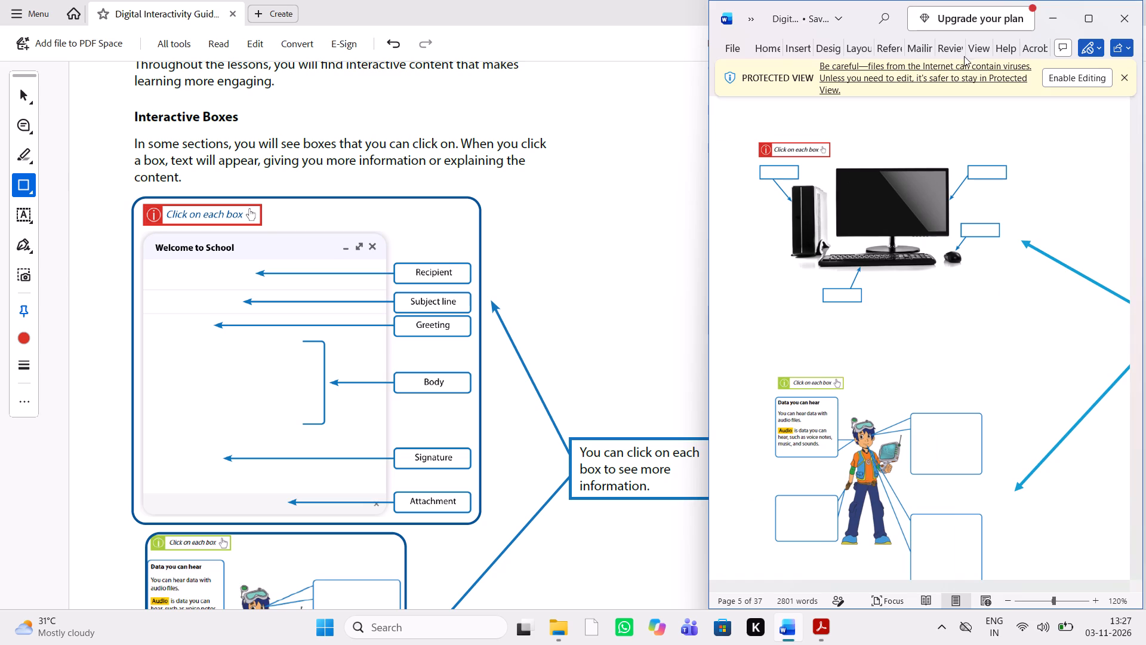
# Zoom the PDF out to 75% and recheck the page 7 Interactive Boxes images against the Word manuscript.
pyautogui.click(1057, 25)
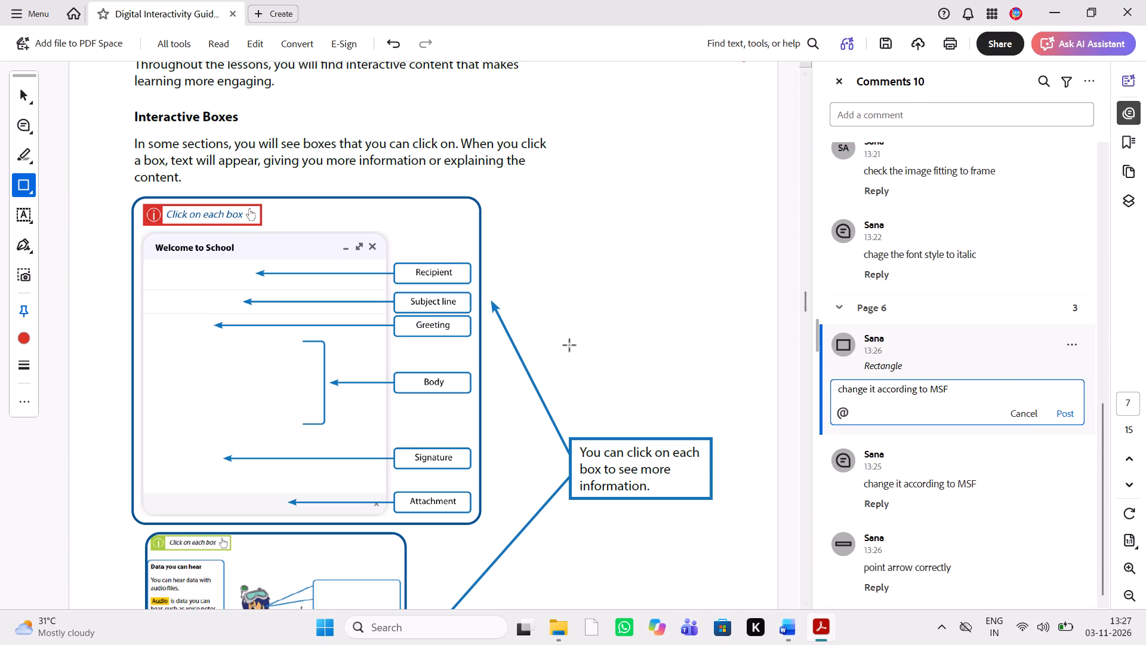
pyautogui.hotkey('ctrl', '-')
pyautogui.scroll(-1, 570, 346)
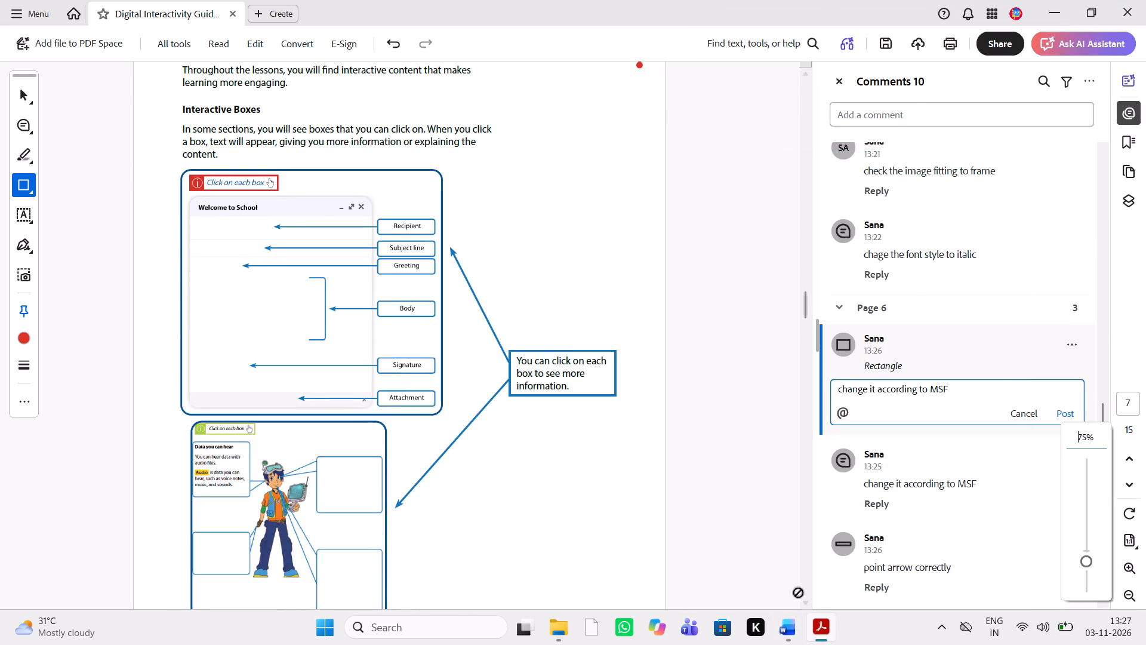
pyautogui.click(805, 644)
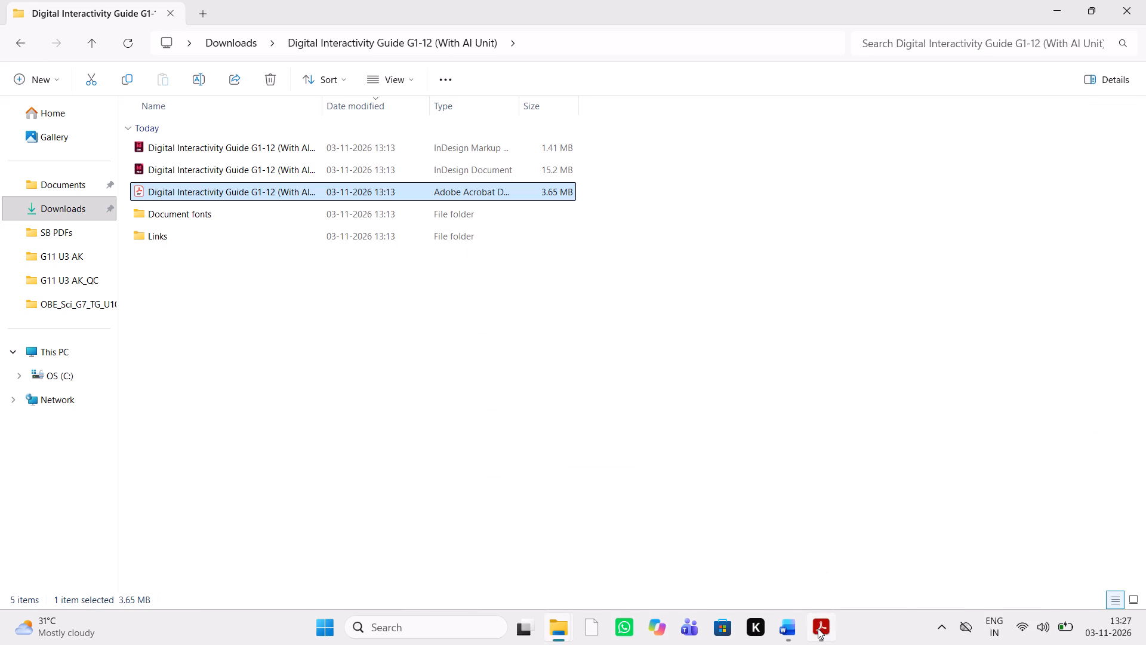
pyautogui.click(818, 628)
pyautogui.click(787, 636)
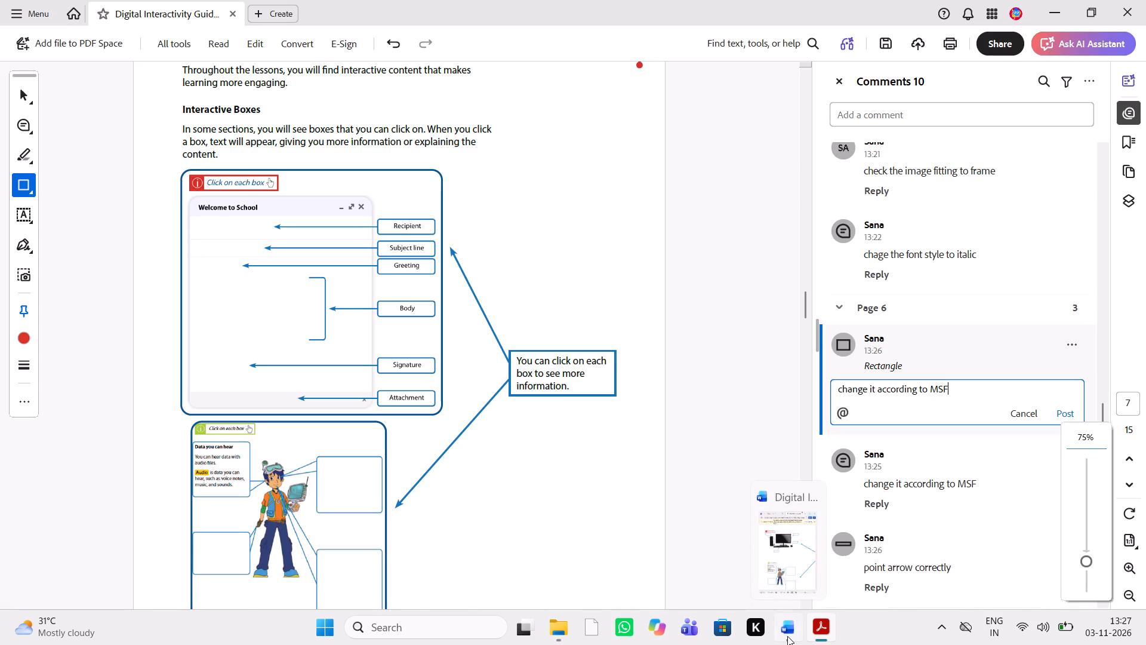
pyautogui.scroll(-1, 878, 330)
pyautogui.scroll(1, 878, 330)
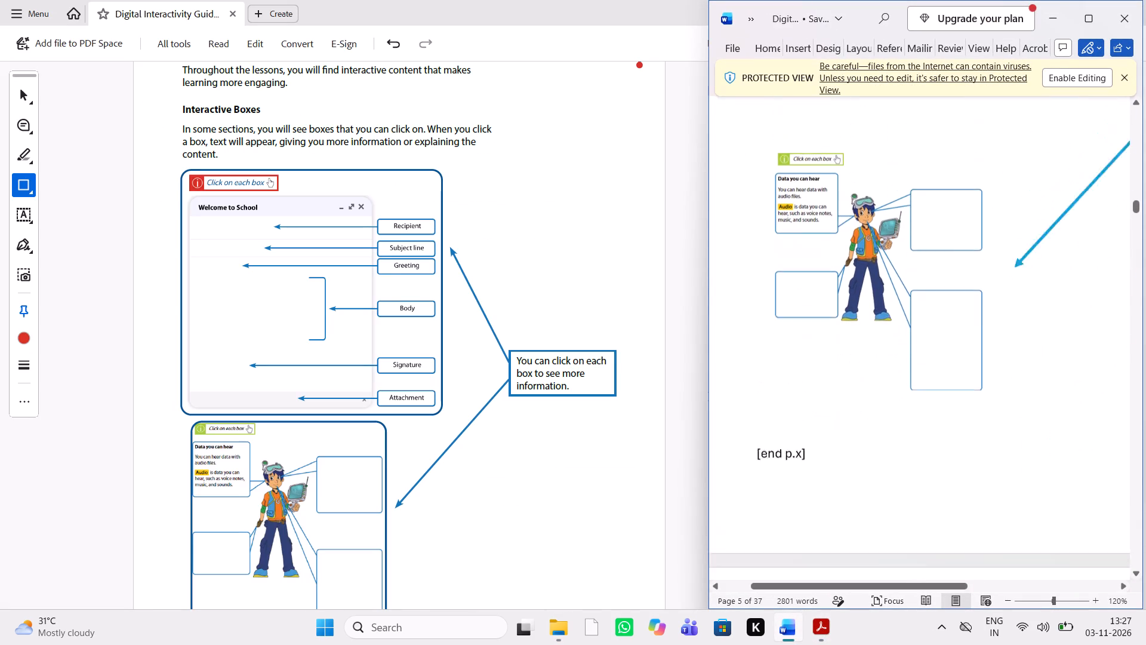
pyautogui.scroll(1, 878, 330)
pyautogui.scroll(-1, 352, 364)
pyautogui.scroll(3, 352, 364)
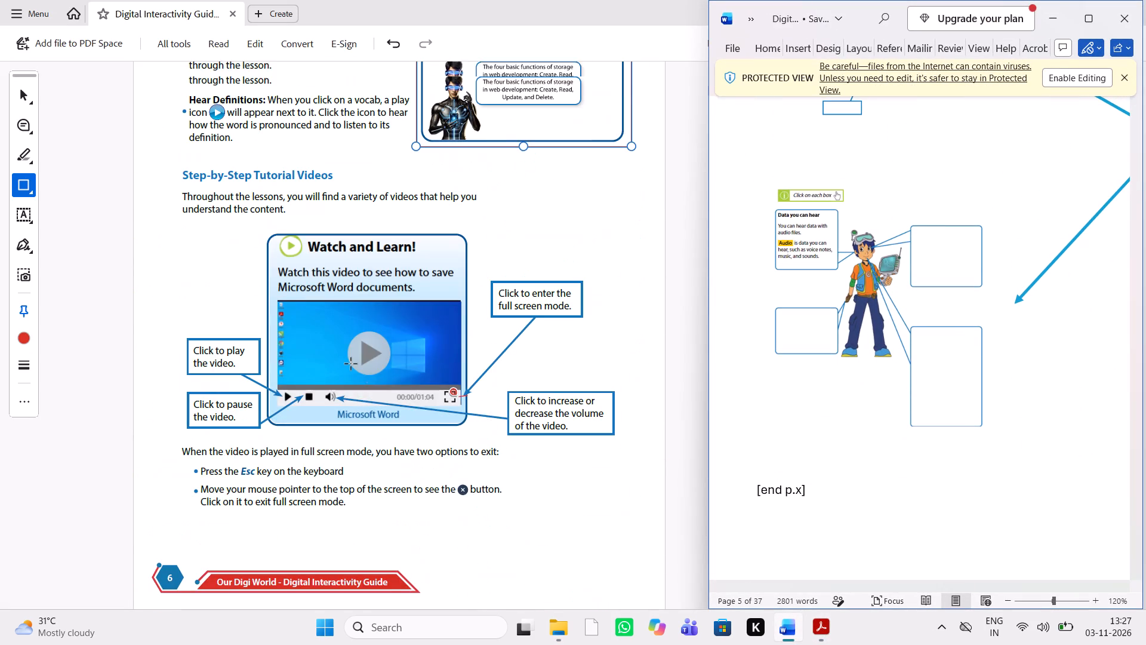
pyautogui.scroll(1, 352, 364)
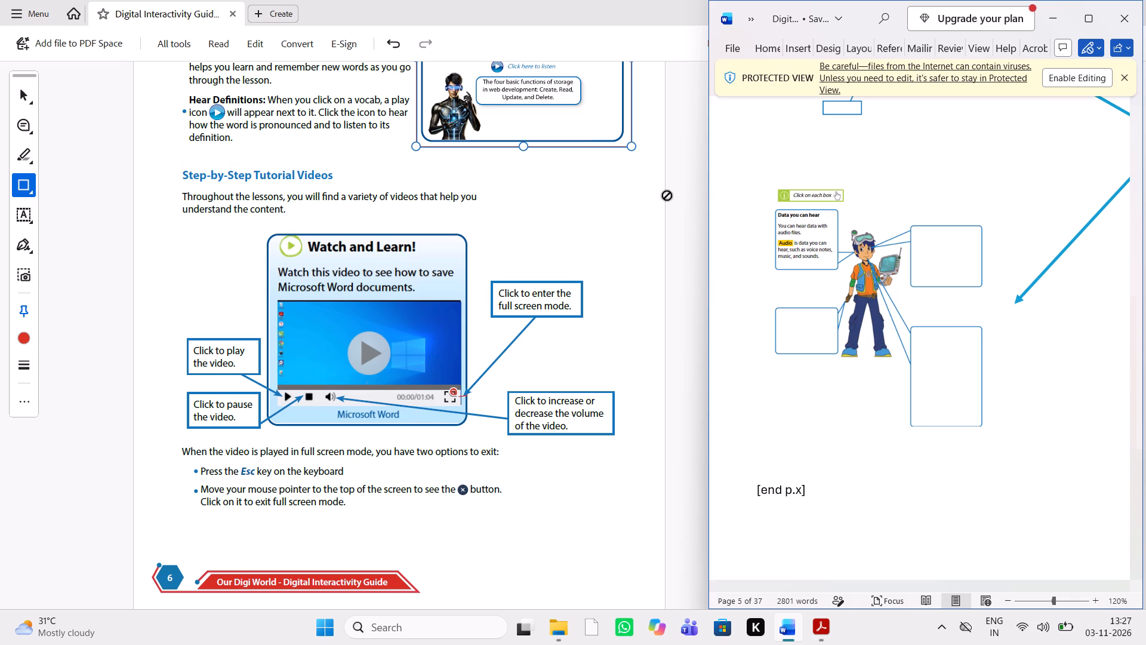
pyautogui.scroll(8, 897, 339)
pyautogui.scroll(-7, 897, 339)
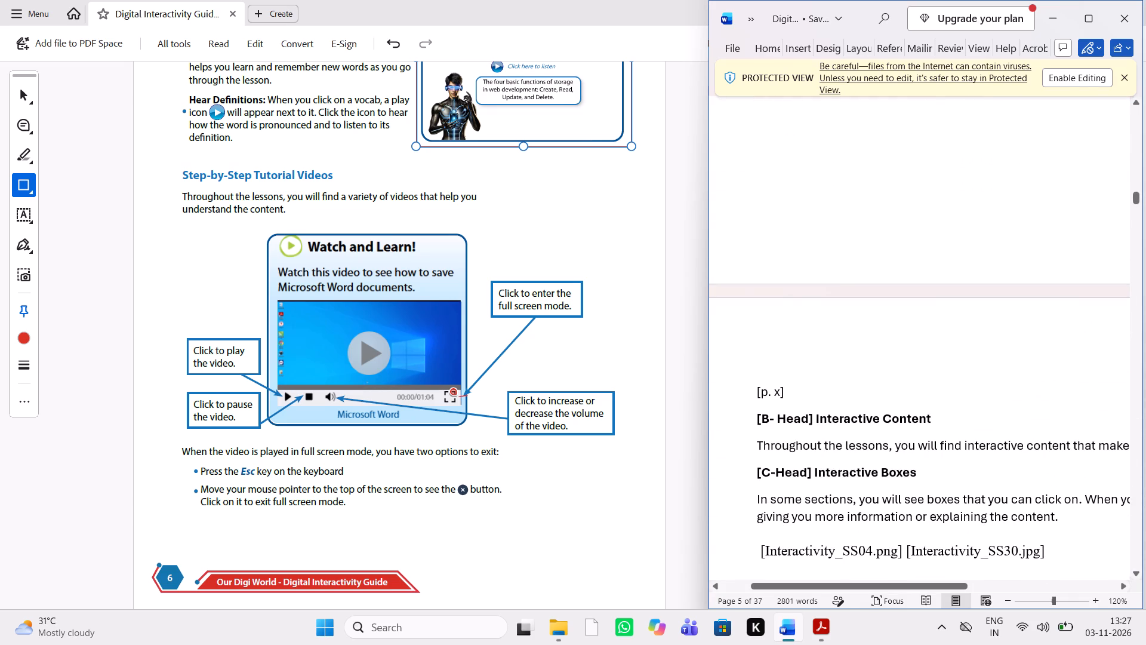
pyautogui.scroll(-5, 882, 459)
pyautogui.scroll(1, 882, 459)
pyautogui.scroll(-3, 403, 446)
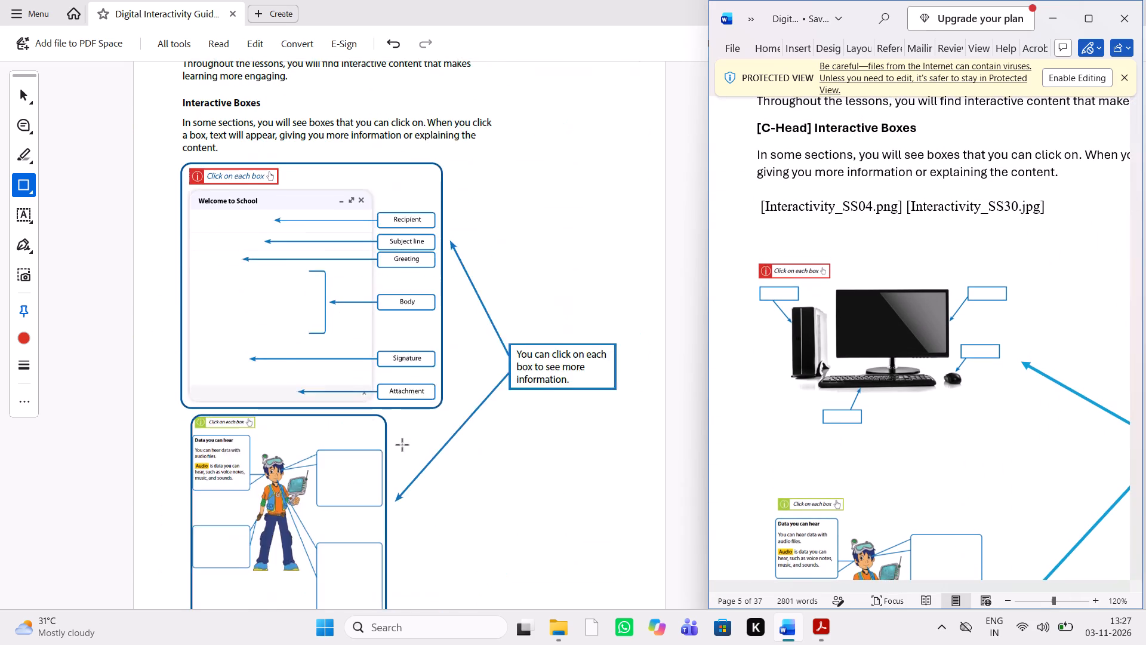
pyautogui.scroll(1, 403, 446)
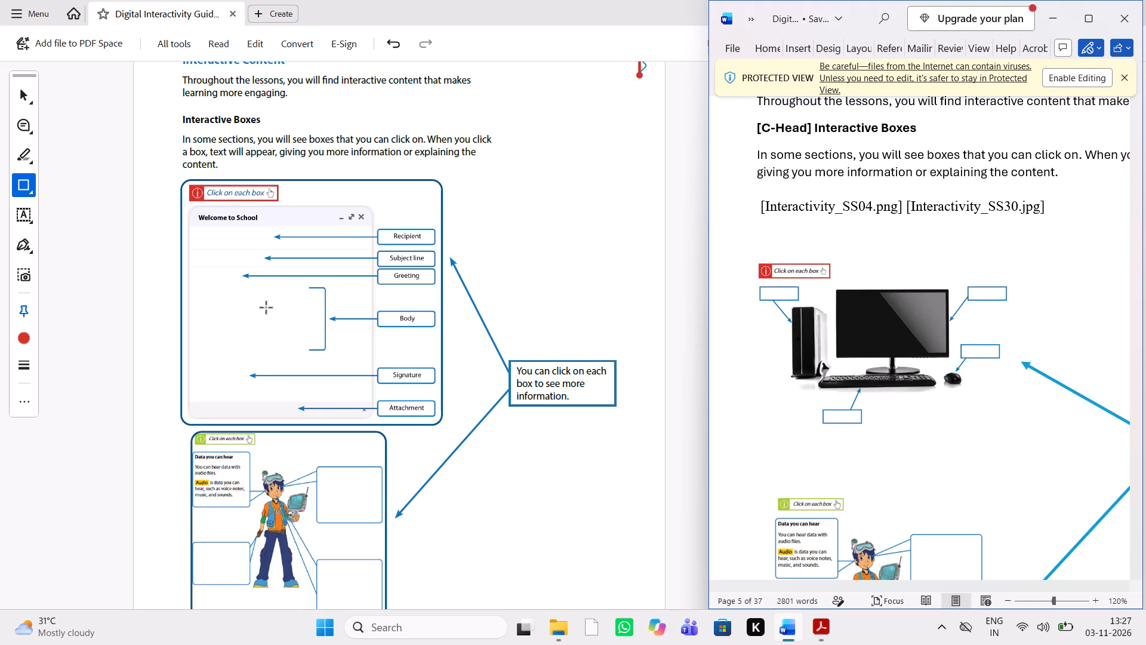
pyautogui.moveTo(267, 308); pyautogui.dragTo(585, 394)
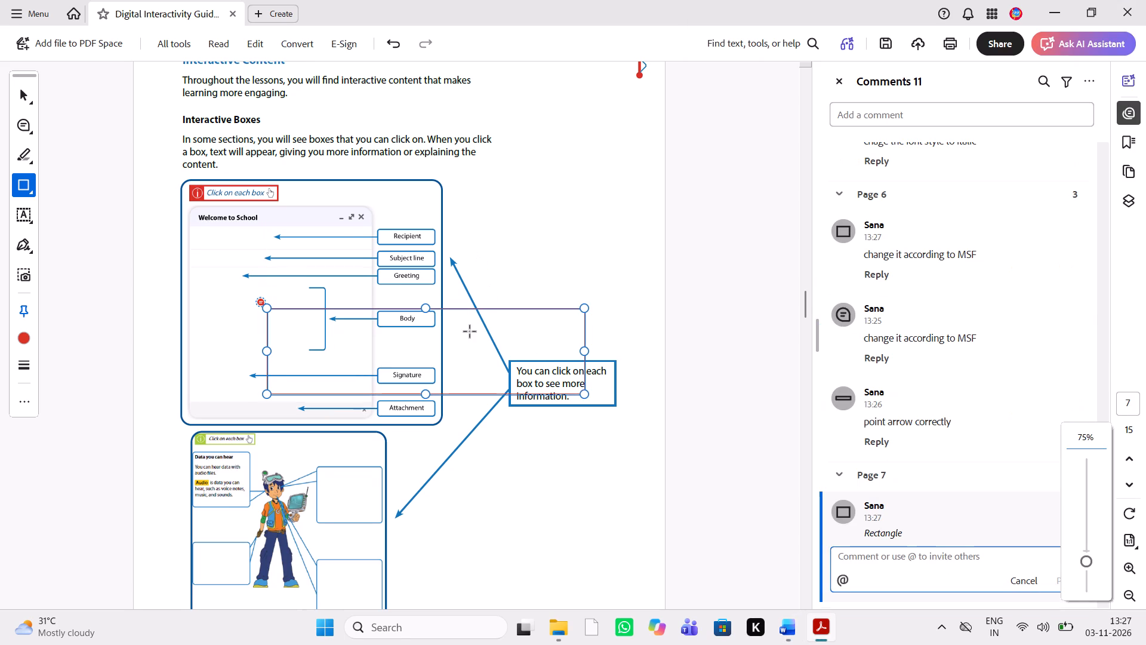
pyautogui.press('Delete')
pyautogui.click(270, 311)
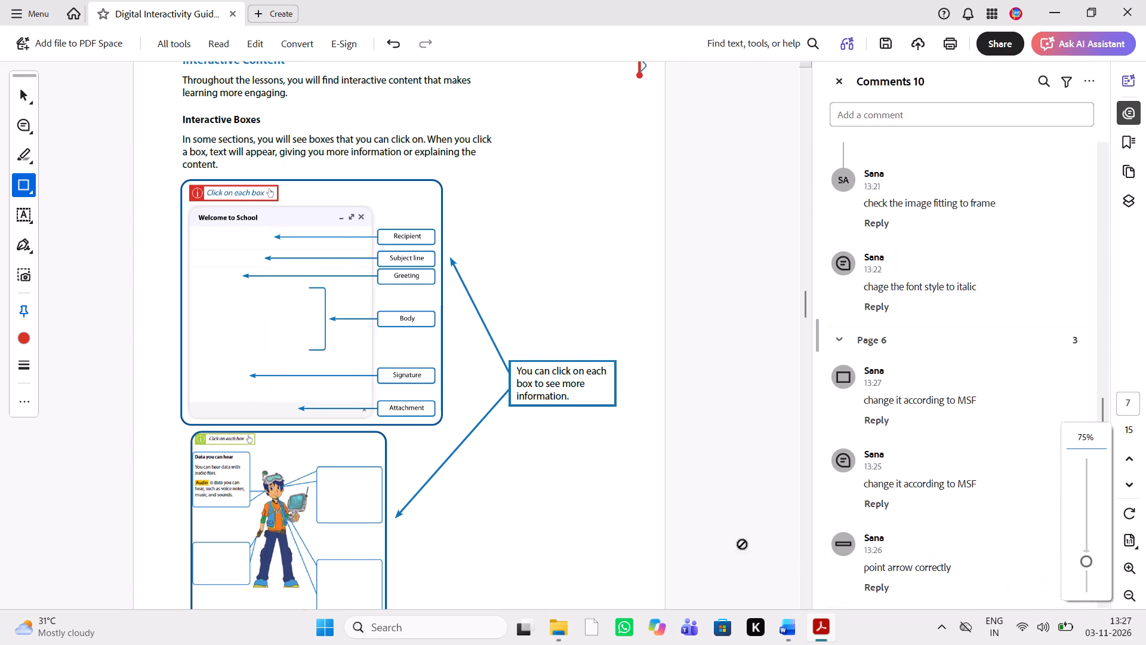
# Draw a rectangle around the "Welcome to School" email image on PDF page 7 and comment "change image according to MSF".
pyautogui.click(788, 634)
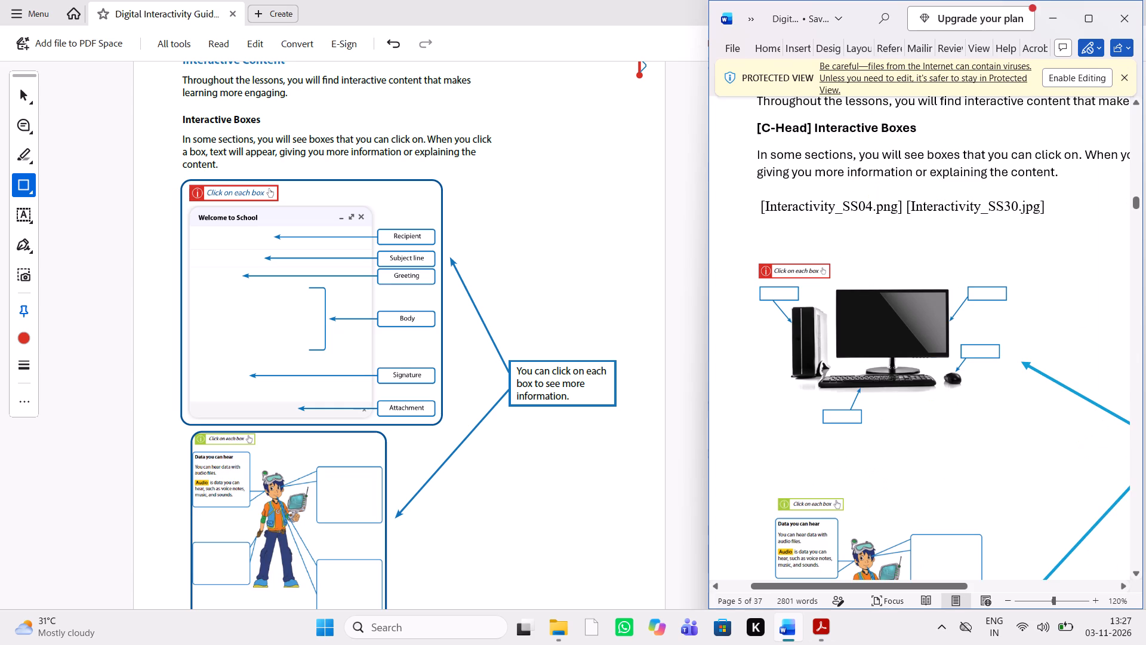
pyautogui.hscroll(-1, 940, 345)
pyautogui.hscroll(1, 940, 345)
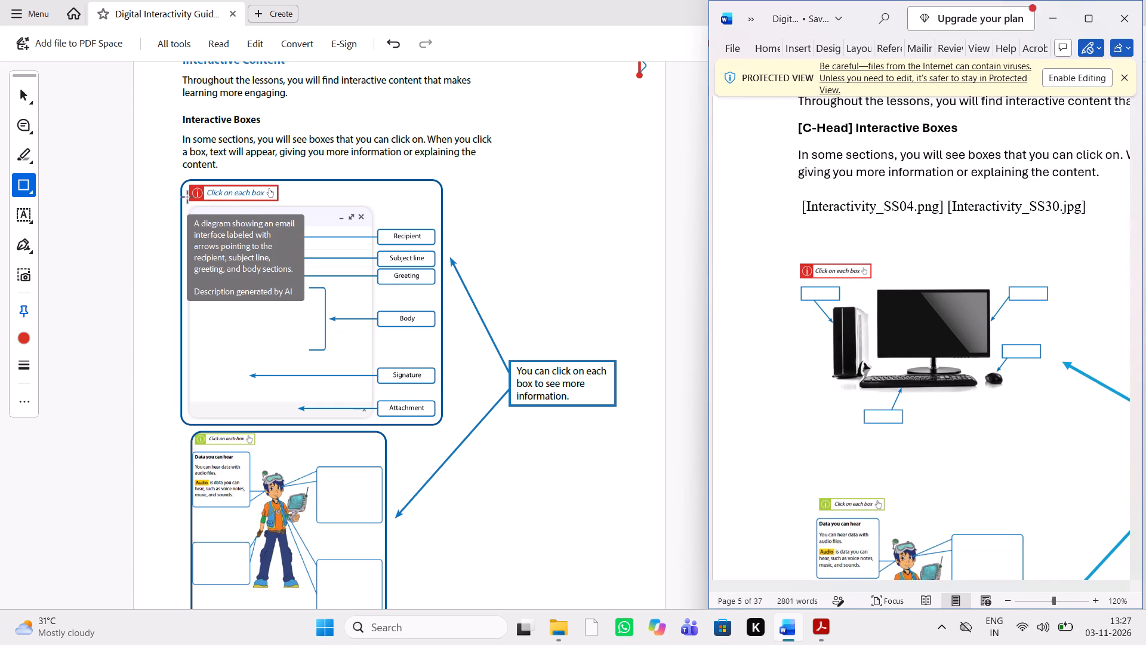
pyautogui.moveTo(188, 198); pyautogui.dragTo(440, 428)
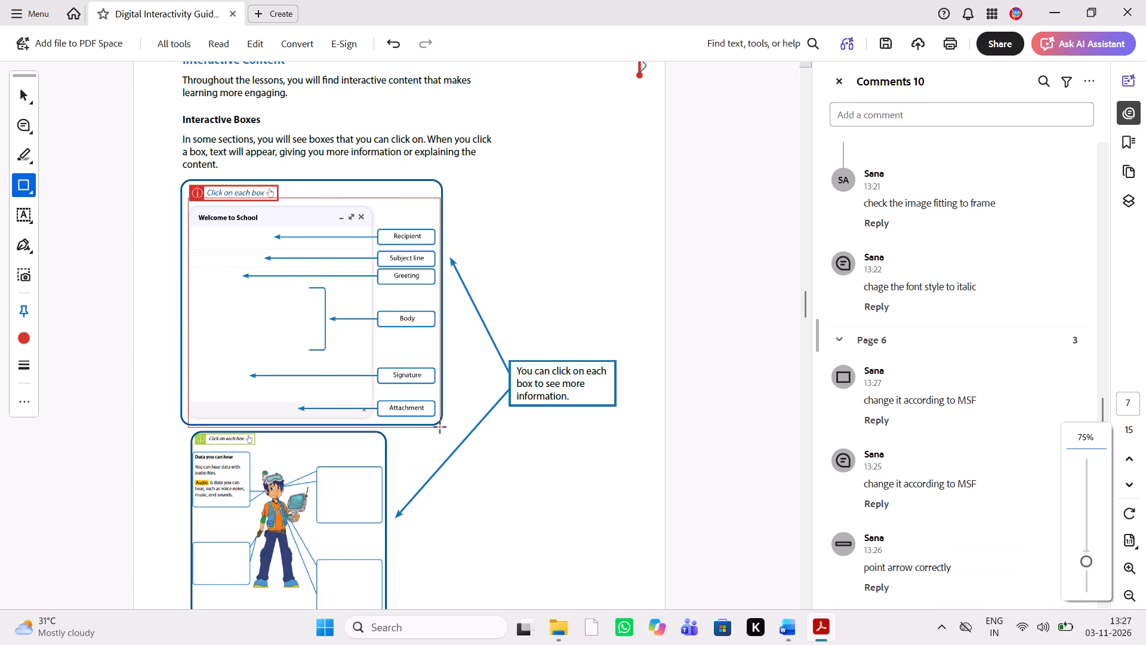
pyautogui.moveTo(440, 428); pyautogui.dragTo(439, 423)
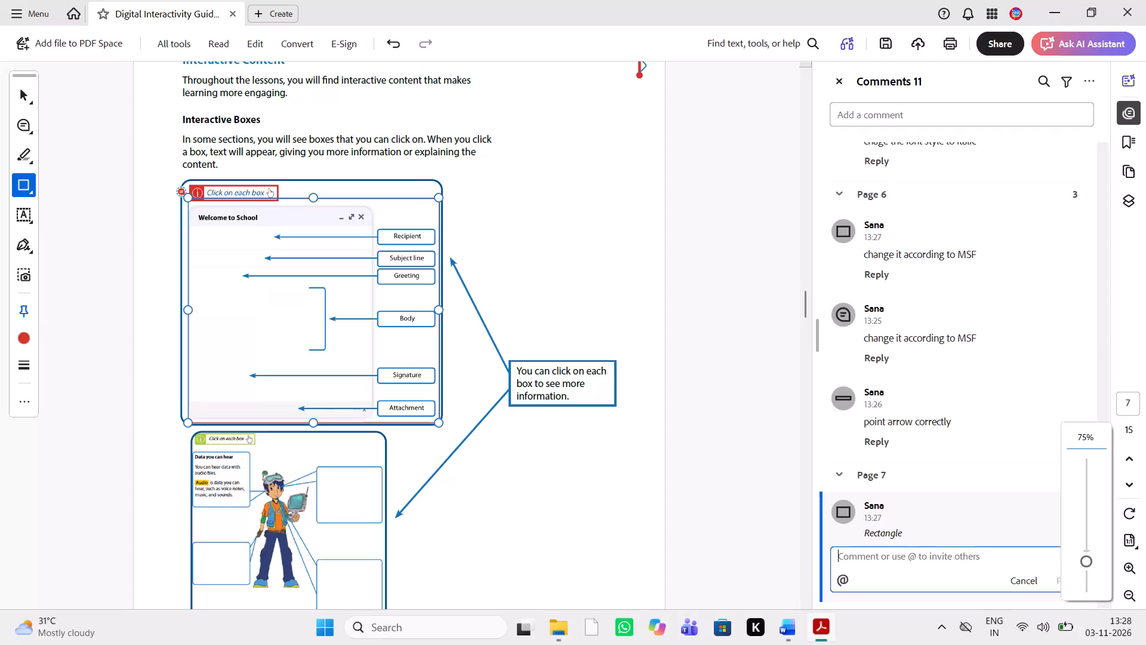
pyautogui.click(889, 562)
pyautogui.write('change i')
pyautogui.write('mage according to MSF')
pyautogui.press('space')
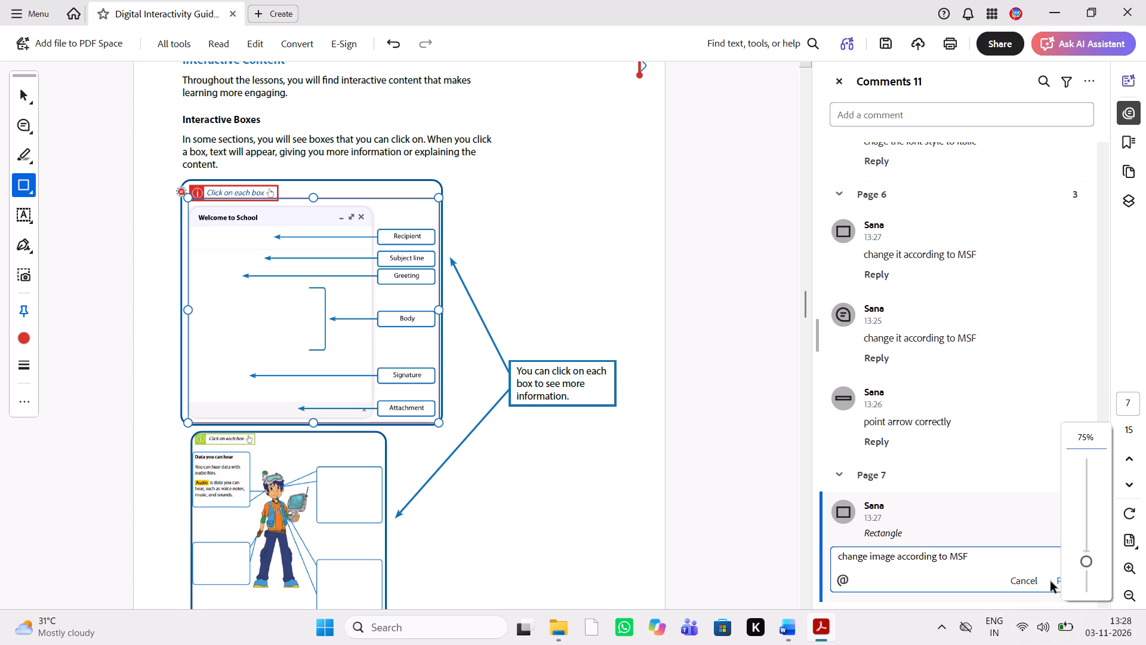
pyautogui.click(1055, 582)
pyautogui.click(1057, 581)
# Draw a rectangle around the "Data you can hear" character image on PDF page 7 and comment "check image fitting".
pyautogui.scroll(-1, 647, 418)
pyautogui.scroll(1, 647, 418)
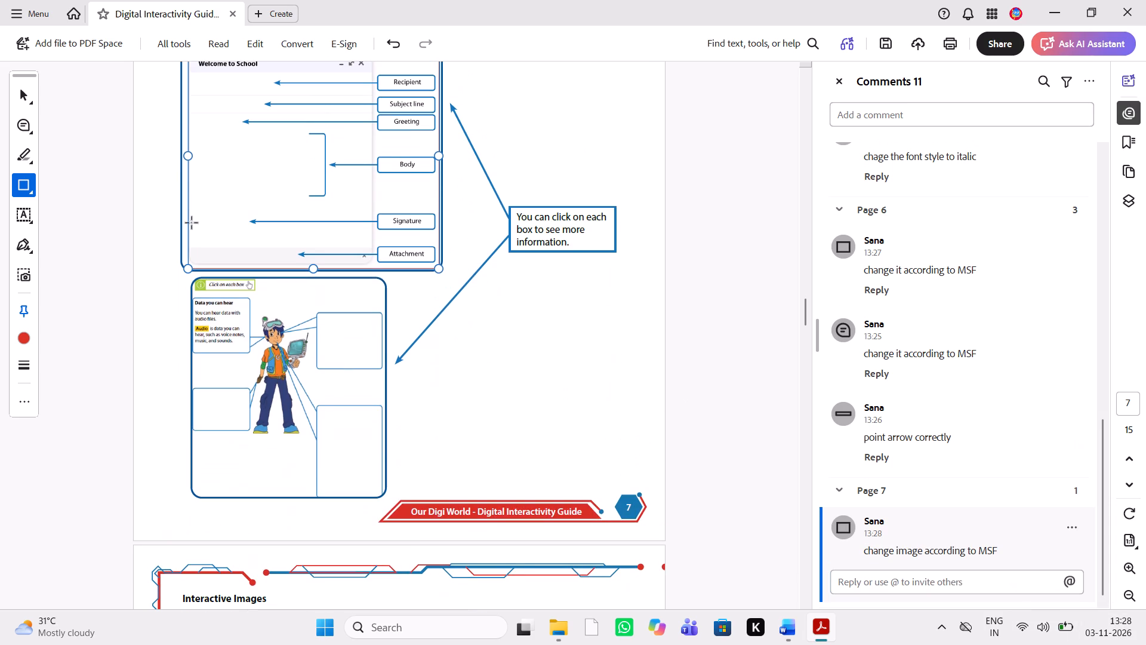
pyautogui.moveTo(175, 279); pyautogui.dragTo(401, 524)
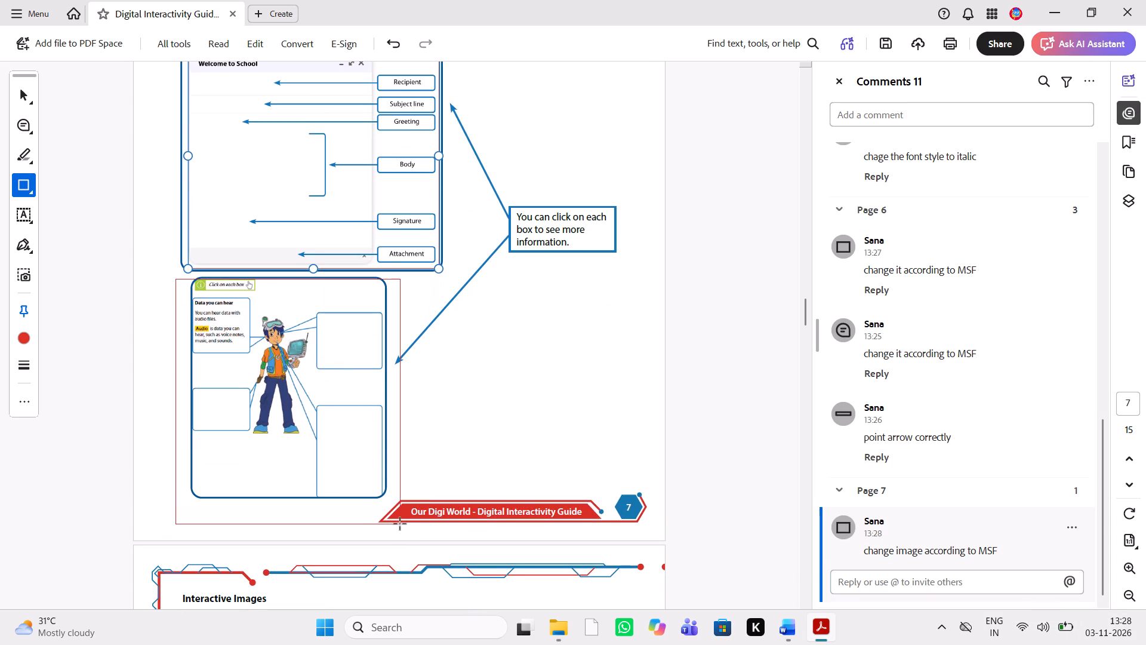
pyautogui.moveTo(401, 524); pyautogui.dragTo(396, 523)
pyautogui.click(868, 568)
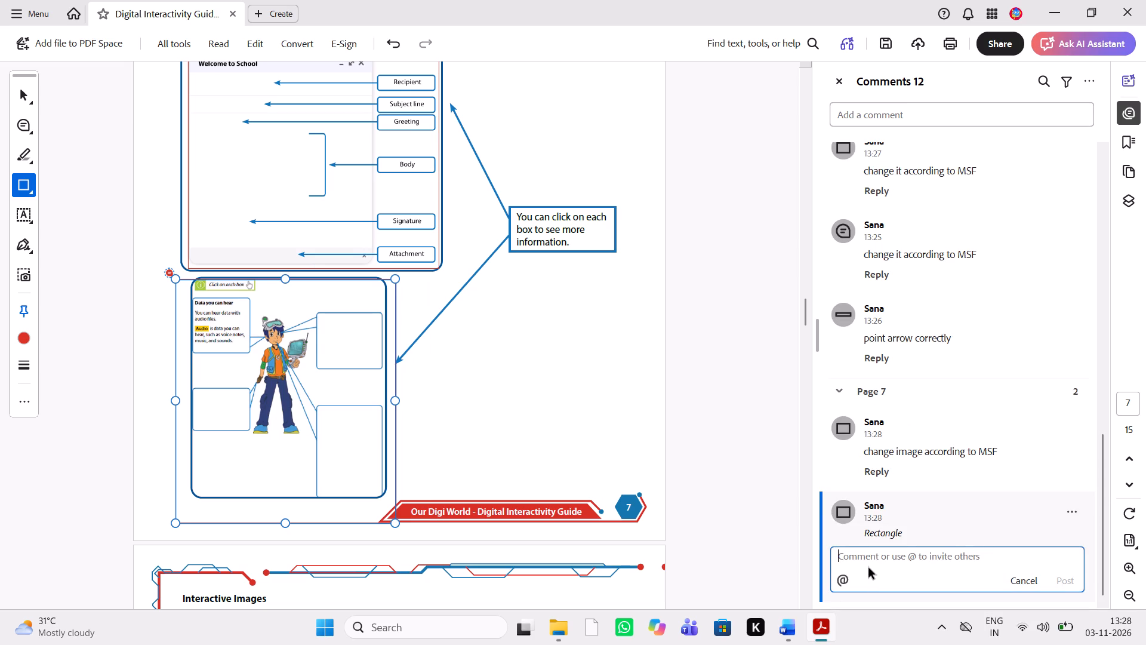
pyautogui.write('check image fitting to')
pyautogui.press('space')
pyautogui.press('BackSpace')
pyautogui.press('BackSpace')
pyautogui.press('BackSpace')
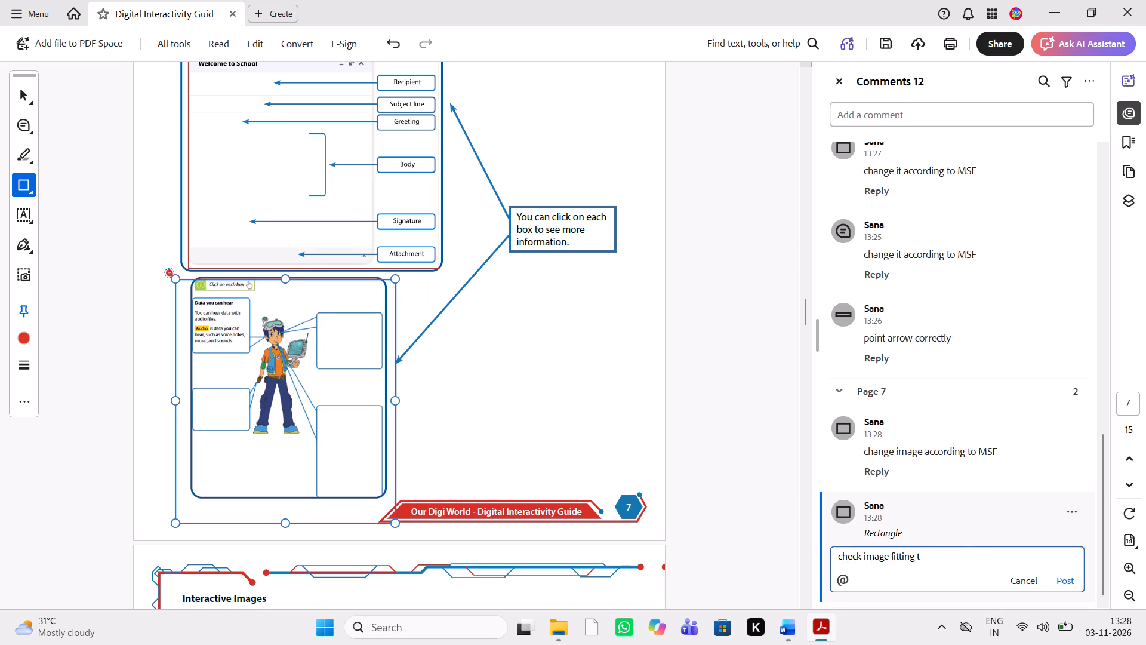
pyautogui.write('to f')
pyautogui.press('BackSpace')
pyautogui.press('BackSpace')
pyautogui.press('BackSpace')
pyautogui.press('BackSpace')
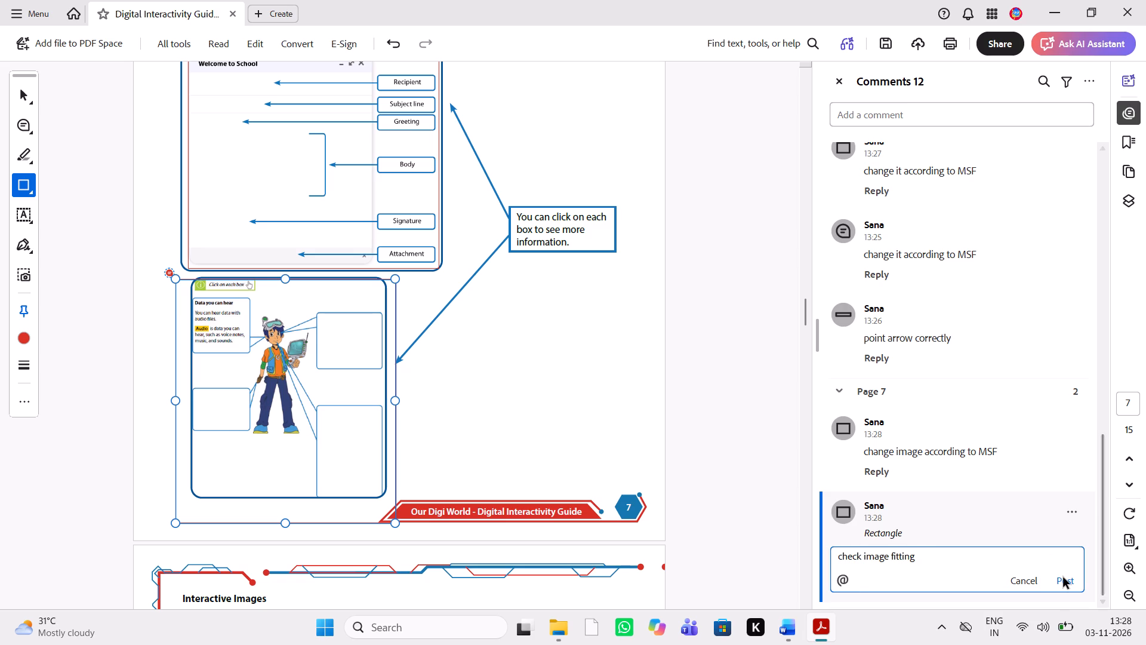
pyautogui.click(1063, 578)
# Check the Interactive Boxes callout against the Word manuscript and comment "change it according to MSF" on its full text on PDF page 7.
pyautogui.click(781, 635)
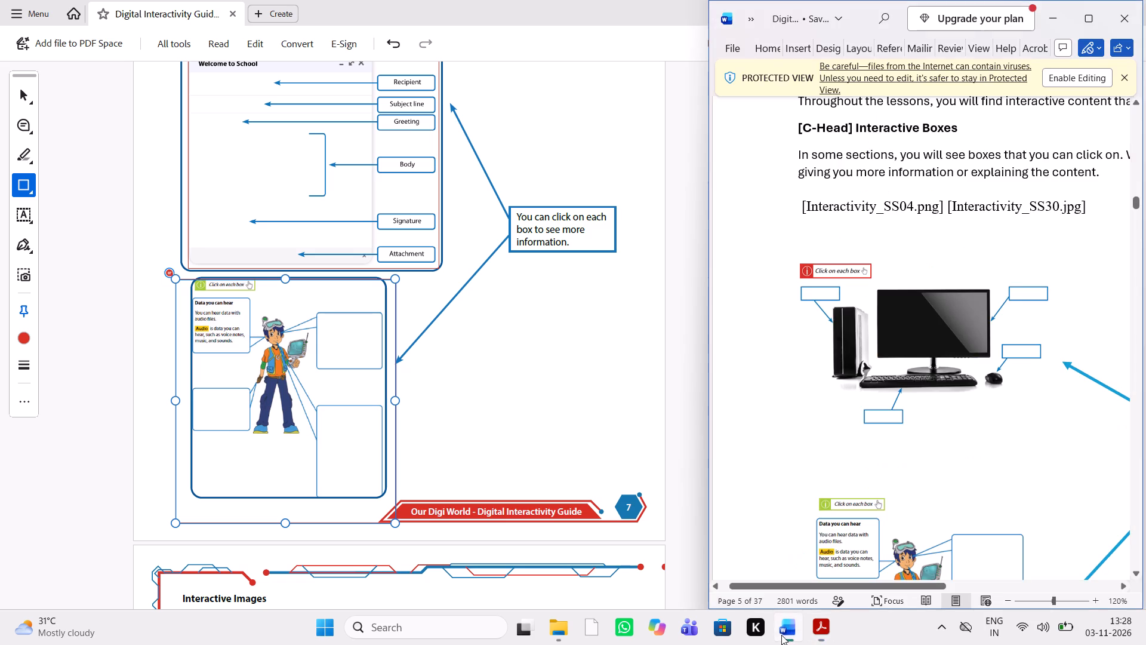
pyautogui.hscroll(-1, 950, 401)
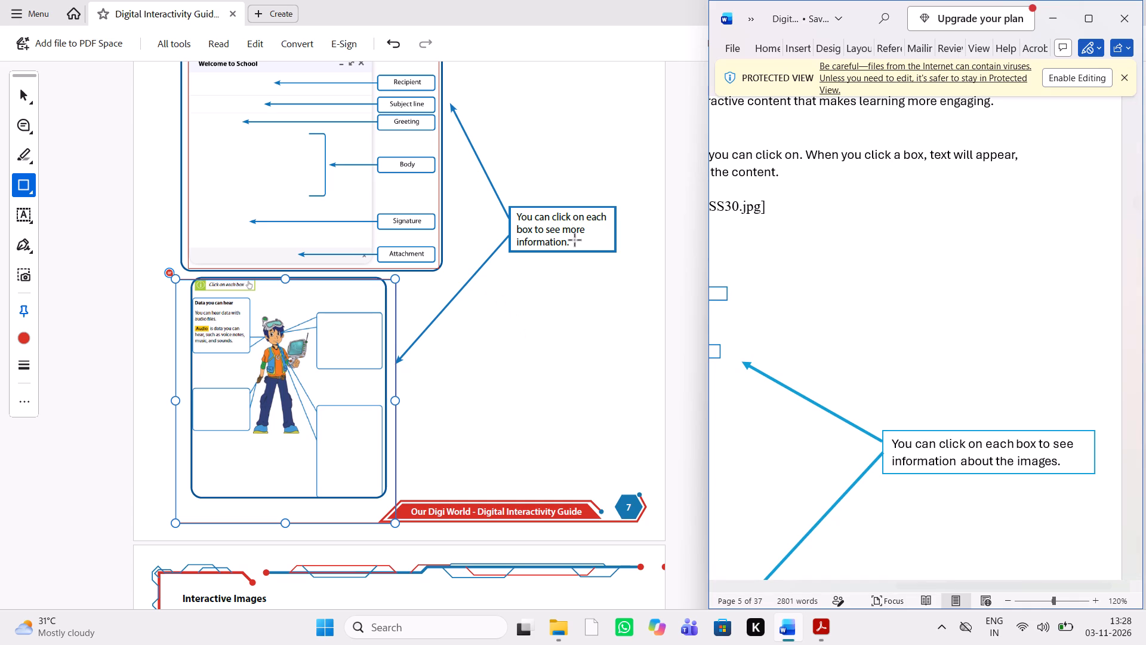
pyautogui.click(28, 128)
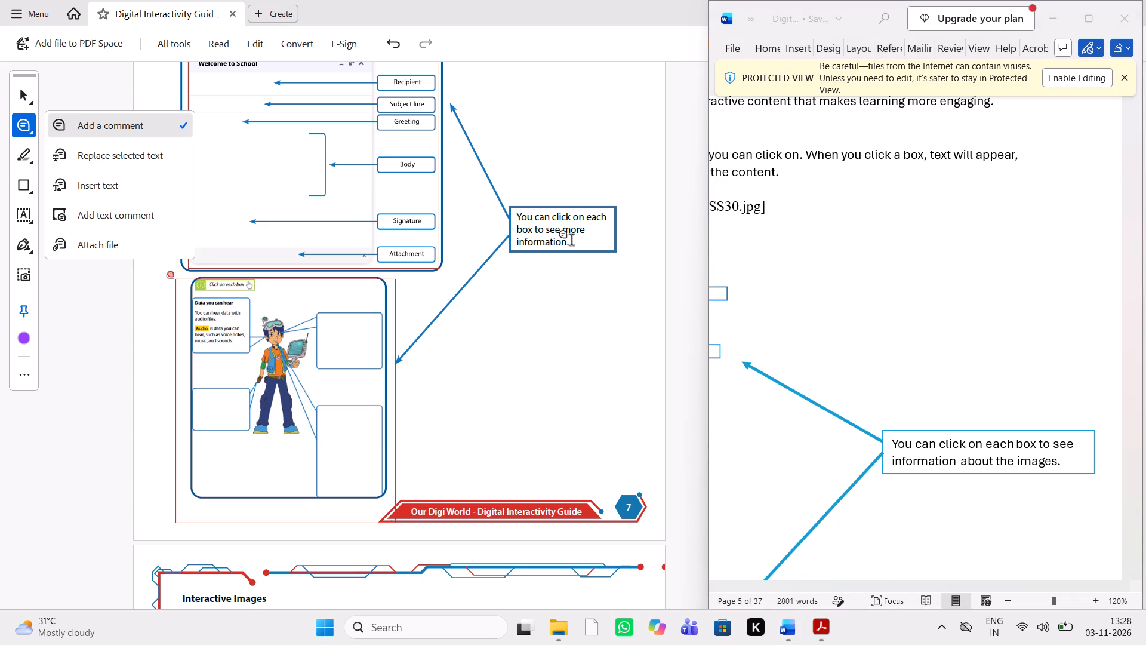
pyautogui.moveTo(571, 241); pyautogui.dragTo(515, 221)
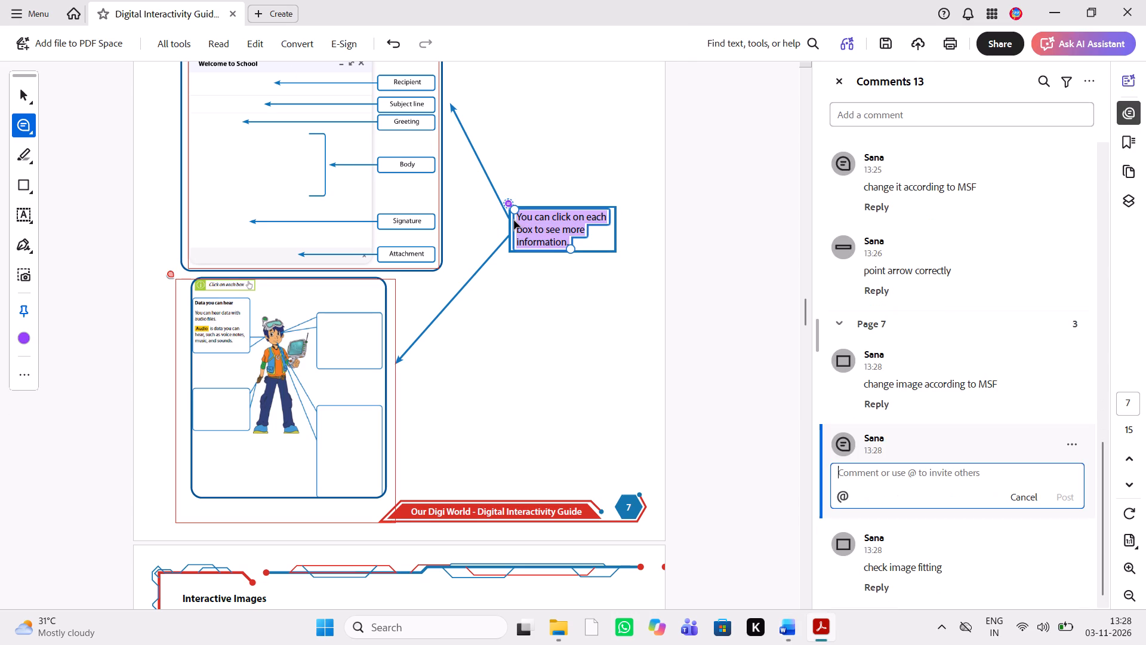
pyautogui.write('change it according')
pyautogui.press('space')
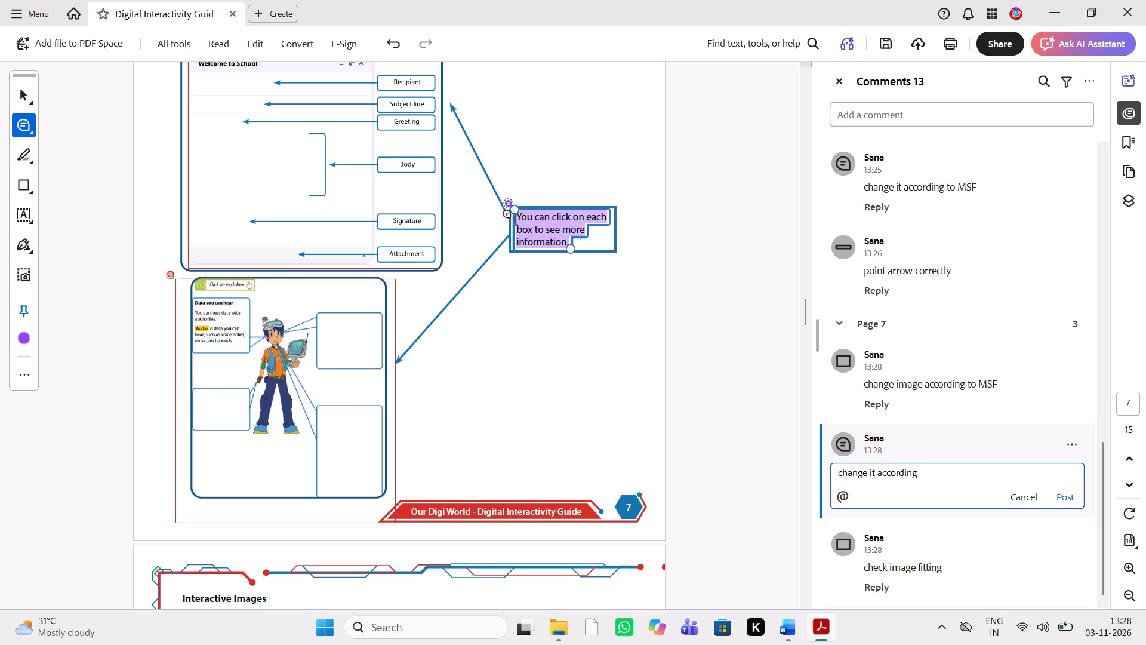
pyautogui.write('to')
pyautogui.press('space')
pyautogui.write('MSF')
pyautogui.press('space')
pyautogui.click(1064, 500)
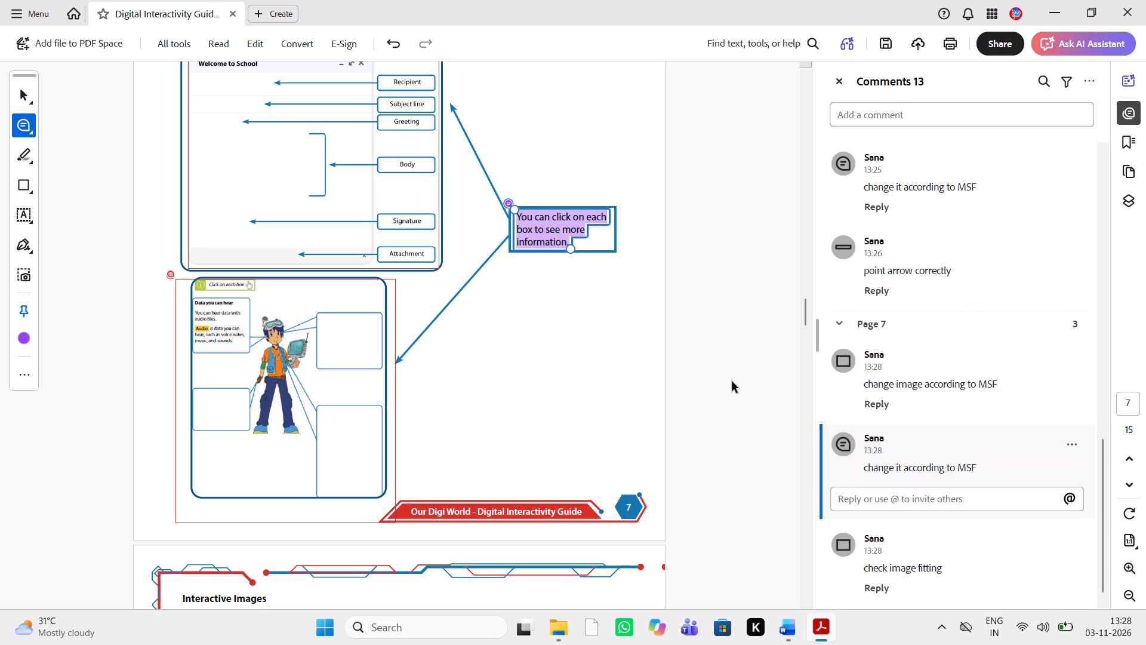
# Find the Interactive Images section in the Word manuscript and compare its heading, text and images with PDF page 8.
pyautogui.scroll(-2, 406, 437)
pyautogui.click(797, 628)
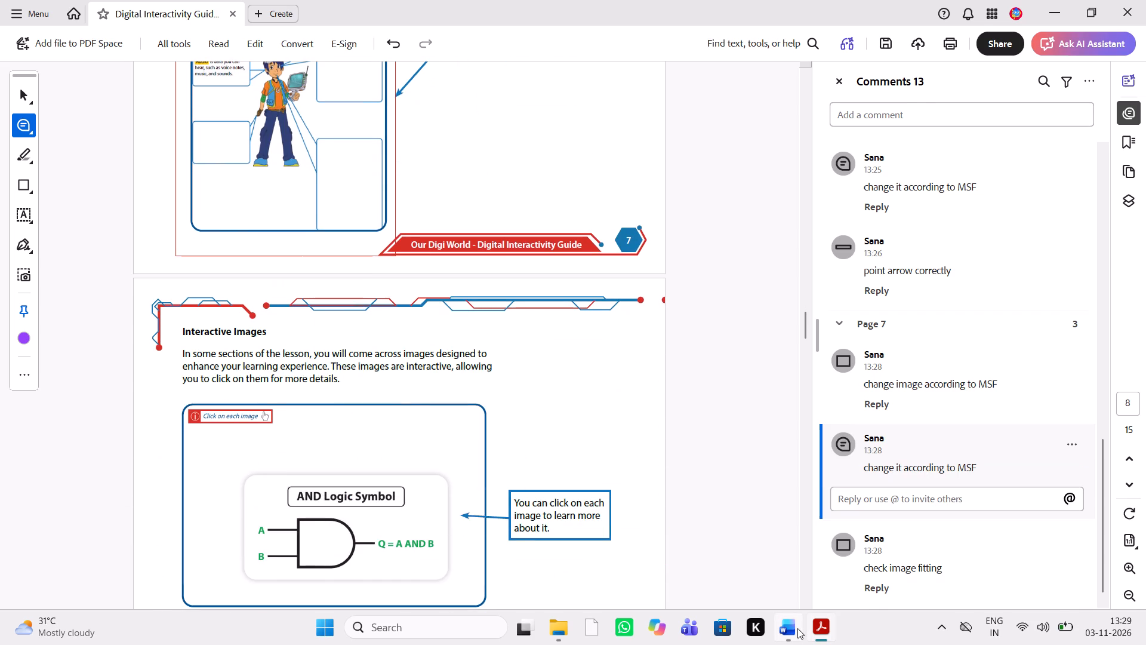
pyautogui.scroll(-3, 871, 440)
pyautogui.scroll(1, 871, 440)
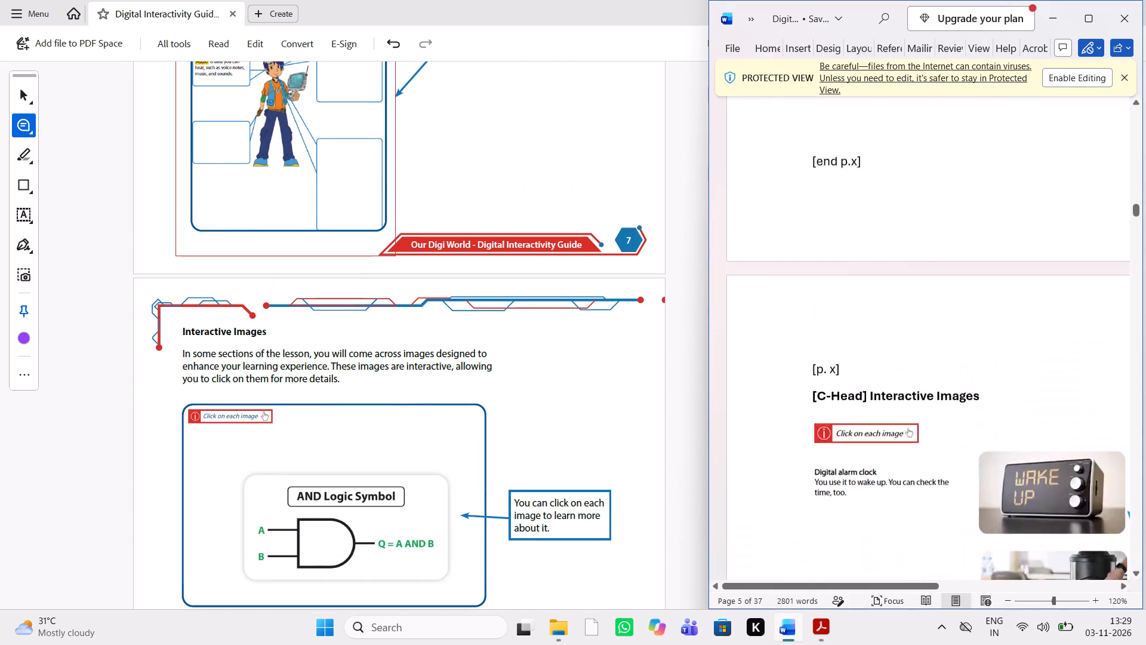
pyautogui.scroll(1, 871, 440)
pyautogui.scroll(-1, 871, 440)
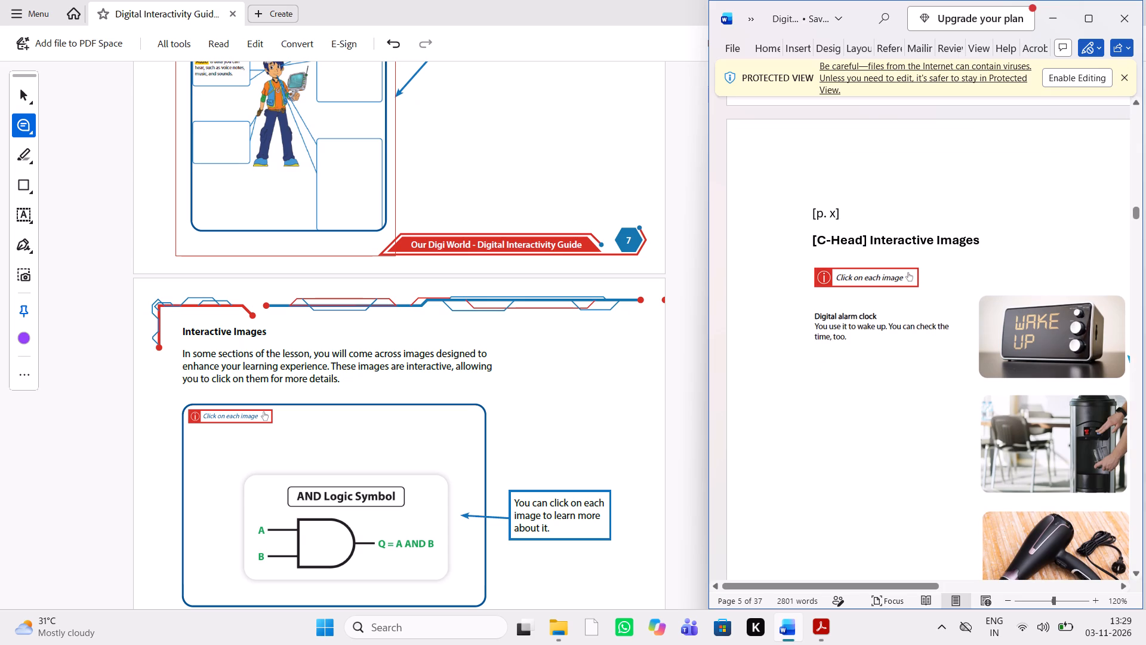
pyautogui.scroll(1, 845, 332)
pyautogui.scroll(-3, 845, 332)
pyautogui.scroll(1, 845, 332)
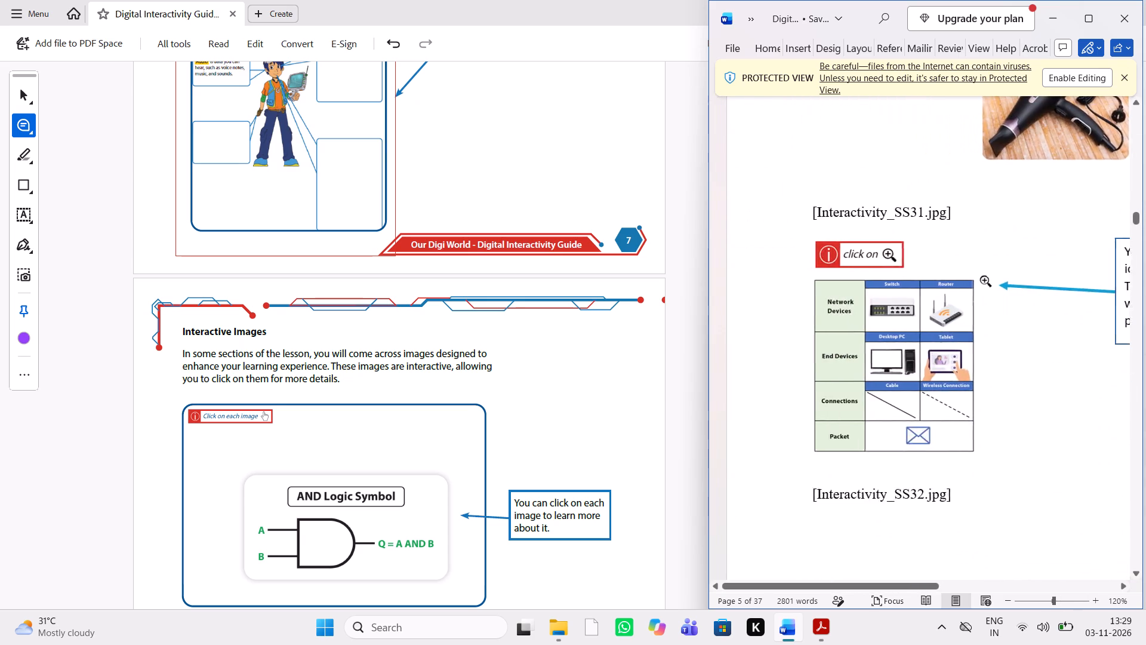
pyautogui.scroll(1, 845, 332)
pyautogui.scroll(-1, 845, 332)
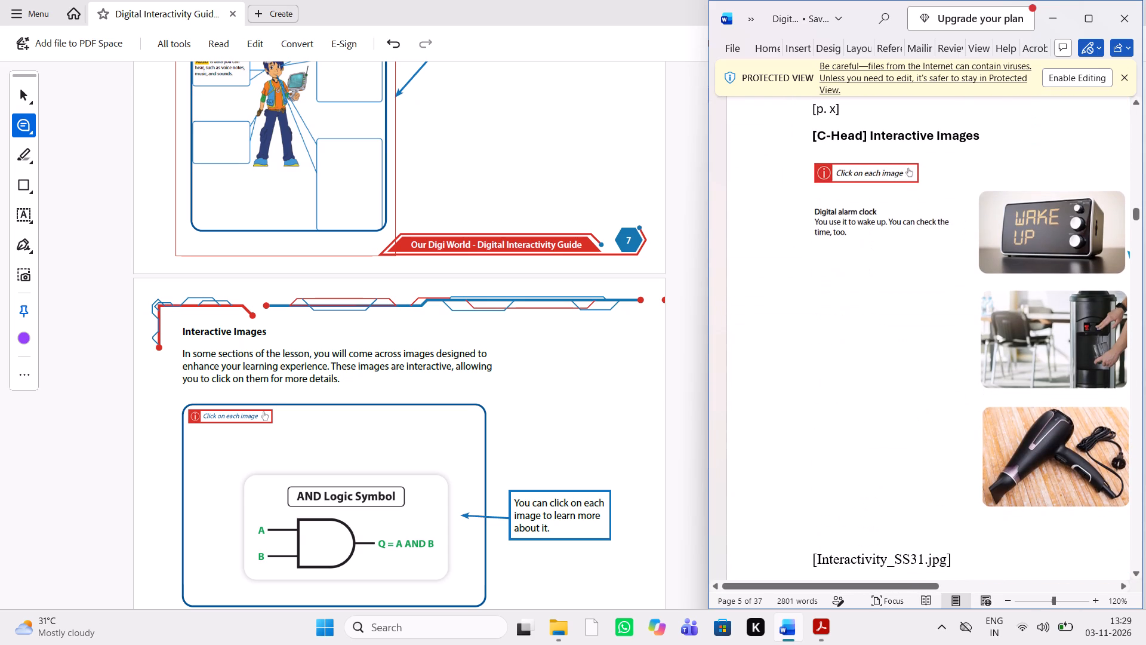
pyautogui.scroll(2, 845, 332)
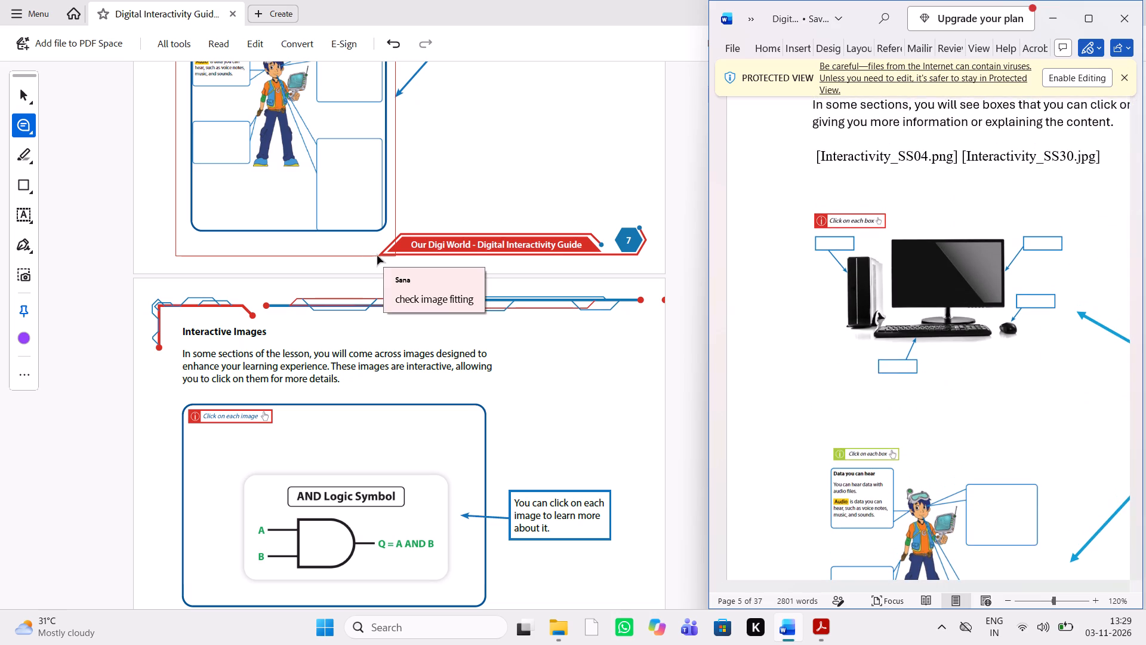
# Compare the Interactive Images and Interactive Icons content and callouts on PDF page 8 with the Word manuscript.
pyautogui.scroll(-1, 378, 256)
pyautogui.scroll(-2, 766, 459)
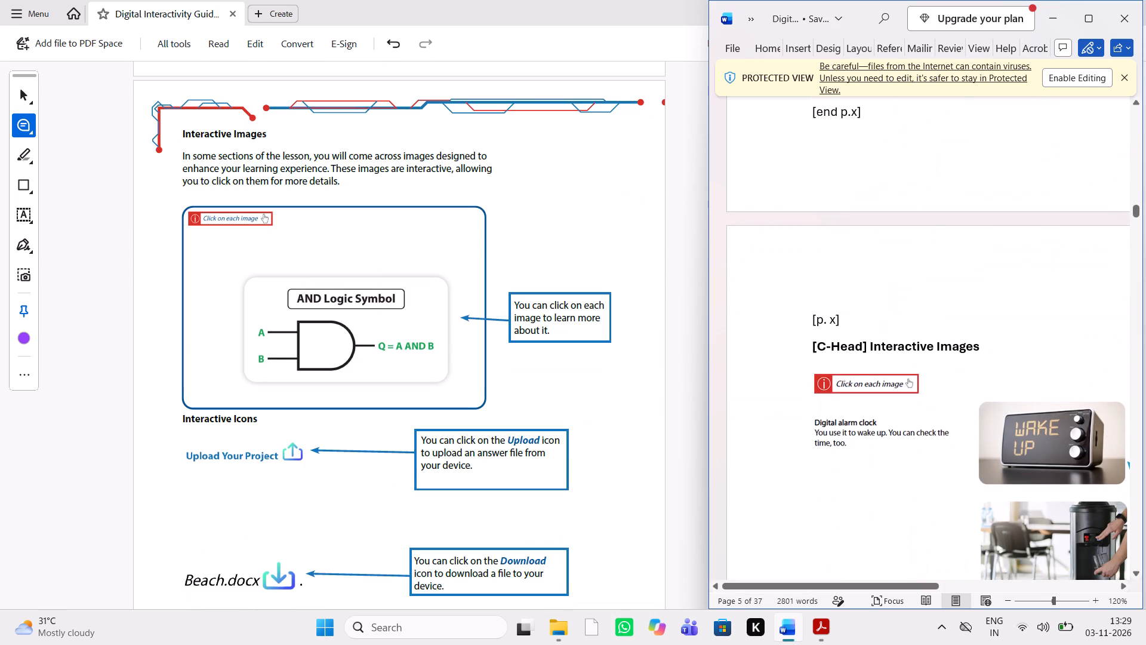
pyautogui.scroll(-3, 787, 496)
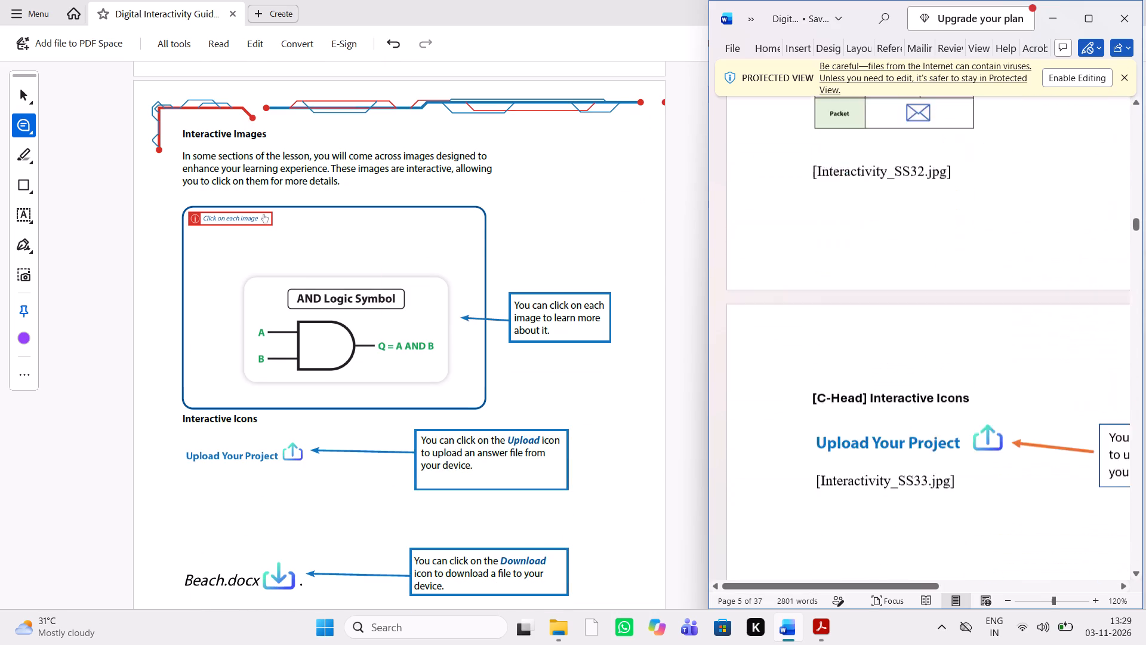
pyautogui.scroll(-1, 787, 496)
pyautogui.scroll(2, 787, 496)
pyautogui.scroll(-2, 787, 496)
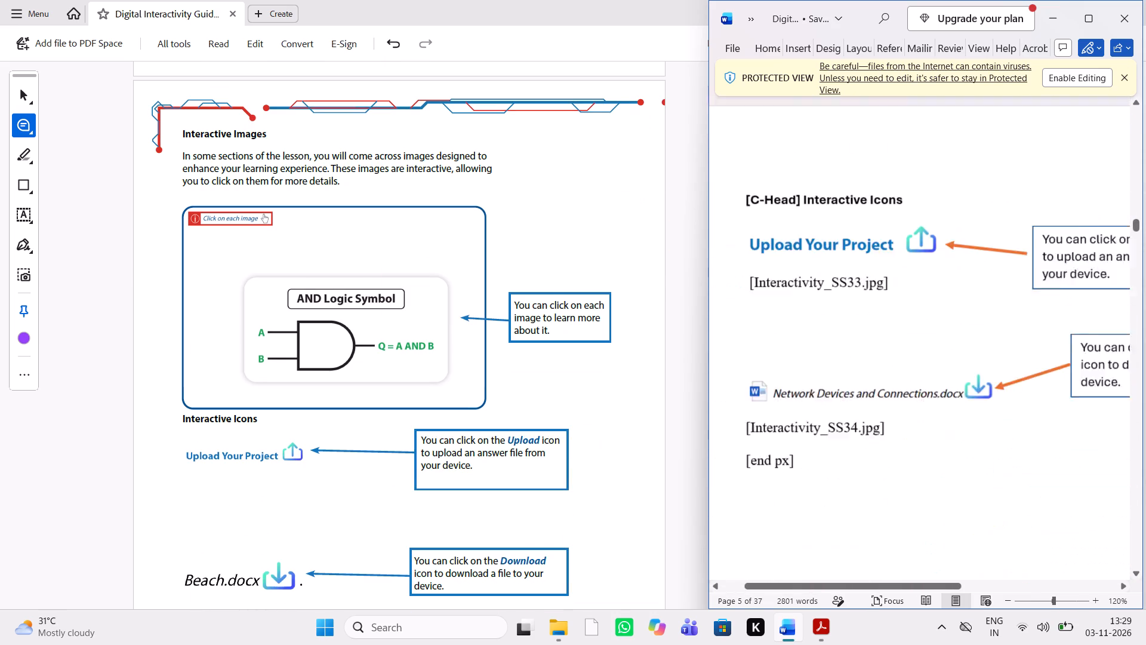
pyautogui.scroll(-1, 787, 496)
pyautogui.scroll(5, 787, 496)
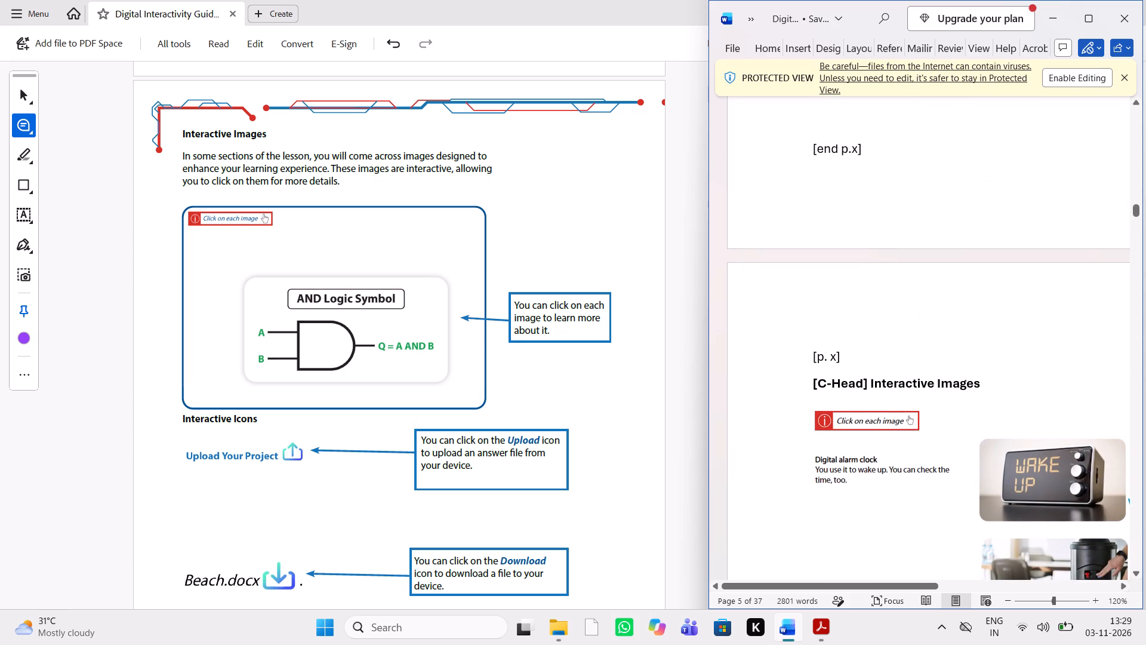
pyautogui.scroll(-1, 826, 558)
pyautogui.scroll(2, 826, 558)
pyautogui.hscroll(1, 826, 558)
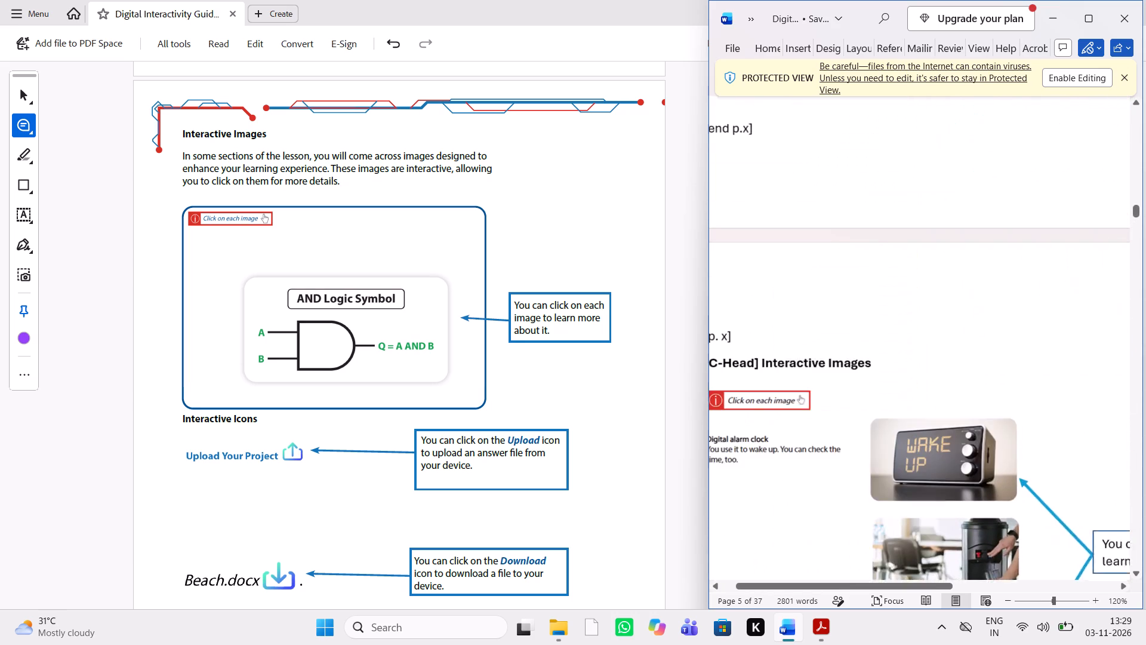
pyautogui.hscroll(1, 826, 558)
pyautogui.scroll(-2, 826, 558)
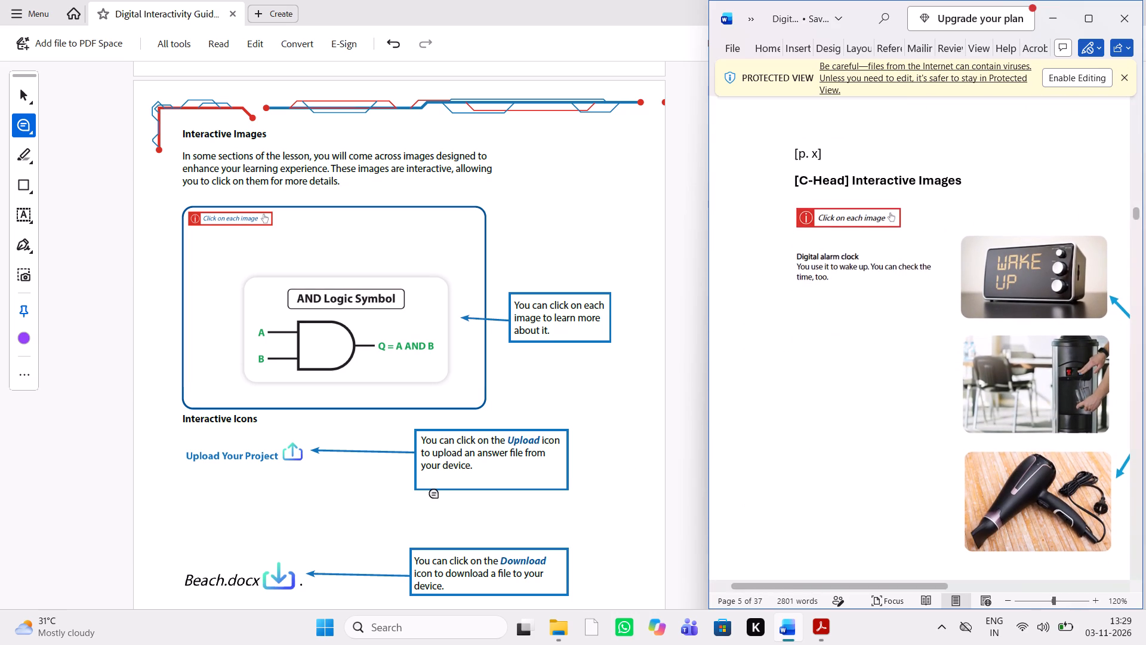
# Check PDF pages 7 to 10 against the Interactive Images pictures and network devices table in the Word manuscript.
pyautogui.scroll(-3, 435, 494)
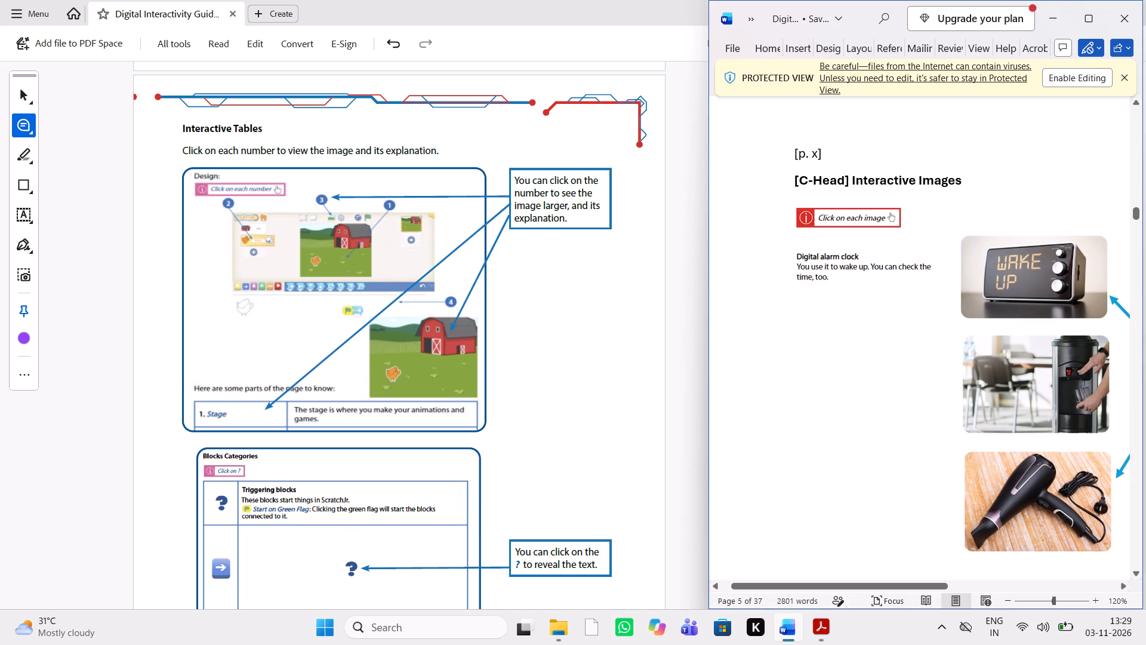
pyautogui.scroll(-3, 858, 442)
pyautogui.scroll(2, 858, 442)
pyautogui.scroll(-1, 858, 442)
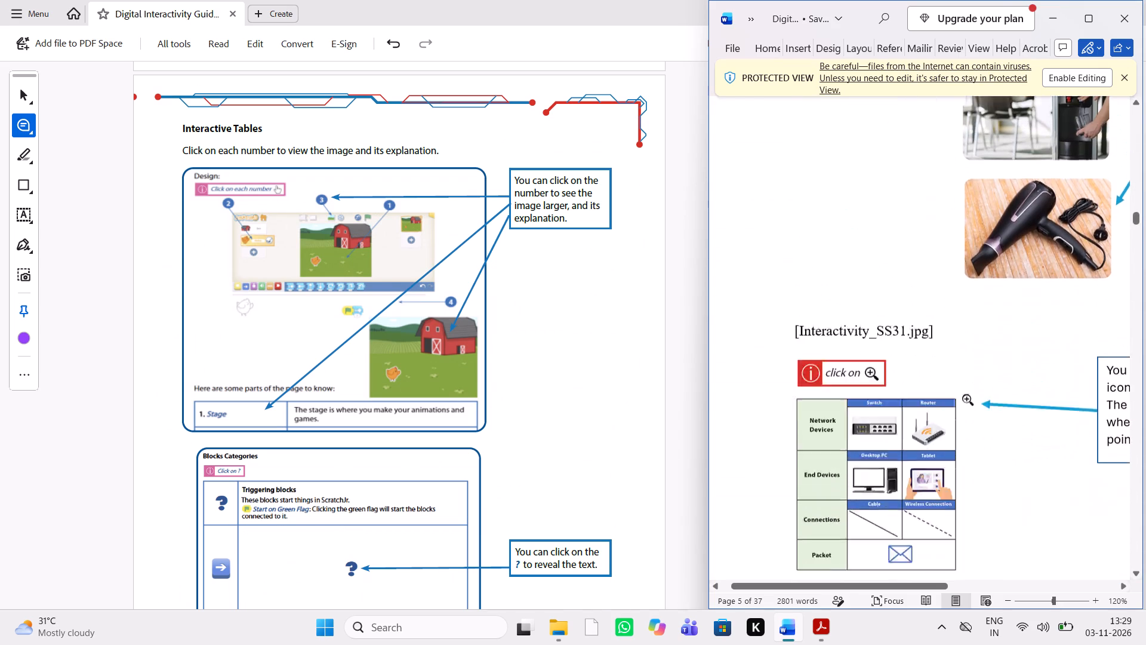
pyautogui.scroll(-4, 858, 442)
pyautogui.scroll(-2, 384, 472)
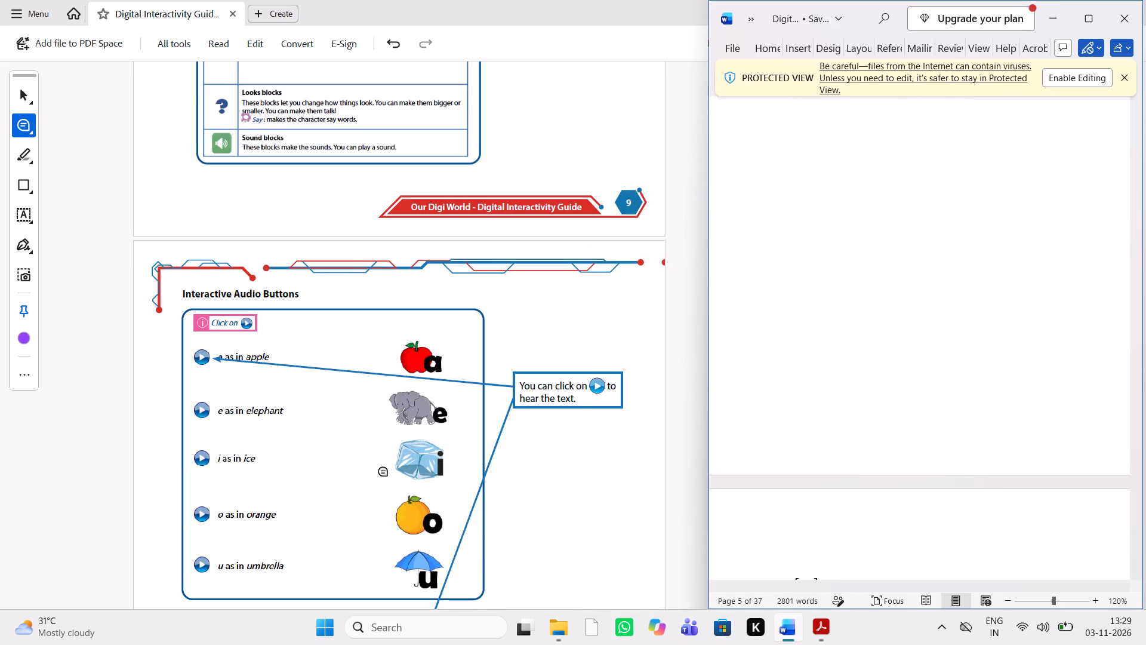
pyautogui.scroll(-3, 384, 472)
pyautogui.scroll(6, 384, 472)
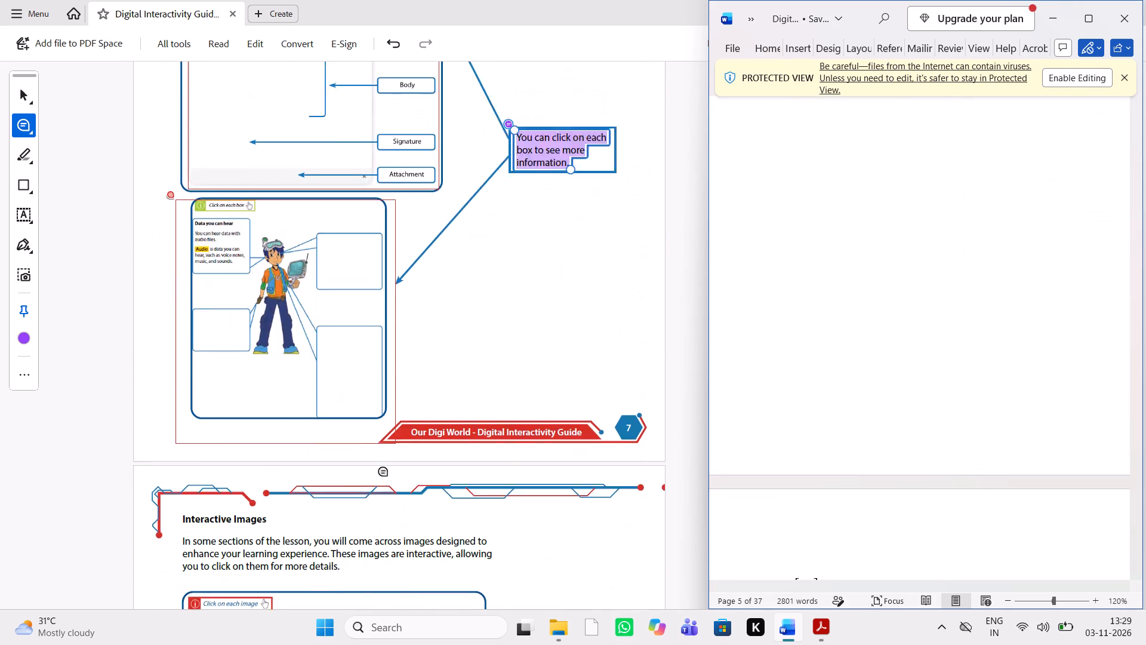
pyautogui.scroll(2, 384, 472)
pyautogui.scroll(-2, 384, 472)
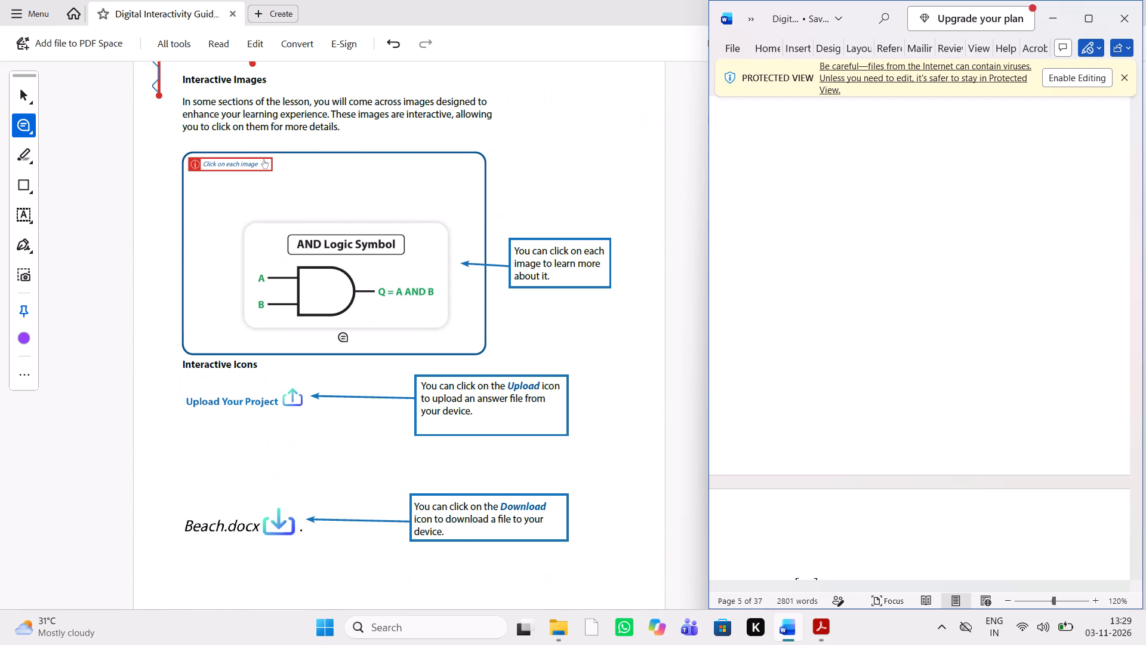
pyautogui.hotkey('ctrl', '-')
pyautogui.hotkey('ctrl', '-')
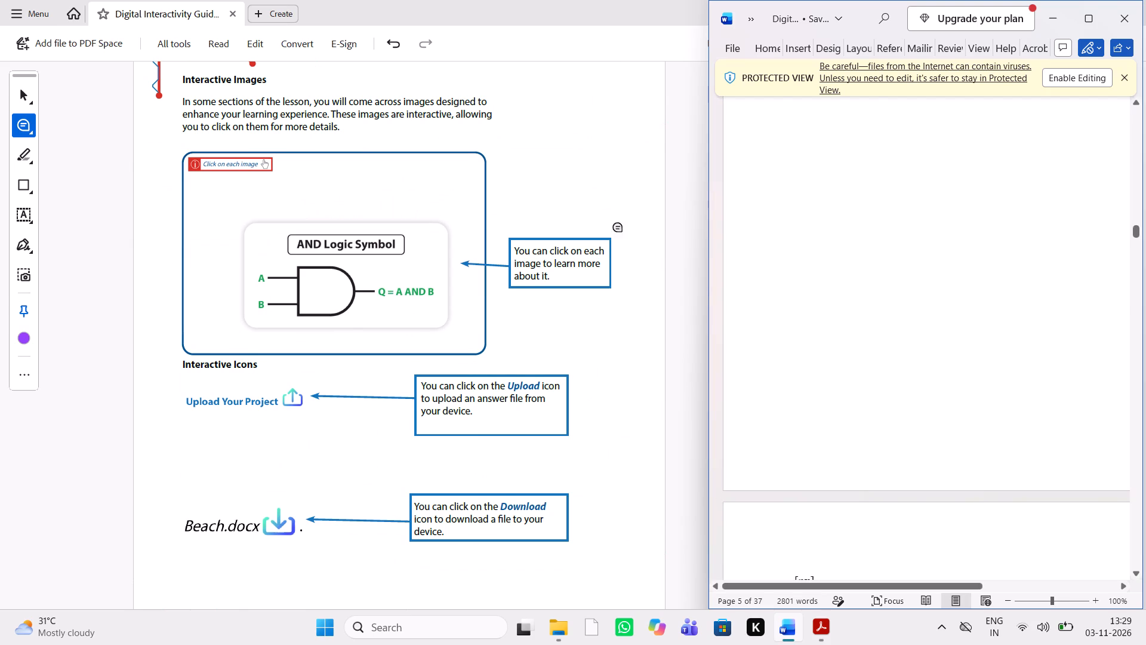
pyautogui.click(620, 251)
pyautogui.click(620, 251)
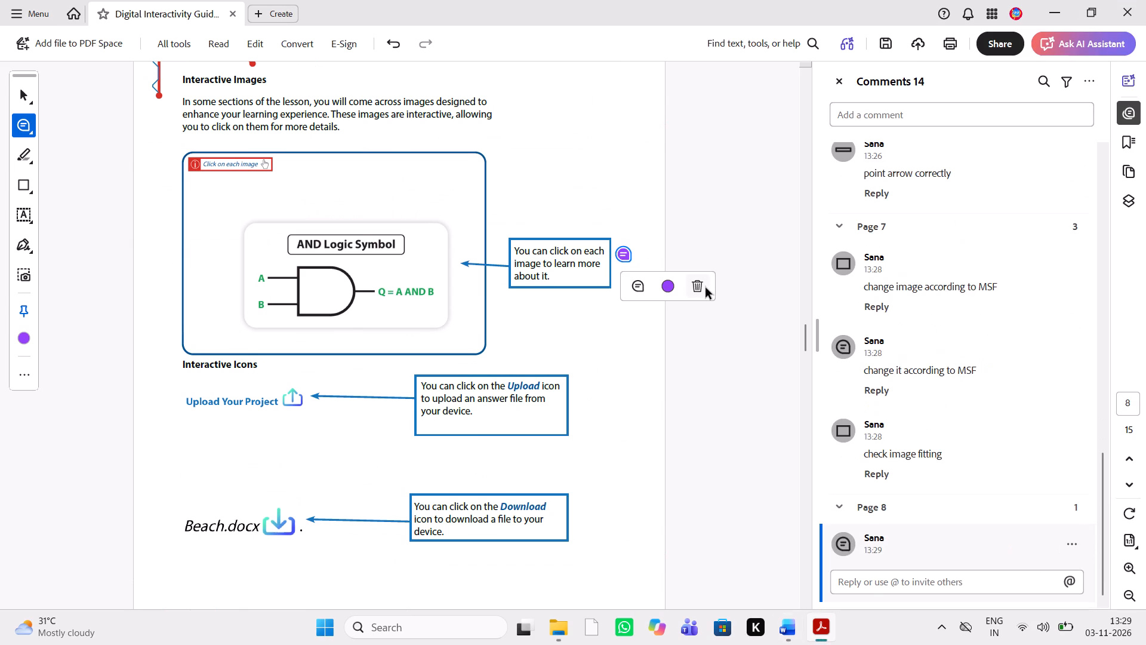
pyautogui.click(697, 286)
# Draw a rectangle around the Interactive Images and Interactive Icons content on PDF page 8 and comment "change it according to MSF".
pyautogui.hotkey('ctrl', '-')
pyautogui.hotkey('ctrl', '-')
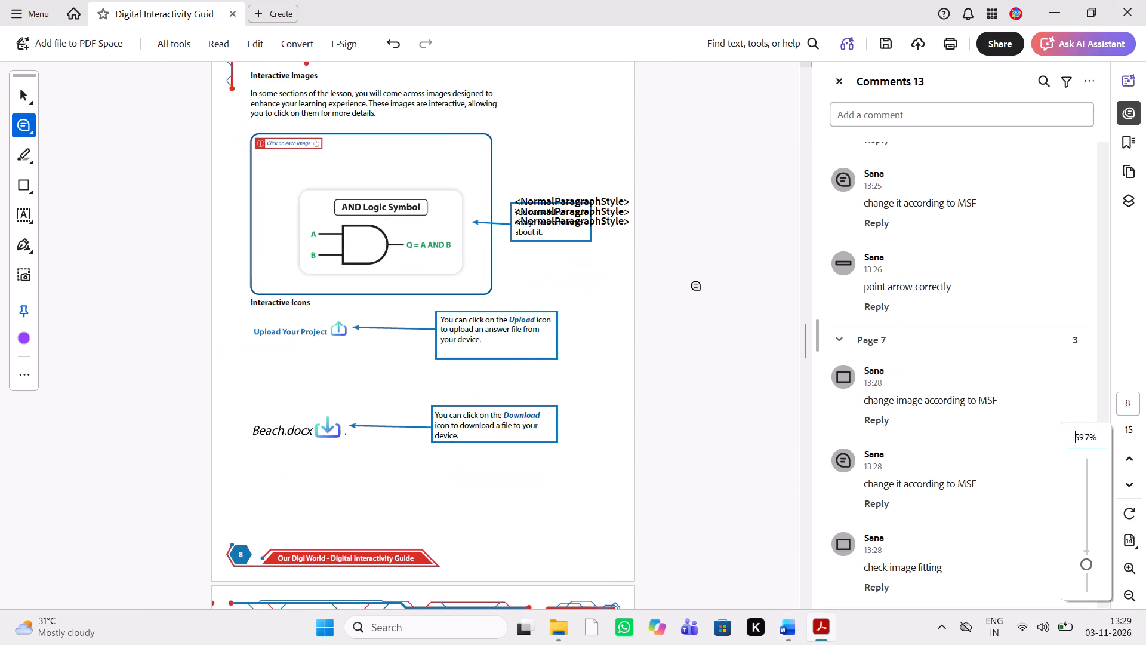
pyautogui.scroll(1, 697, 286)
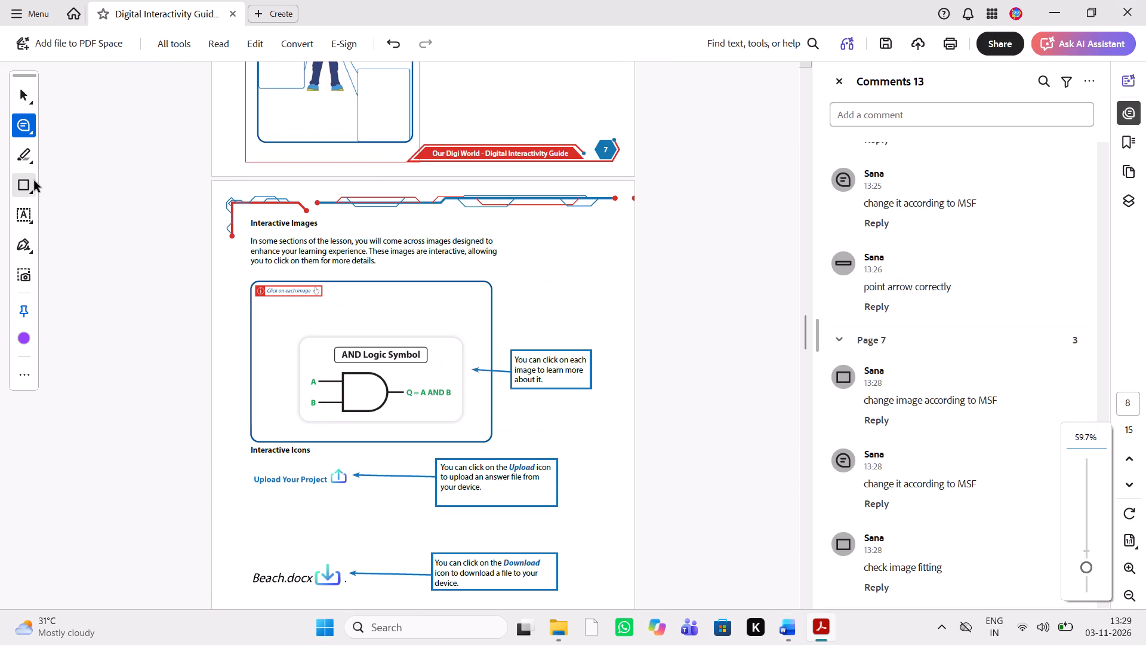
pyautogui.click(29, 192)
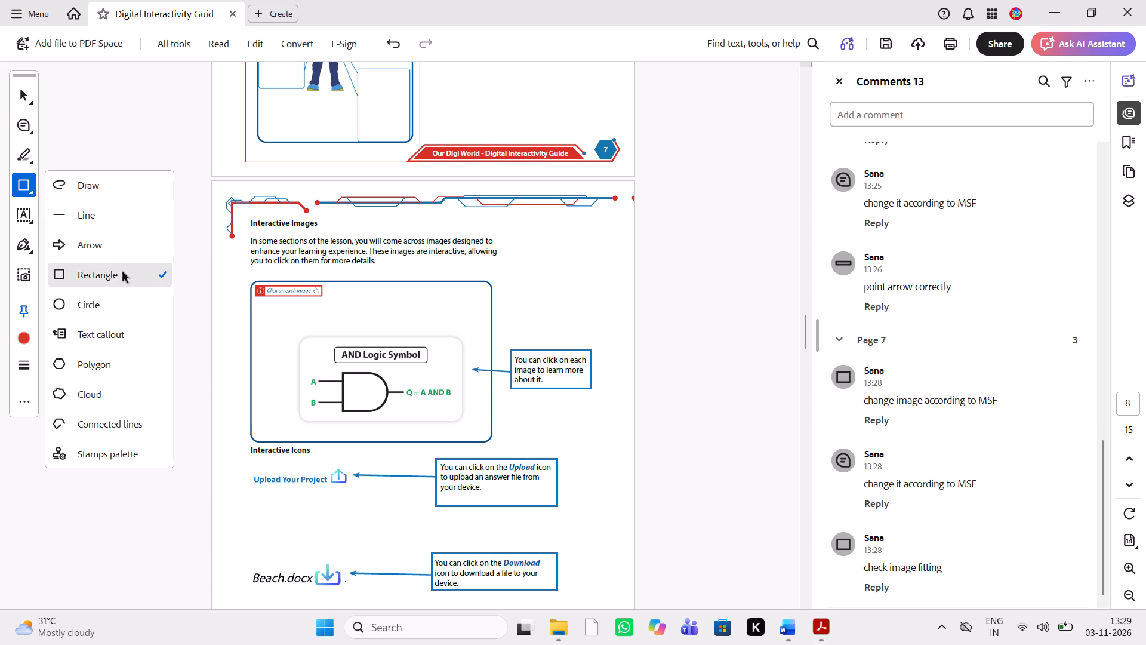
pyautogui.click(122, 272)
pyautogui.scroll(-1, 518, 364)
pyautogui.scroll(1, 518, 364)
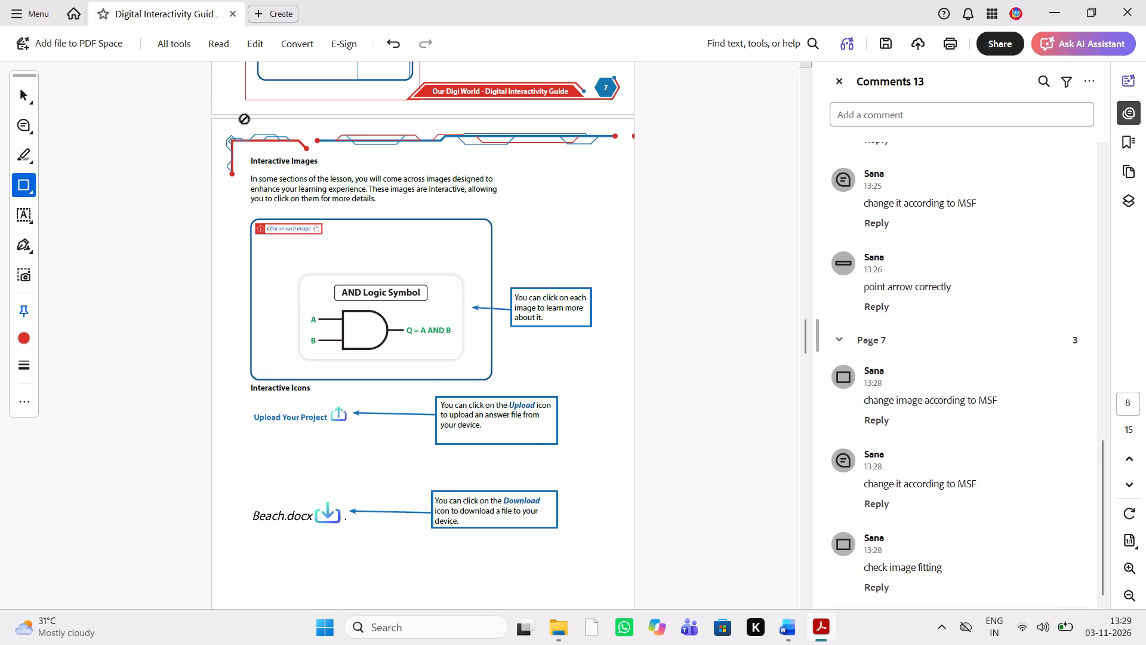
pyautogui.moveTo(241, 150); pyautogui.dragTo(600, 550)
pyautogui.write('change it according to MSF')
pyautogui.press('space')
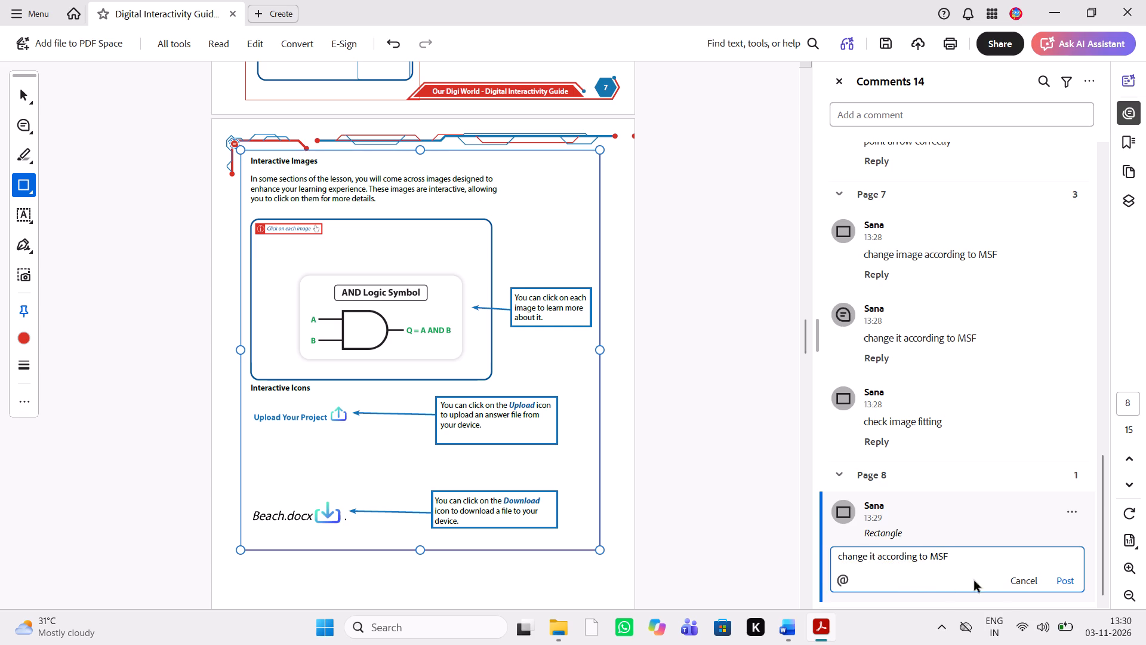
pyautogui.click(1062, 579)
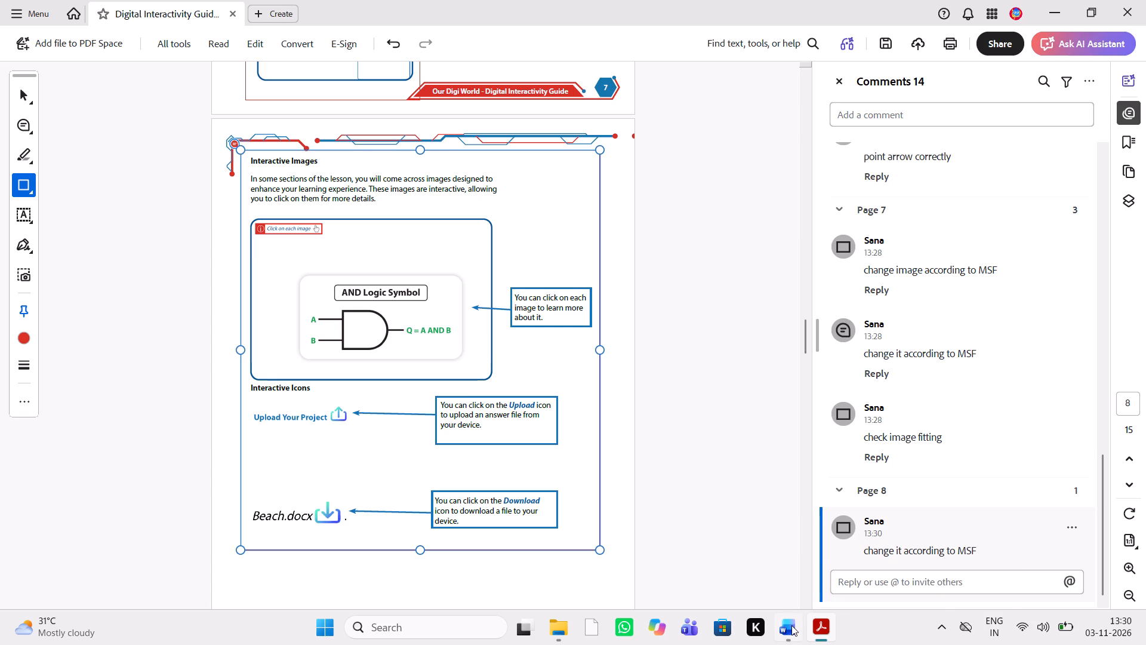
# Switch to the Word manuscript and review its Interactive Images and Interactive Icons sections against PDF page 8.
pyautogui.click(791, 625)
pyautogui.scroll(2, 910, 348)
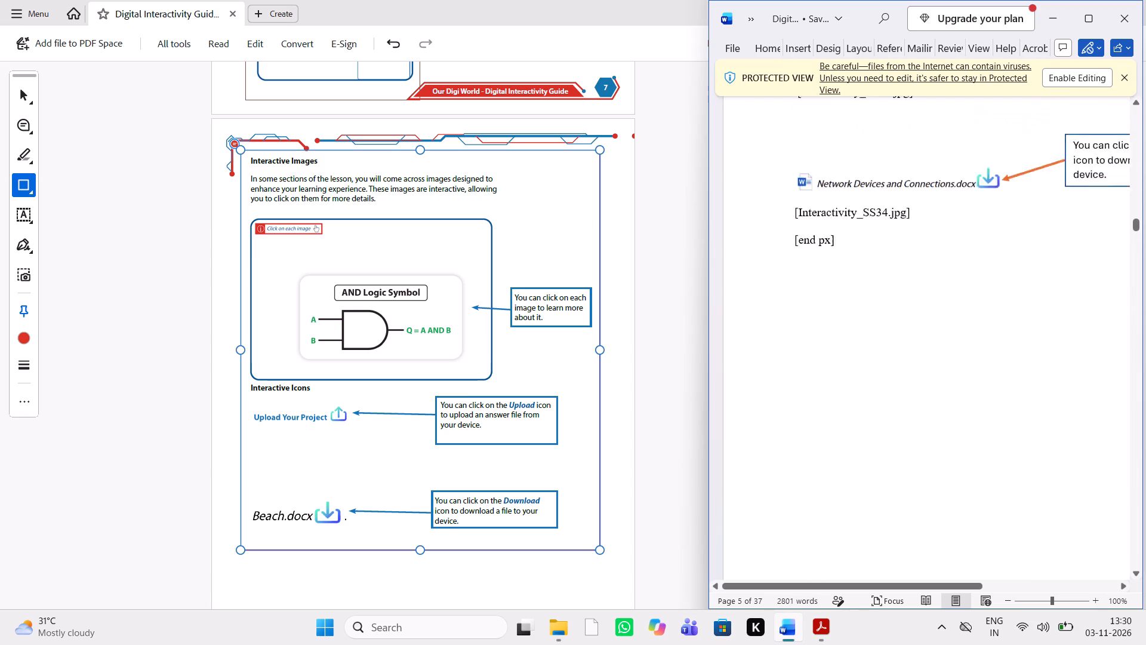
pyautogui.scroll(5, 910, 348)
pyautogui.scroll(-1, 910, 348)
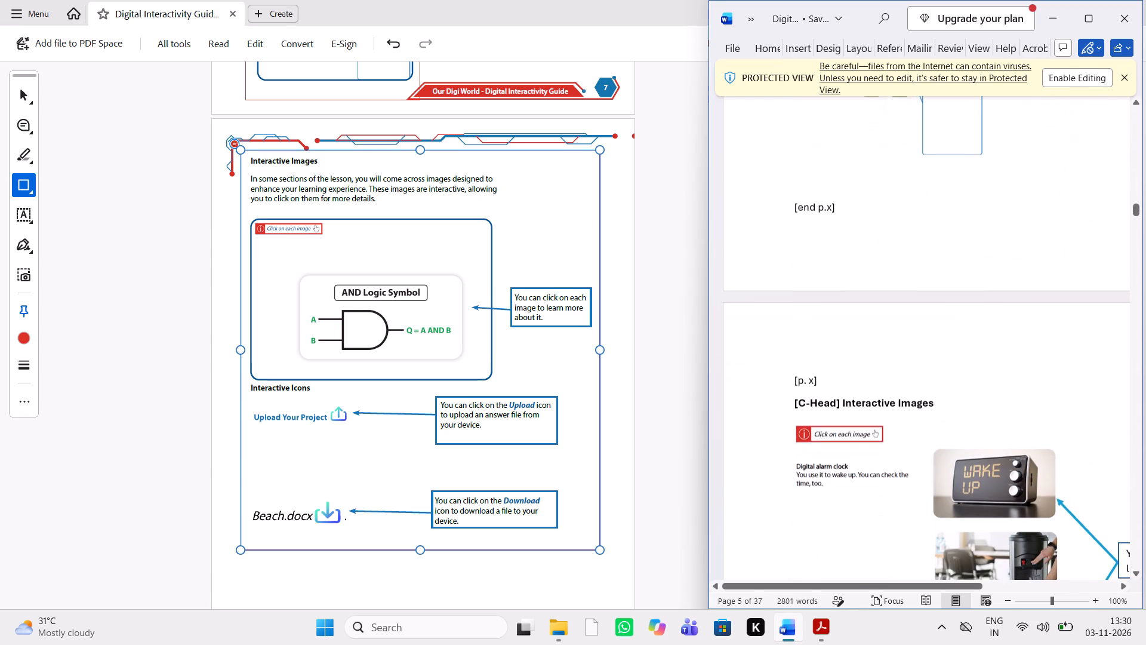
pyautogui.hotkey('ctrl', '-')
pyautogui.hotkey('ctrl', '-')
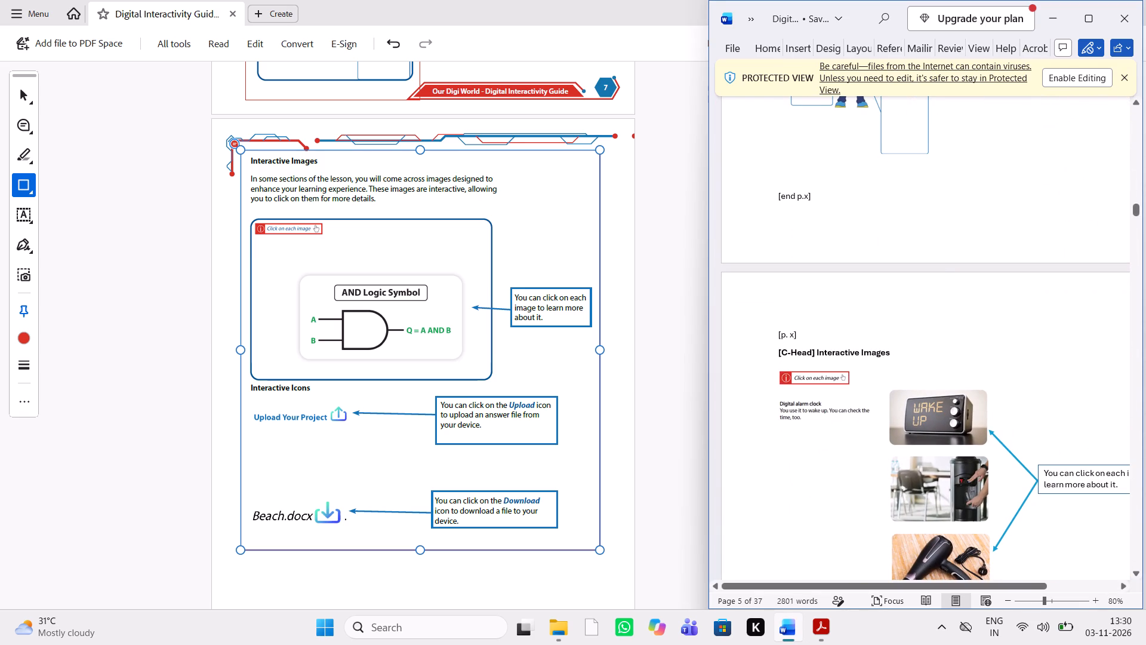
pyautogui.hscroll(-1, 1015, 417)
pyautogui.scroll(-2, 1015, 417)
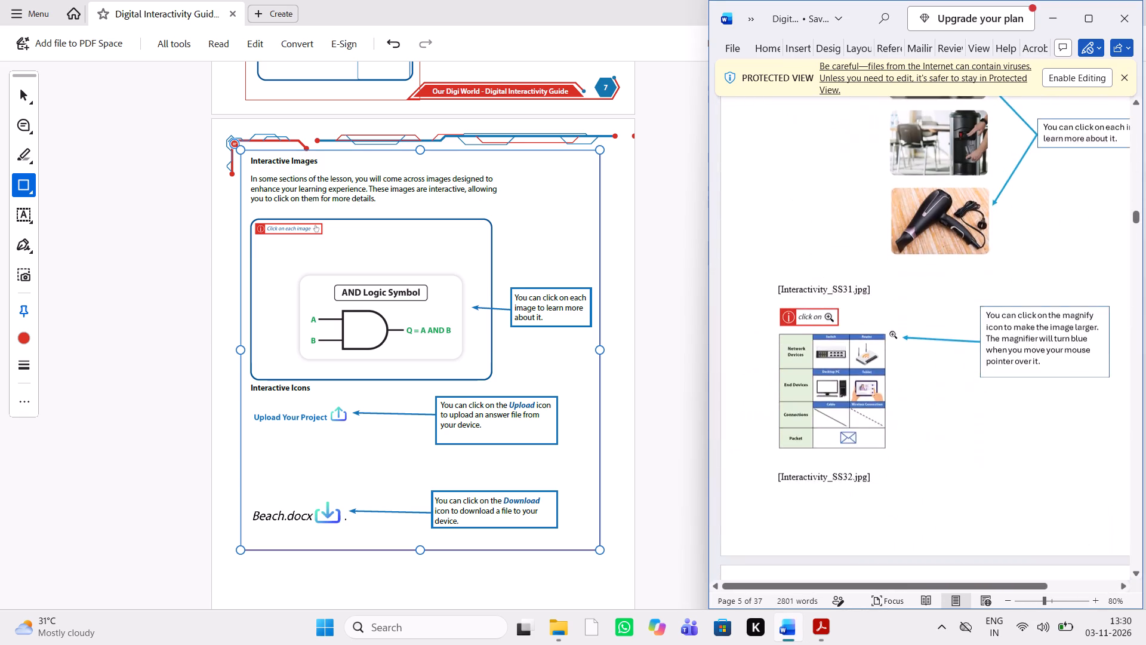
pyautogui.scroll(-1, 1015, 417)
pyautogui.scroll(-2, 435, 371)
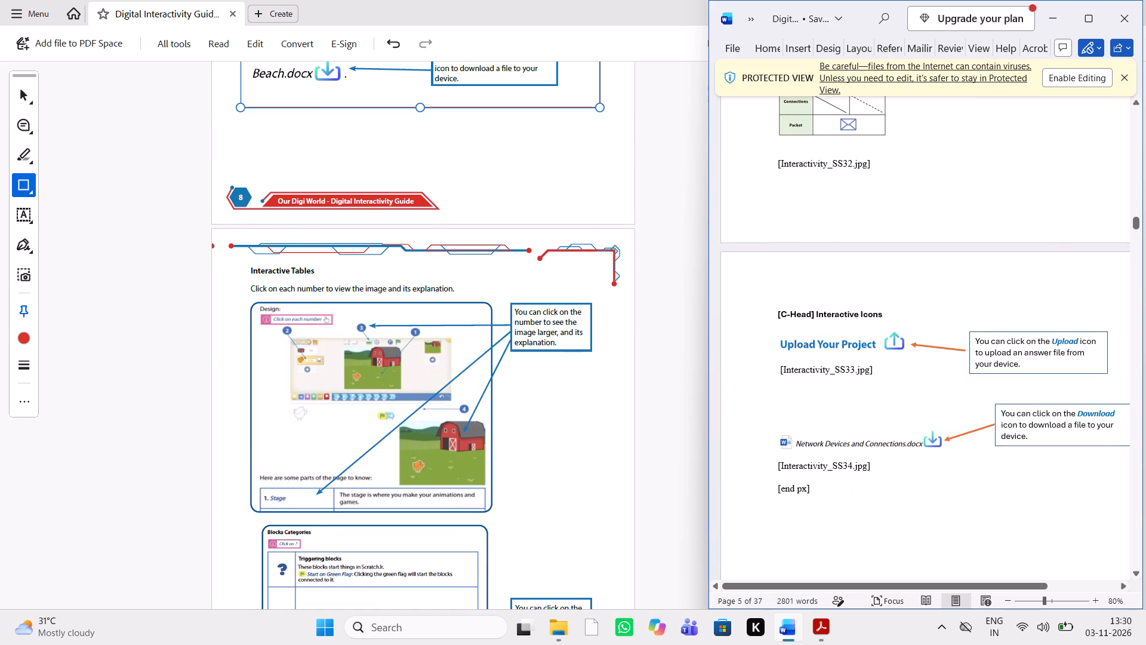
# Recheck the images, network devices table and callouts in the manuscript's Interactive Images section against PDF pages 7 and 8.
pyautogui.scroll(1, 377, 308)
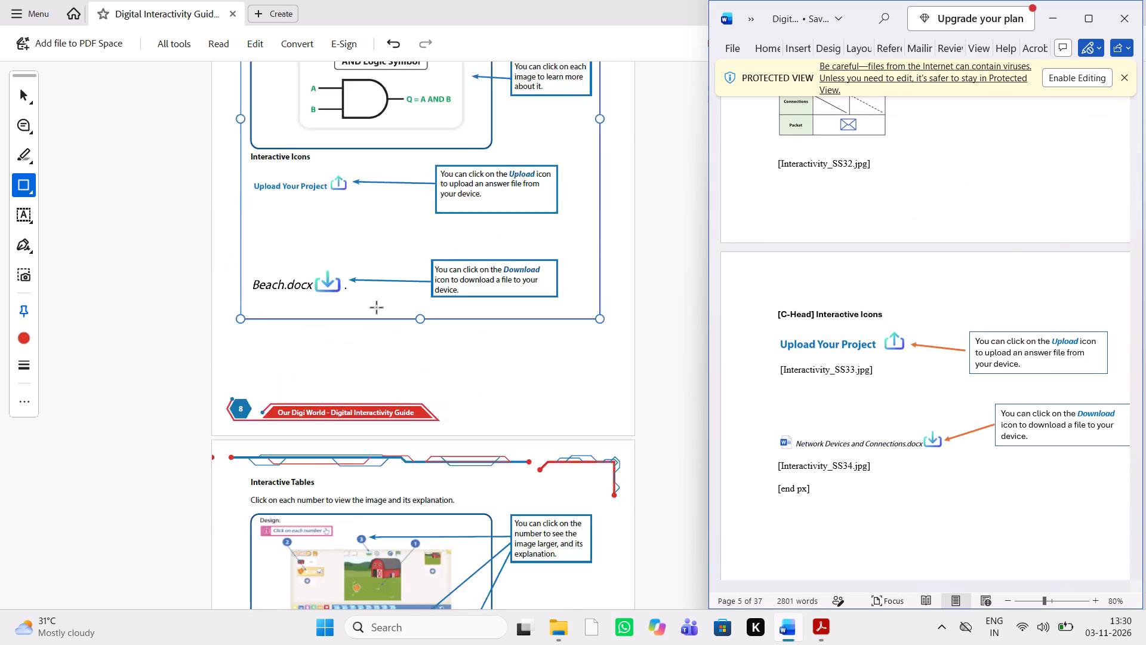
pyautogui.scroll(2, 377, 308)
pyautogui.scroll(1, 920, 245)
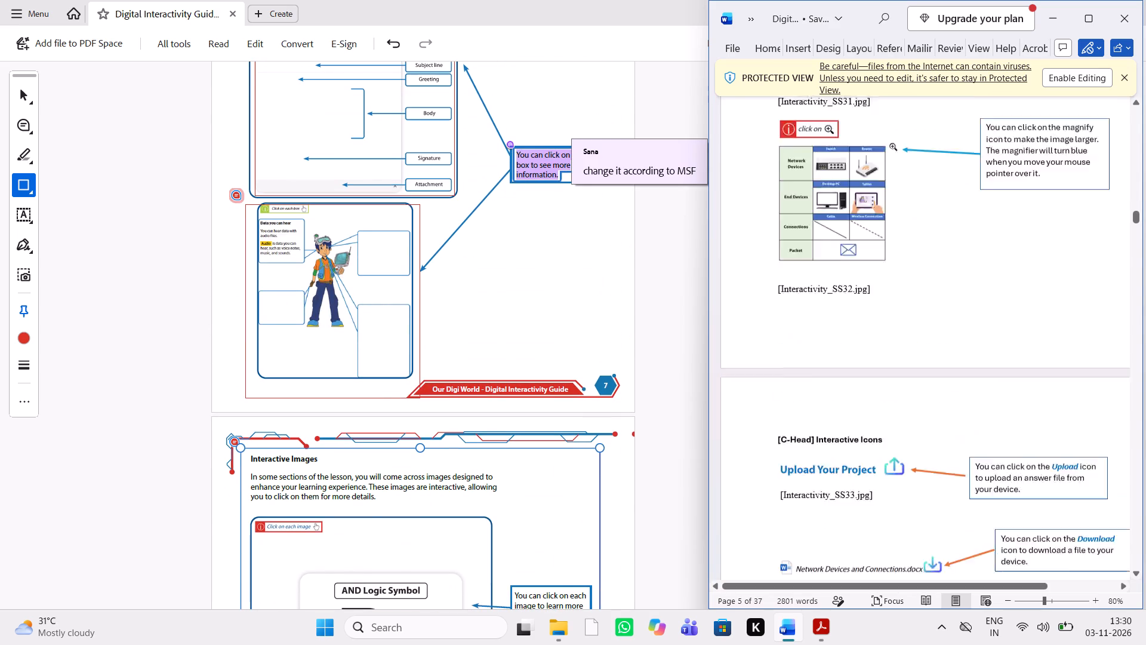
pyautogui.scroll(2, 920, 245)
pyautogui.scroll(-1, 907, 388)
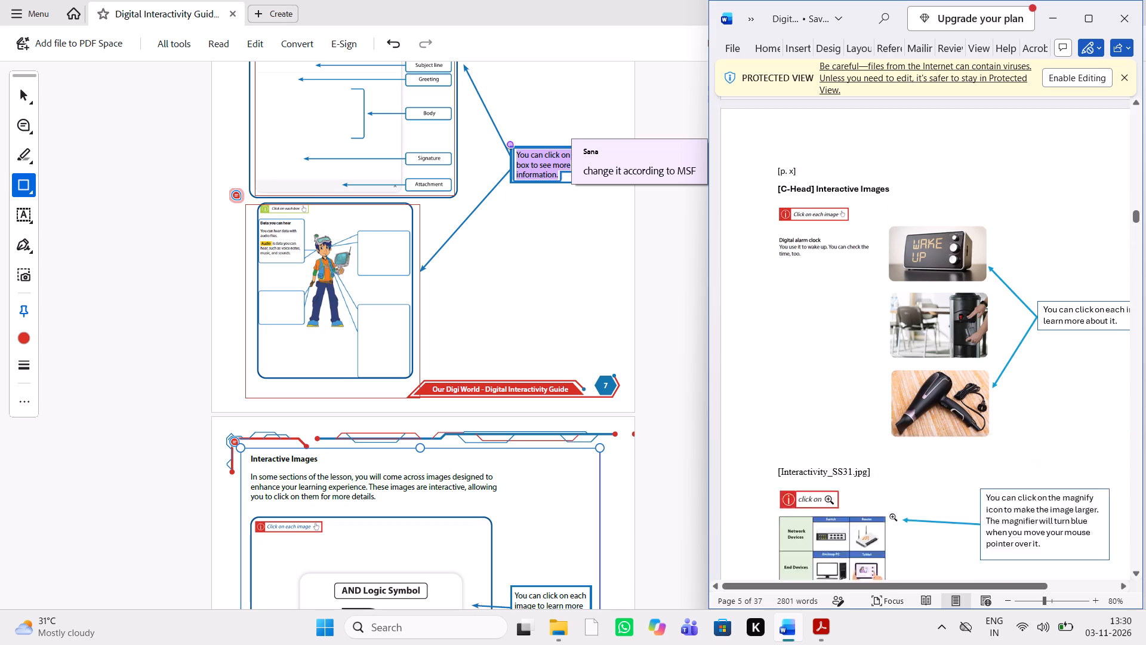
pyautogui.scroll(-2, 907, 388)
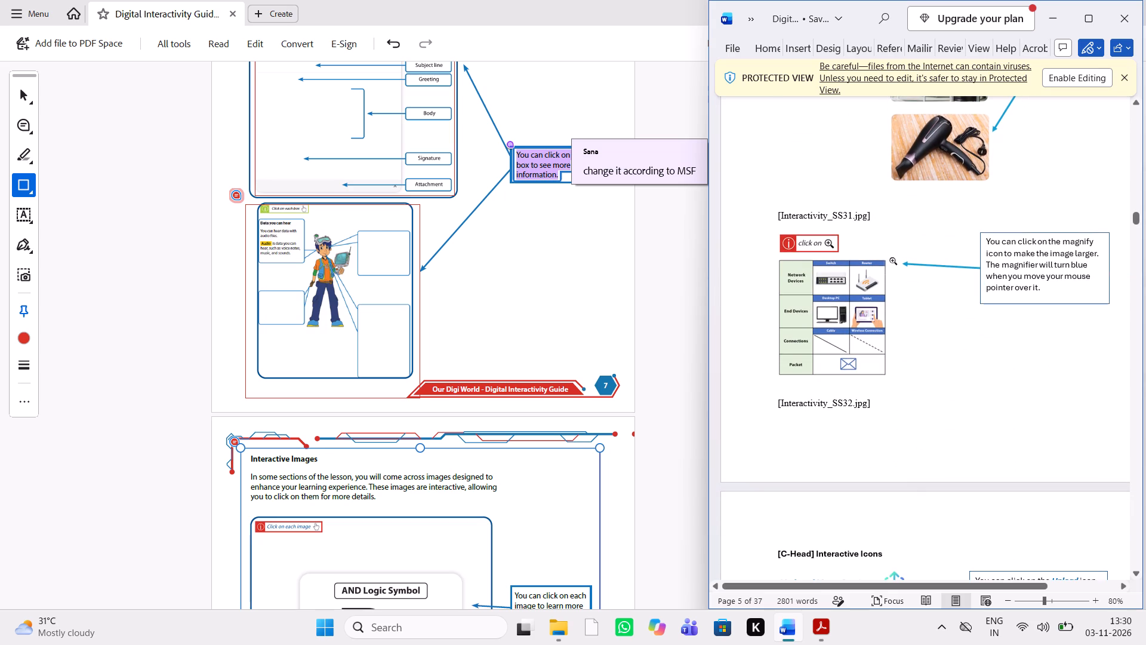
pyautogui.scroll(-1, 447, 509)
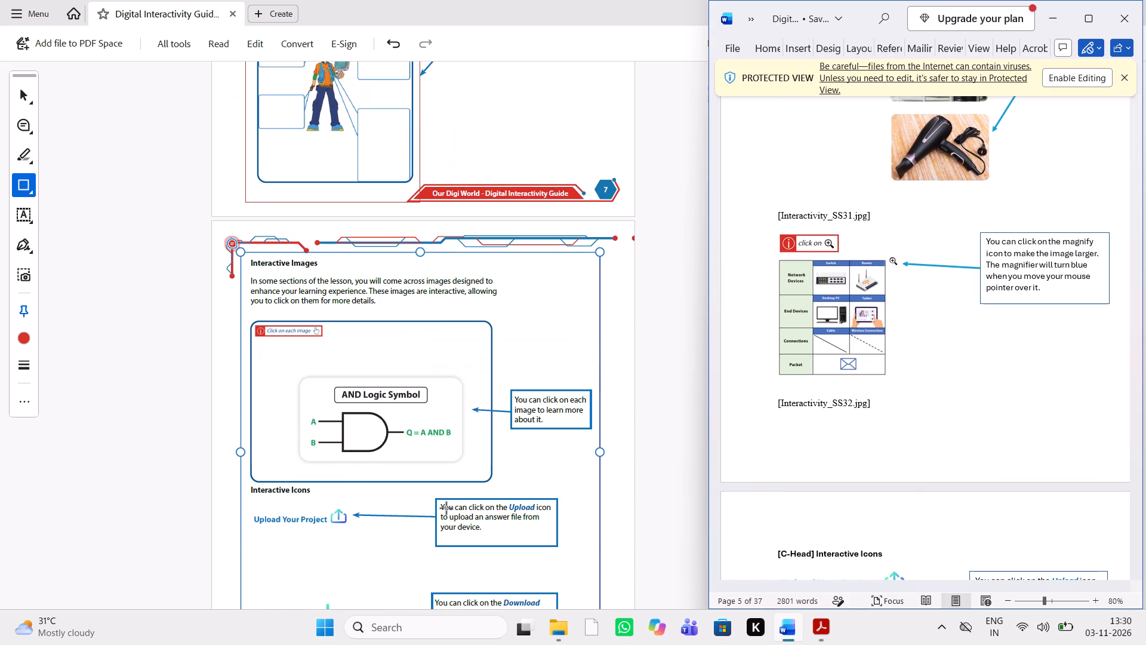
pyautogui.scroll(-1, 447, 509)
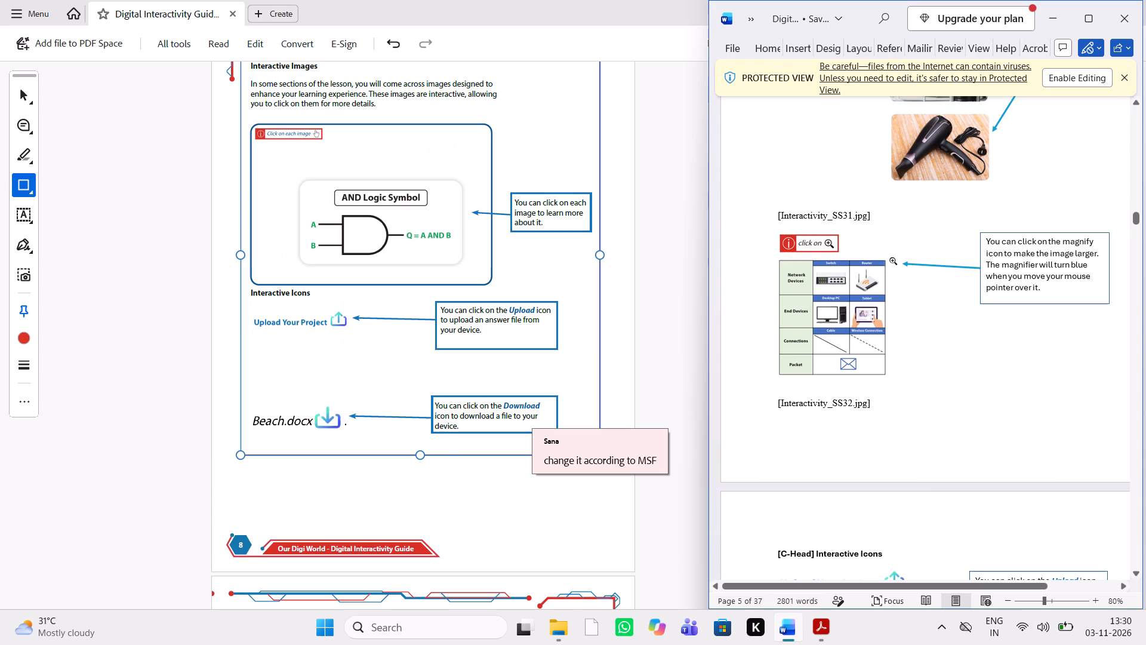
pyautogui.scroll(1, 864, 391)
# Compare the Interactive Images and Interactive Icons sections on PDF page 8 with the same sections in the Word manuscript.
pyautogui.scroll(-3, 864, 391)
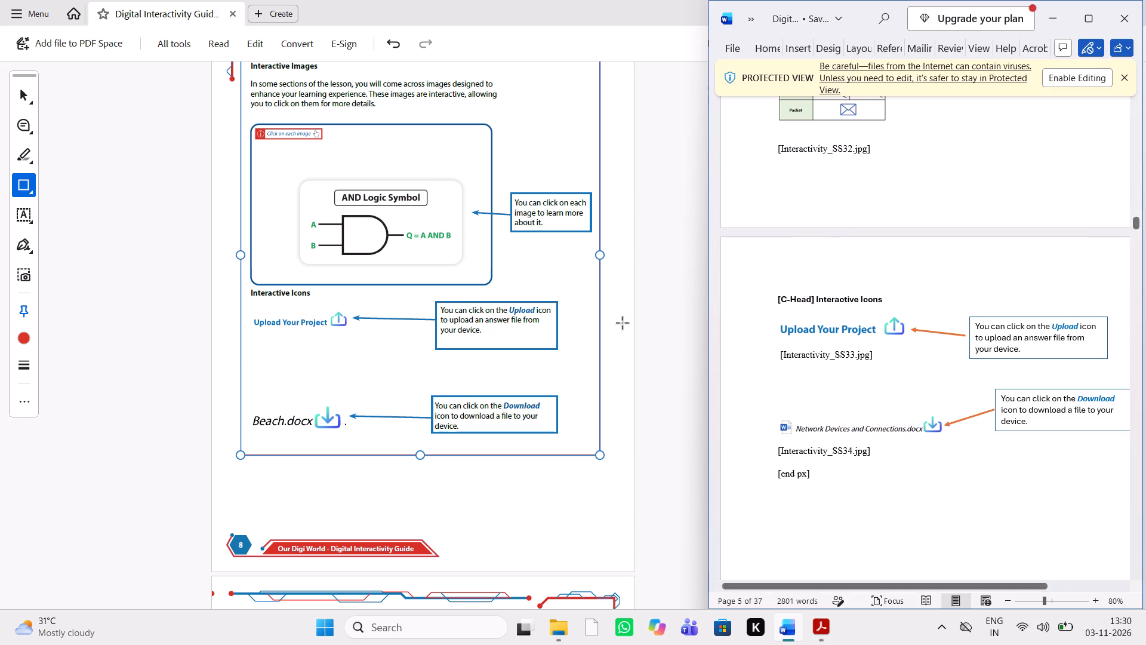
pyautogui.scroll(-3, 435, 456)
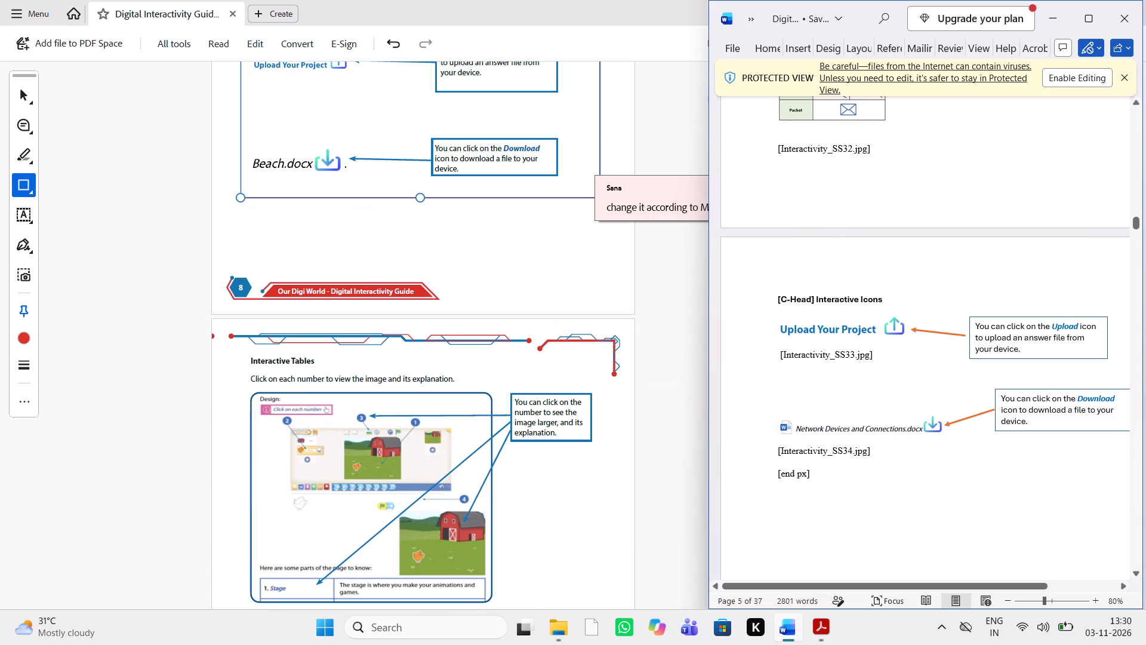
pyautogui.scroll(-3, 886, 341)
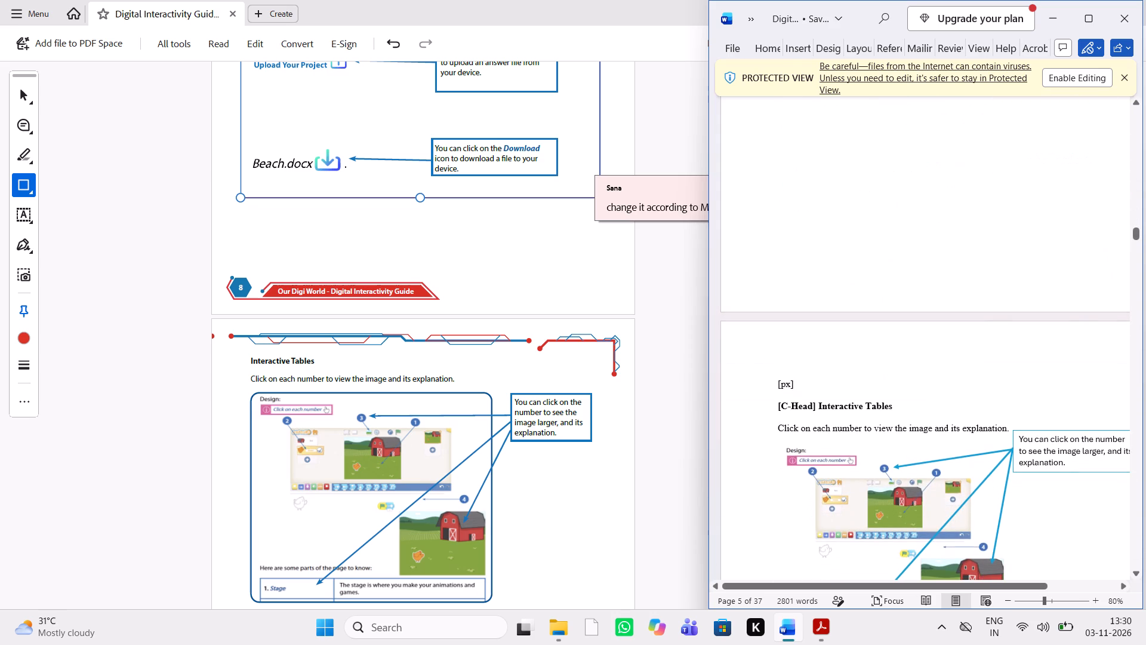
pyautogui.scroll(3, 886, 341)
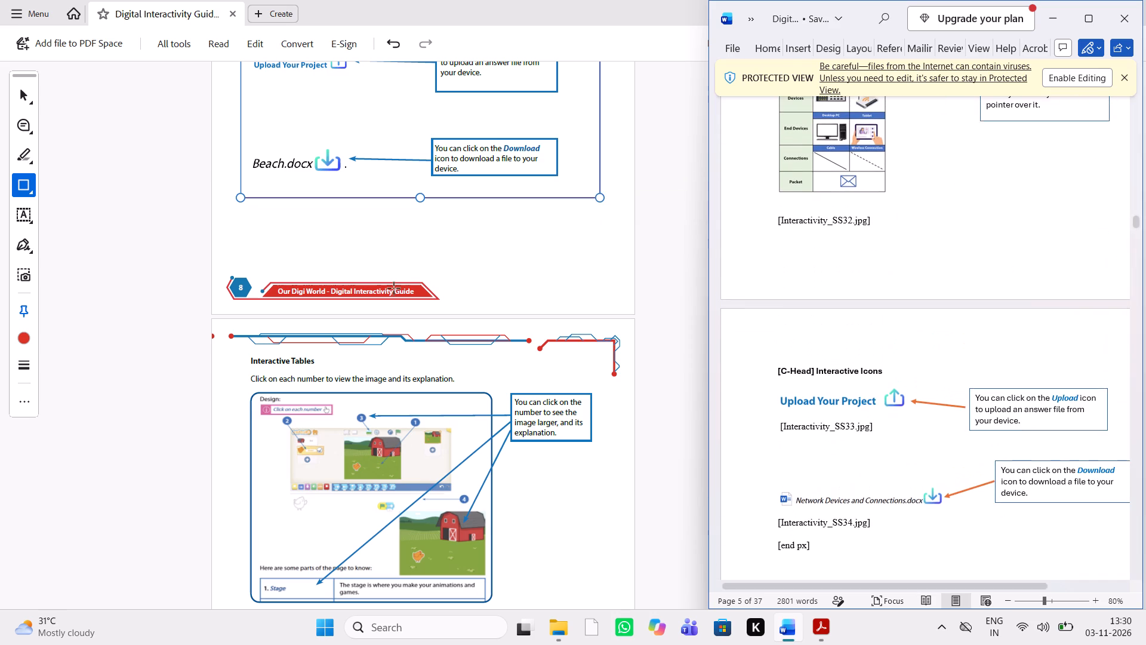
pyautogui.scroll(3, 395, 289)
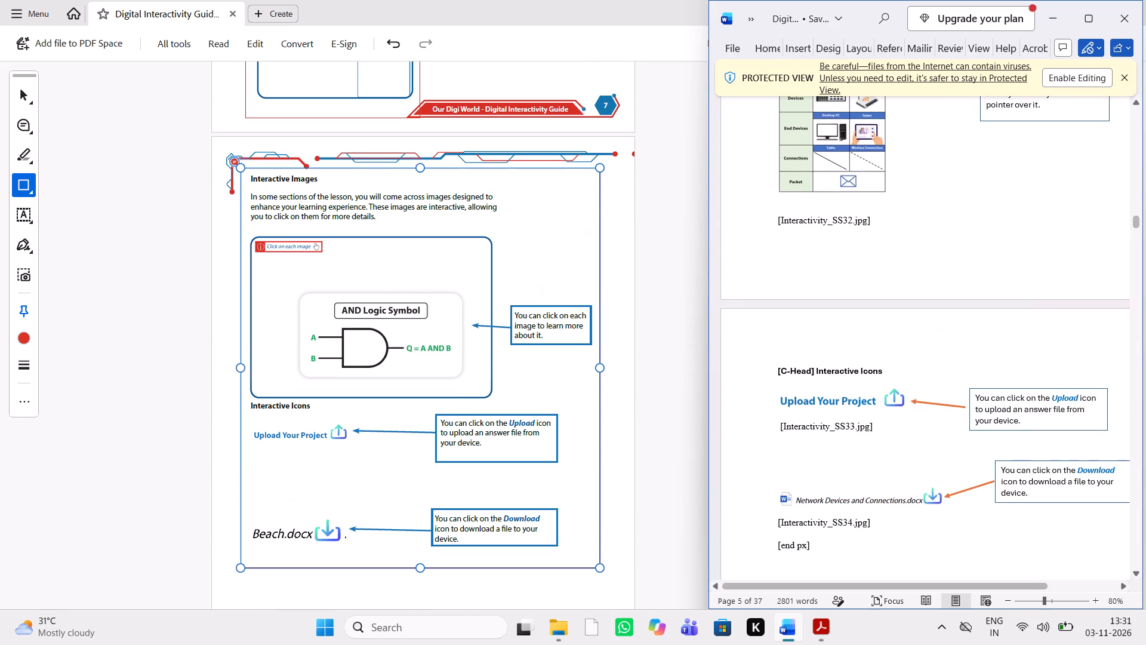
pyautogui.scroll(3, 876, 210)
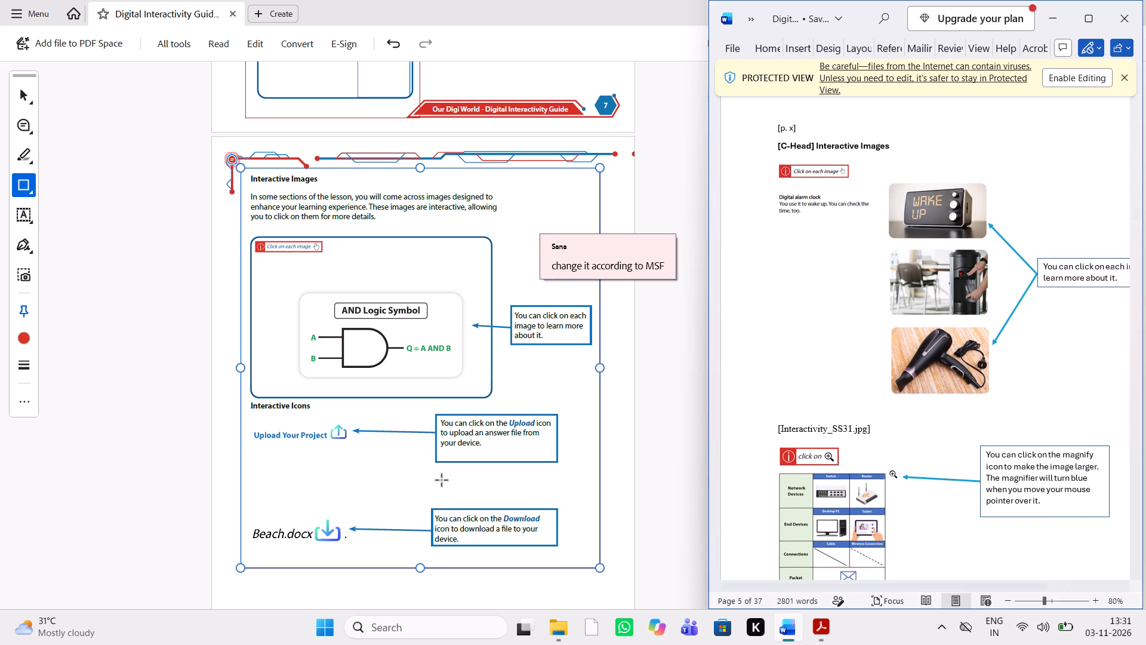
# Check the Interactive Tables section on PDF page 9, including the Blocks Categories table and callouts, against the Word manuscript.
pyautogui.scroll(-3, 442, 481)
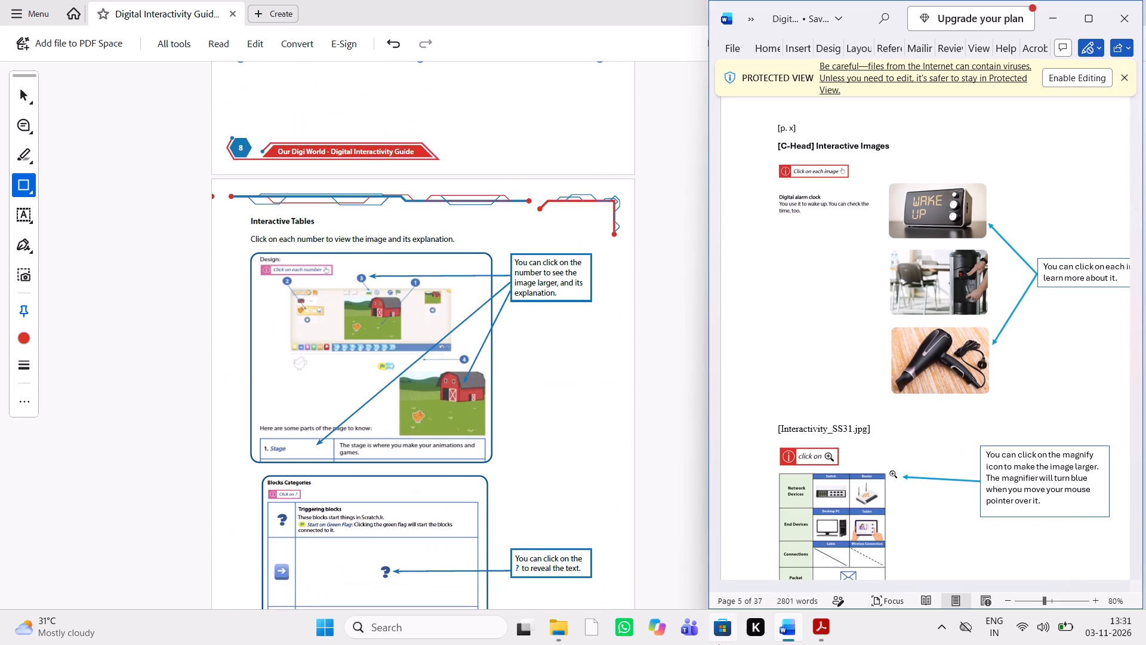
pyautogui.scroll(-2, 942, 419)
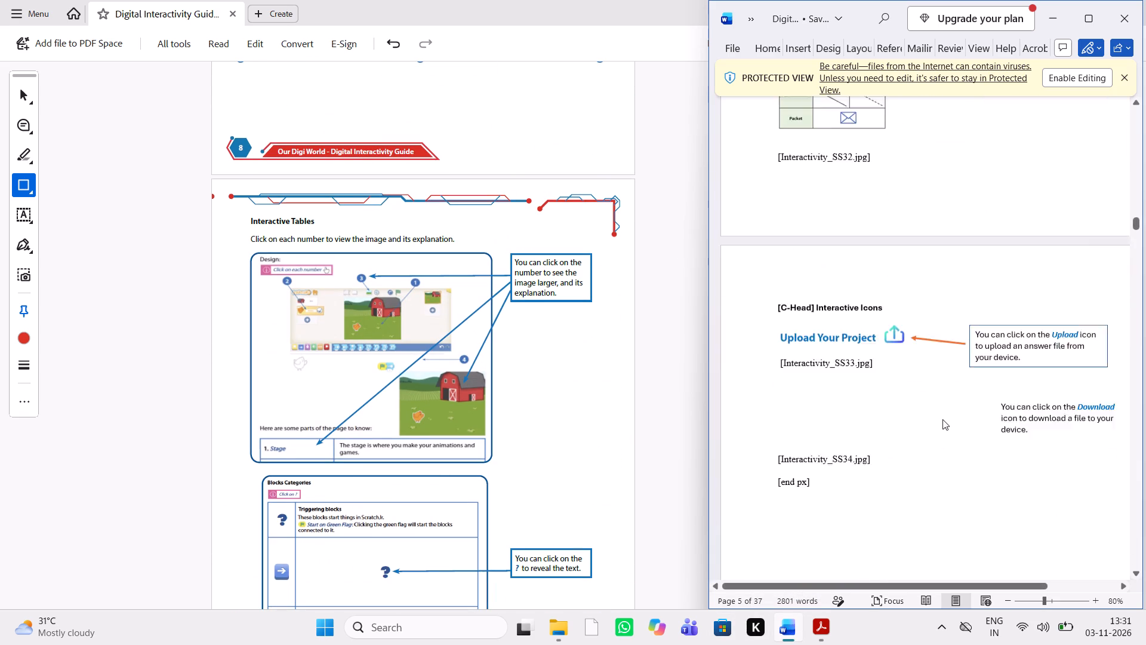
pyautogui.scroll(-6, 942, 419)
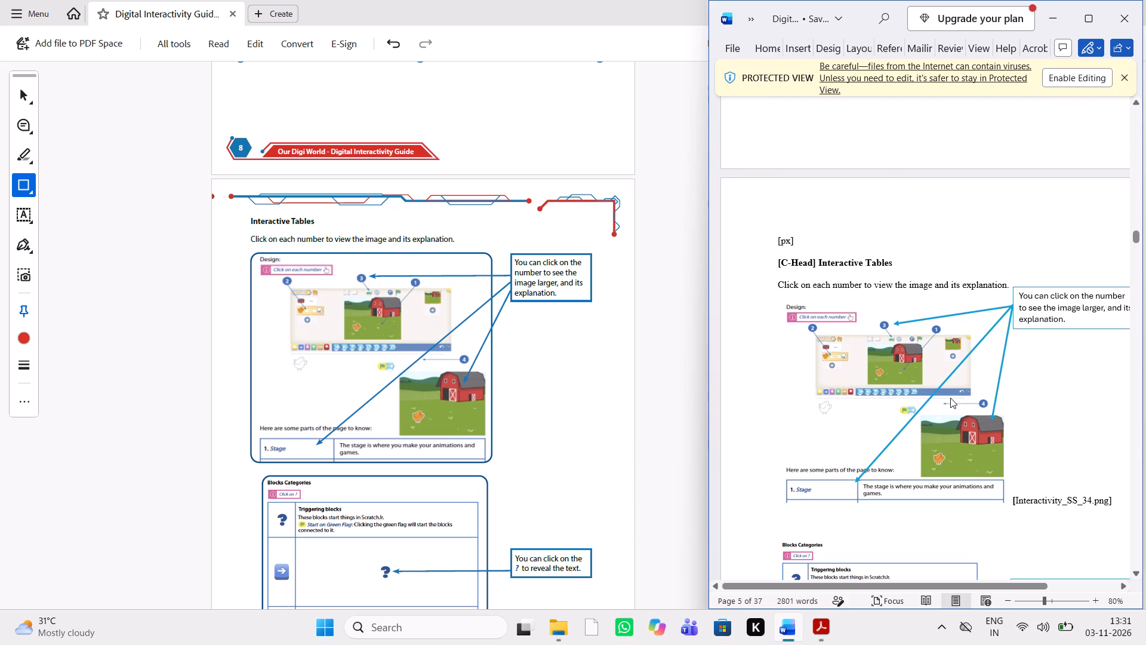
pyautogui.hscroll(-1, 950, 398)
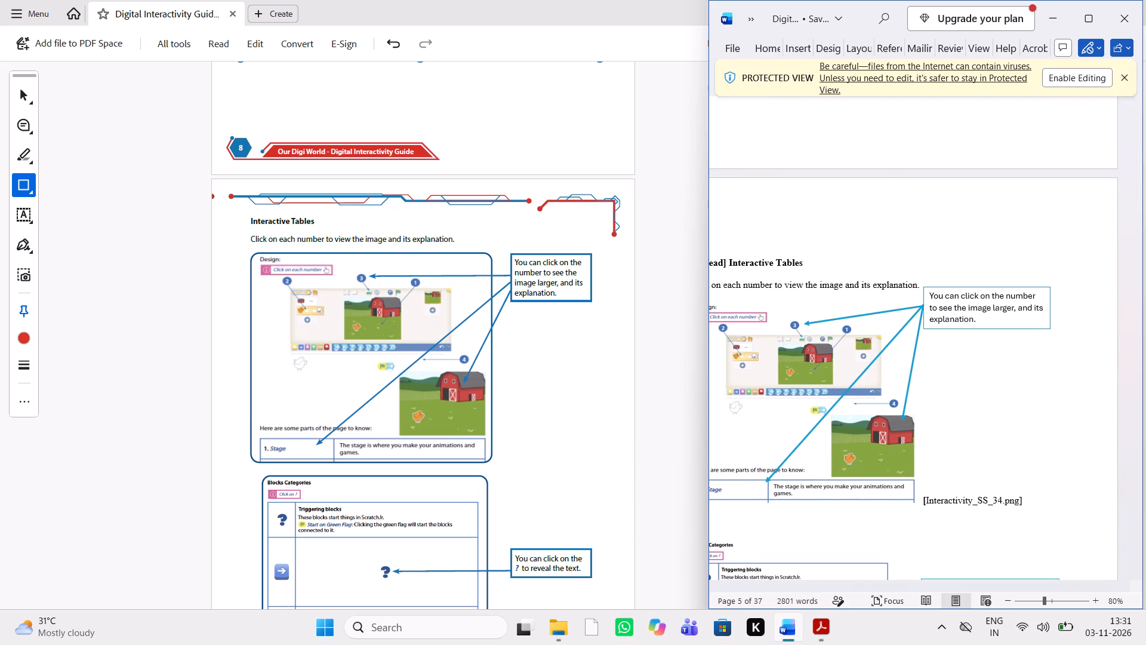
pyautogui.scroll(-1, 562, 370)
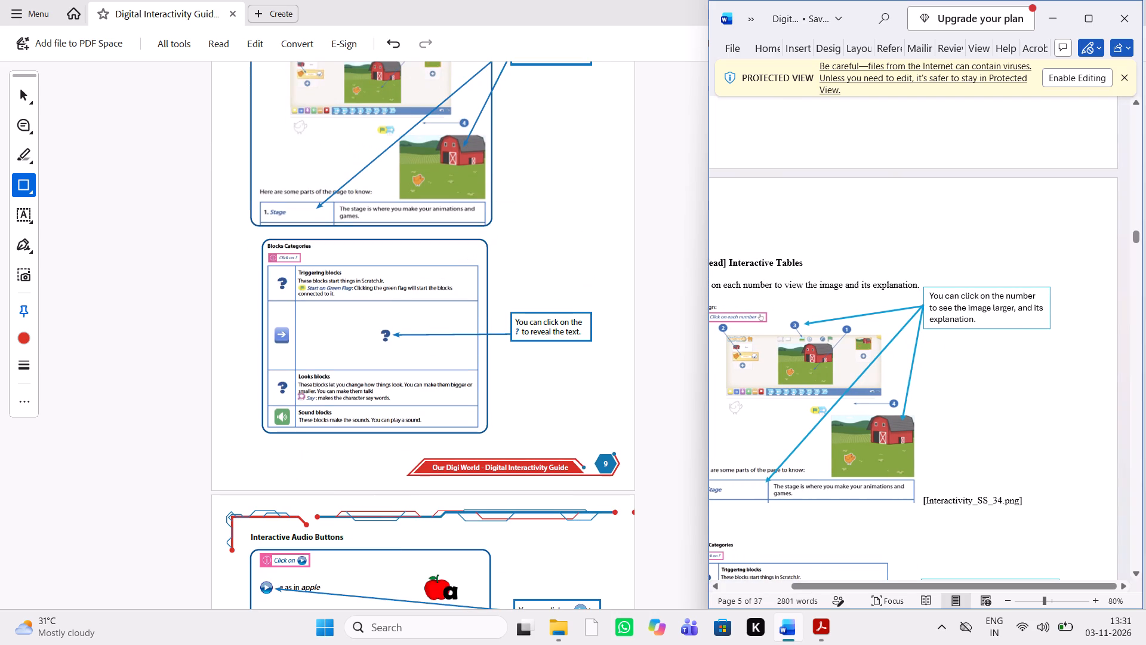
pyautogui.scroll(-1, 868, 372)
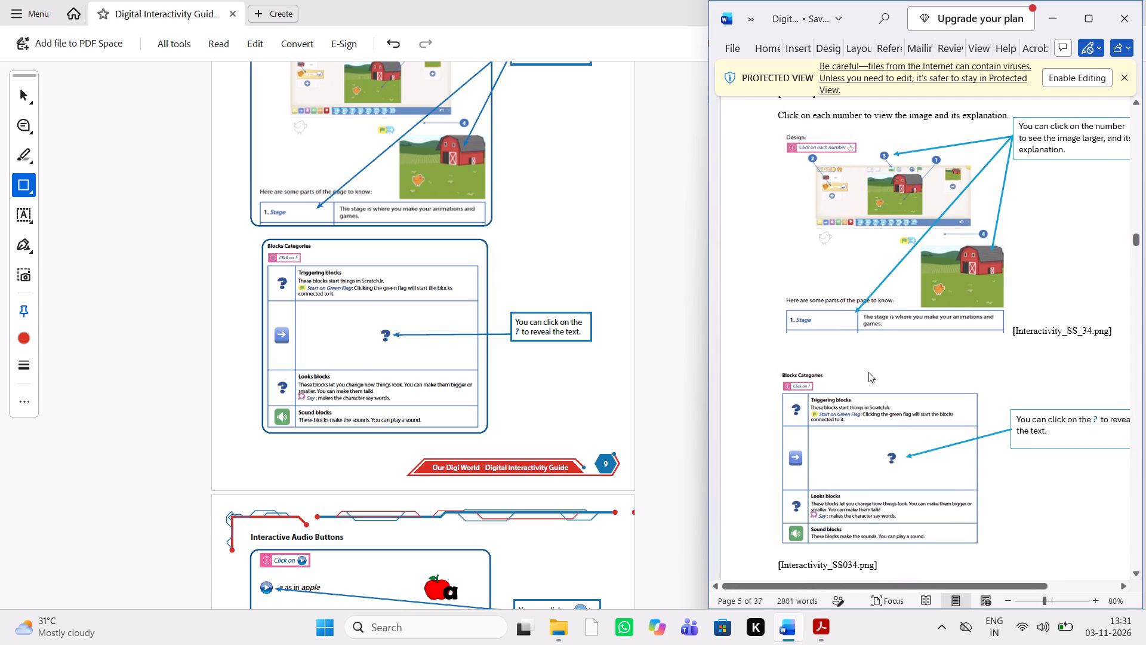
pyautogui.scroll(1, 868, 372)
pyautogui.scroll(1, 458, 223)
pyautogui.scroll(-1, 458, 223)
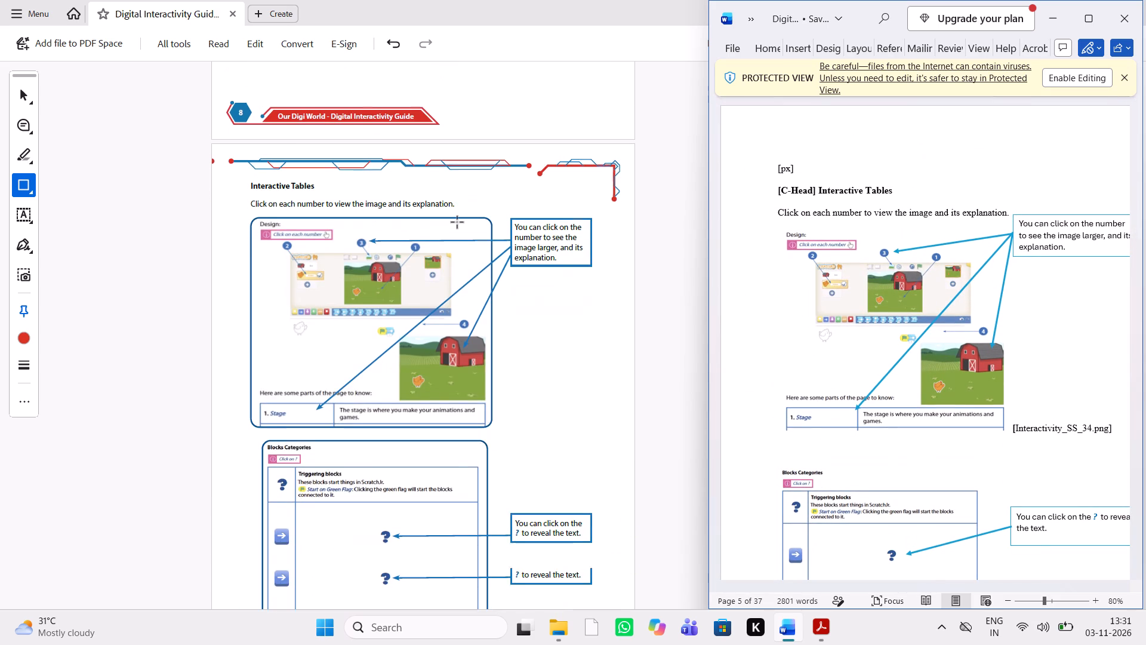
pyautogui.scroll(-1, 458, 223)
pyautogui.scroll(1, 430, 326)
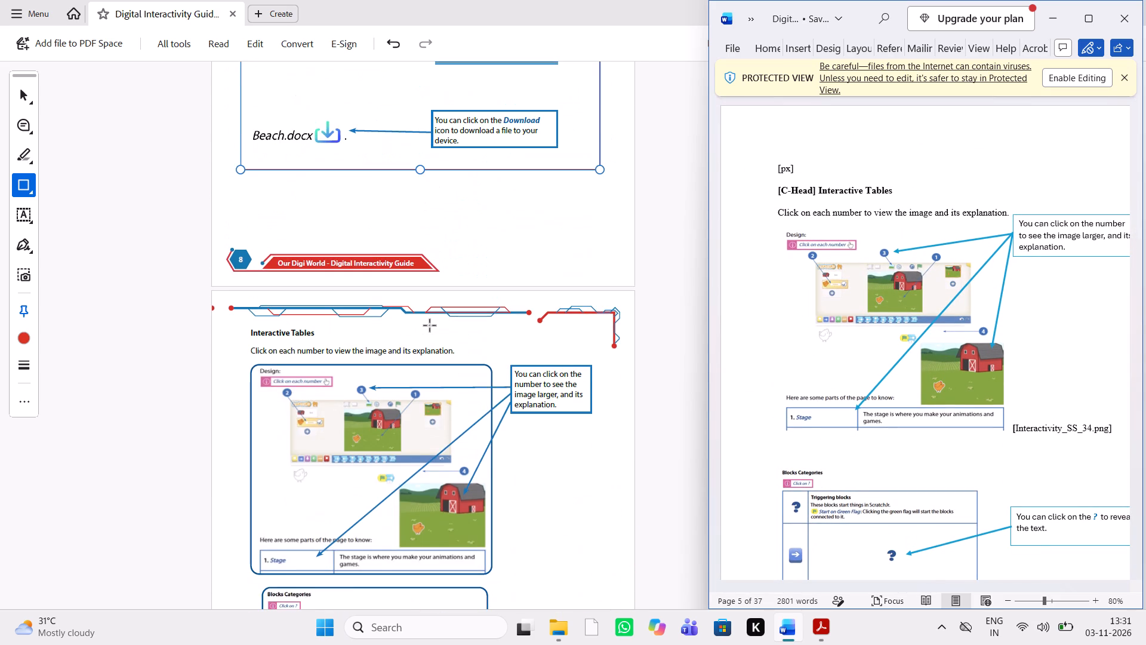
pyautogui.hscroll(1, 430, 326)
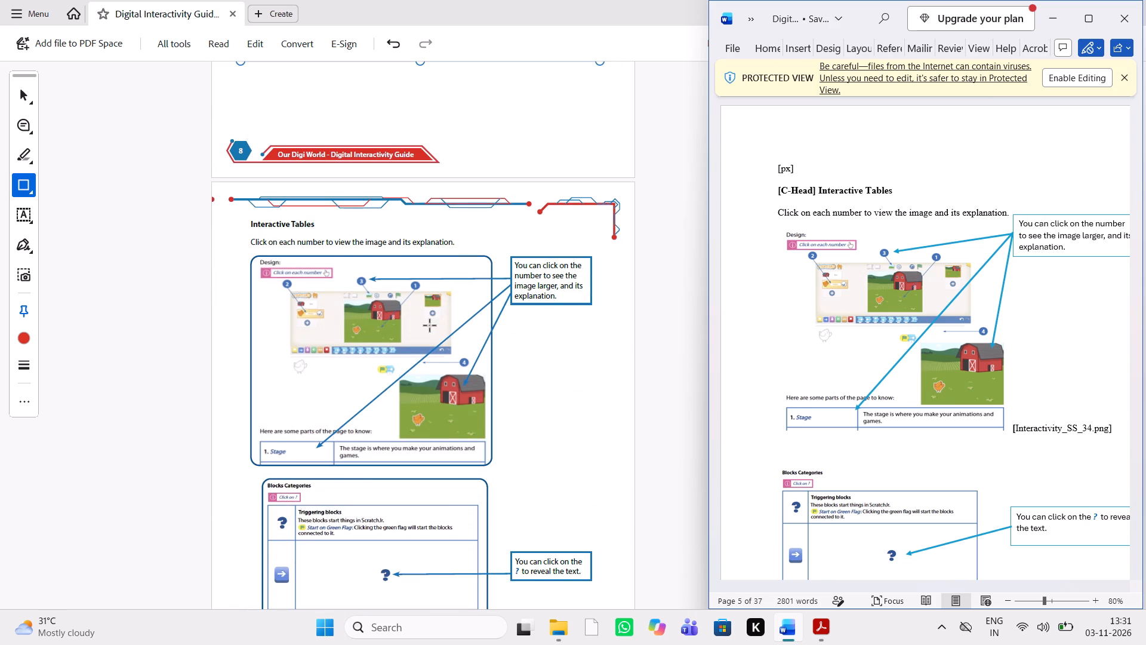
pyautogui.scroll(-1, 430, 326)
pyautogui.scroll(-1, 794, 461)
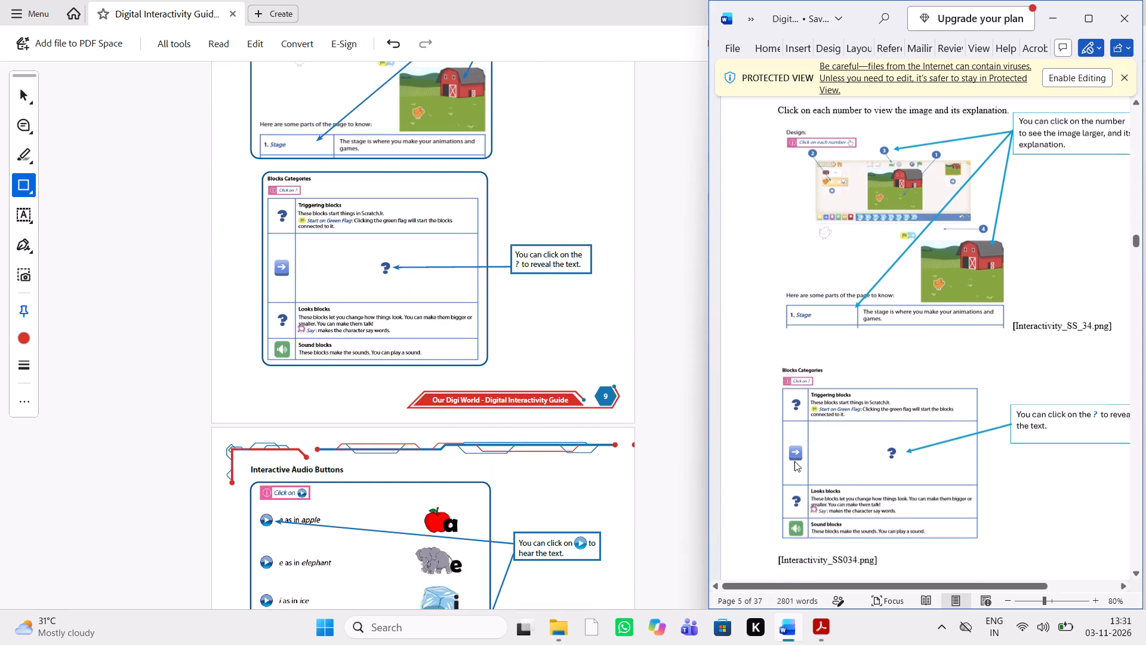
pyautogui.scroll(-1, 794, 461)
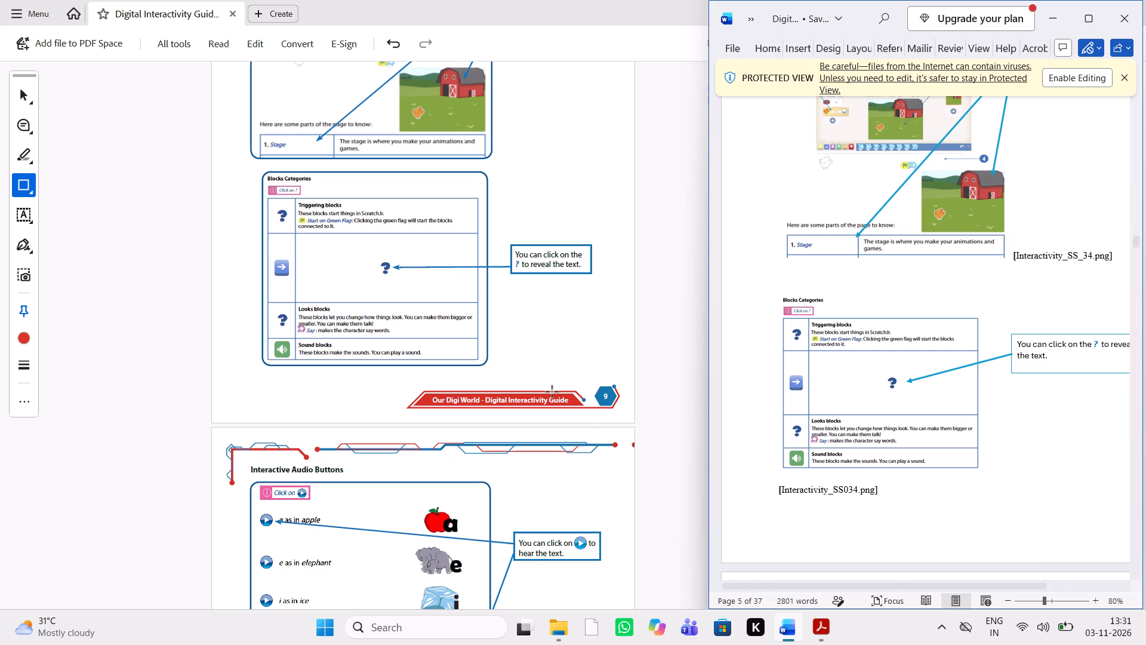
# Go back to PDF page 8 and recheck its Interactive Images and Interactive Icons content against the Word manuscript.
pyautogui.scroll(2, 553, 392)
pyautogui.scroll(-1, 553, 392)
pyautogui.scroll(2, 553, 392)
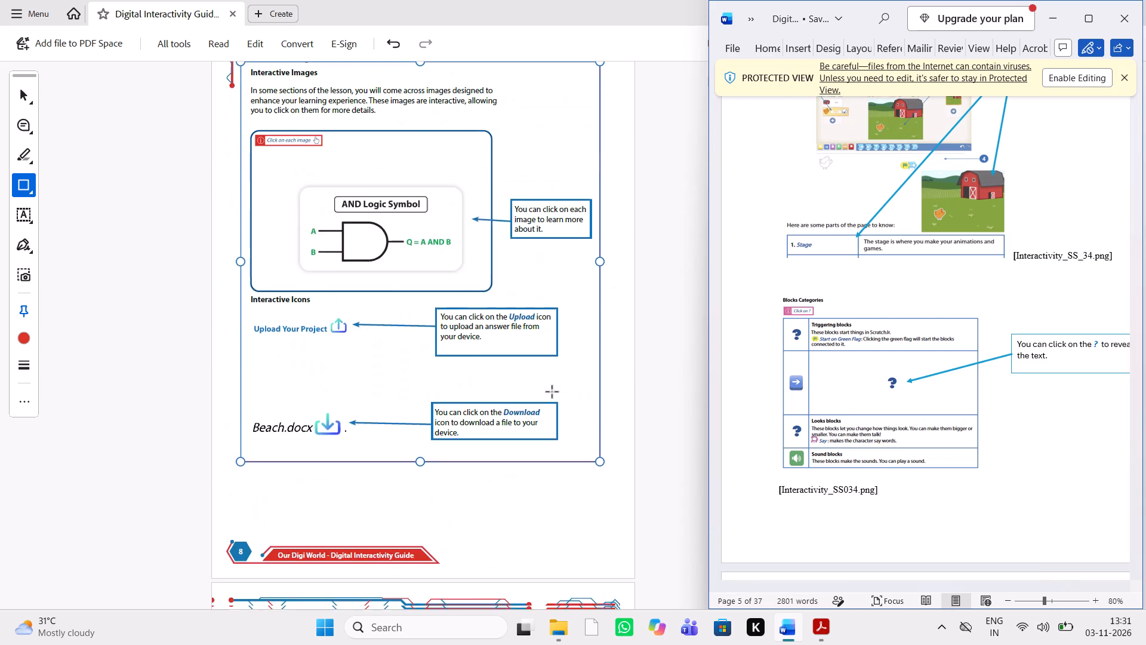
pyautogui.scroll(1, 553, 392)
pyautogui.scroll(3, 904, 280)
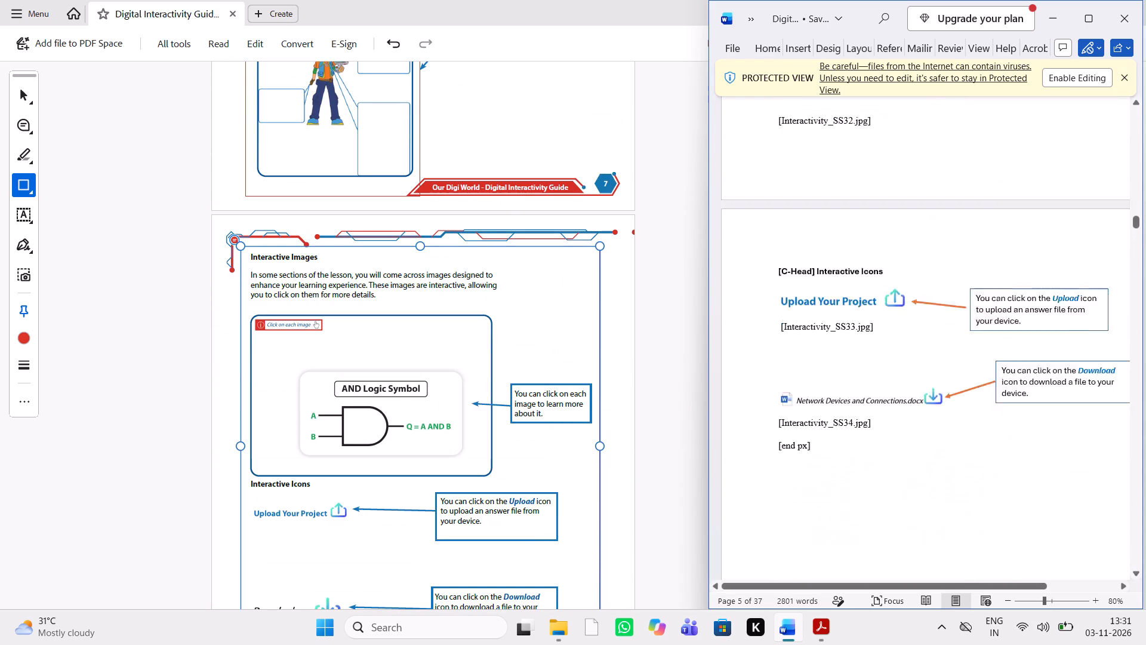
pyautogui.scroll(3, 904, 280)
pyautogui.scroll(-2, 536, 369)
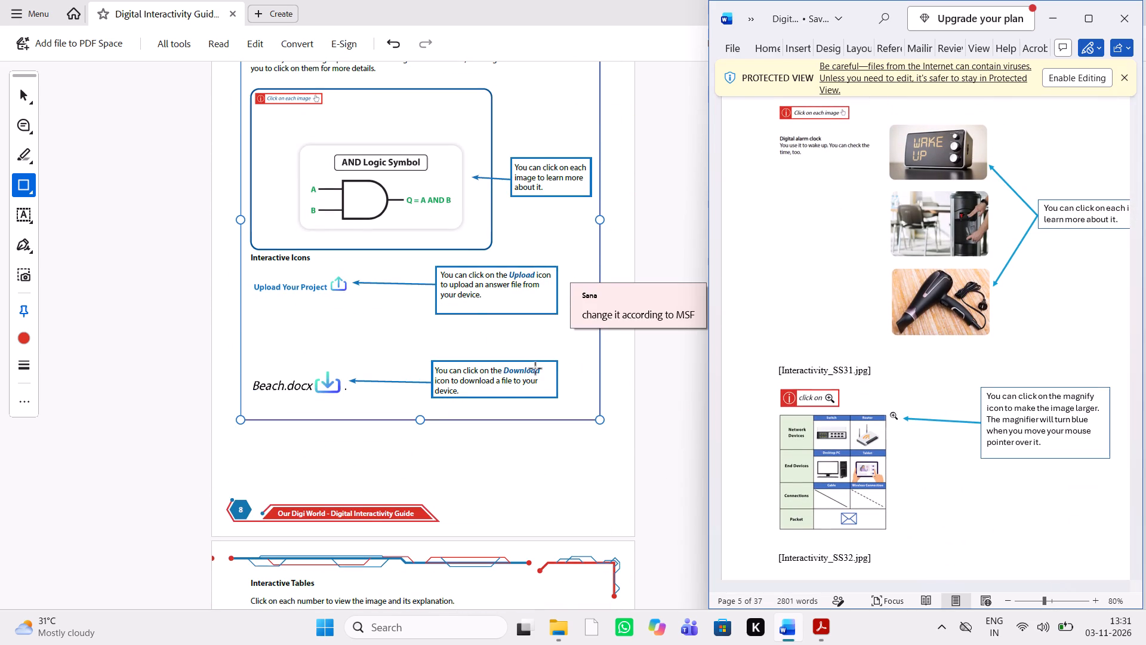
pyautogui.scroll(-1, 536, 369)
pyautogui.scroll(1, 842, 281)
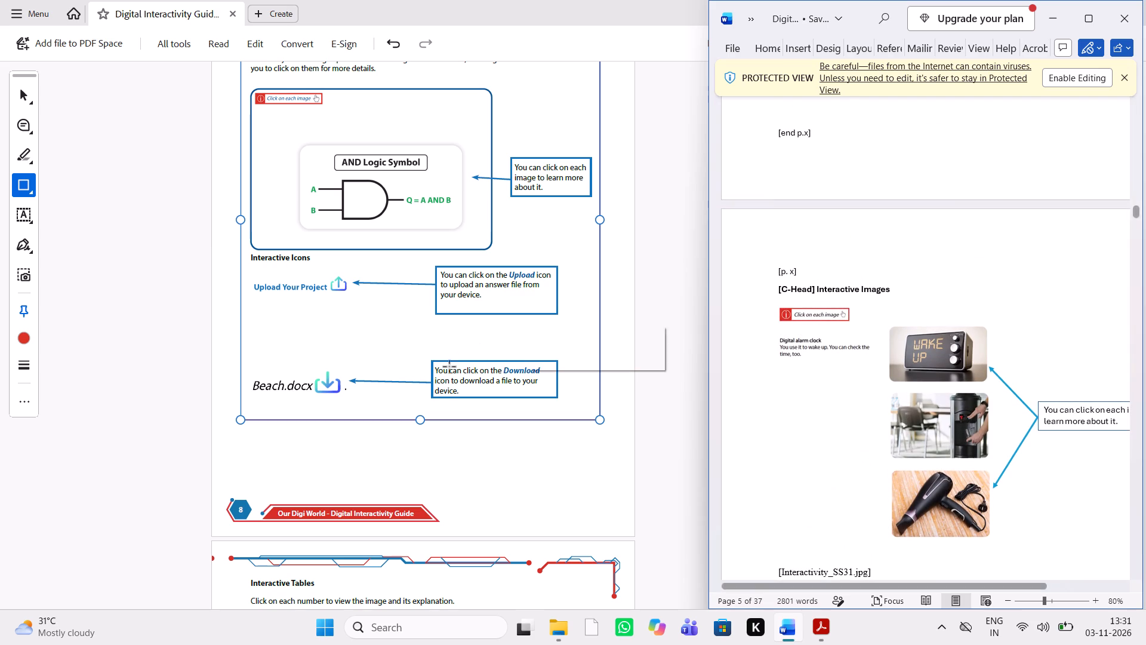
# Compare the Interactive Audio Buttons heading, pictures, text and callout on PDF page 10 with the Word manuscript.
pyautogui.scroll(-4, 442, 383)
pyautogui.scroll(-14, 821, 424)
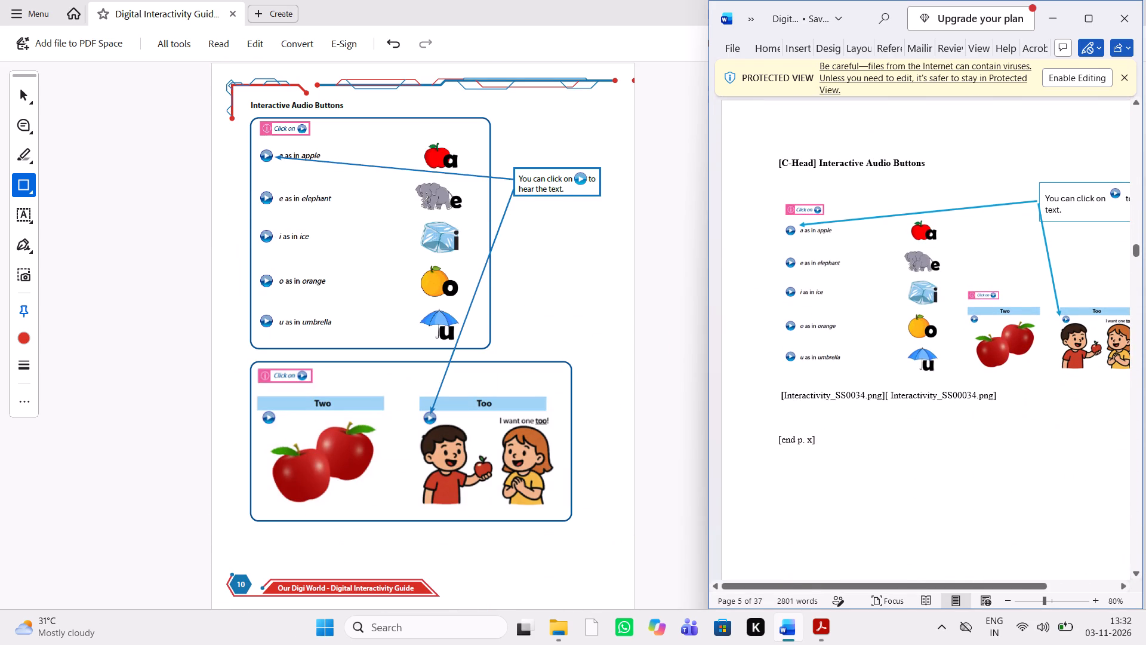
pyautogui.scroll(1, 487, 357)
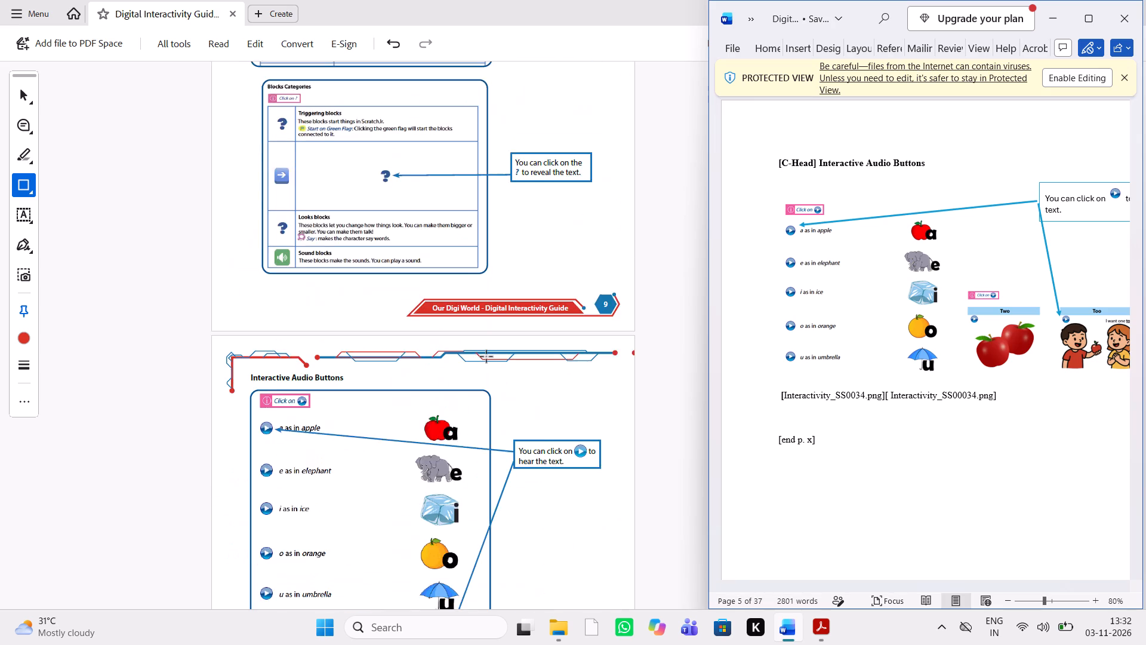
pyautogui.scroll(4, 487, 357)
pyautogui.scroll(-5, 487, 357)
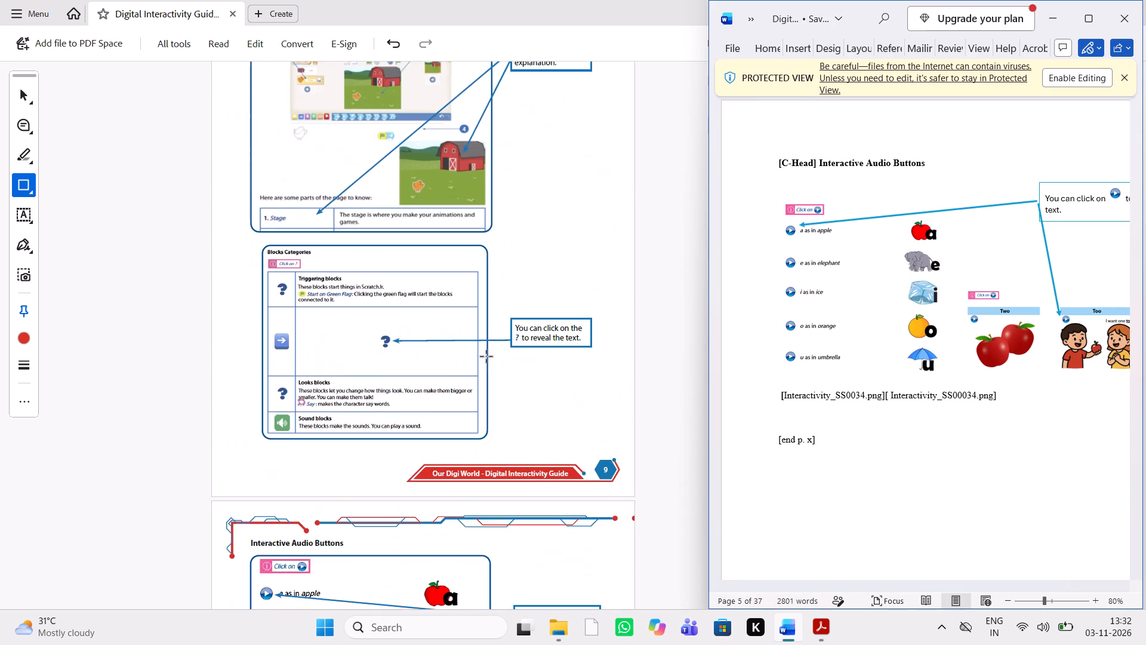
pyautogui.scroll(-1, 487, 357)
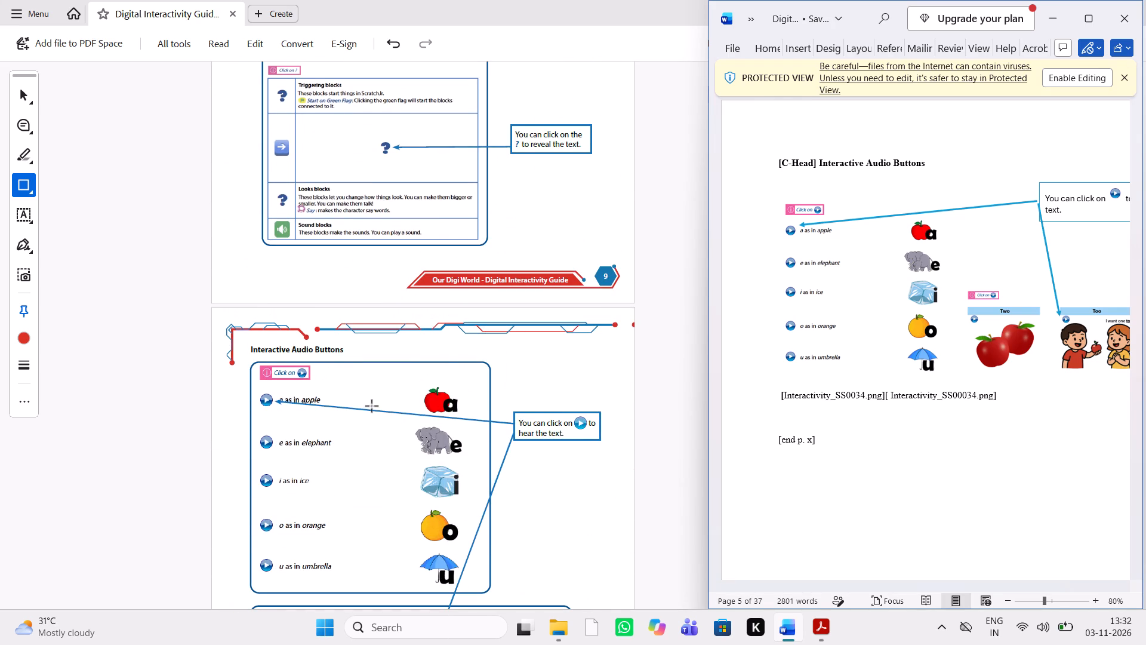
pyautogui.scroll(-1, 372, 407)
pyautogui.scroll(1, 372, 407)
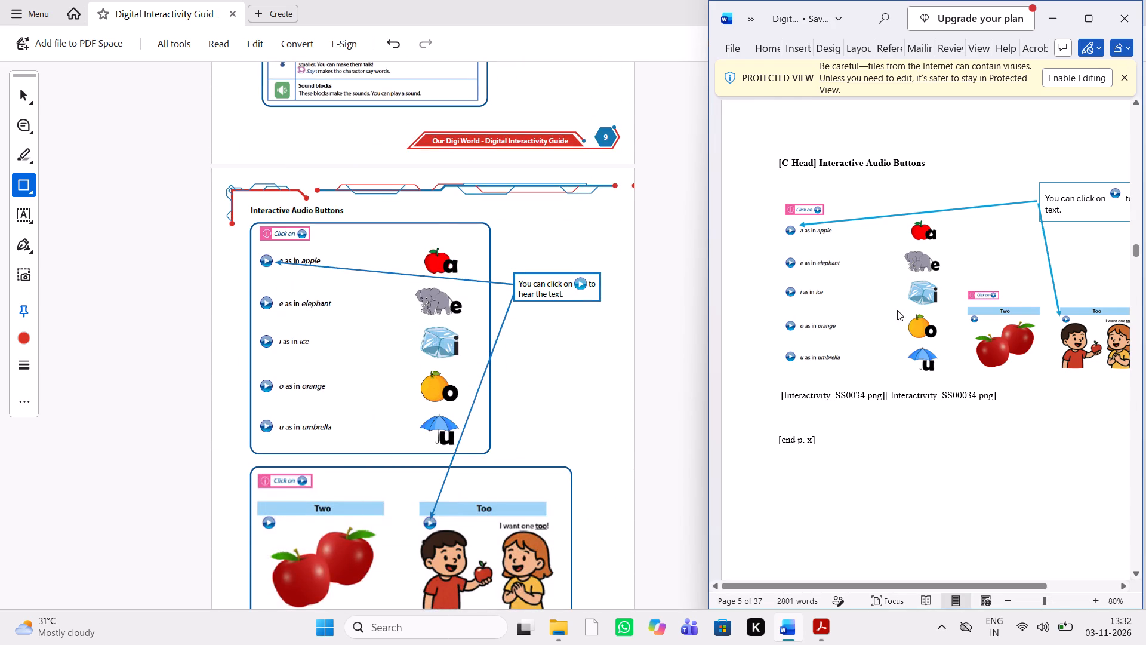
# Recheck the Interactive Audio Buttons pictures, text and callout on PDF page 10 against the Word manuscript.
pyautogui.hscroll(-1, 897, 310)
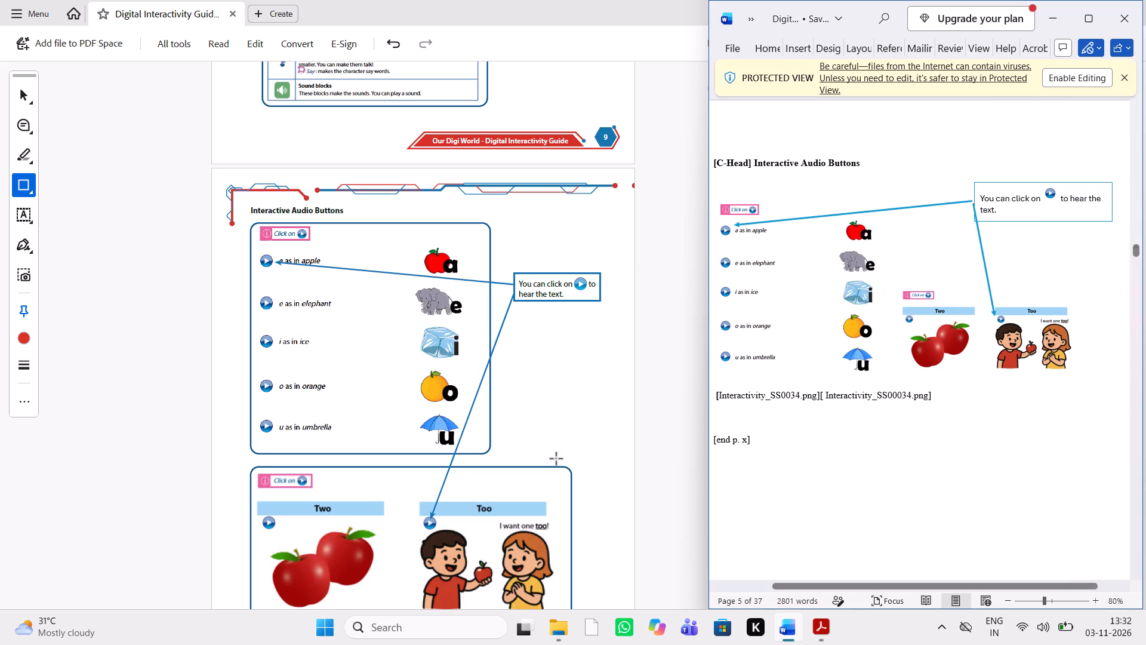
pyautogui.scroll(-1, 532, 493)
pyautogui.scroll(1, 532, 493)
pyautogui.hscroll(1, 871, 414)
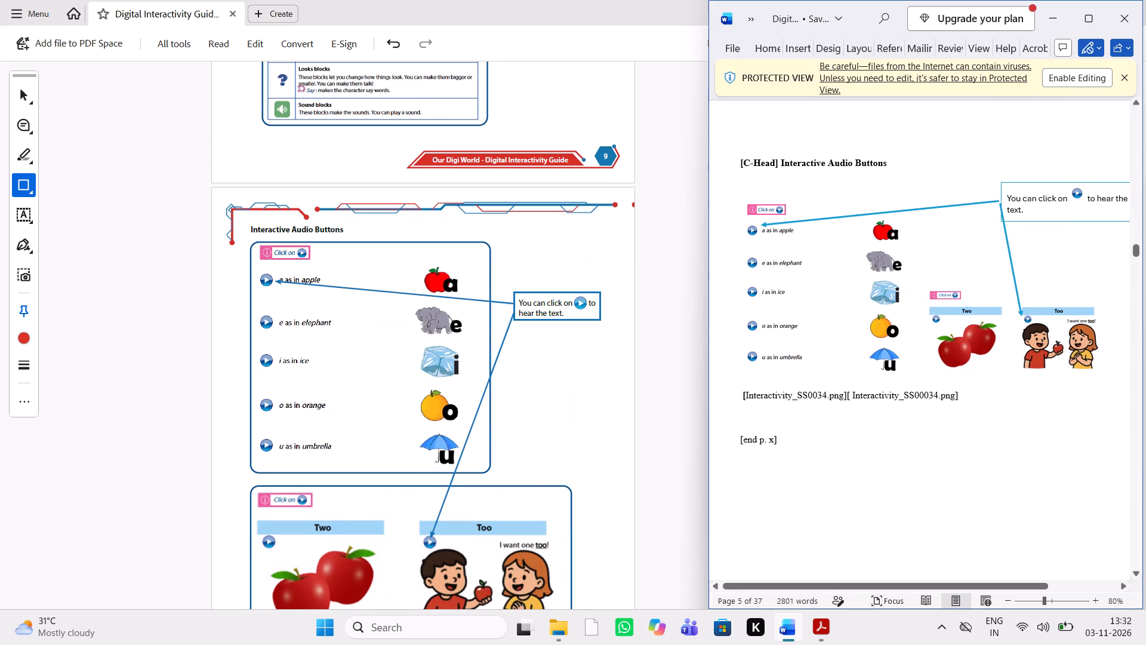
pyautogui.hscroll(1, 871, 414)
# Box the Multiple Choice Questions example on PDF page 11 with a rectangle and post the comment "change it according to MSF".
pyautogui.scroll(-3, 507, 485)
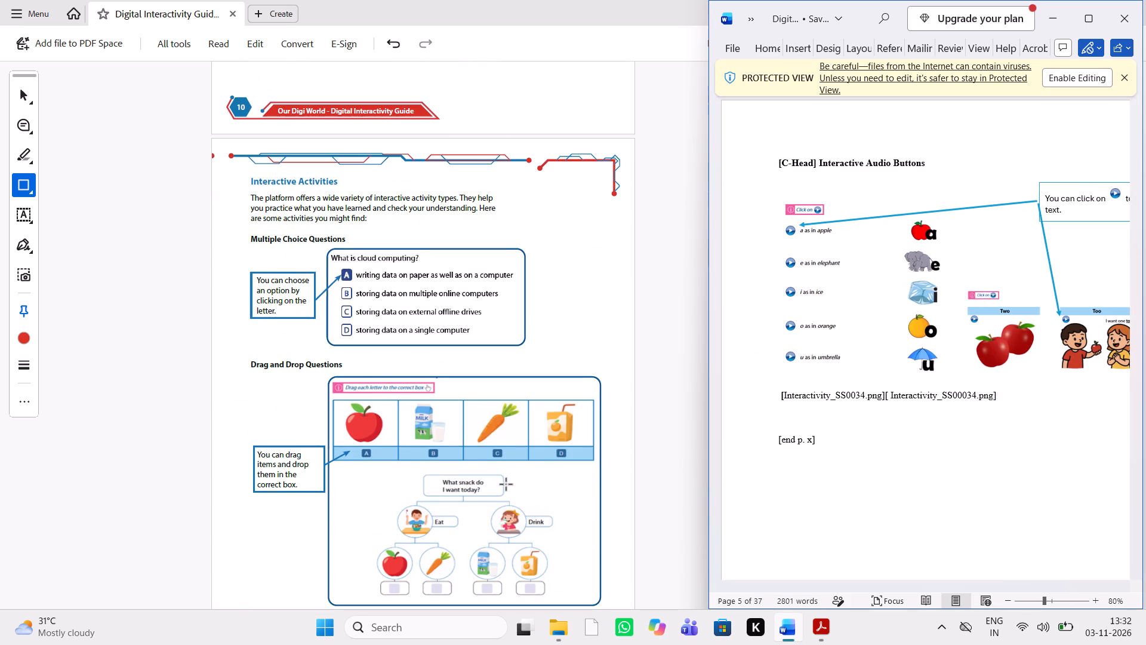
pyautogui.scroll(-3, 819, 502)
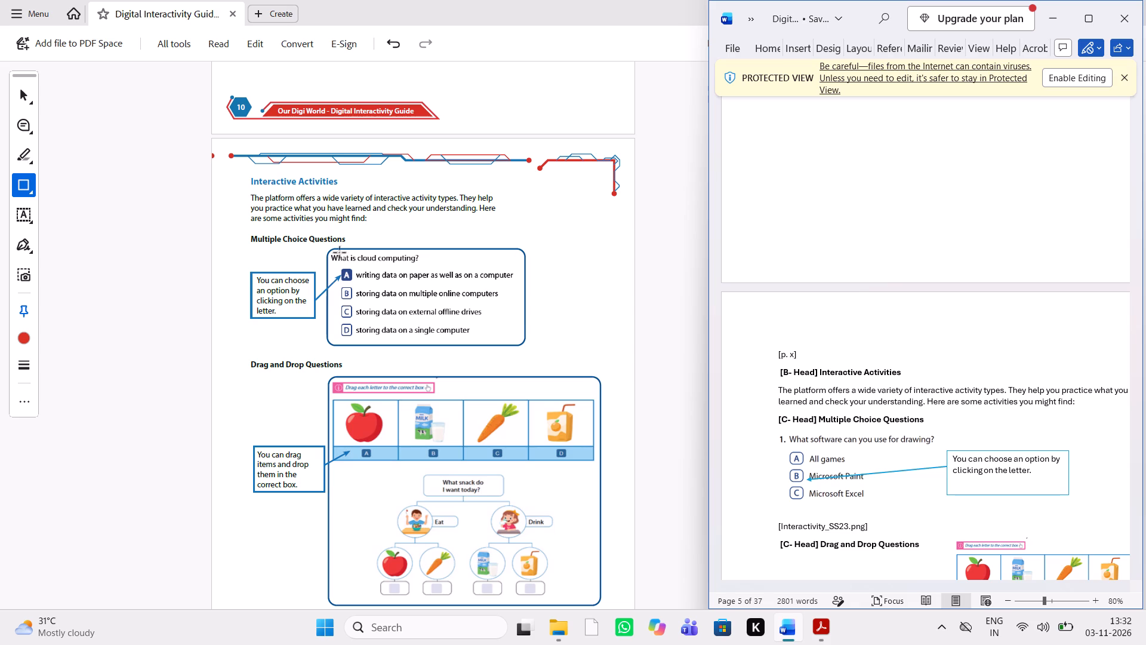
pyautogui.moveTo(319, 244); pyautogui.dragTo(541, 355)
pyautogui.write('change it according to MSF')
pyautogui.press('space')
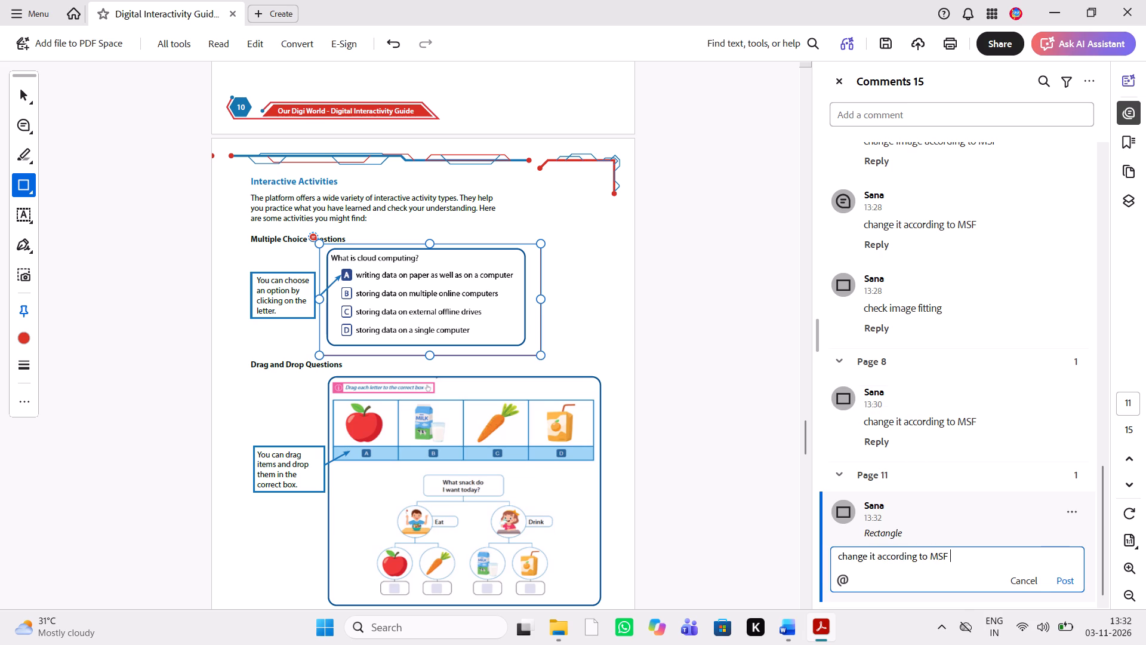
pyautogui.click(1066, 577)
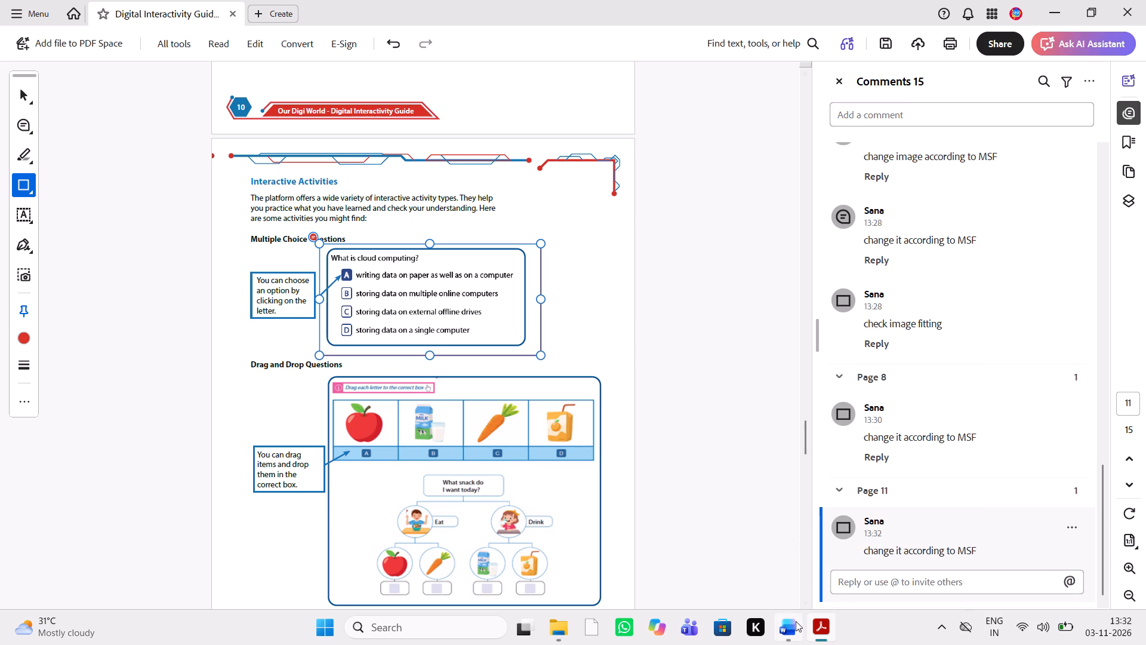
# Compare the Drag and Drop Questions on PDF page 11 and the Matching Questions on page 12 with the Word manuscript.
pyautogui.click(796, 621)
pyautogui.scroll(-2, 898, 396)
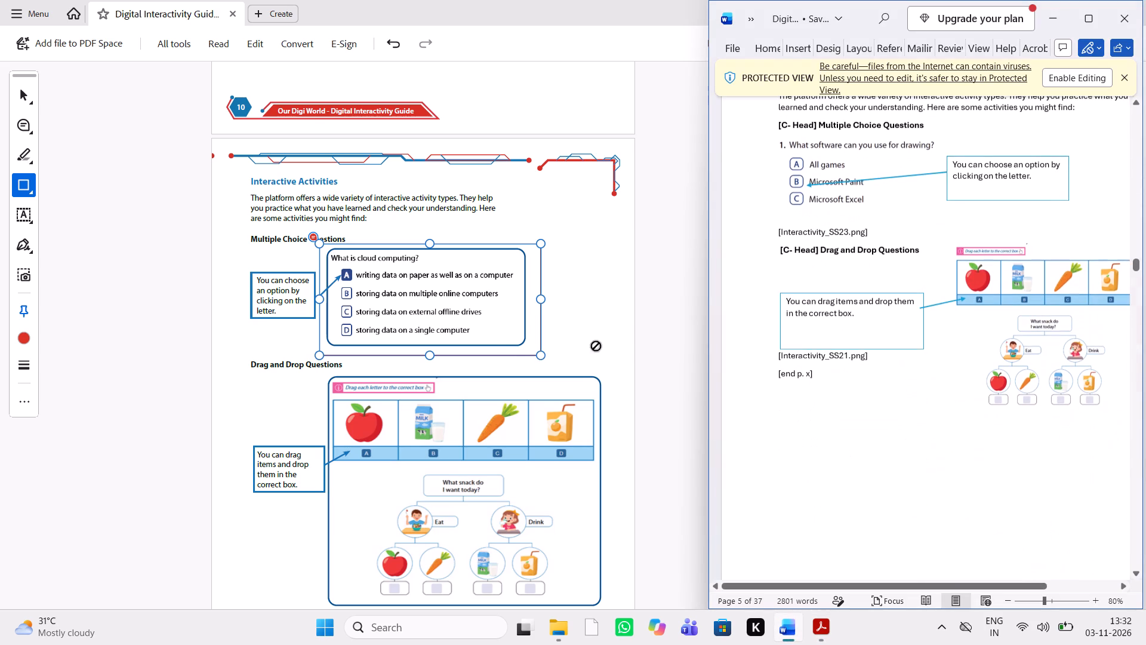
pyautogui.scroll(-1, 506, 358)
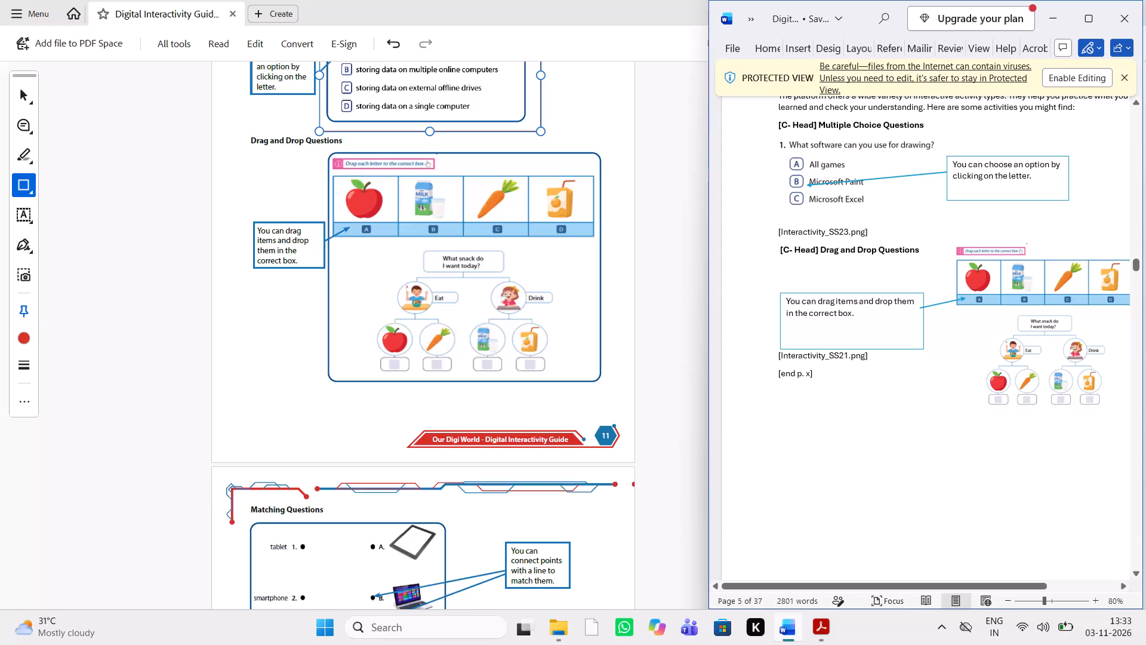
pyautogui.hscroll(-1, 846, 337)
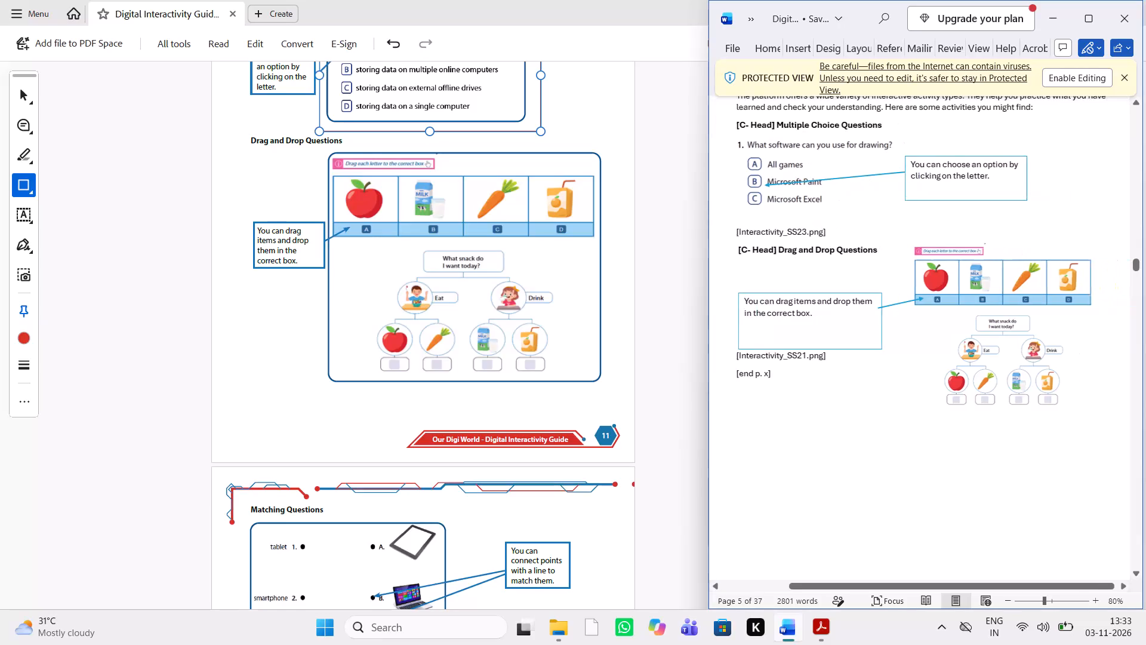
pyautogui.hscroll(-1, 846, 337)
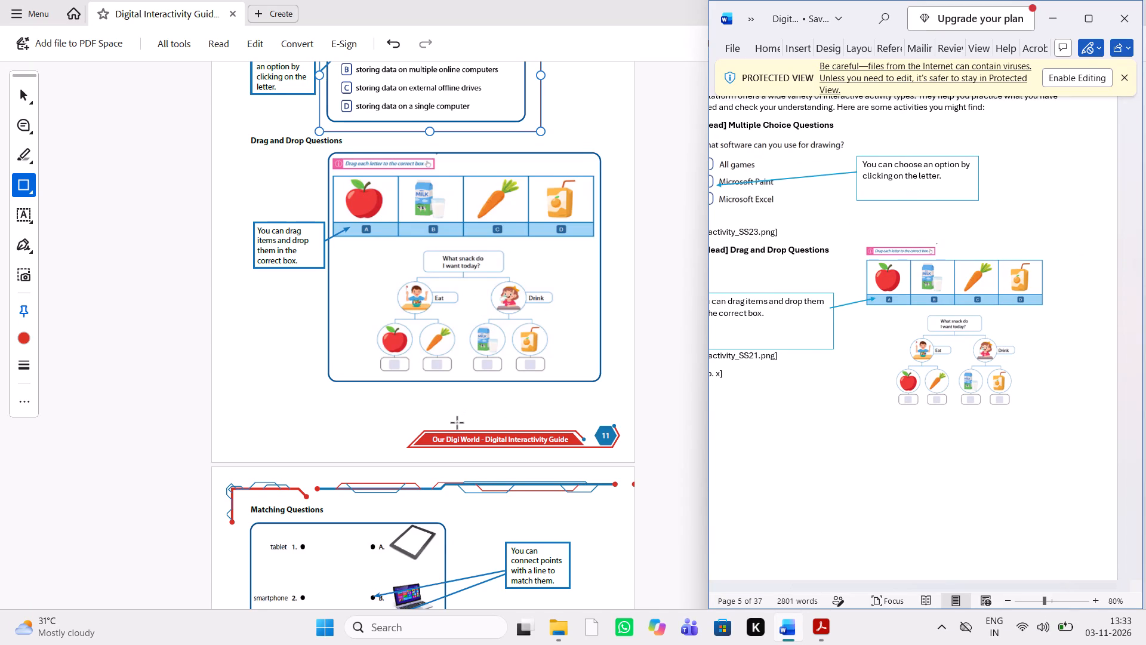
pyautogui.scroll(-1, 458, 423)
pyautogui.scroll(-2, 889, 404)
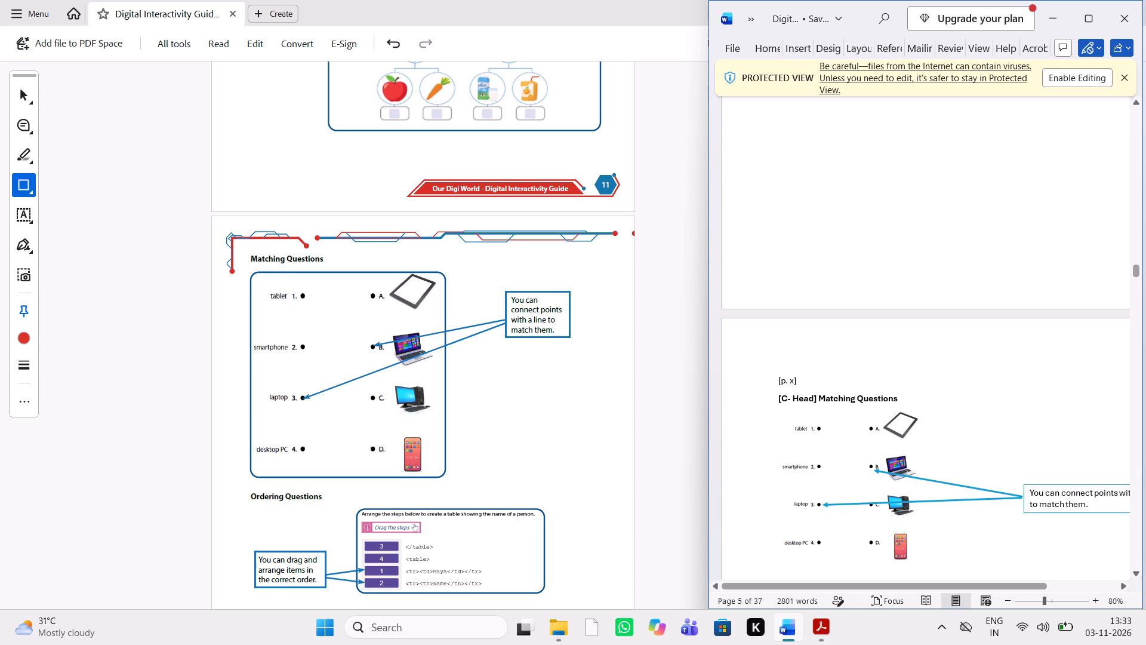
pyautogui.scroll(-1, 877, 475)
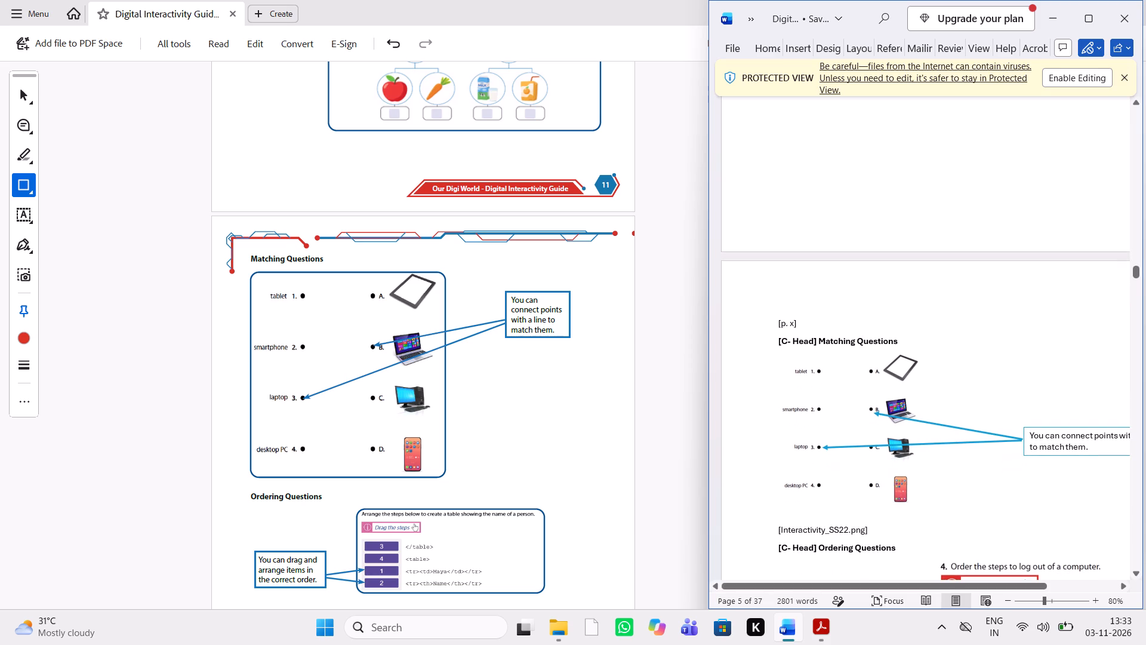
pyautogui.hscroll(-1, 881, 447)
pyautogui.hscroll(1, 881, 447)
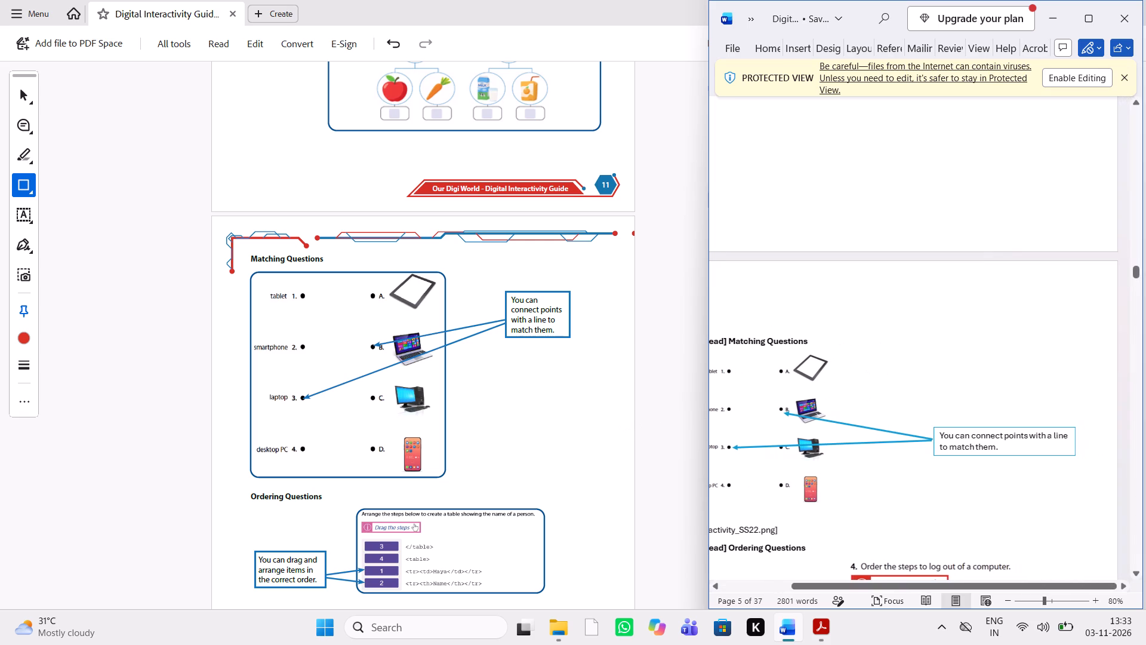
pyautogui.keyDown('ctrl'); pyautogui.hscroll(1, 881, 447); pyautogui.keyUp('ctrl')
pyautogui.hscroll(1, 881, 447)
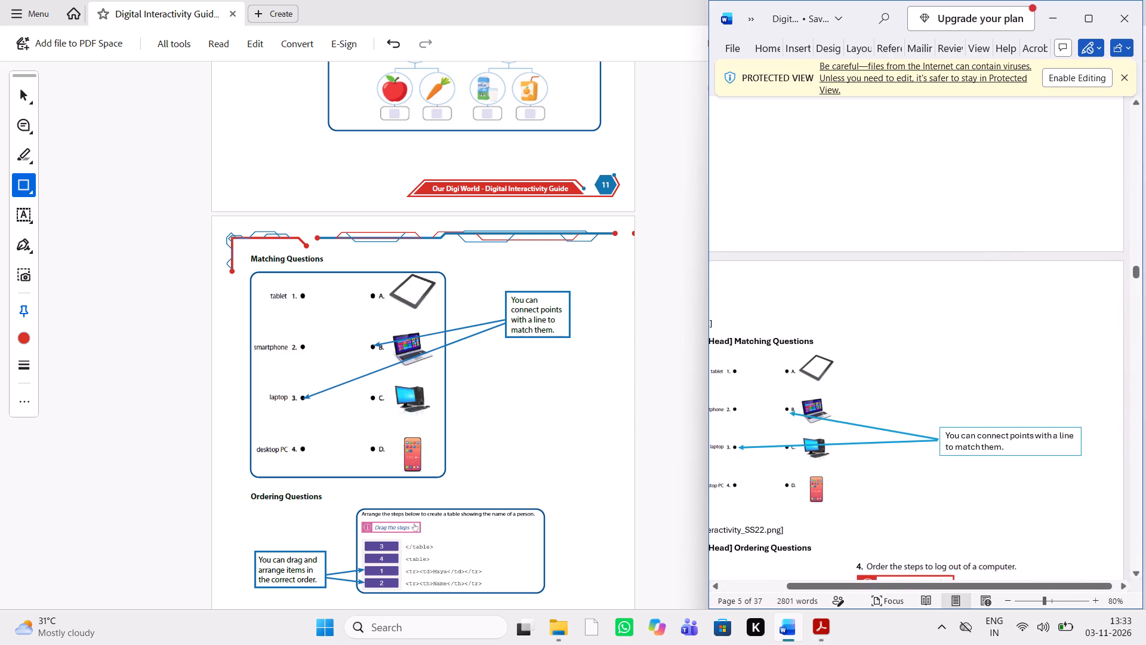
pyautogui.hscroll(1, 881, 447)
# Check the Ordering Questions on PDF page 12 against the manuscript and draw a rectangle comment around their example.
pyautogui.scroll(-1, 463, 437)
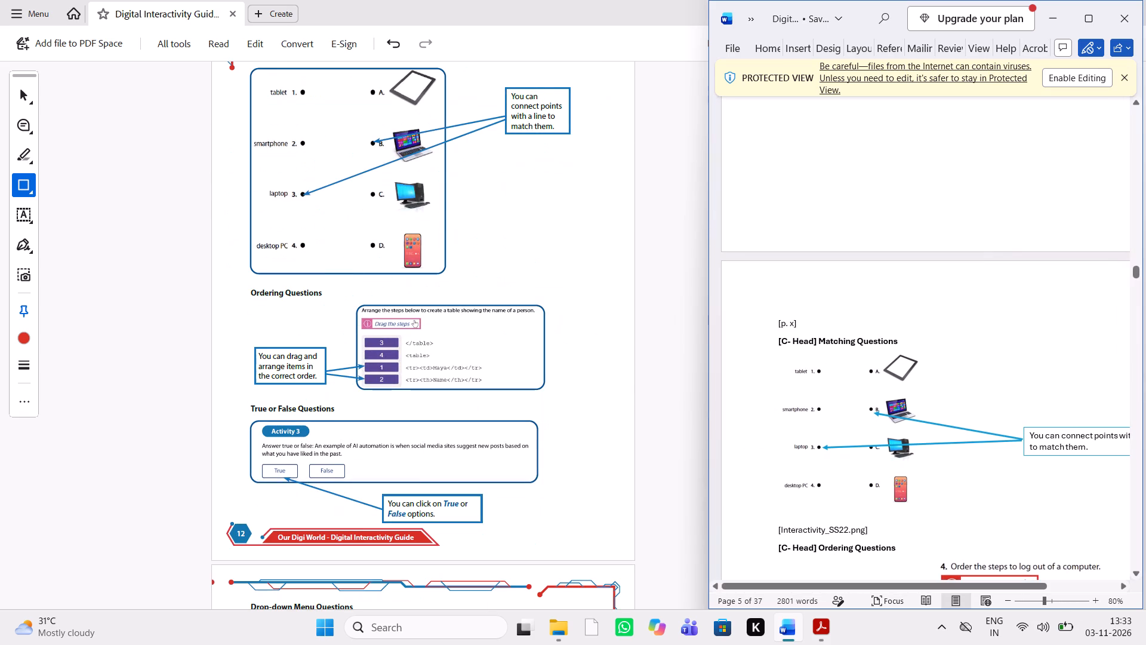
pyautogui.scroll(-1, 817, 425)
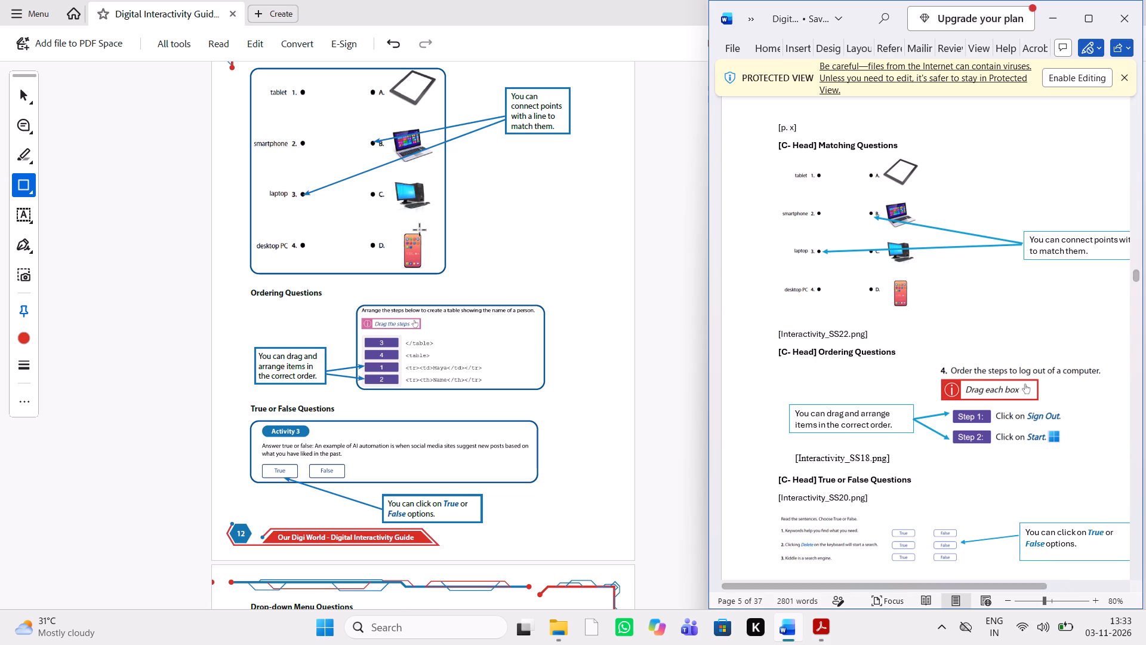
pyautogui.scroll(1, 420, 231)
pyautogui.scroll(-1, 420, 231)
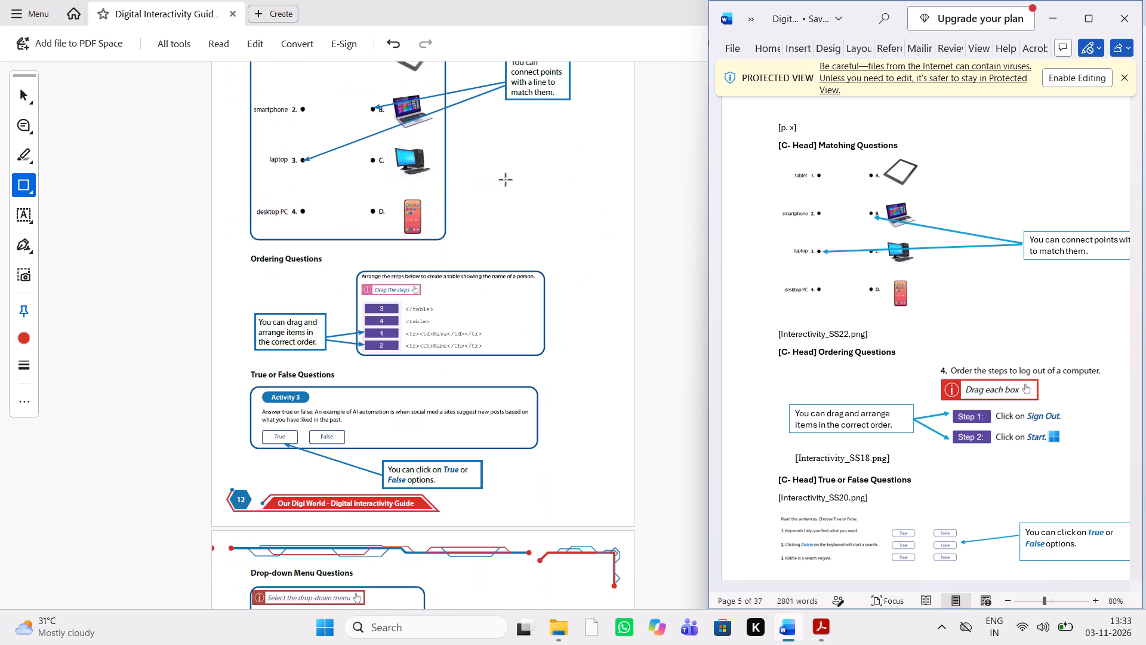
pyautogui.scroll(-1, 883, 389)
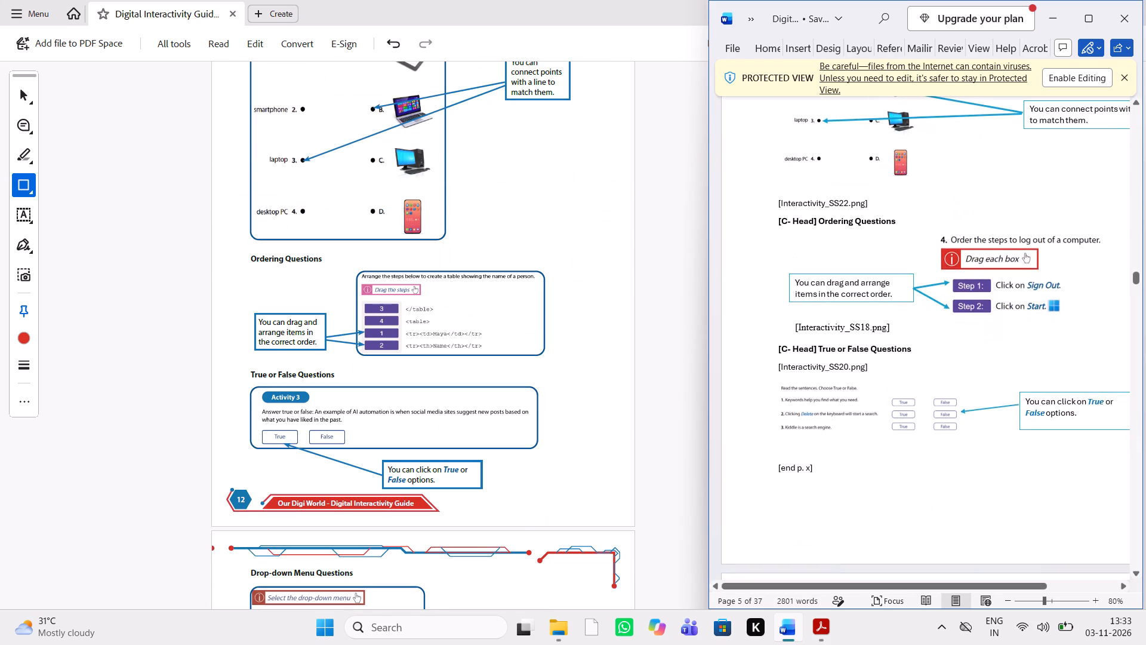
pyautogui.scroll(1, 883, 389)
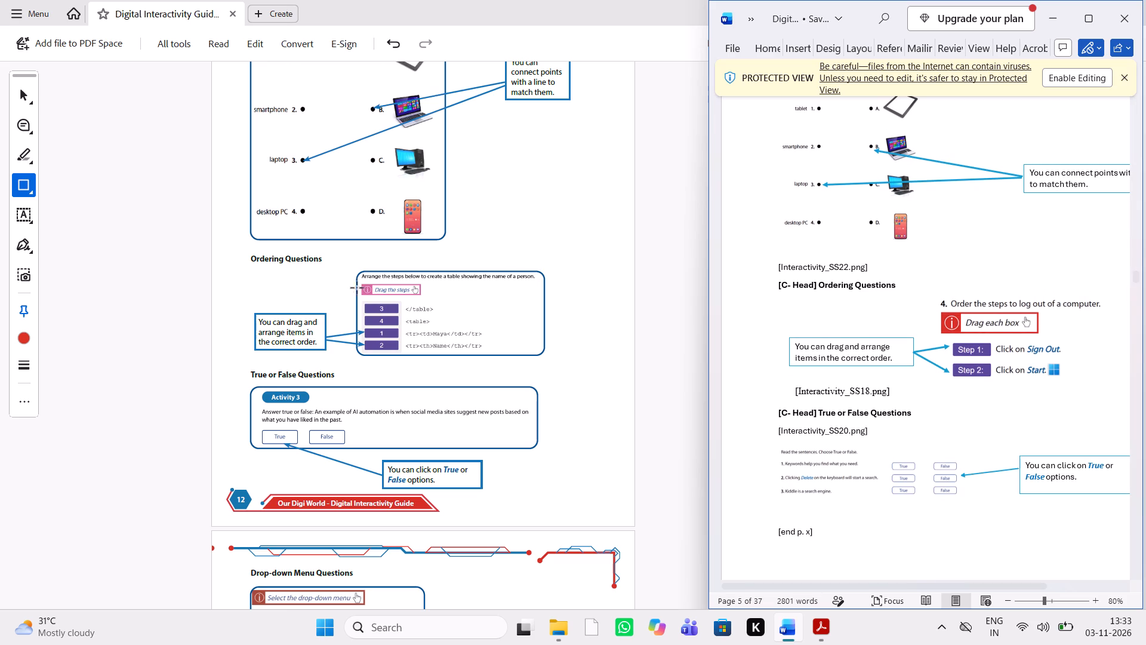
pyautogui.moveTo(346, 258); pyautogui.dragTo(572, 343)
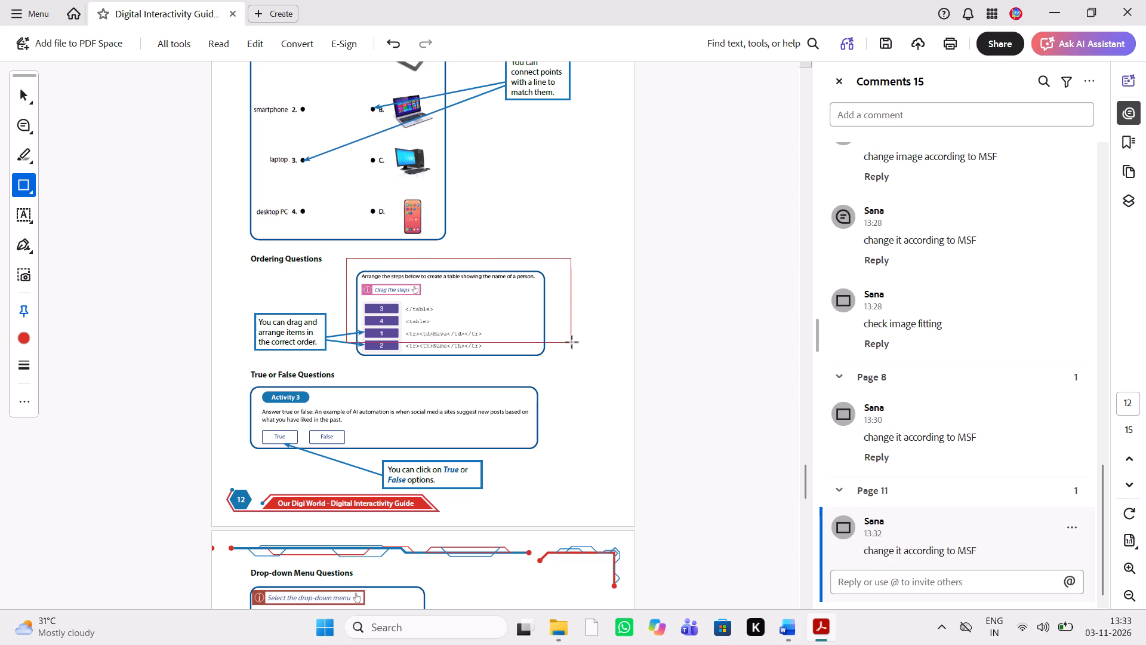
pyautogui.moveTo(572, 343); pyautogui.dragTo(575, 369)
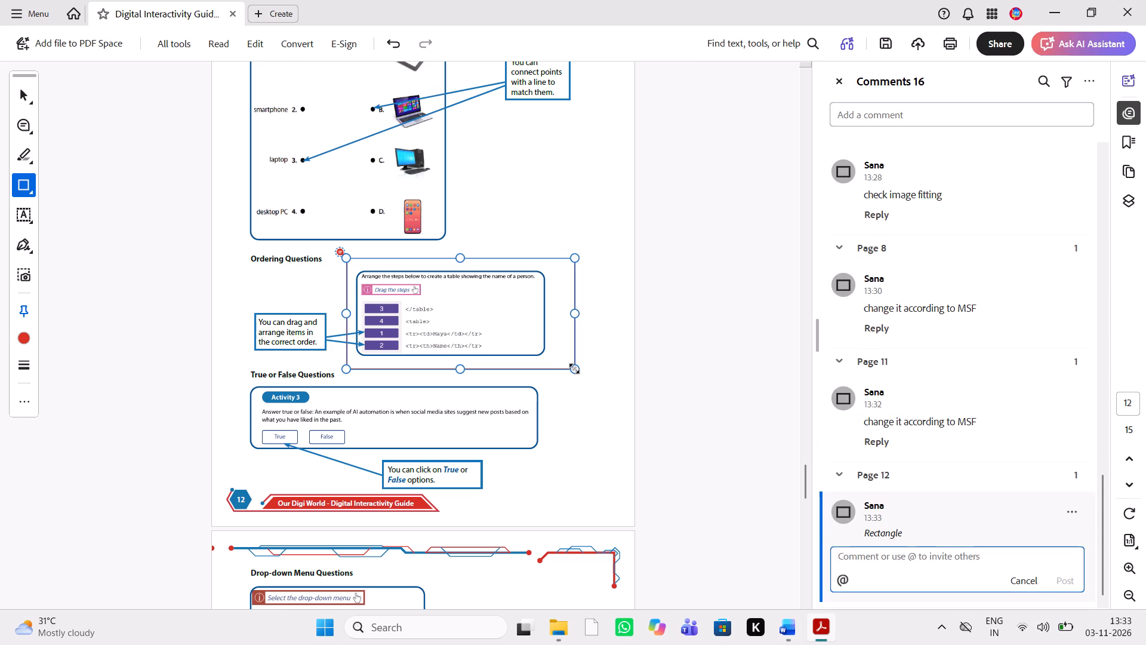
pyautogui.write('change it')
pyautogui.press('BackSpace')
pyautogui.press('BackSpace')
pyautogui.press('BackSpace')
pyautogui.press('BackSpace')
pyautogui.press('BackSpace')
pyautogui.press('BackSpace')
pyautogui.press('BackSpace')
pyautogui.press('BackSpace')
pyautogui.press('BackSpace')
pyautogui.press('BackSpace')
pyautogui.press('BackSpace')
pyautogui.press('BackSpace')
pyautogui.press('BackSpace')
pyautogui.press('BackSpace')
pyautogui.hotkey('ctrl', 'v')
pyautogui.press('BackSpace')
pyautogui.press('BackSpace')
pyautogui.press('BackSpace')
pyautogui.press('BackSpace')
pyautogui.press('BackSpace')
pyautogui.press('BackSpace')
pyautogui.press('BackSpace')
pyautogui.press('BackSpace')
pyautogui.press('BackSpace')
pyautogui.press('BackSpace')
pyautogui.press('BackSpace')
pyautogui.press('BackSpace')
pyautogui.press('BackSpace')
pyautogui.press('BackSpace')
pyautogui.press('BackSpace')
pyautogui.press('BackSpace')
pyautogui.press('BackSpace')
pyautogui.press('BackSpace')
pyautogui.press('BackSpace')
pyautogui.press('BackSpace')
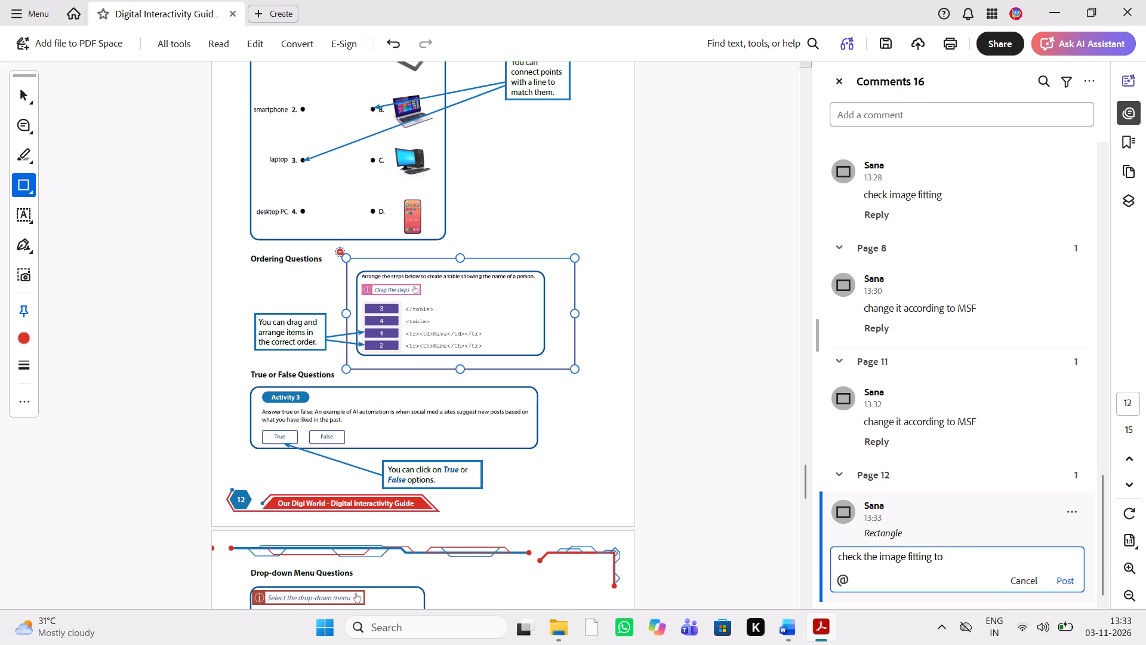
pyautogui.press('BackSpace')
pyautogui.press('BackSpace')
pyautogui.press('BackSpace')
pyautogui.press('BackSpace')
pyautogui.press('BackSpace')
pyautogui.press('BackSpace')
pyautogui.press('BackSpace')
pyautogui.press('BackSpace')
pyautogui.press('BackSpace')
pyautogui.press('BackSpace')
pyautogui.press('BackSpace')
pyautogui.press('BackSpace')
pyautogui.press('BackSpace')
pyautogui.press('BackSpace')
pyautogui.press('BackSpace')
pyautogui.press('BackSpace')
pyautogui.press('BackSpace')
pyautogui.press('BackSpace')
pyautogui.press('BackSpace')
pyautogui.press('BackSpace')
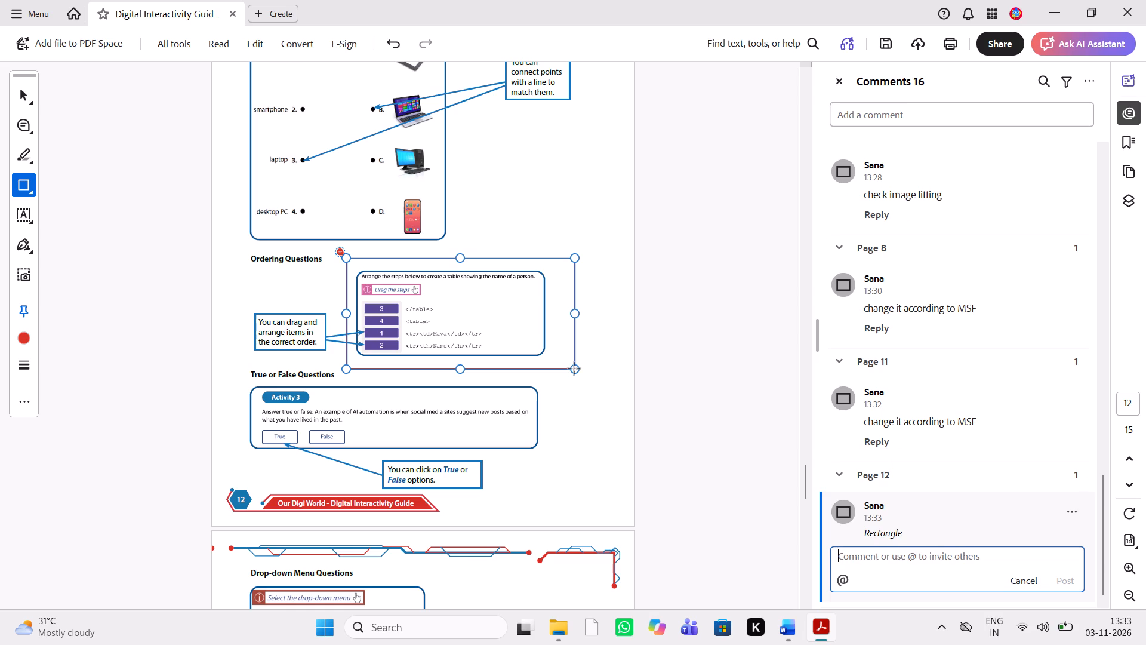
# Copy the page 11 comment text "change it according to MSF" and post it as a reply on the page 12 rectangle.
pyautogui.click(978, 424)
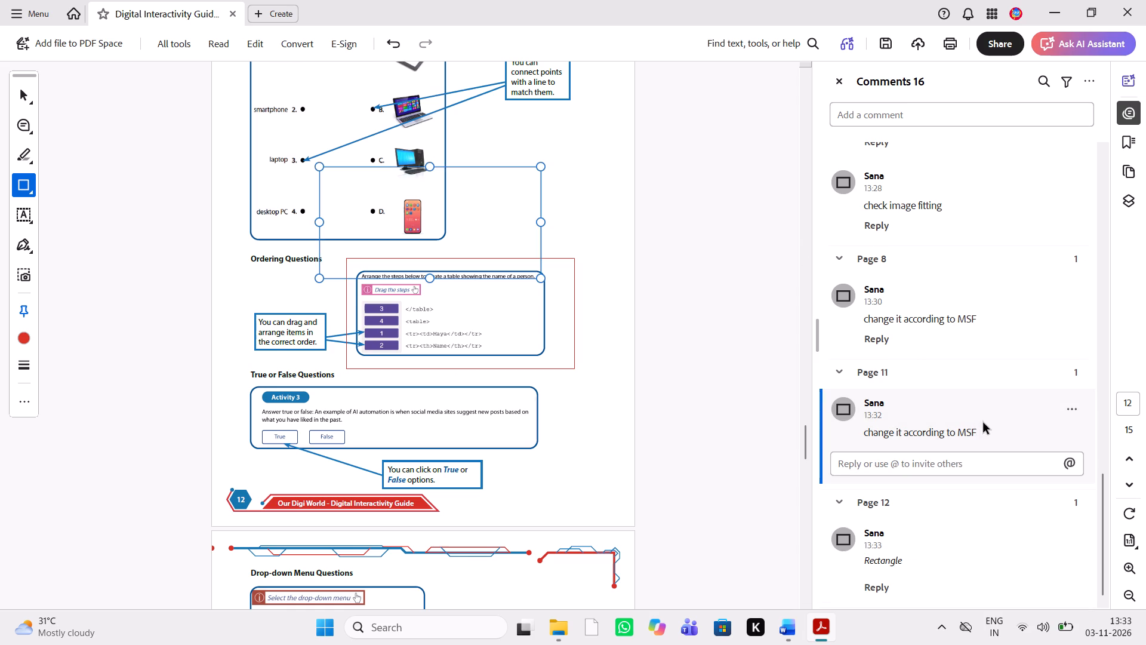
pyautogui.moveTo(977, 432); pyautogui.dragTo(862, 430)
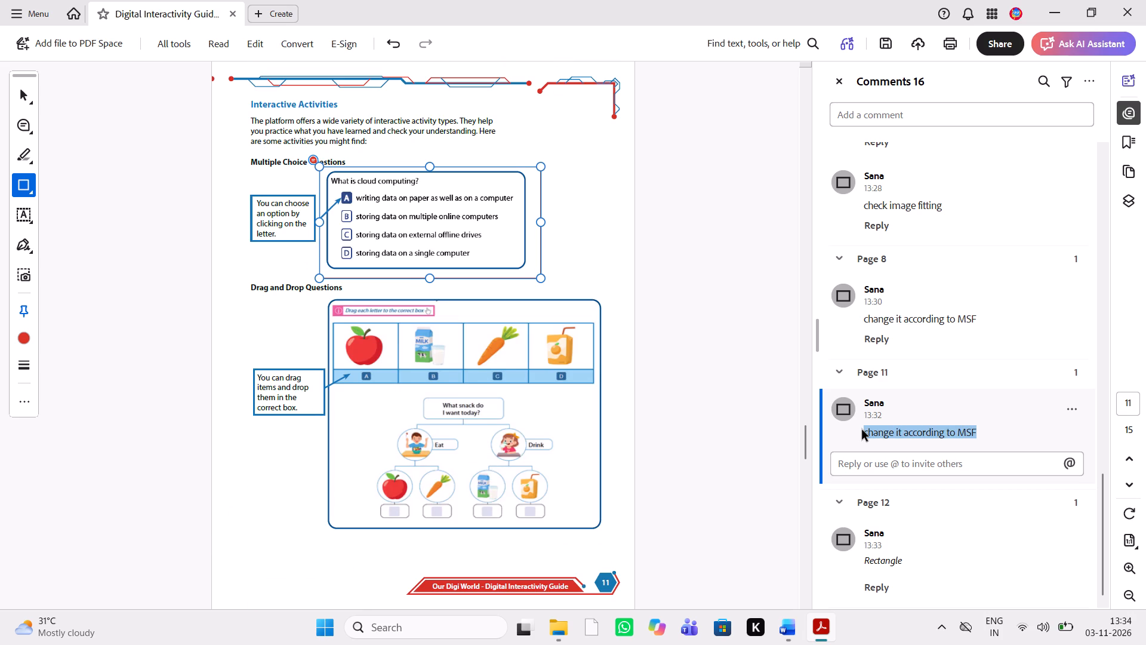
pyautogui.hotkey('ctrl', 'c')
pyautogui.scroll(-15, 945, 512)
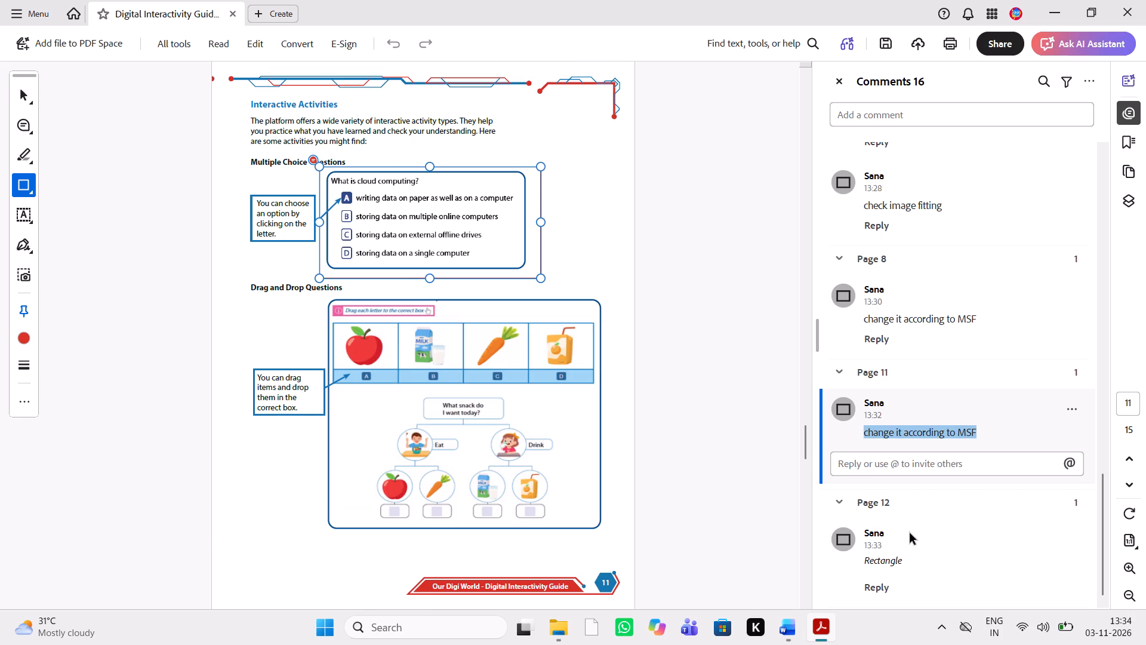
pyautogui.click(901, 539)
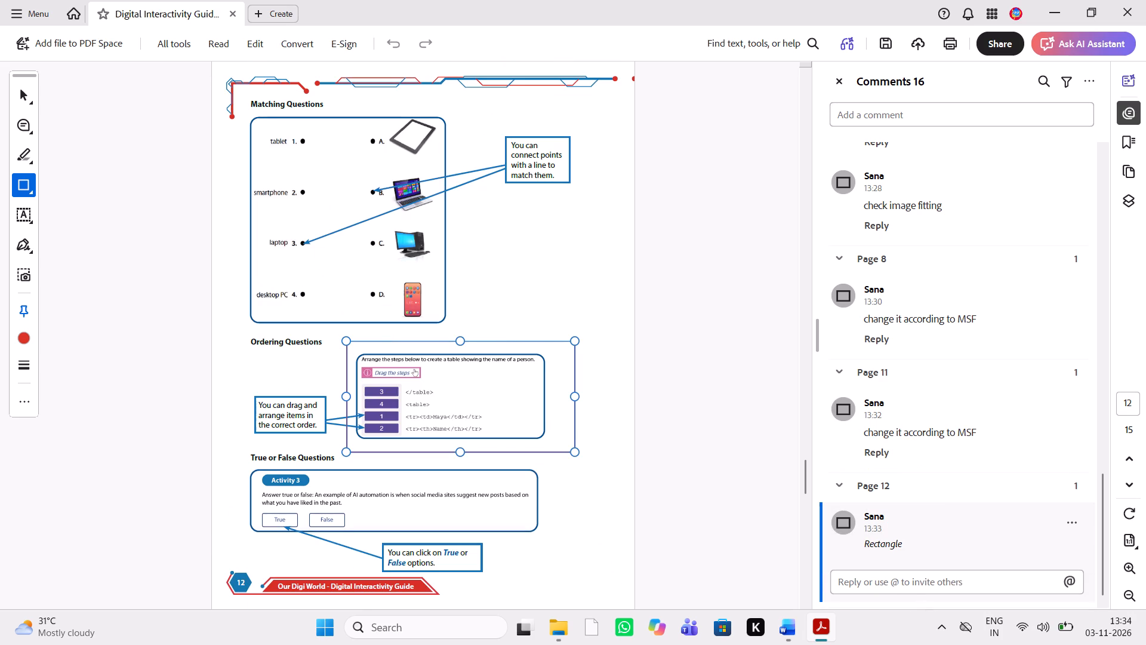
pyautogui.click(905, 582)
pyautogui.hotkey('ctrl', 'v')
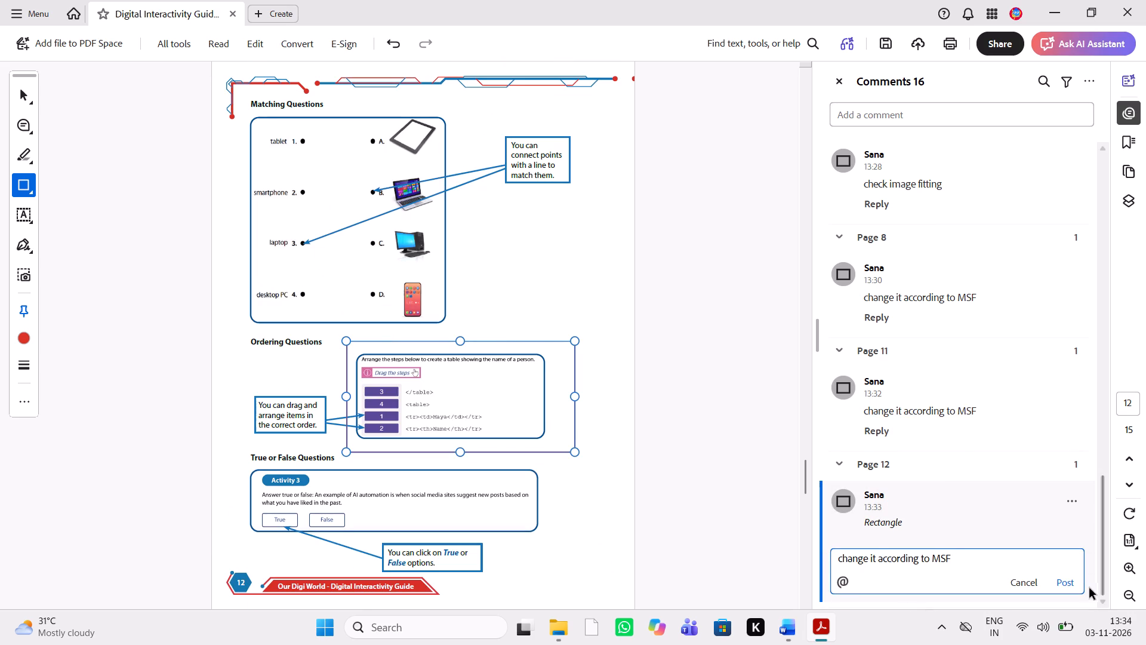
pyautogui.click(1061, 583)
# Look back over PDF pages 9 to 13, reviewing the interactive examples and the marked boxes.
pyautogui.scroll(-2, 530, 505)
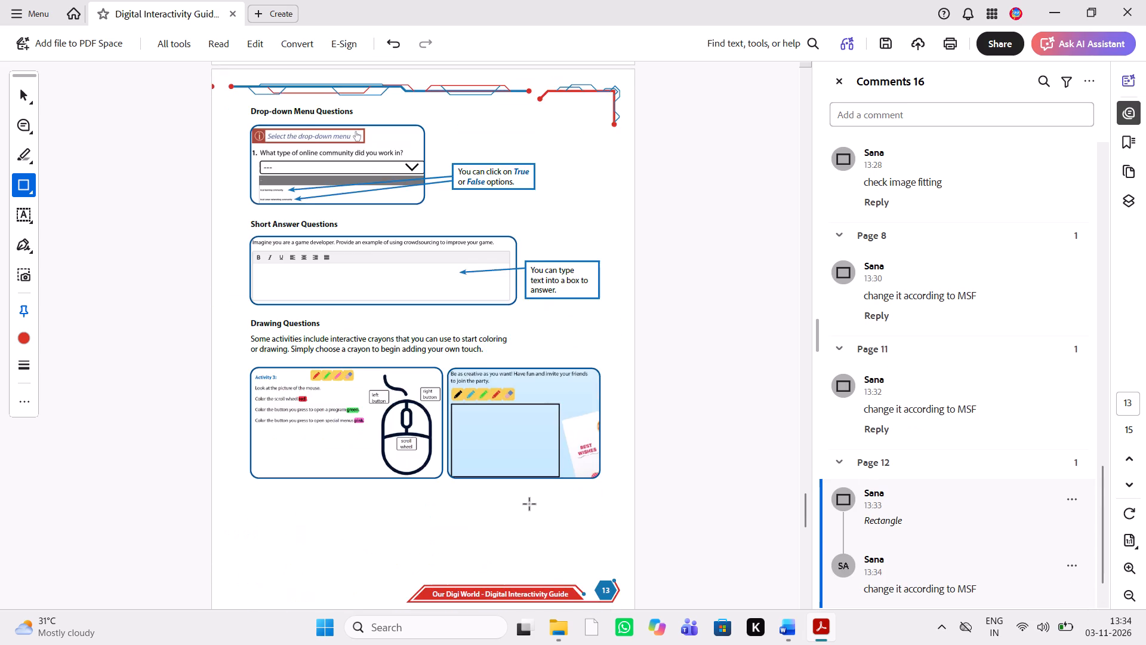
pyautogui.scroll(-2, 530, 505)
pyautogui.scroll(3, 530, 505)
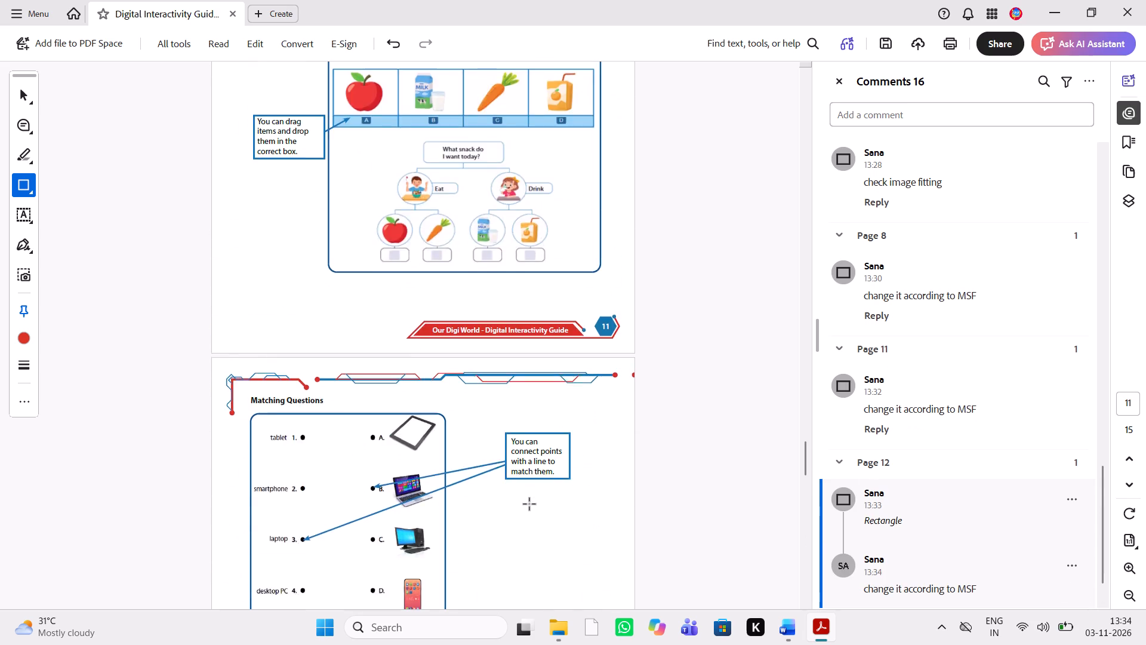
pyautogui.scroll(8, 530, 505)
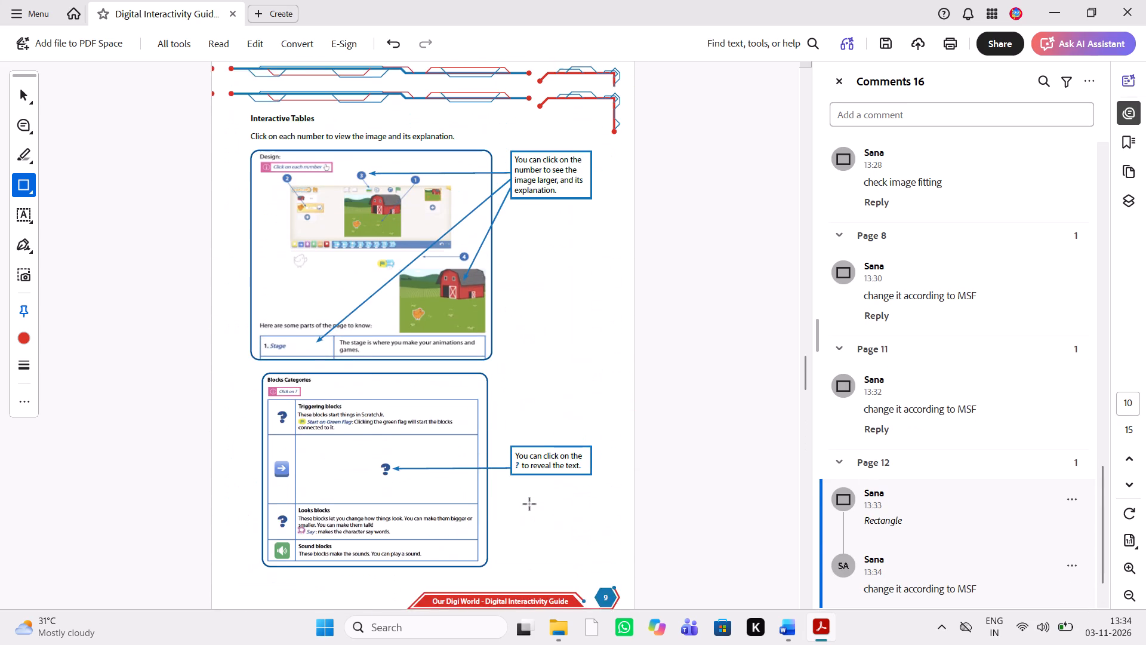
pyautogui.scroll(7, 530, 505)
pyautogui.scroll(-2, 530, 505)
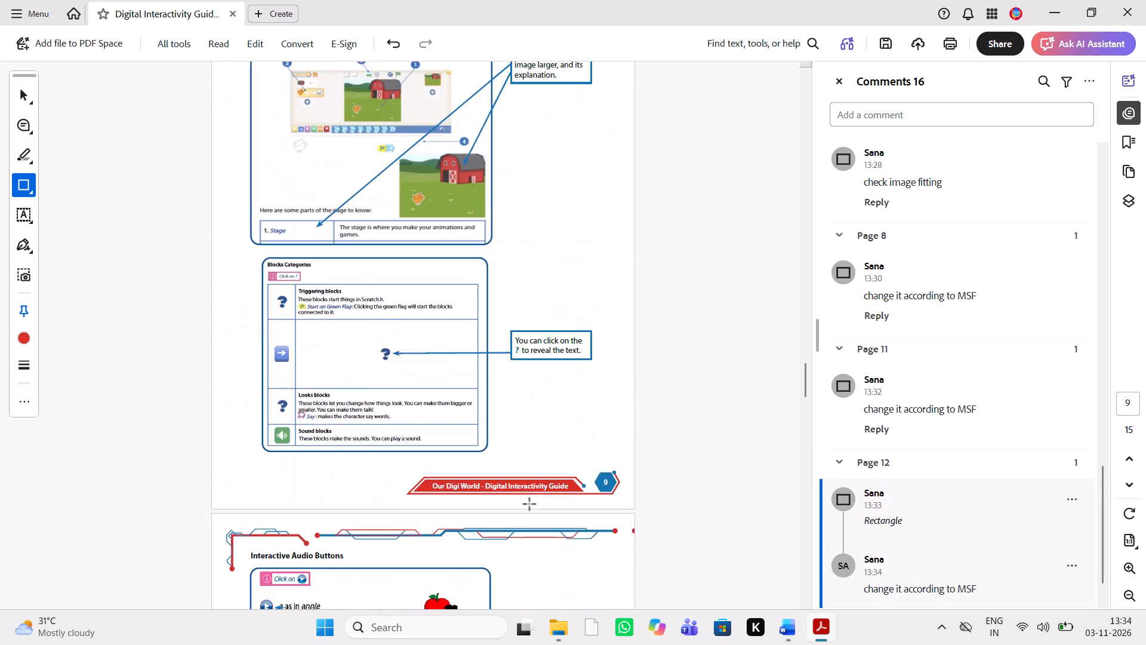
pyautogui.scroll(-5, 530, 505)
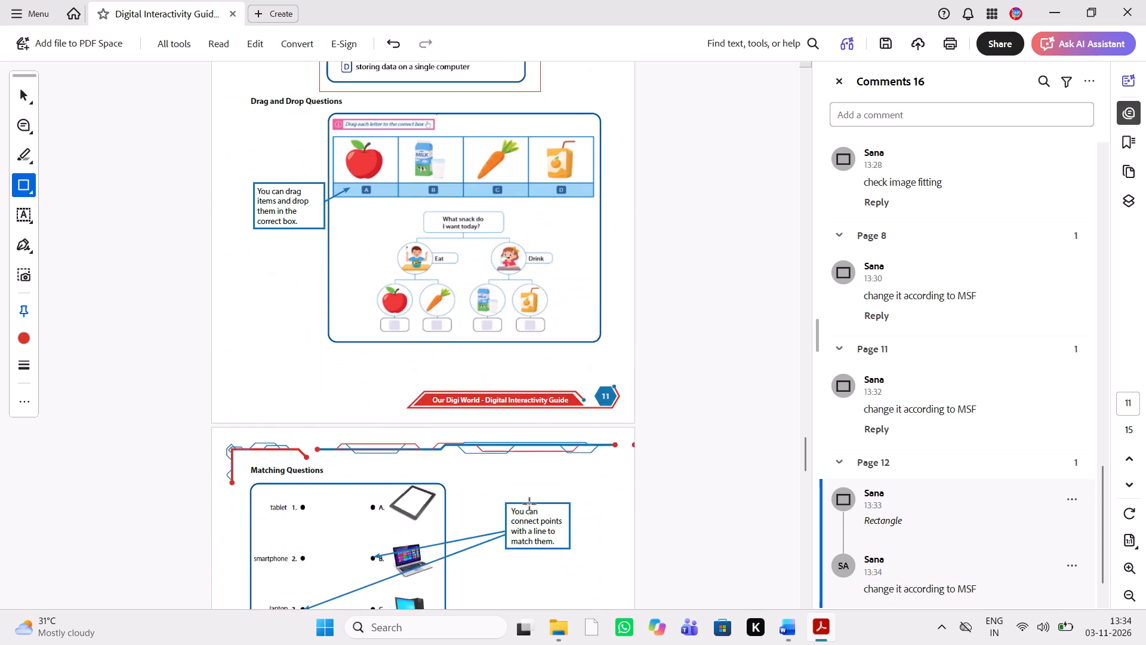
pyautogui.scroll(-3, 530, 505)
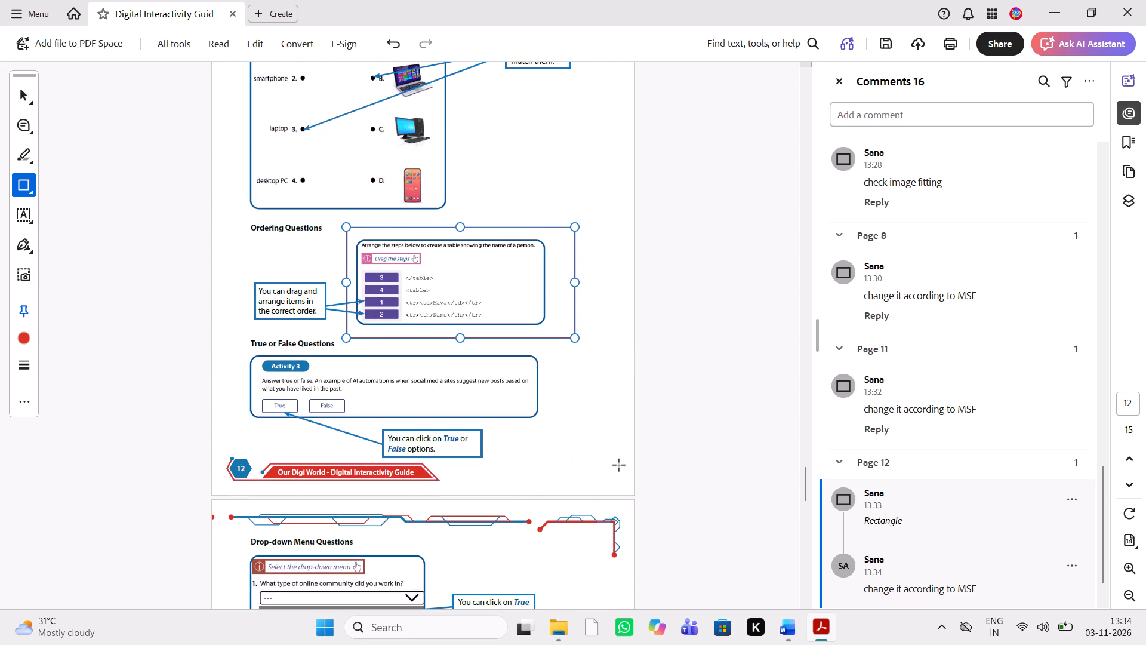
# Check the True or False Questions on PDF page 12 against the Word manuscript and draw a rectangle comment around their example.
pyautogui.hotkey('ctrl', '=')
pyautogui.hotkey('ctrl', '=')
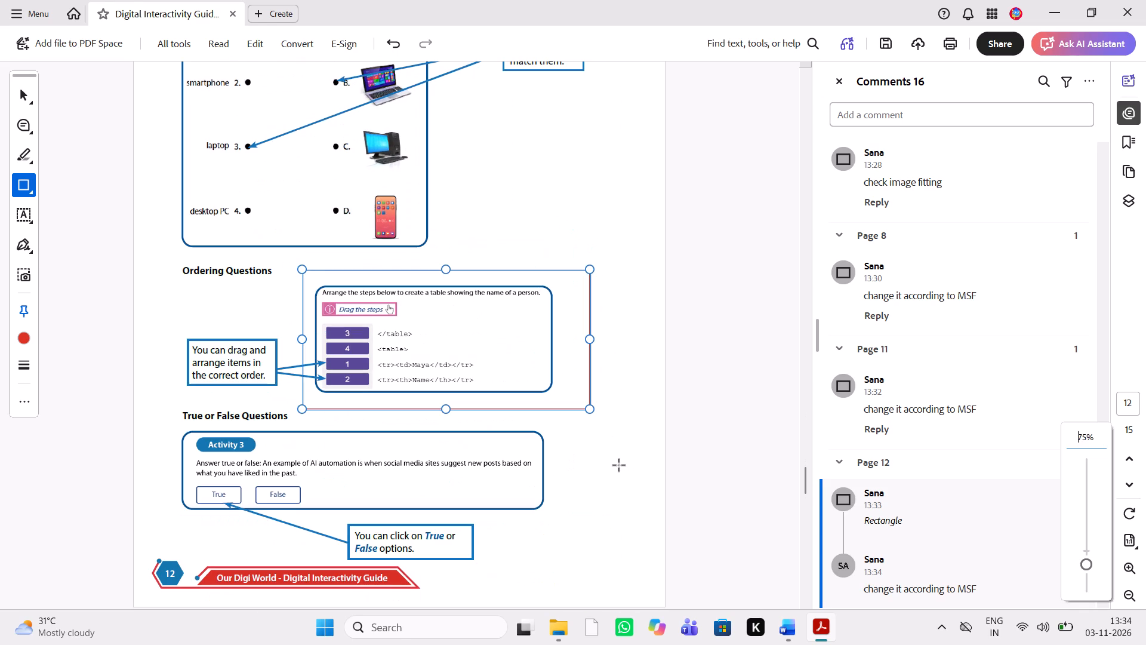
pyautogui.click(787, 643)
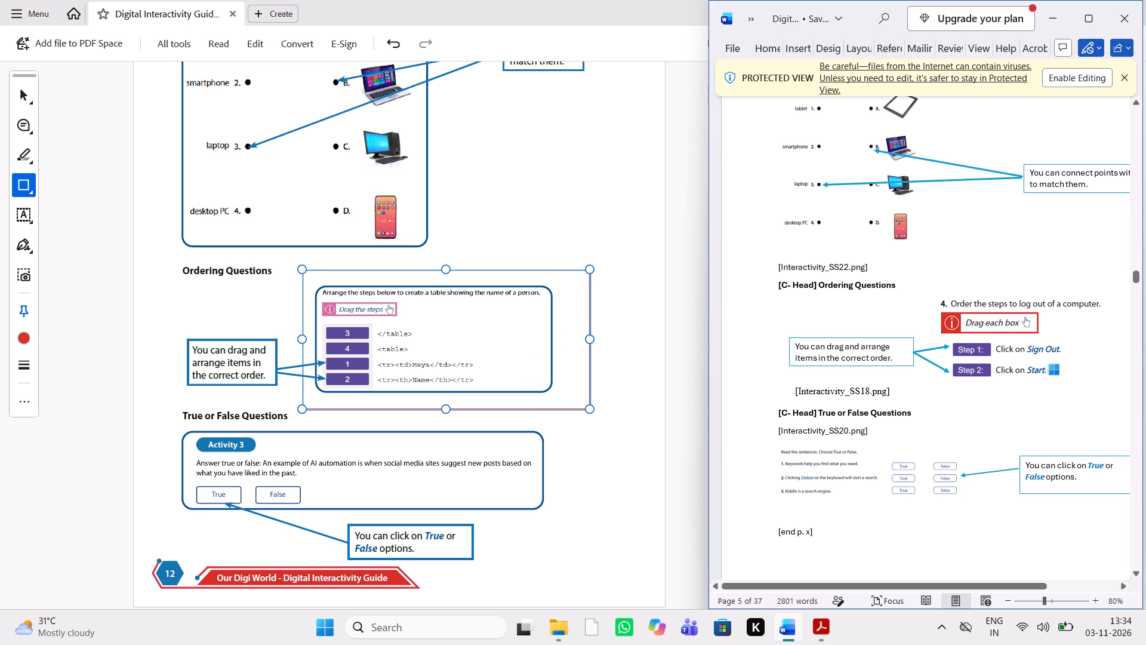
pyautogui.scroll(-2, 879, 421)
pyautogui.scroll(-1, 362, 426)
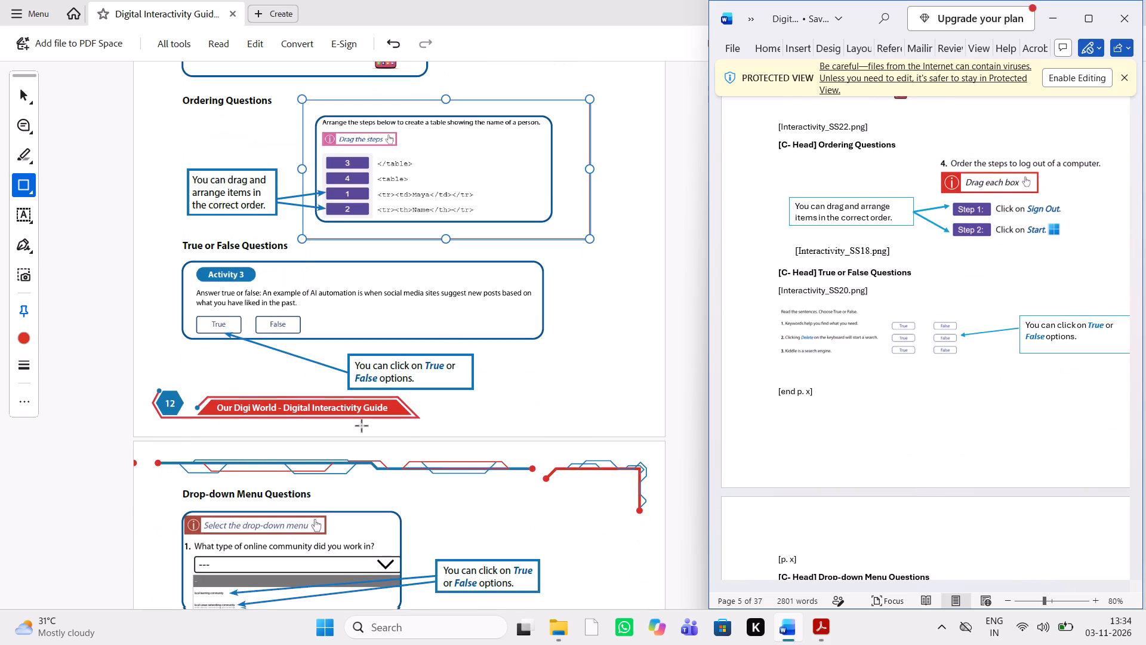
pyautogui.keyDown('ctrl'); pyautogui.scroll(4, 944, 400); pyautogui.keyUp('ctrl')
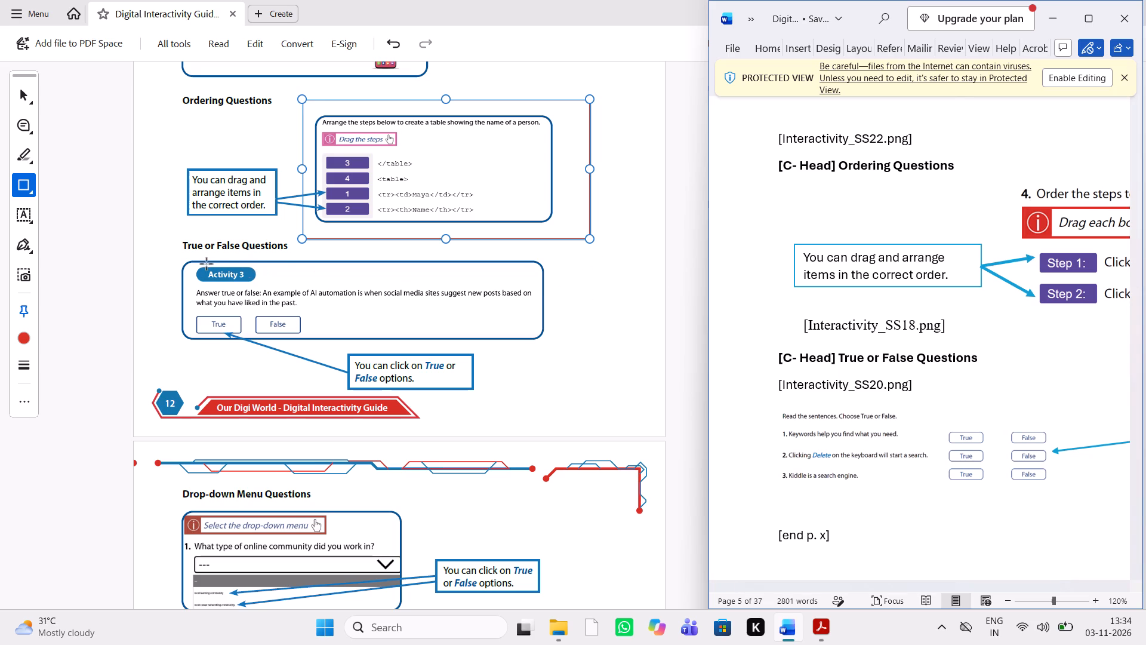
pyautogui.moveTo(167, 257); pyautogui.dragTo(580, 391)
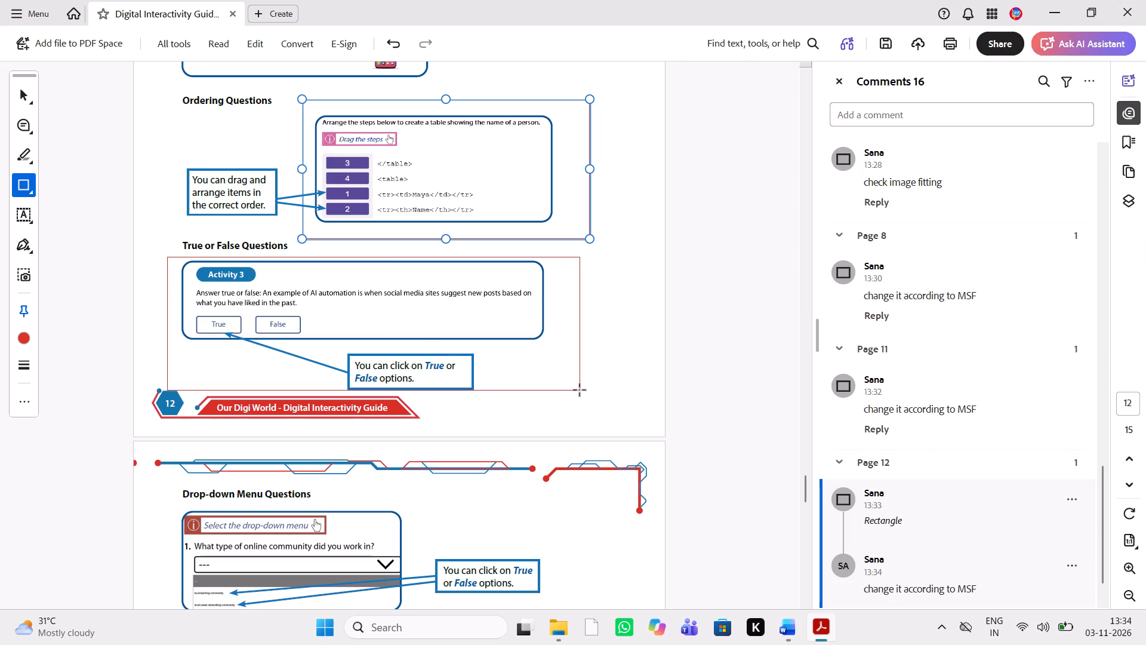
pyautogui.moveTo(580, 391); pyautogui.dragTo(598, 381)
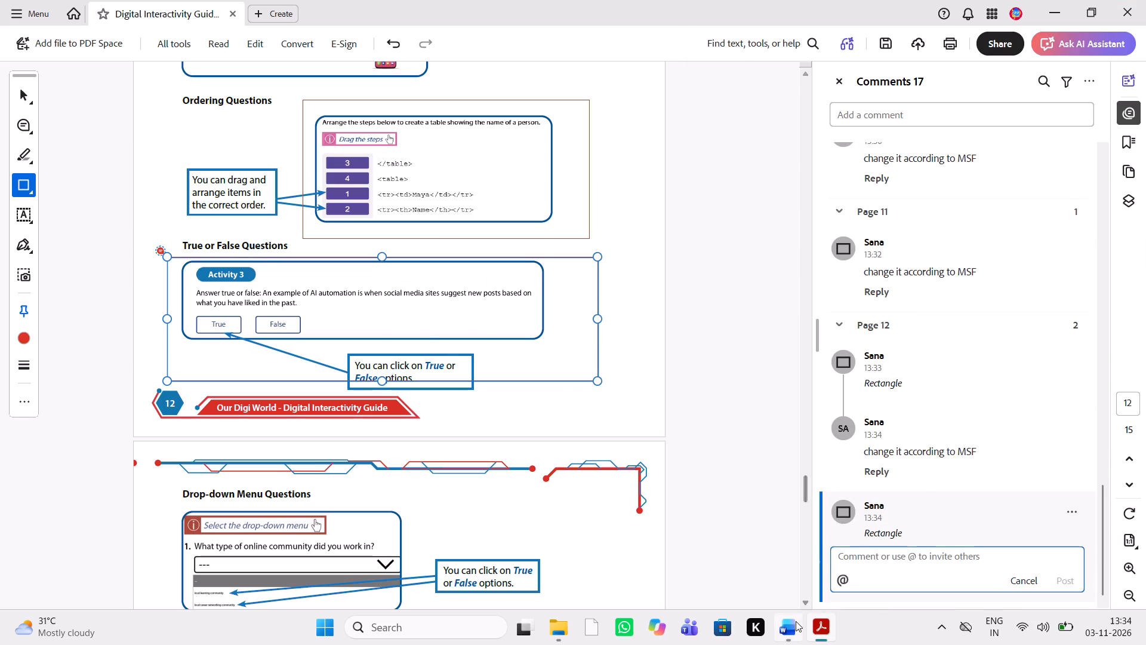
# Recheck the manuscript's True or False example and post "change it according to MSF" on the new page 12 rectangle.
pyautogui.click(796, 621)
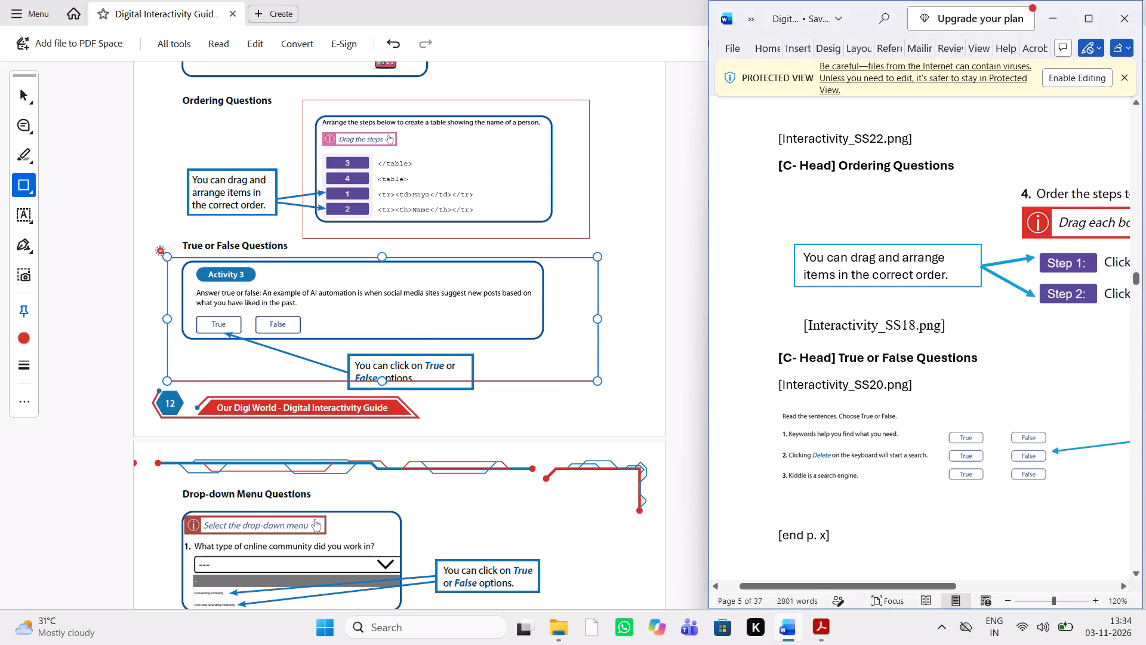
pyautogui.hscroll(-3, 958, 489)
pyautogui.hscroll(1, 958, 489)
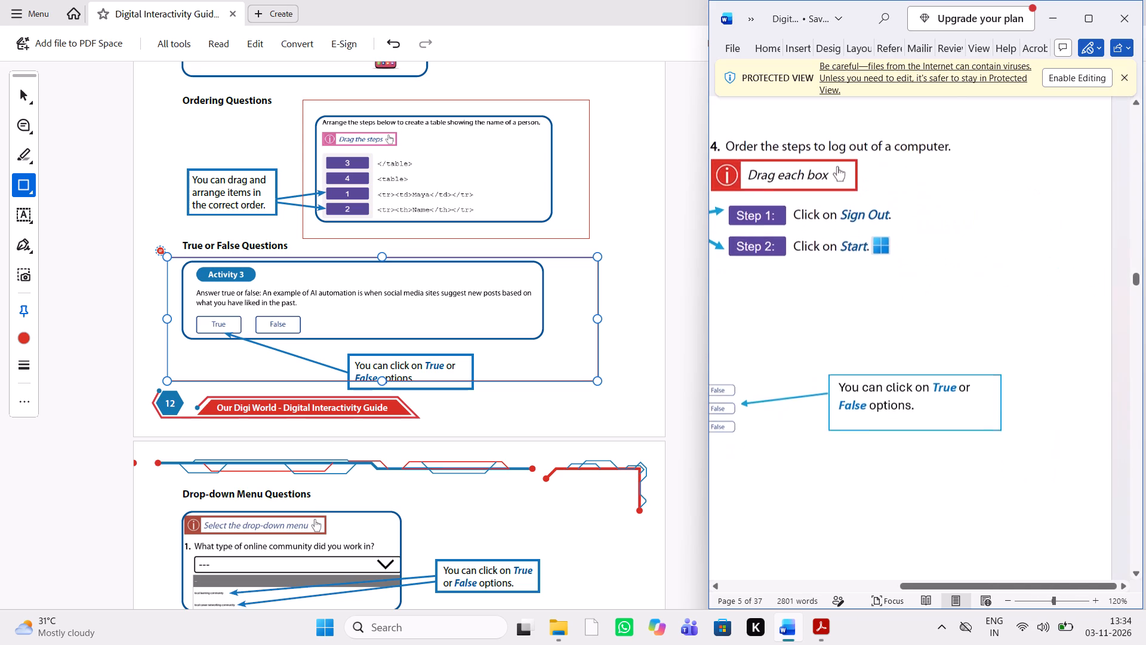
pyautogui.scroll(-1, 958, 489)
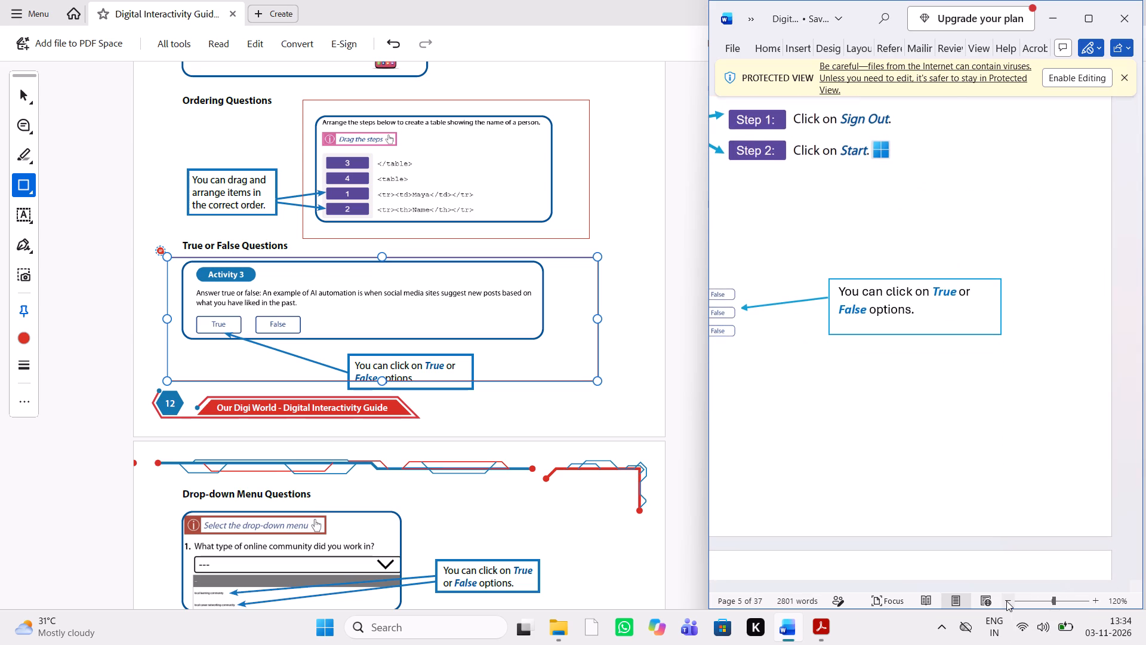
pyautogui.click(1006, 601)
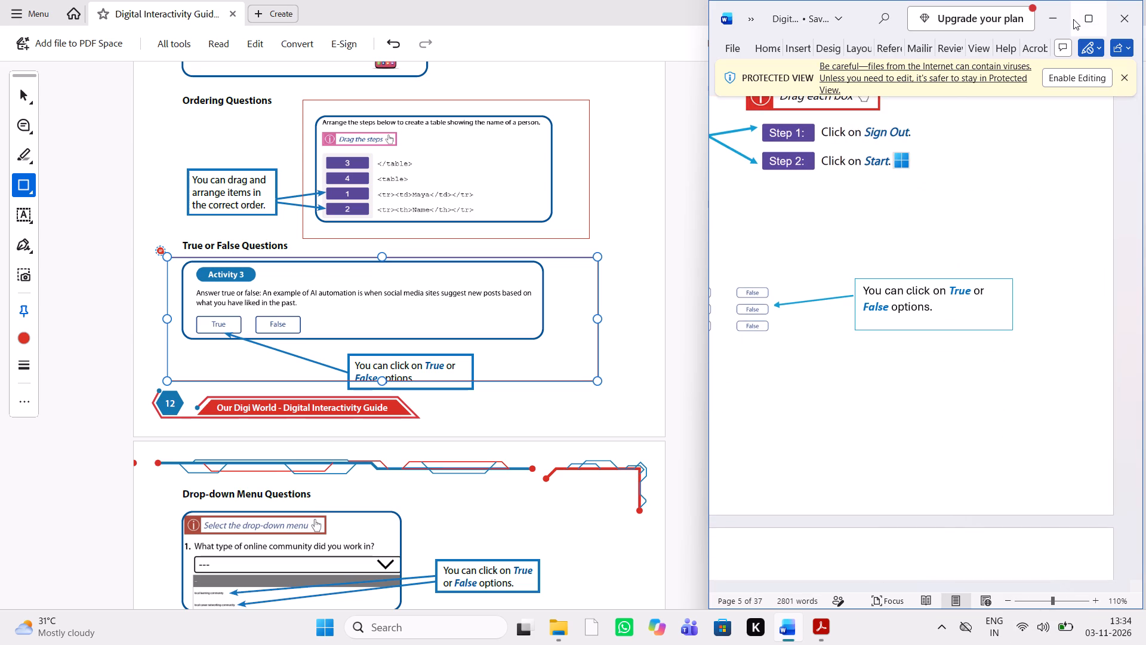
pyautogui.click(1053, 17)
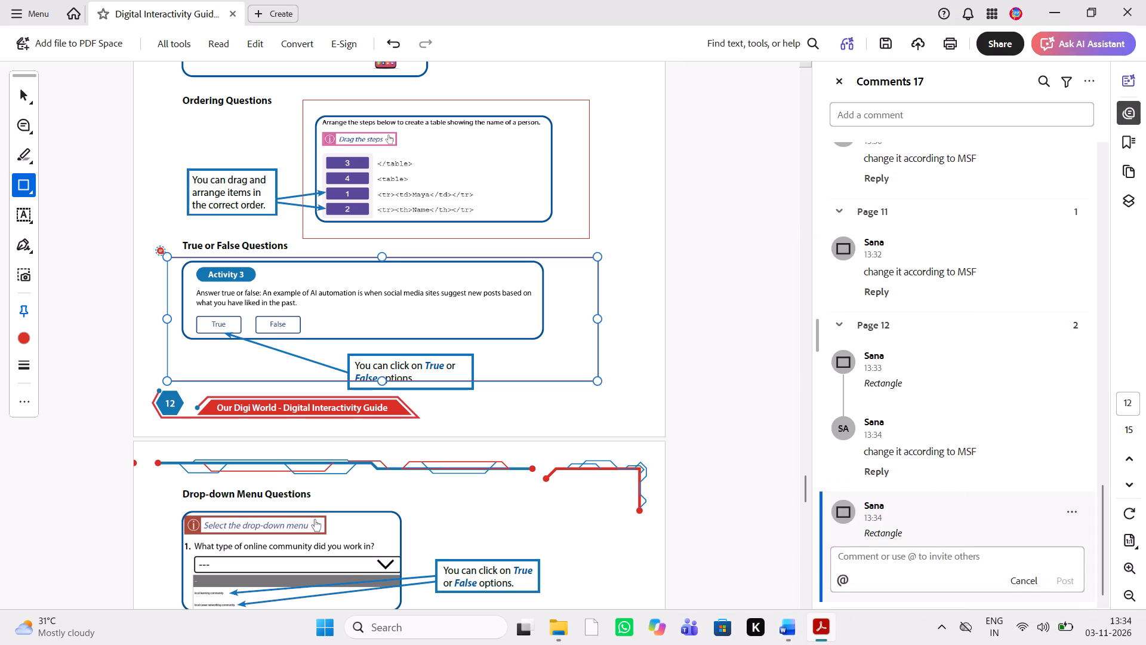
pyautogui.click(880, 560)
pyautogui.hotkey('ctrl', 'v')
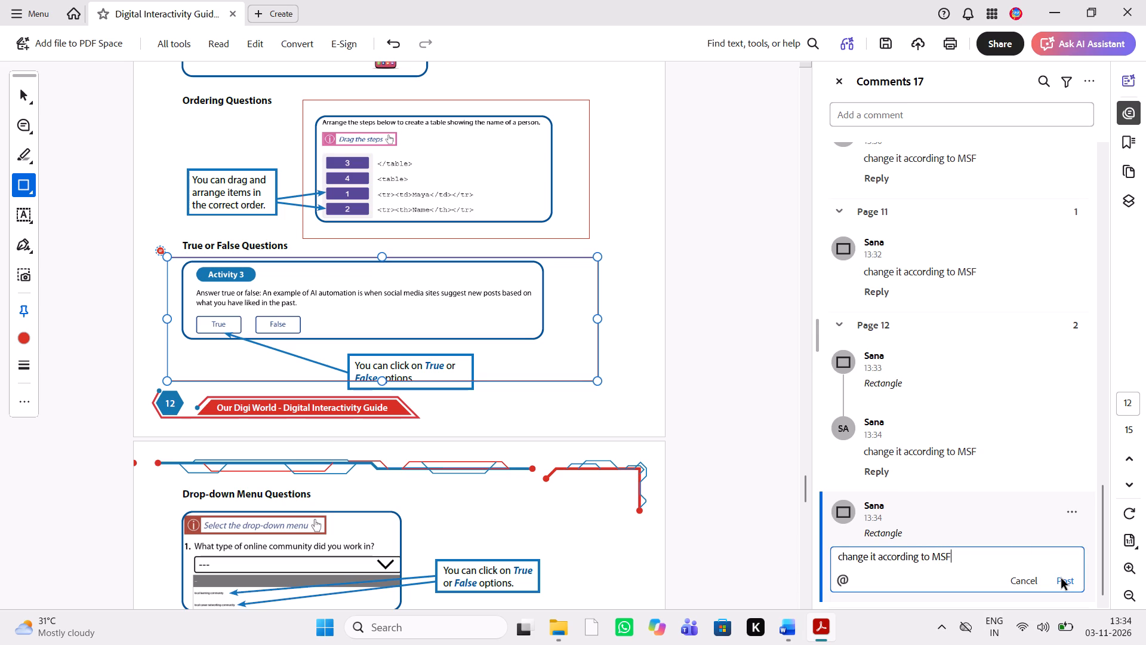
pyautogui.click(1061, 579)
# Compare the Drop-down Menu Questions on PDF page 13 with the manuscript and box their example with the comment "change it according to MSF".
pyautogui.scroll(-1, 507, 512)
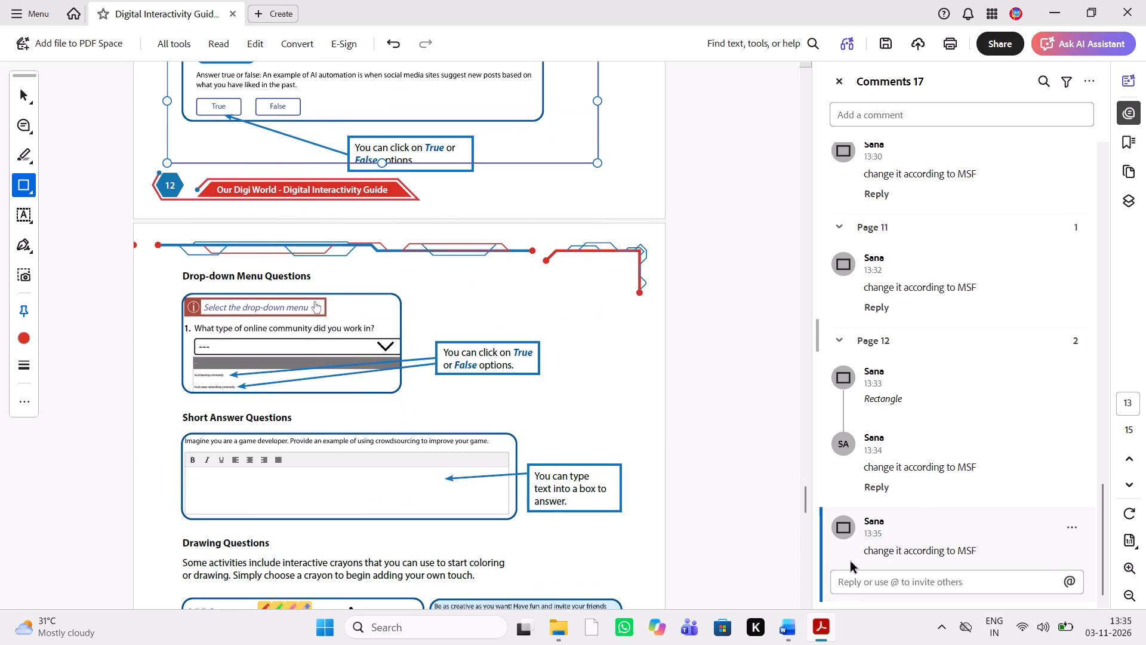
pyautogui.click(796, 632)
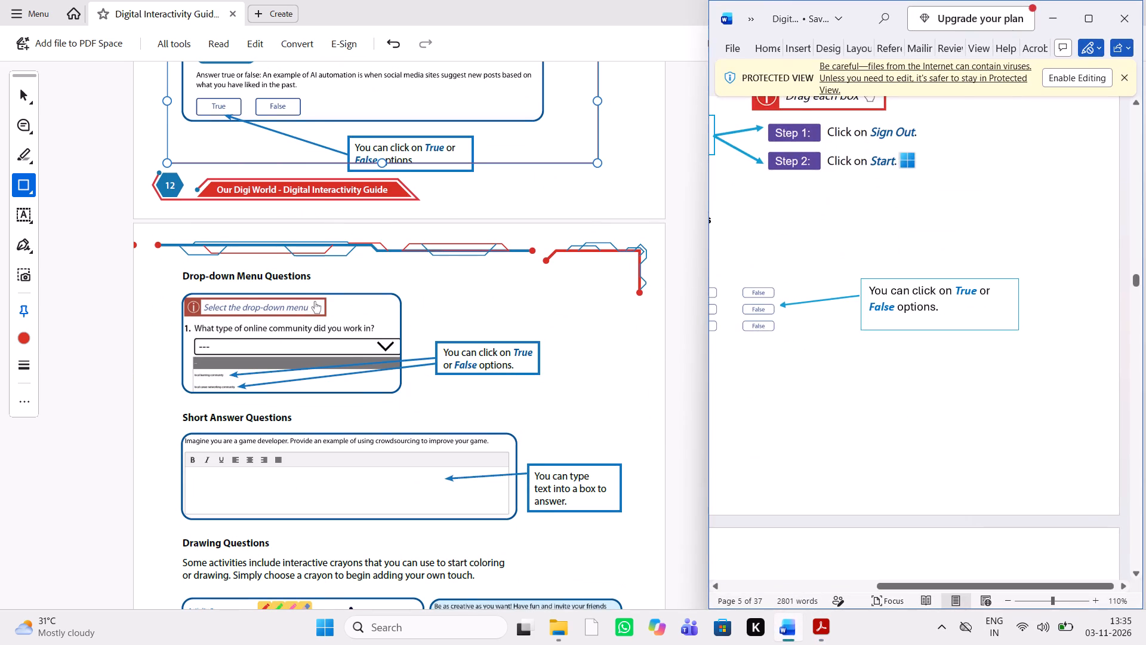
pyautogui.scroll(-1, 924, 454)
pyautogui.hscroll(-1, 924, 454)
pyautogui.keyDown('ctrl'); pyautogui.scroll(-1, 924, 454); pyautogui.keyUp('ctrl')
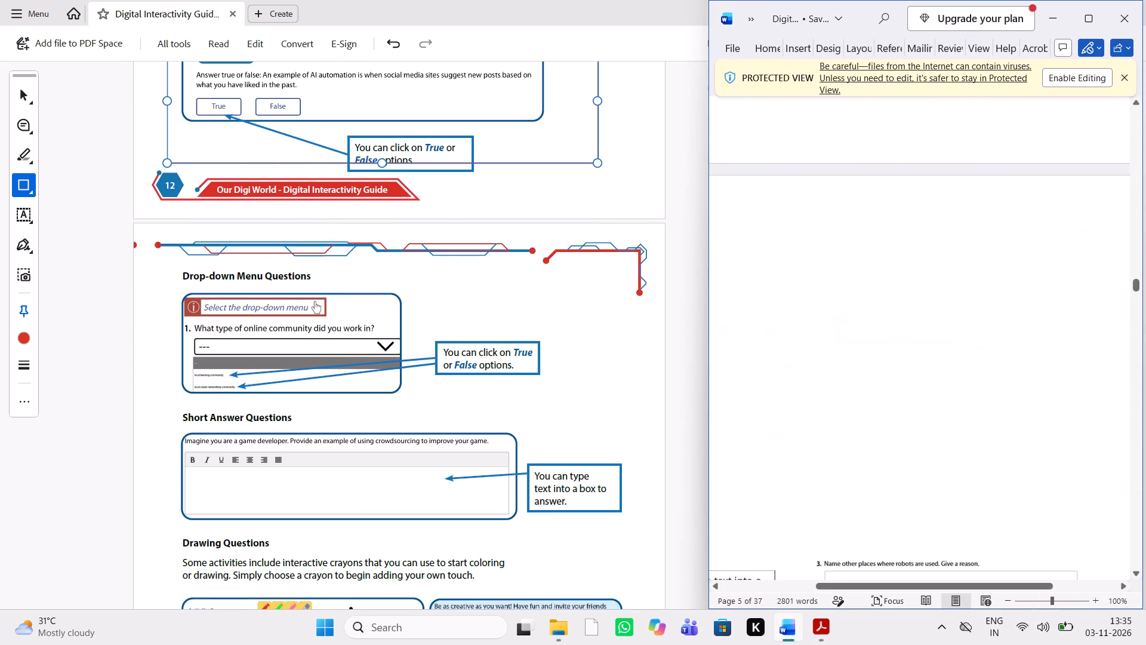
pyautogui.keyDown('ctrl'); pyautogui.scroll(-2, 924, 454); pyautogui.keyUp('ctrl')
pyautogui.hscroll(1, 924, 454)
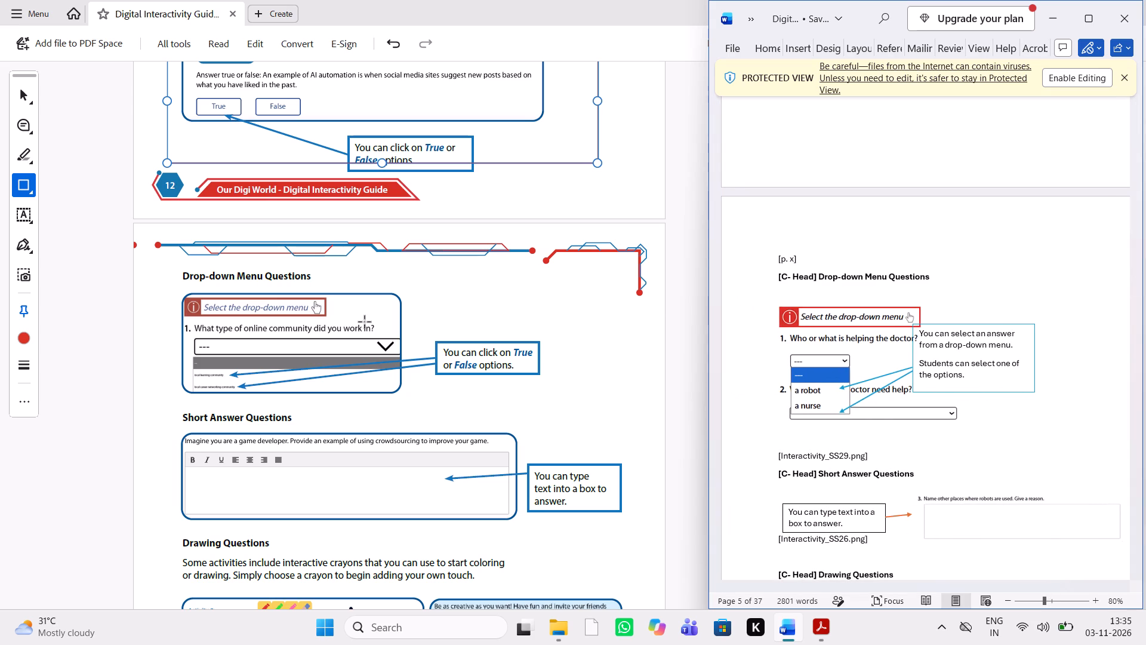
pyautogui.moveTo(171, 287); pyautogui.dragTo(392, 435)
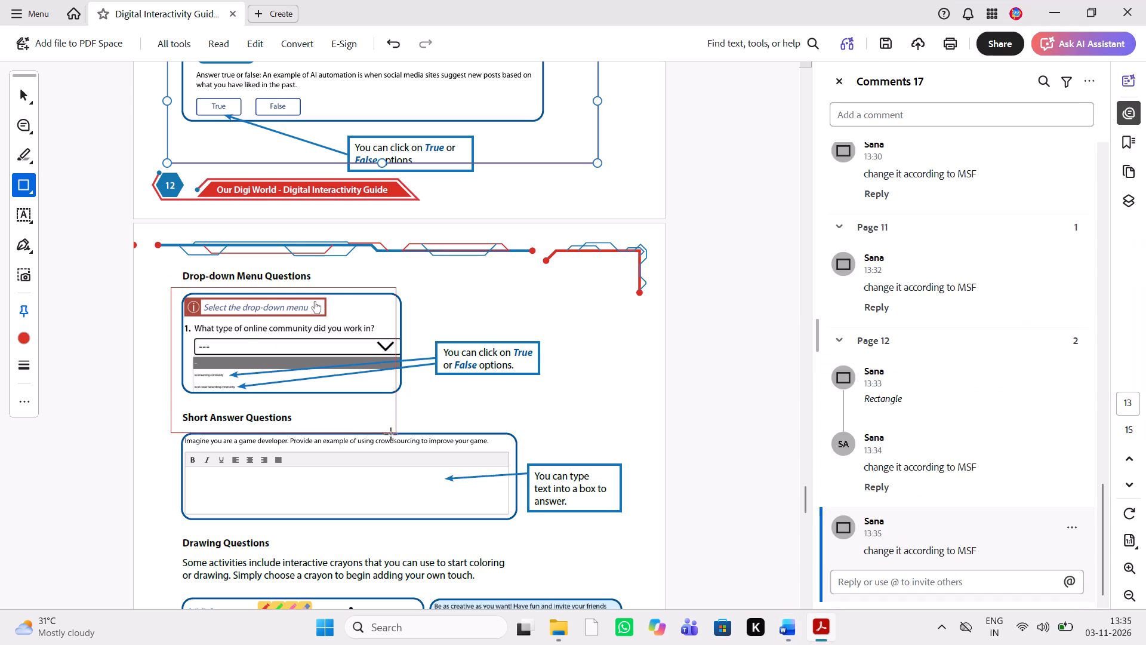
pyautogui.moveTo(392, 435); pyautogui.dragTo(409, 408)
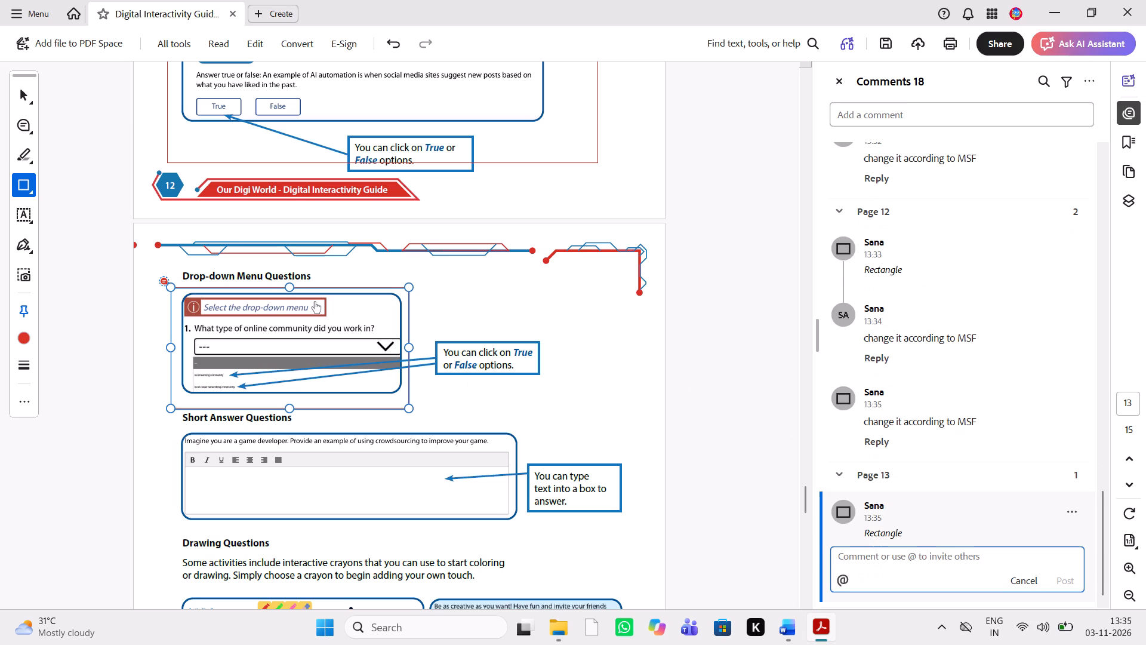
pyautogui.hotkey('ctrl', 'v')
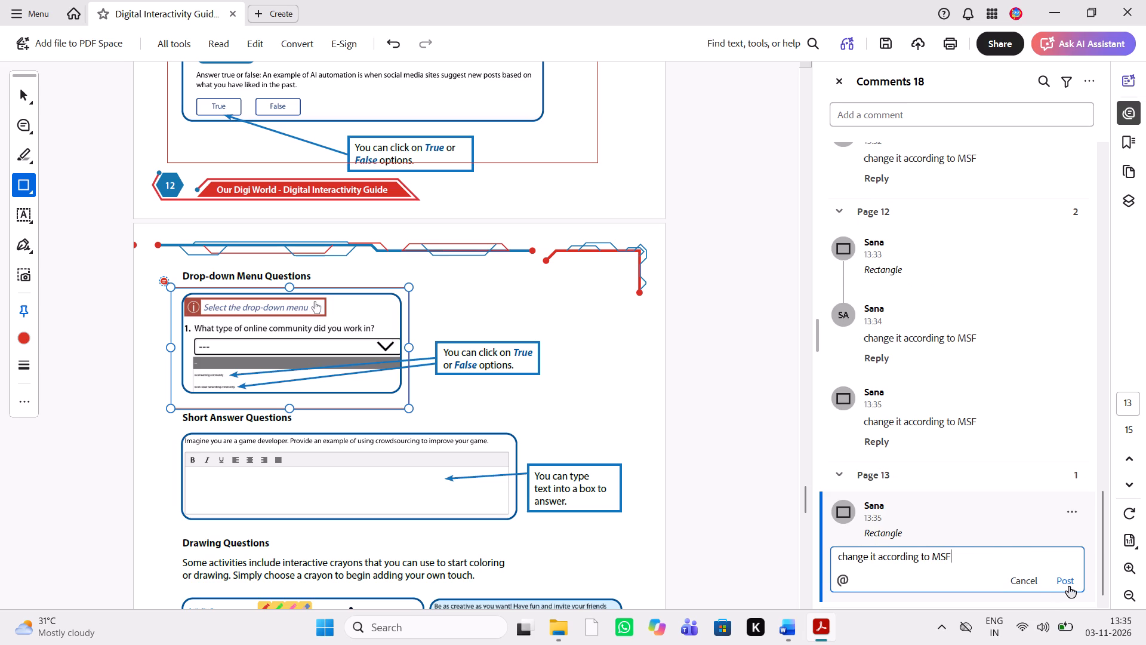
pyautogui.click(1070, 586)
pyautogui.click(1067, 582)
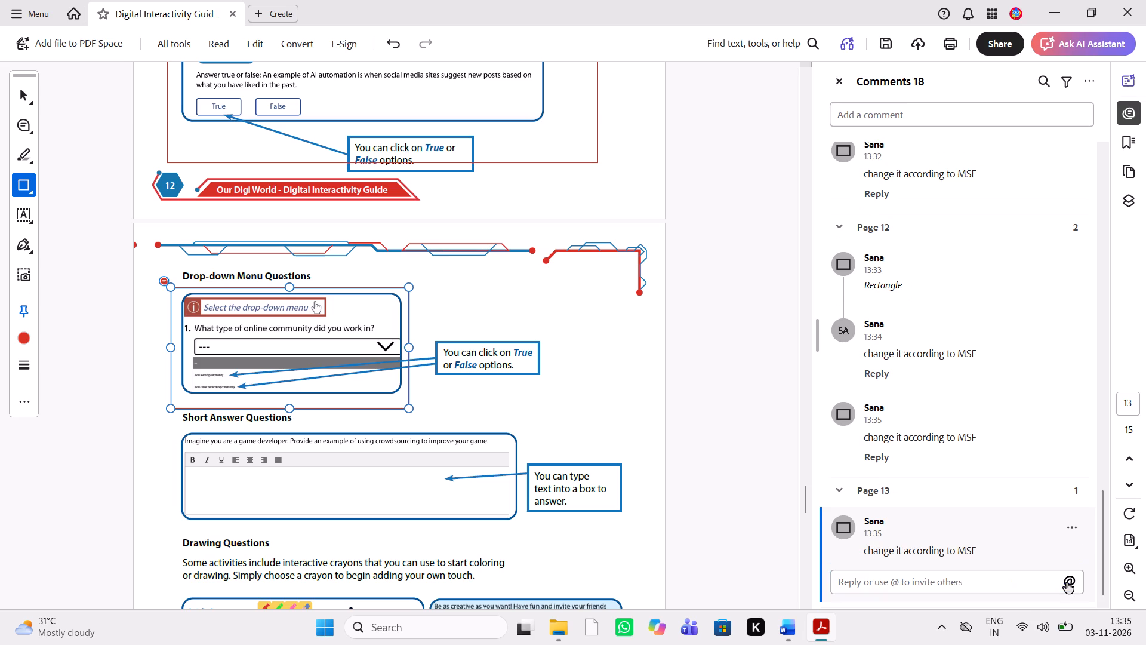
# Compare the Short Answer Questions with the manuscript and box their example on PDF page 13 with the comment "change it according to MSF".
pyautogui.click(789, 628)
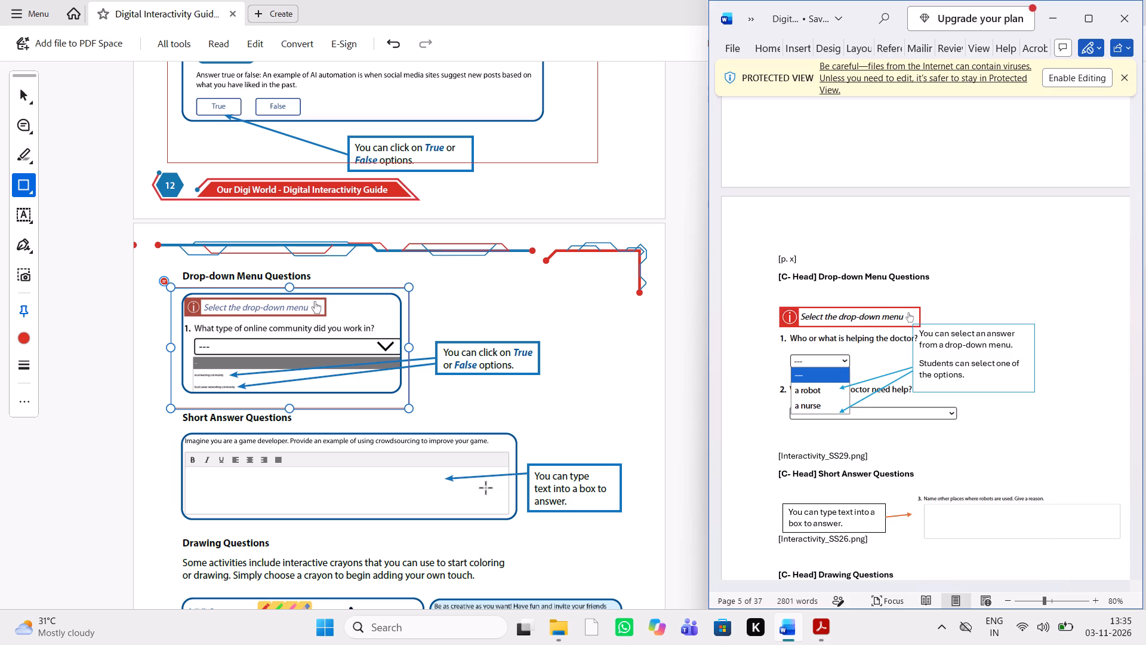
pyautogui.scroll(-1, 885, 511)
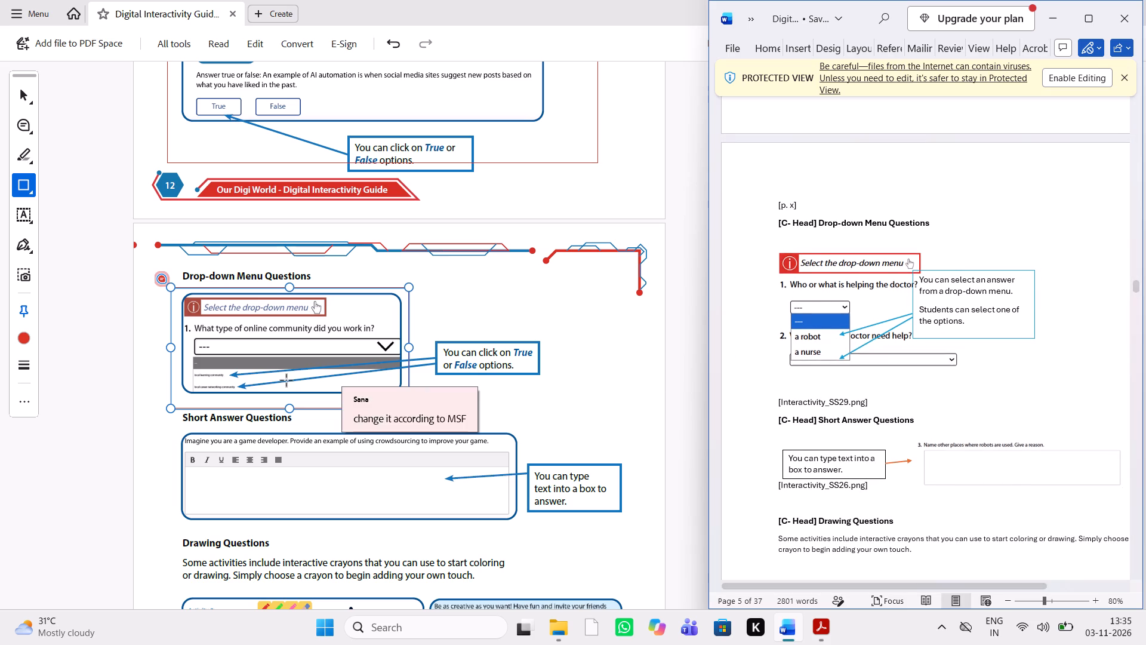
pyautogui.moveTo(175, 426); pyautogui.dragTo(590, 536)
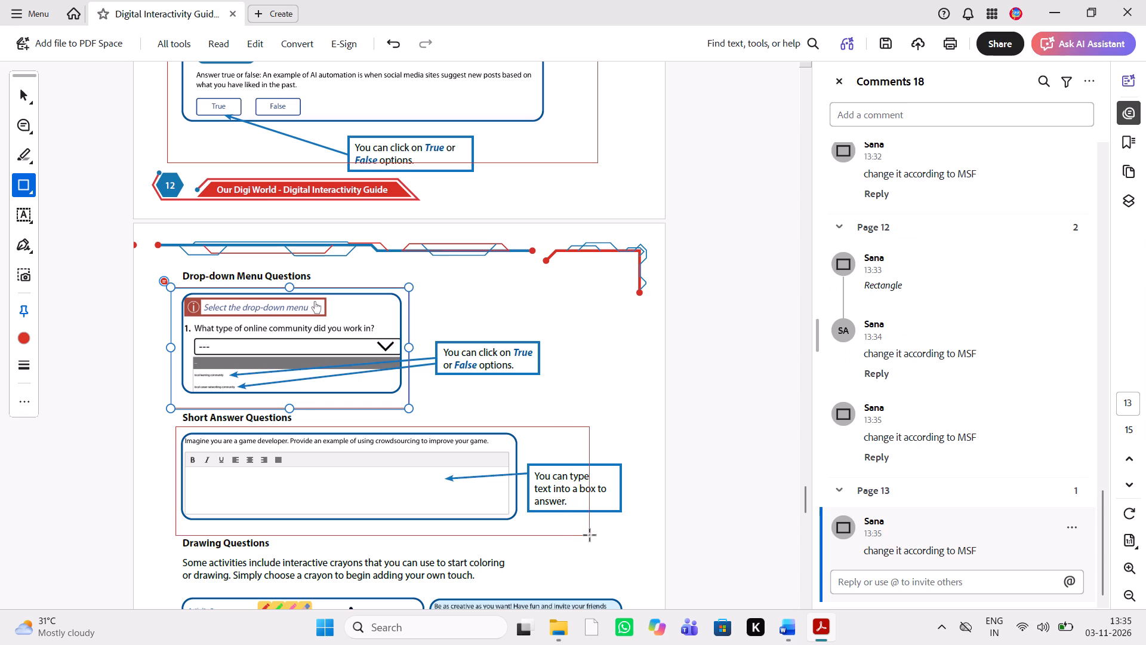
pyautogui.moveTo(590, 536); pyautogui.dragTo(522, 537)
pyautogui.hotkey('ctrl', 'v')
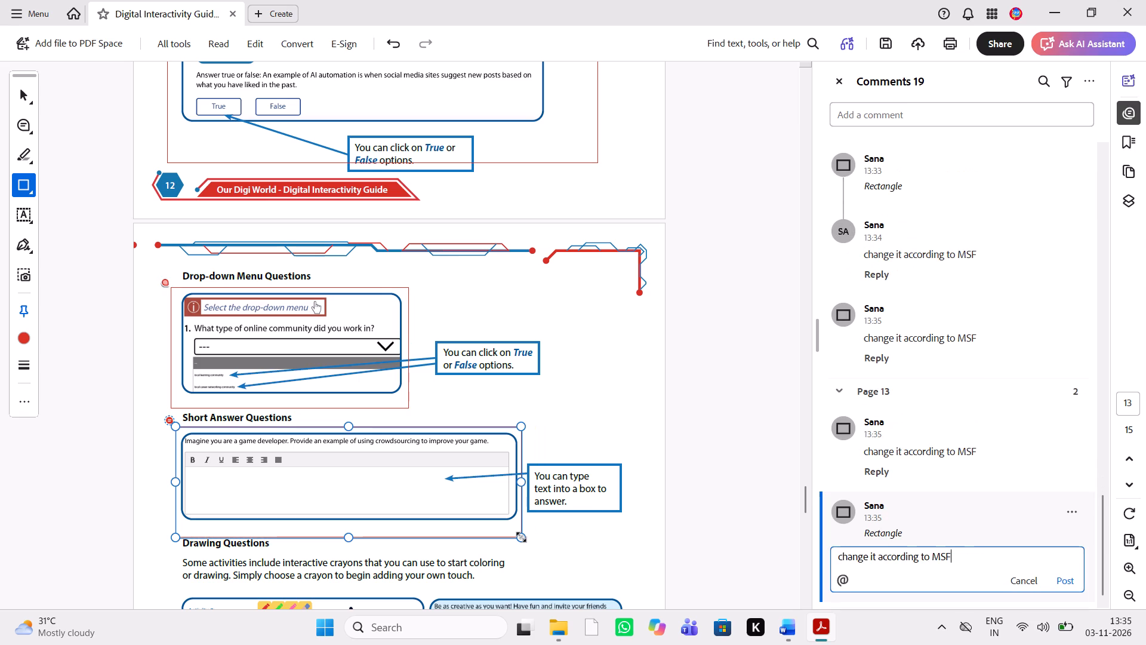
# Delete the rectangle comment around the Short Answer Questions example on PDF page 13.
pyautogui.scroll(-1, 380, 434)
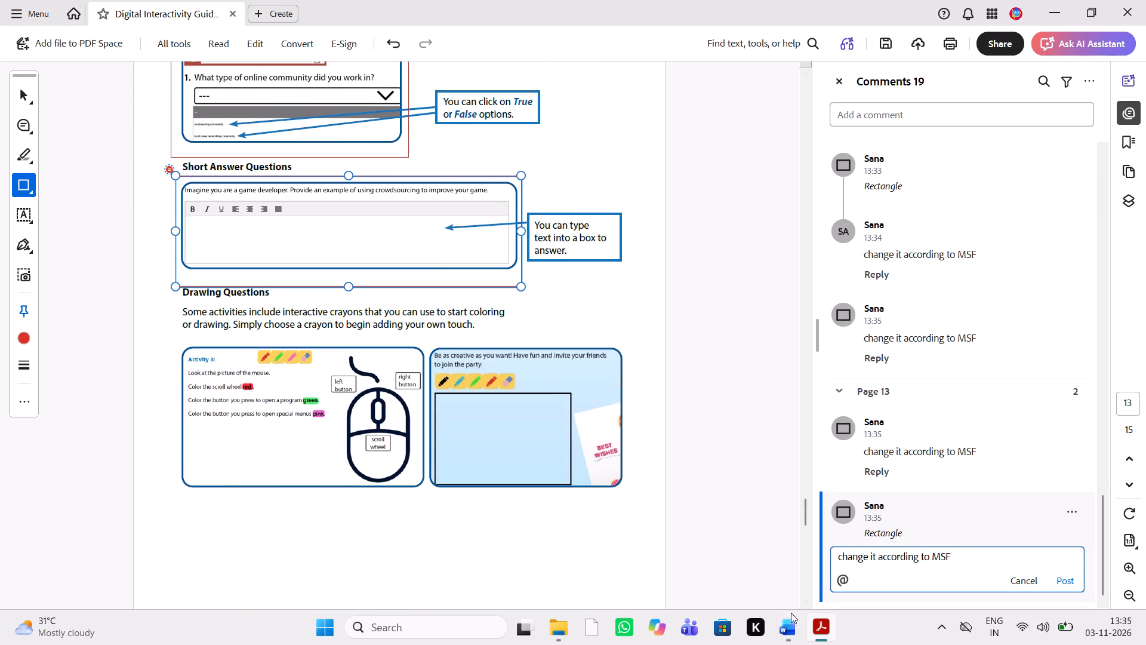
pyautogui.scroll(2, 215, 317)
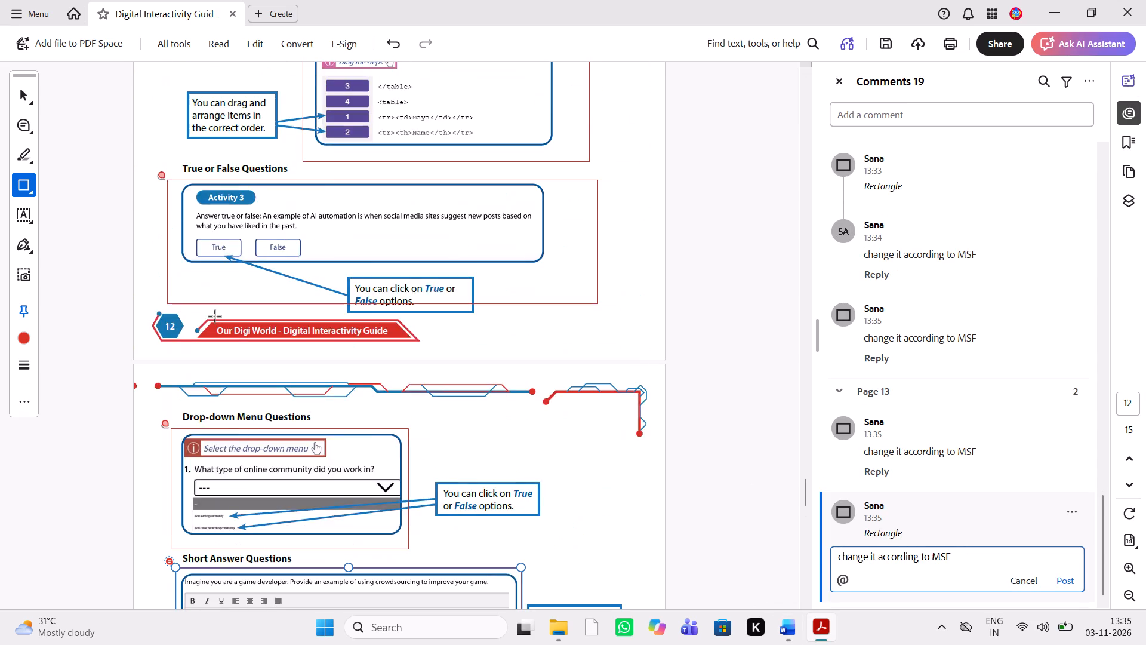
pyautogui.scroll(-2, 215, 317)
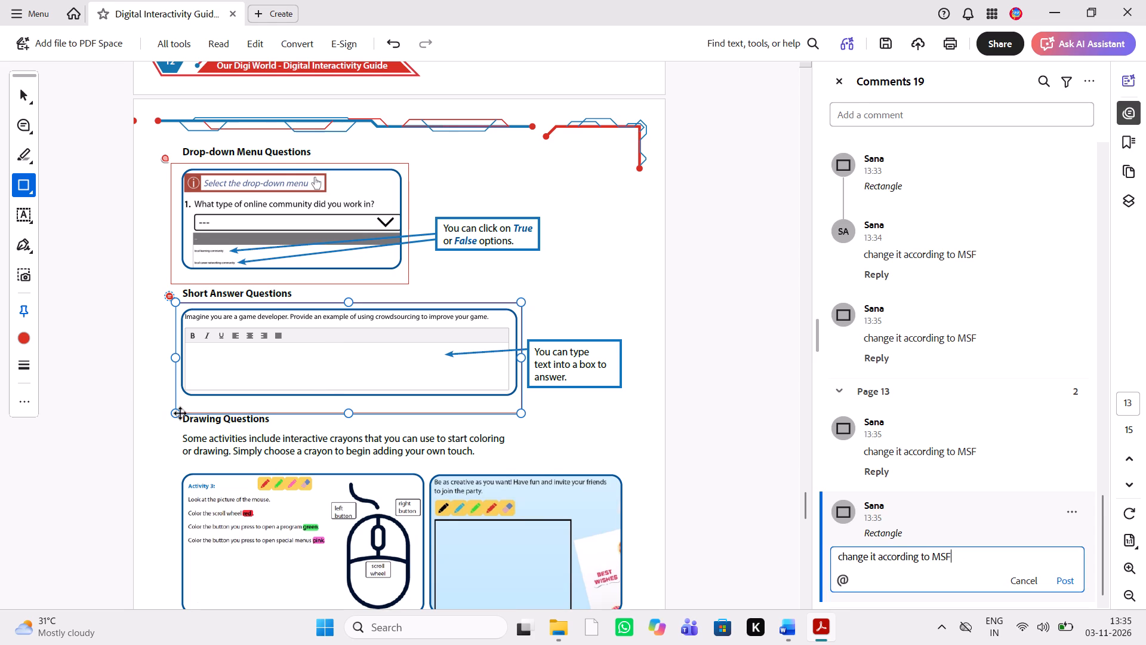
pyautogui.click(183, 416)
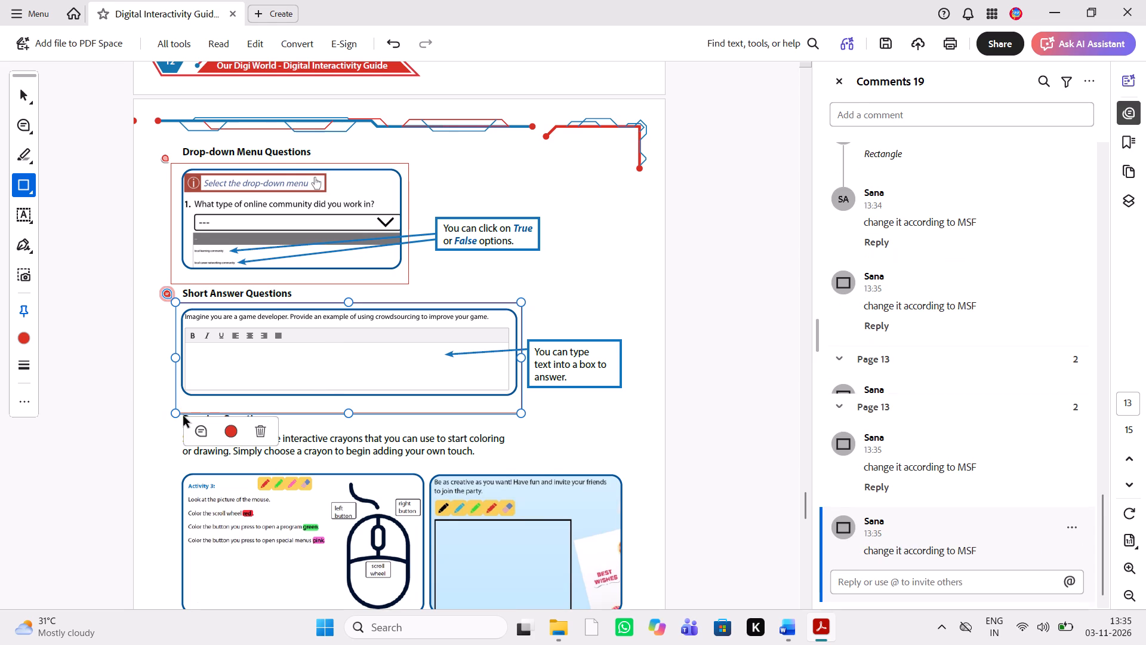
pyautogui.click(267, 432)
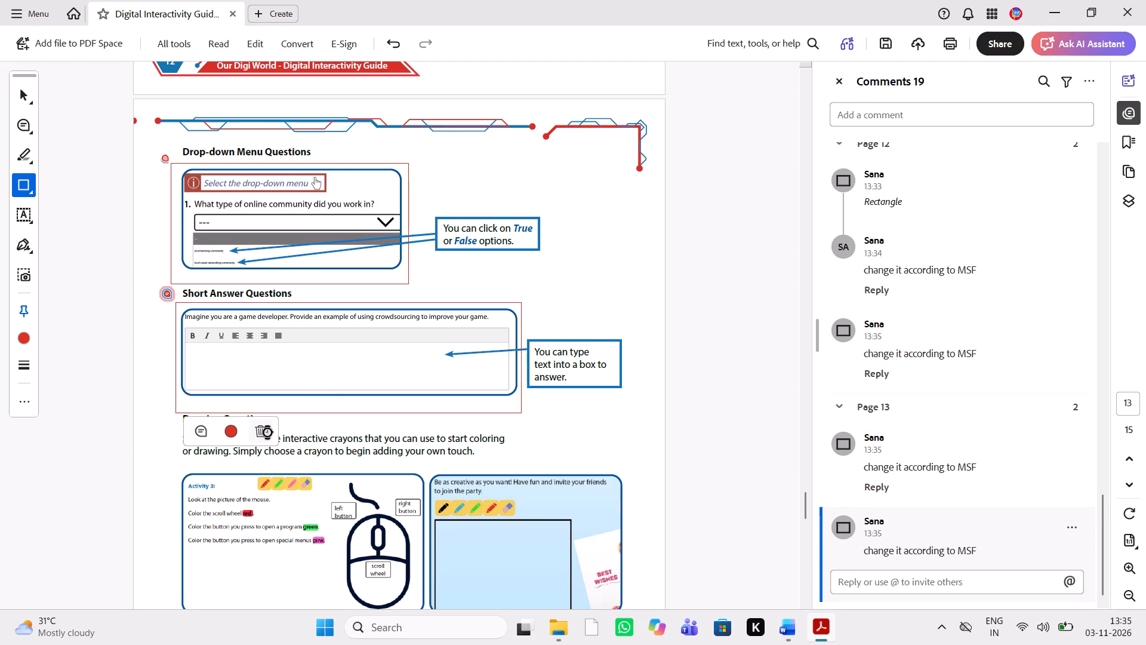
# Draw a closer-fitting rectangle around the Short Answer Questions example and enter the comment "change it according to MSF".
pyautogui.moveTo(180, 300); pyautogui.dragTo(222, 342)
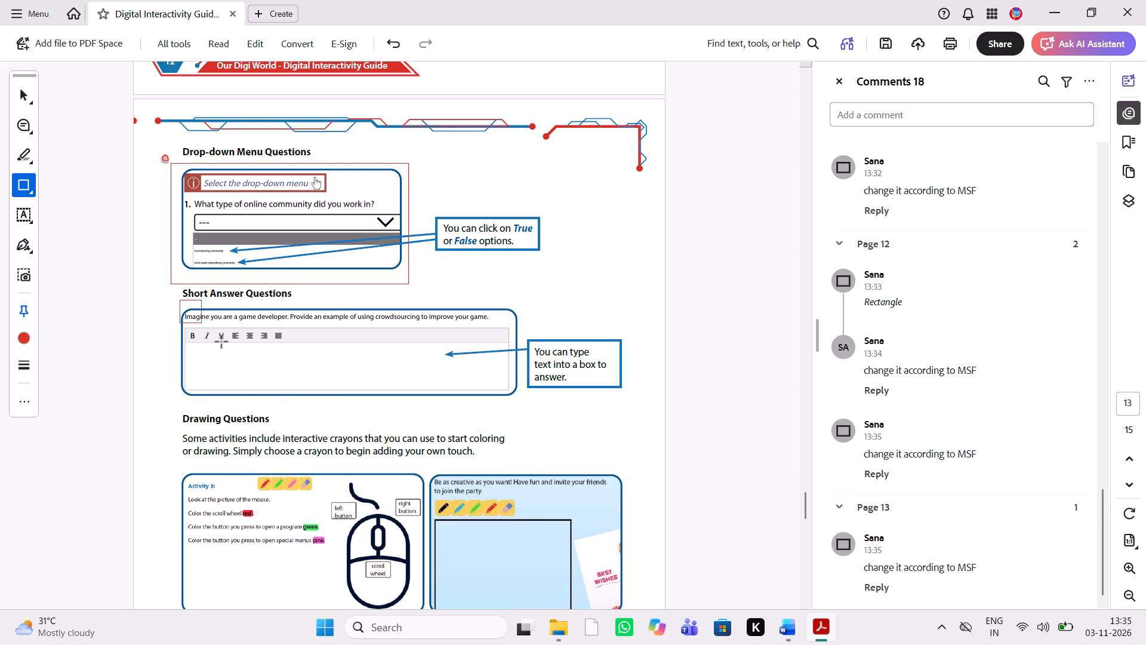
pyautogui.moveTo(222, 342); pyautogui.dragTo(520, 397)
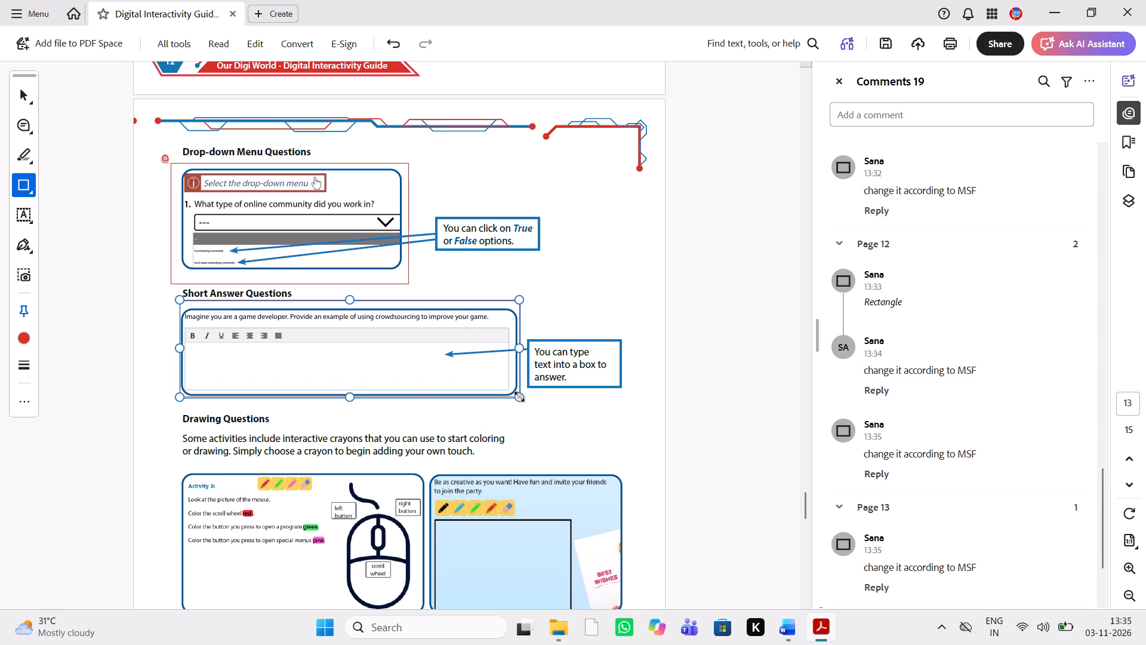
pyautogui.click(869, 569)
pyautogui.hotkey('ctrl', 'v')
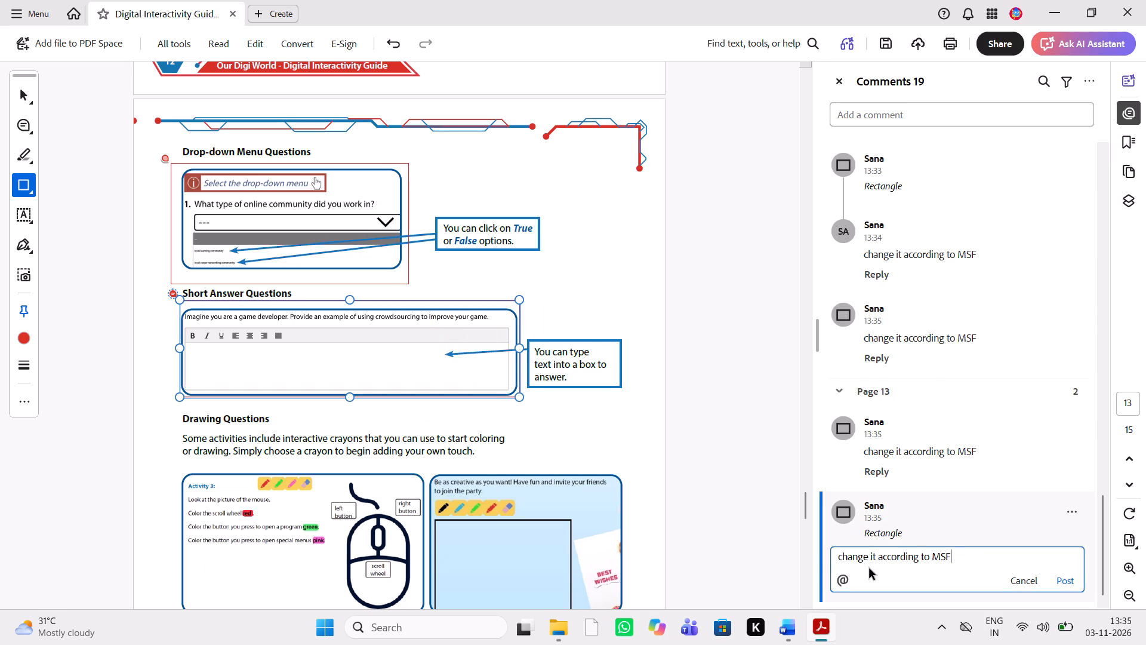
# Compare the Drawing Questions text and two example images on PDF page 13 with the Word manuscript, and recheck the Short Answer Questions example.
pyautogui.scroll(-1, 578, 464)
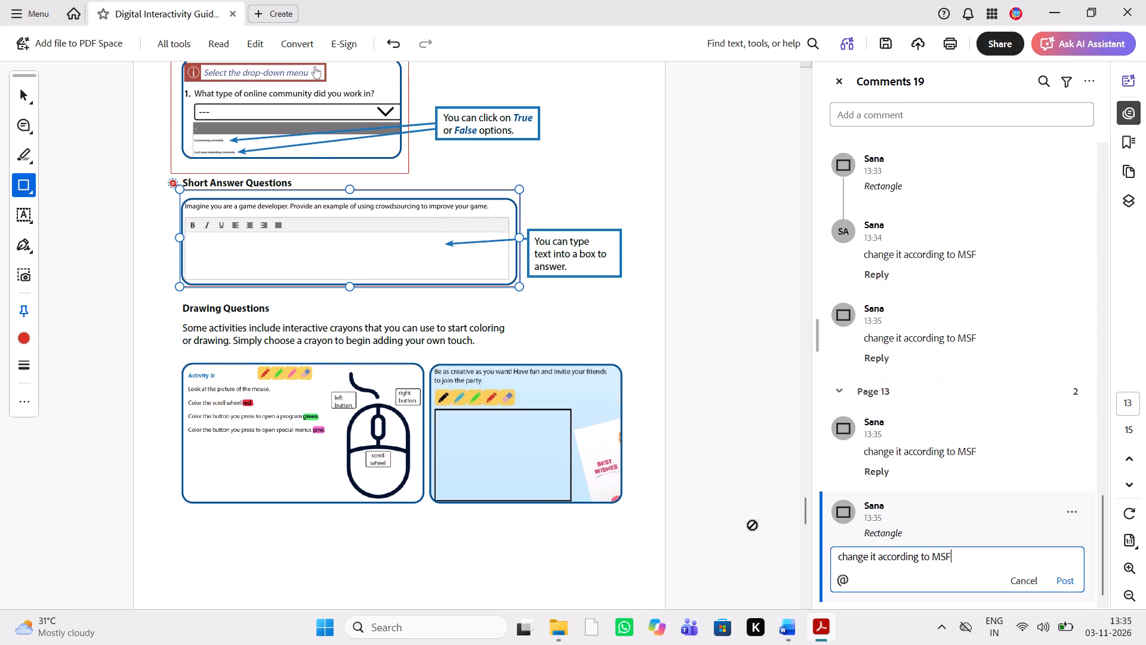
pyautogui.click(787, 625)
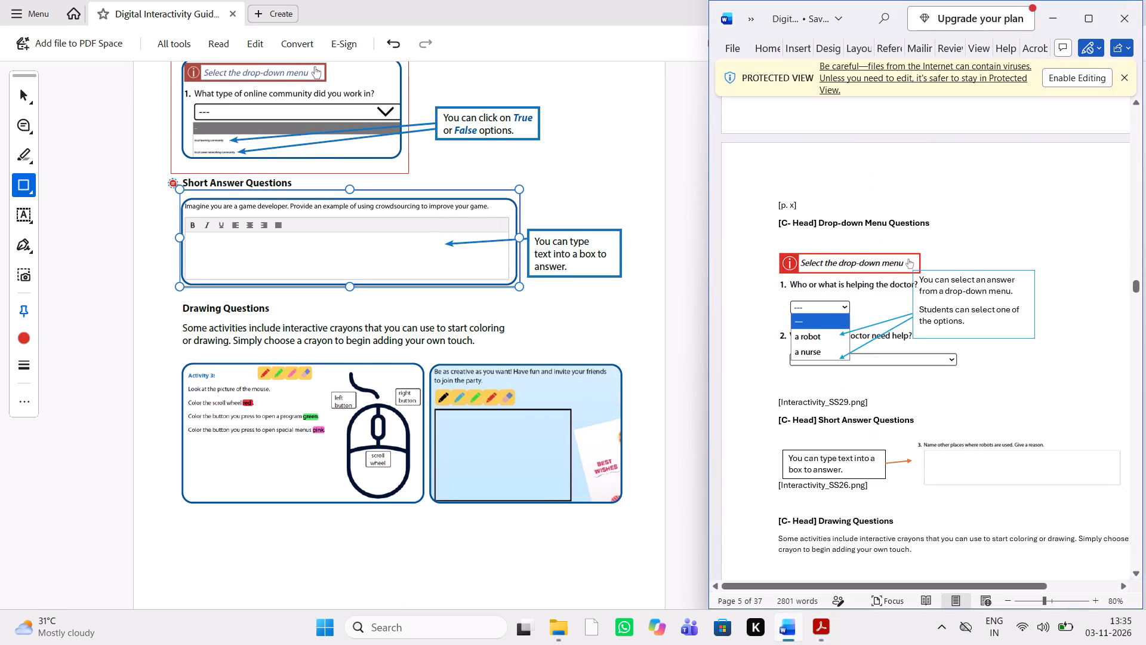
pyautogui.scroll(-1, 864, 482)
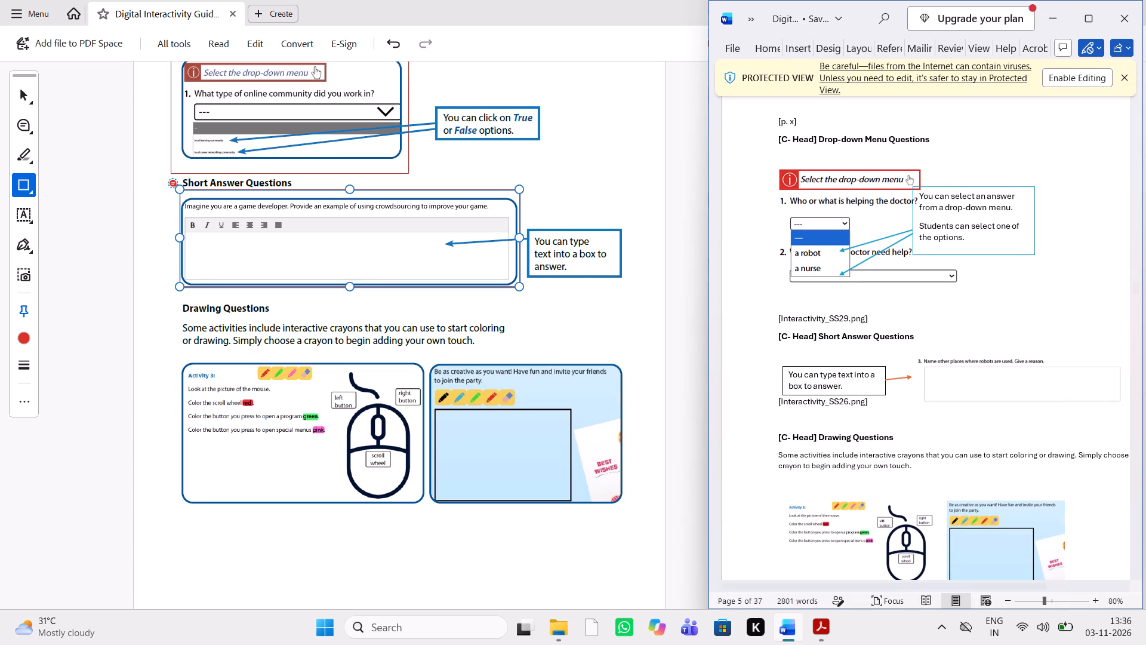
pyautogui.scroll(-1, 864, 482)
pyautogui.keyDown('ctrl'); pyautogui.scroll(6, 864, 482); pyautogui.keyUp('ctrl')
pyautogui.scroll(-1, 864, 482)
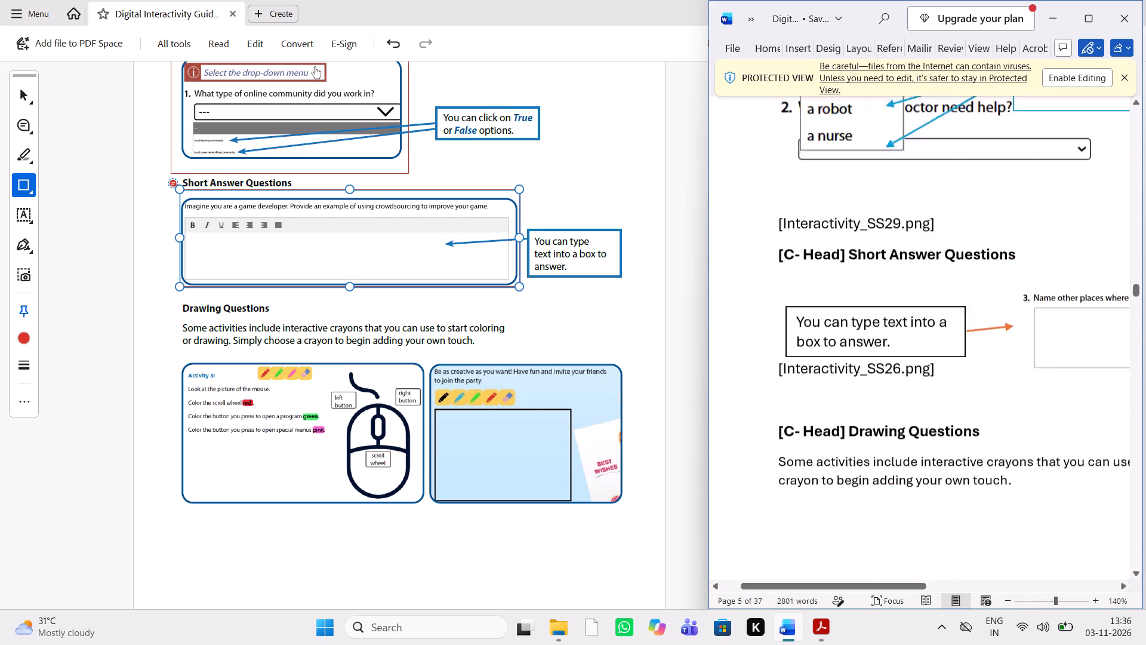
pyautogui.scroll(-1, 864, 482)
pyautogui.scroll(1, 864, 482)
pyautogui.keyDown('ctrl'); pyautogui.scroll(4, 864, 482); pyautogui.keyUp('ctrl')
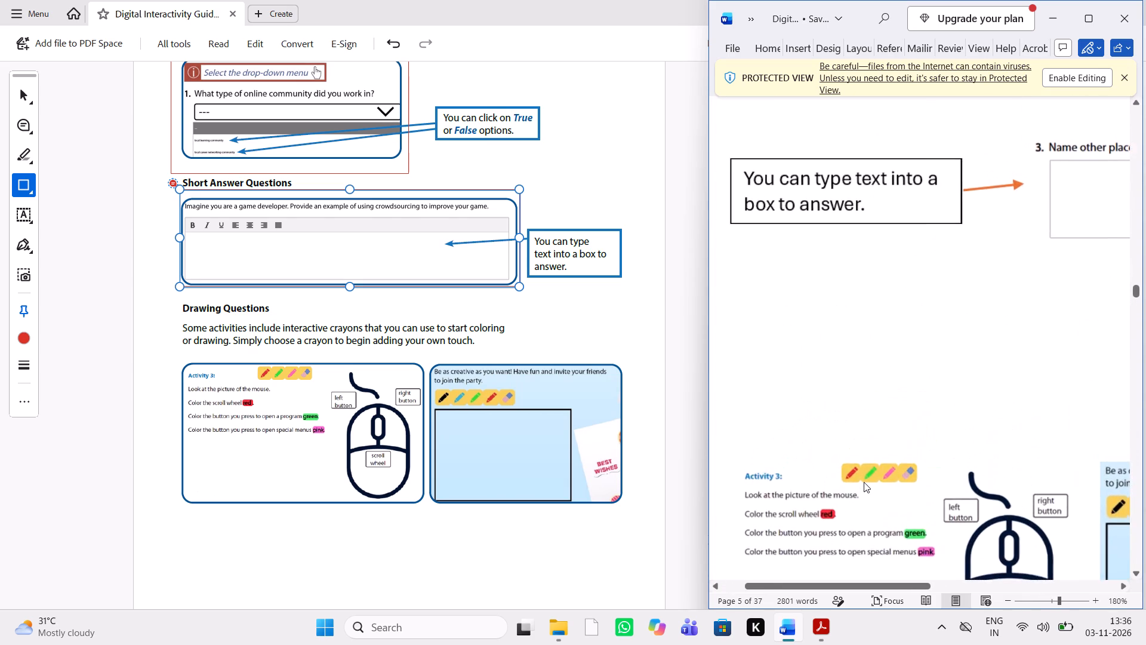
pyautogui.scroll(-1, 864, 482)
pyautogui.hscroll(-1, 864, 482)
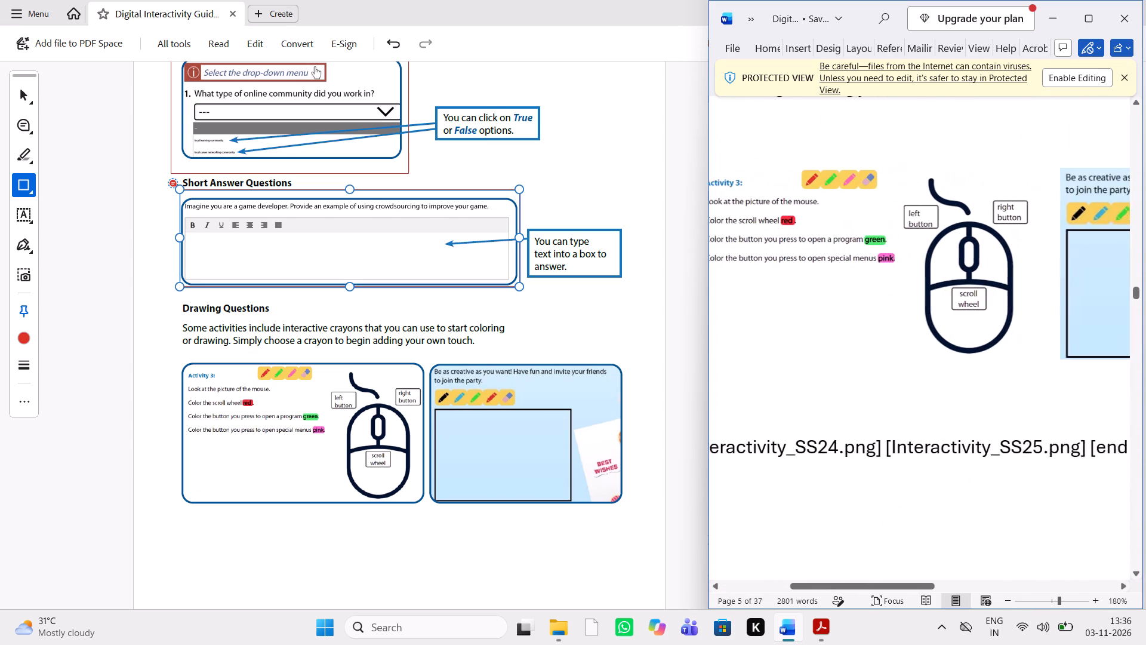
pyautogui.hscroll(-1, 864, 482)
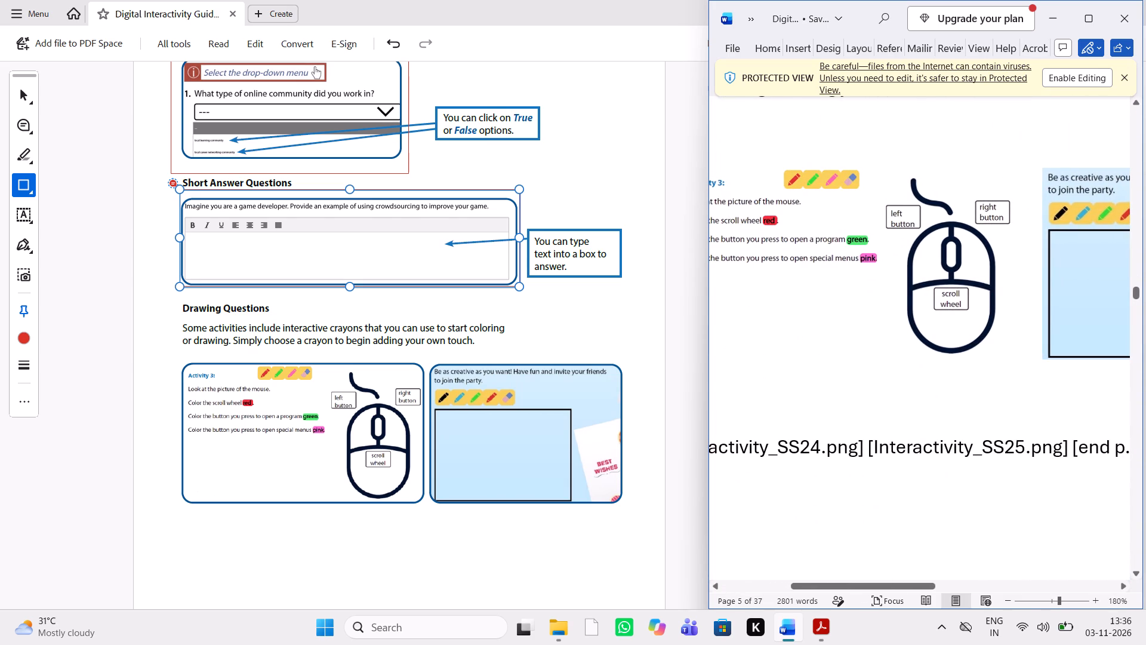
pyautogui.hscroll(-2, 864, 482)
pyautogui.keyDown('ctrl'); pyautogui.scroll(-3, 864, 482); pyautogui.keyUp('ctrl')
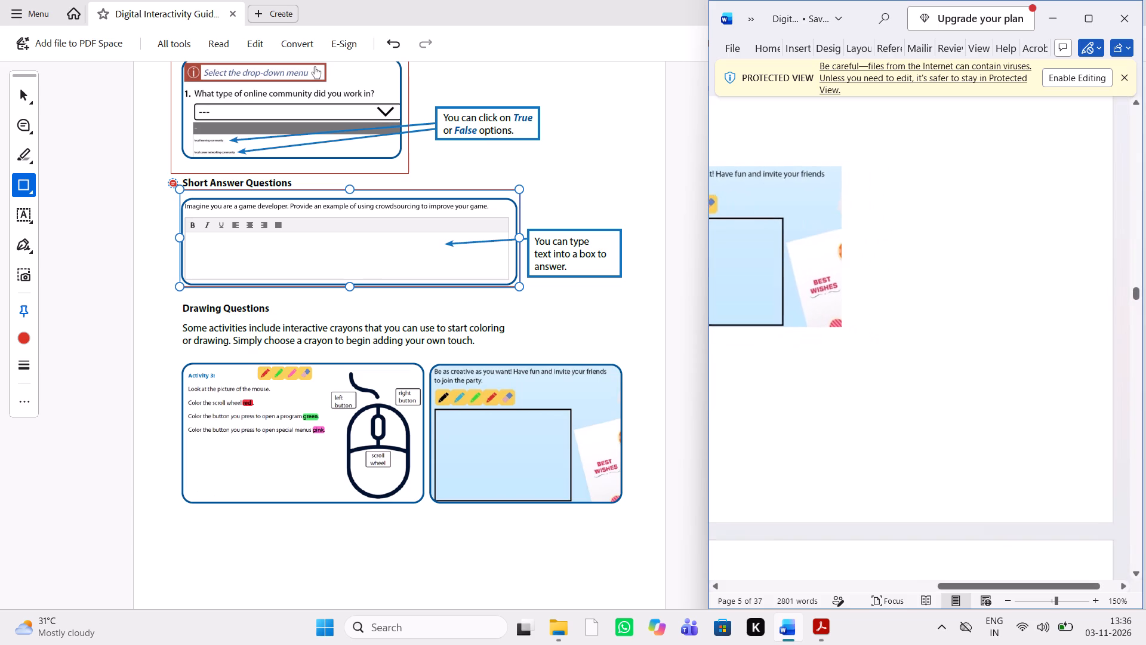
pyautogui.hscroll(1, 864, 482)
pyautogui.hscroll(-1, 864, 482)
pyautogui.keyDown('ctrl'); pyautogui.scroll(-3, 864, 482); pyautogui.keyUp('ctrl')
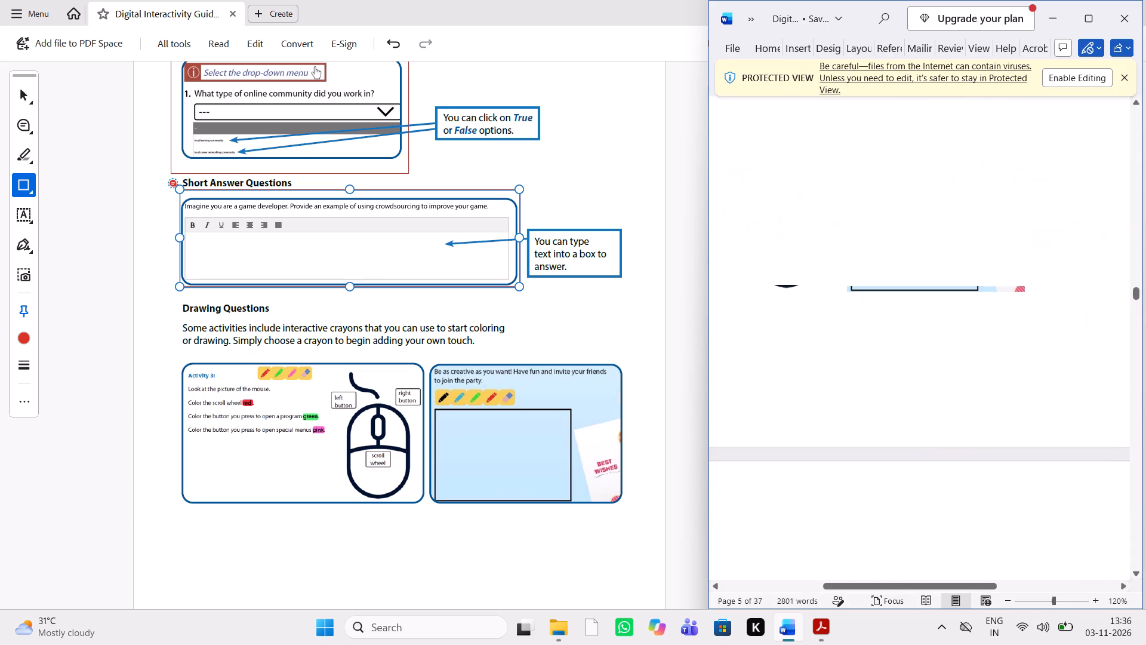
pyautogui.keyDown('ctrl'); pyautogui.scroll(-2, 864, 482); pyautogui.keyUp('ctrl')
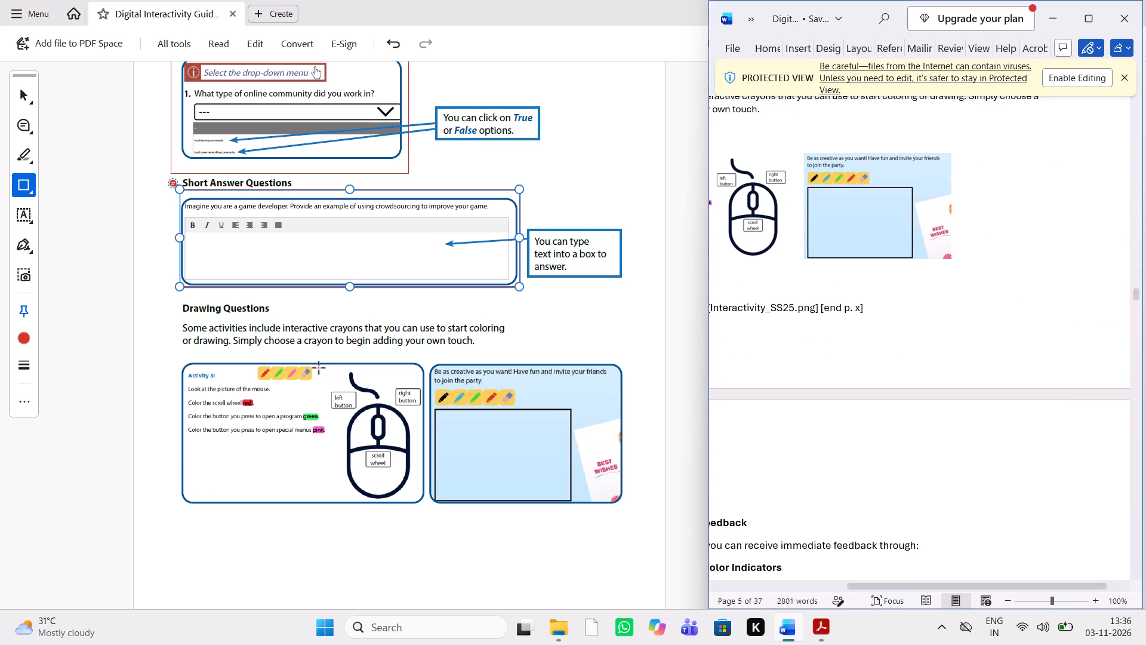
pyautogui.scroll(1, 319, 368)
pyautogui.scroll(1, 799, 373)
pyautogui.hscroll(1, 799, 373)
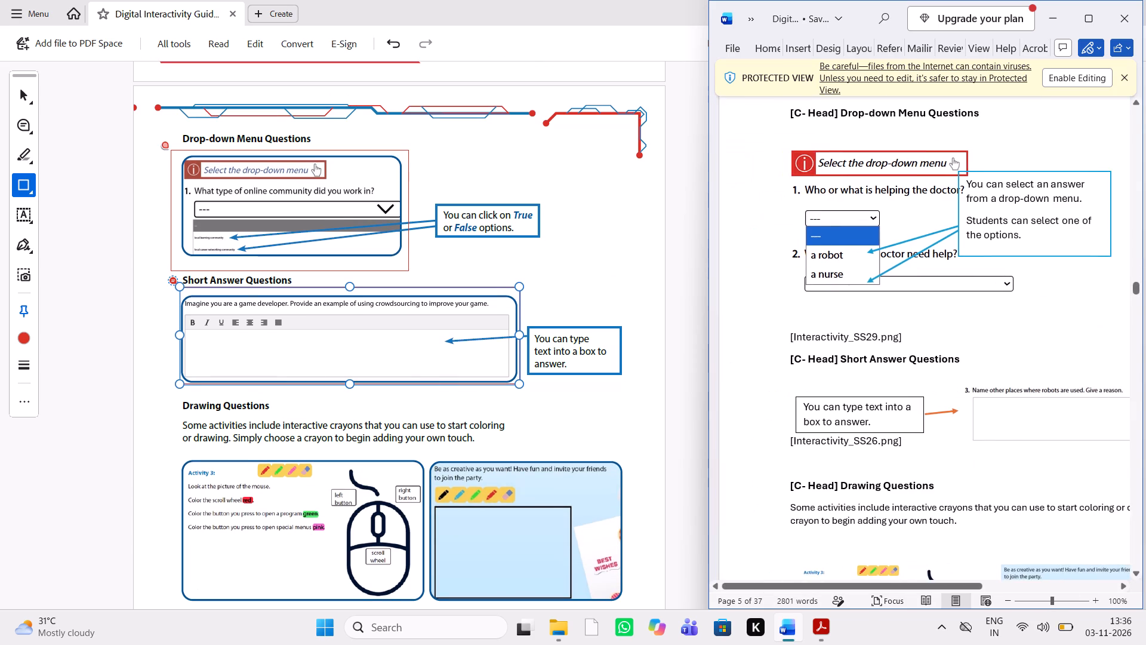
pyautogui.hscroll(-1, 799, 373)
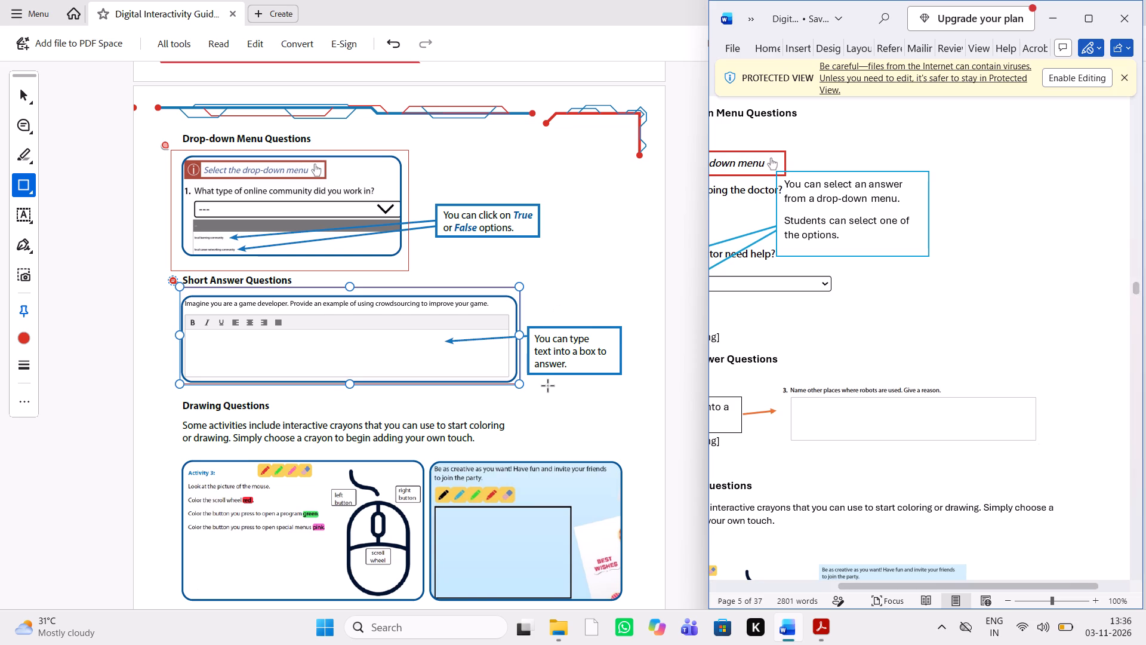
# Compare the Immediate Feedback section and its Red/Green Color Indicators examples on PDF page 14 with the Word manuscript.
pyautogui.scroll(-3, 572, 404)
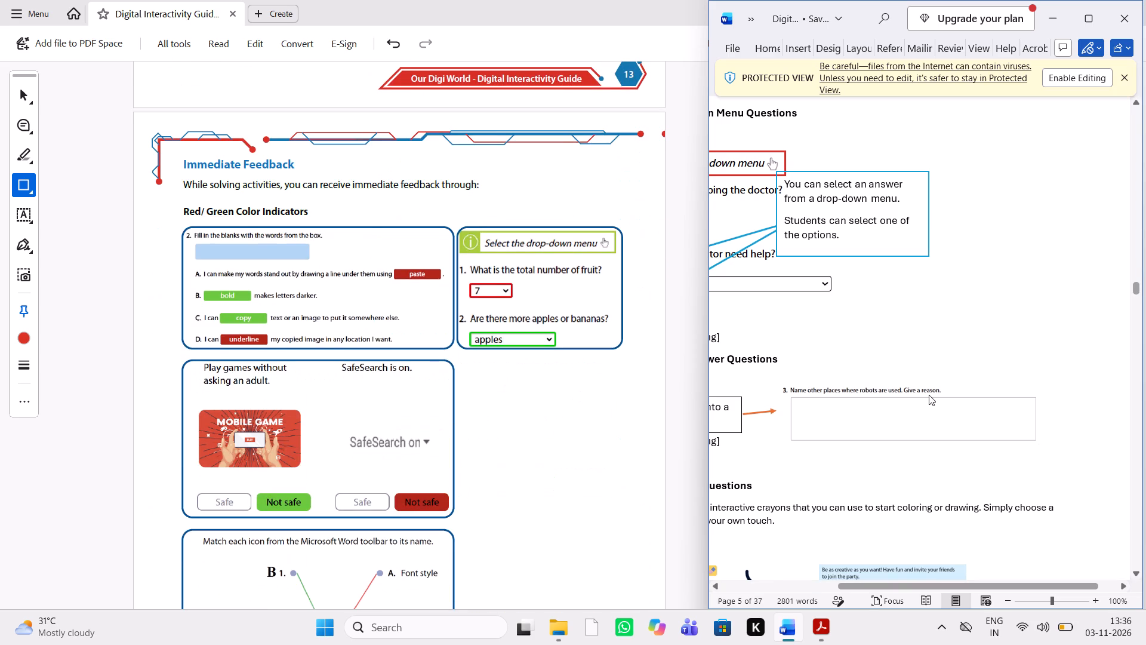
pyautogui.scroll(-3, 929, 395)
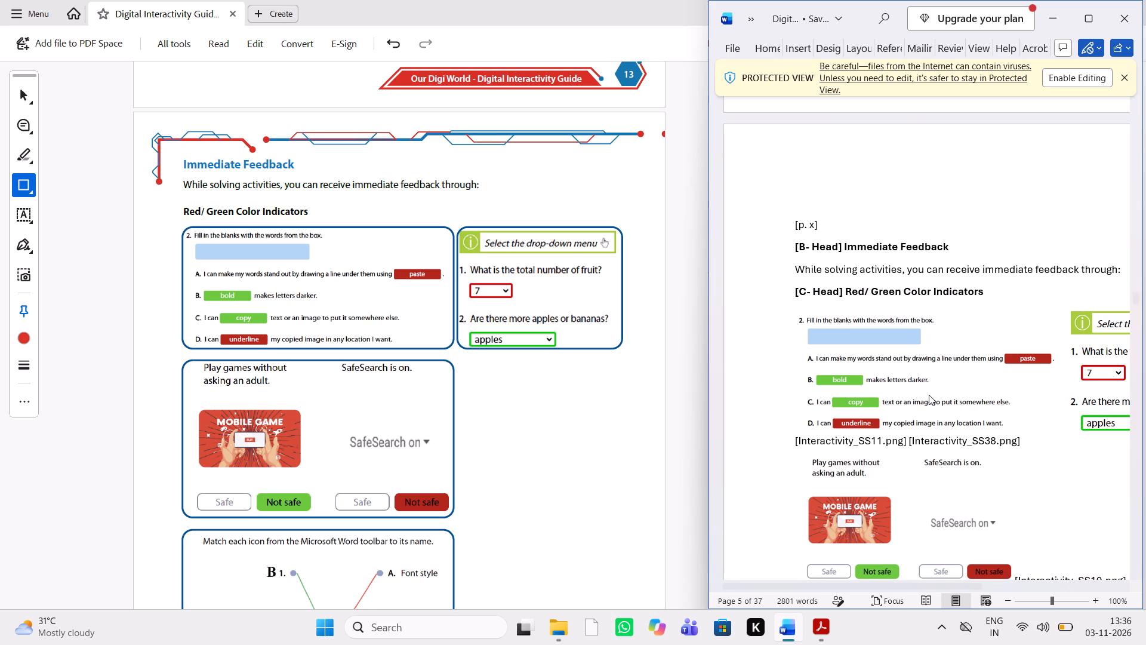
pyautogui.hscroll(-1, 929, 395)
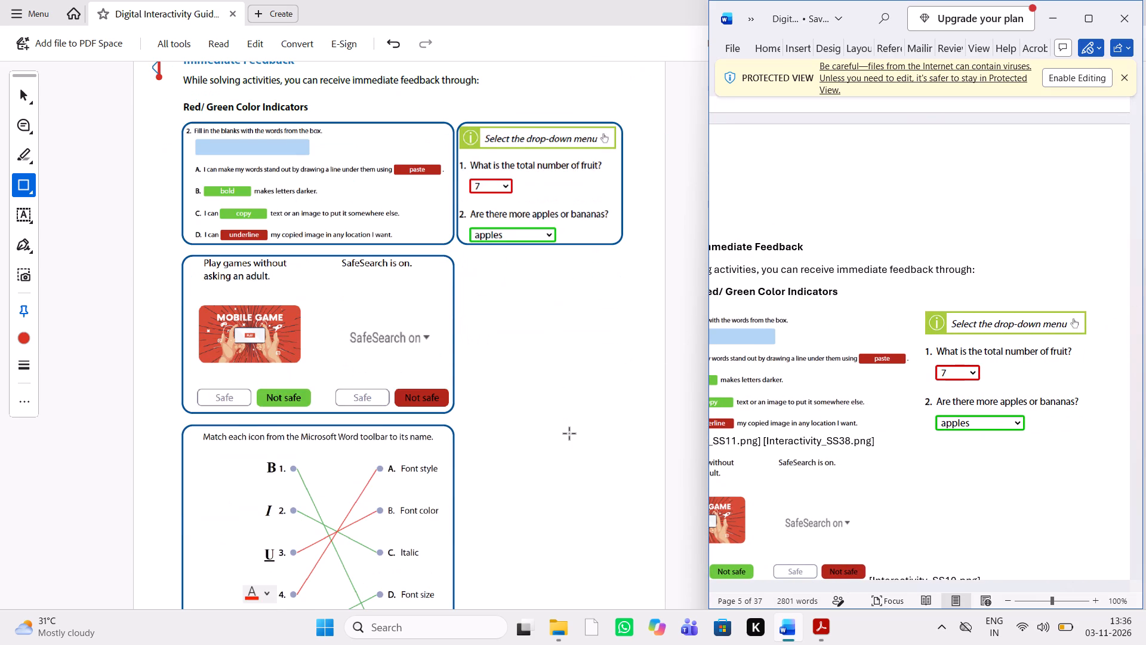
pyautogui.hscroll(1, 808, 425)
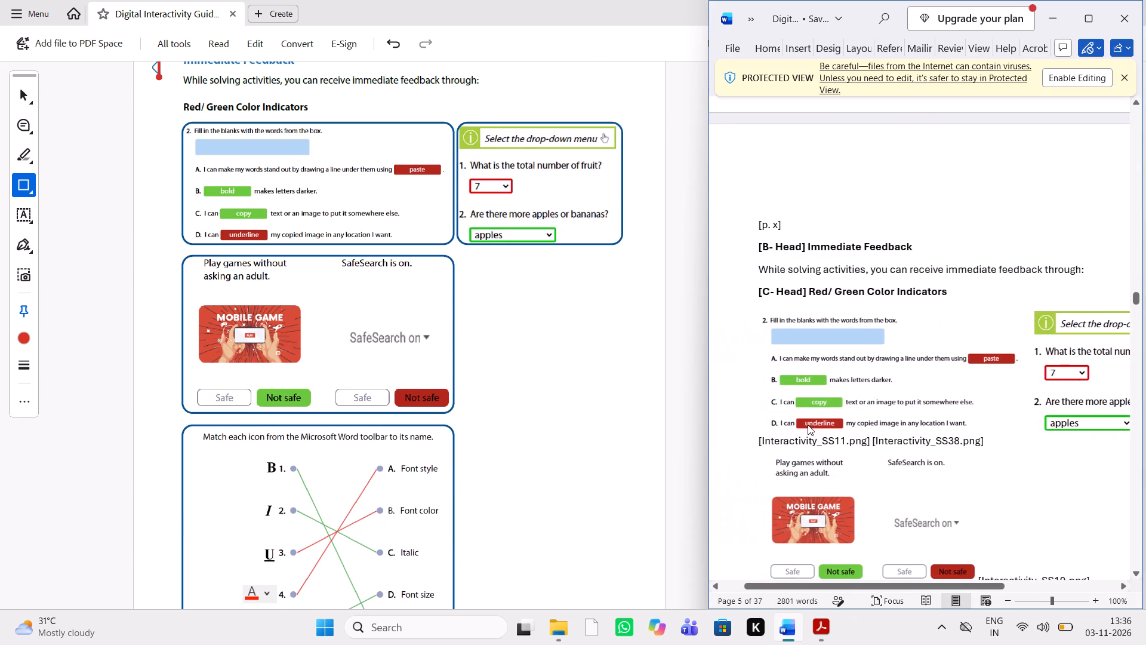
pyautogui.scroll(-1, 808, 425)
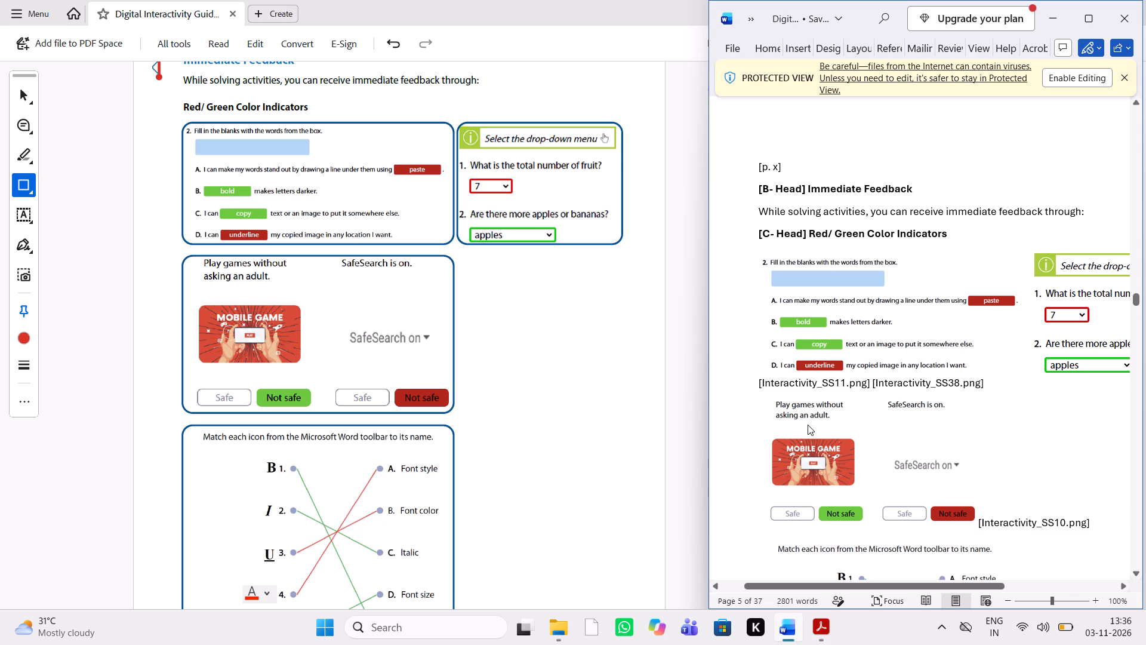
pyautogui.scroll(-2, 507, 379)
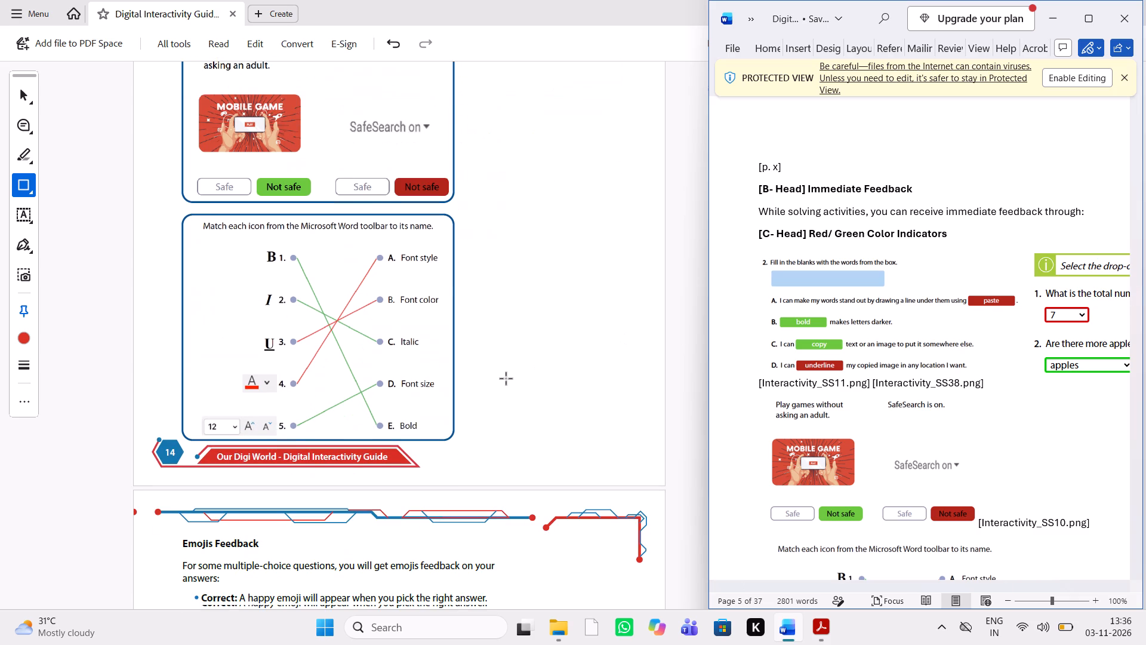
pyautogui.scroll(-1, 851, 389)
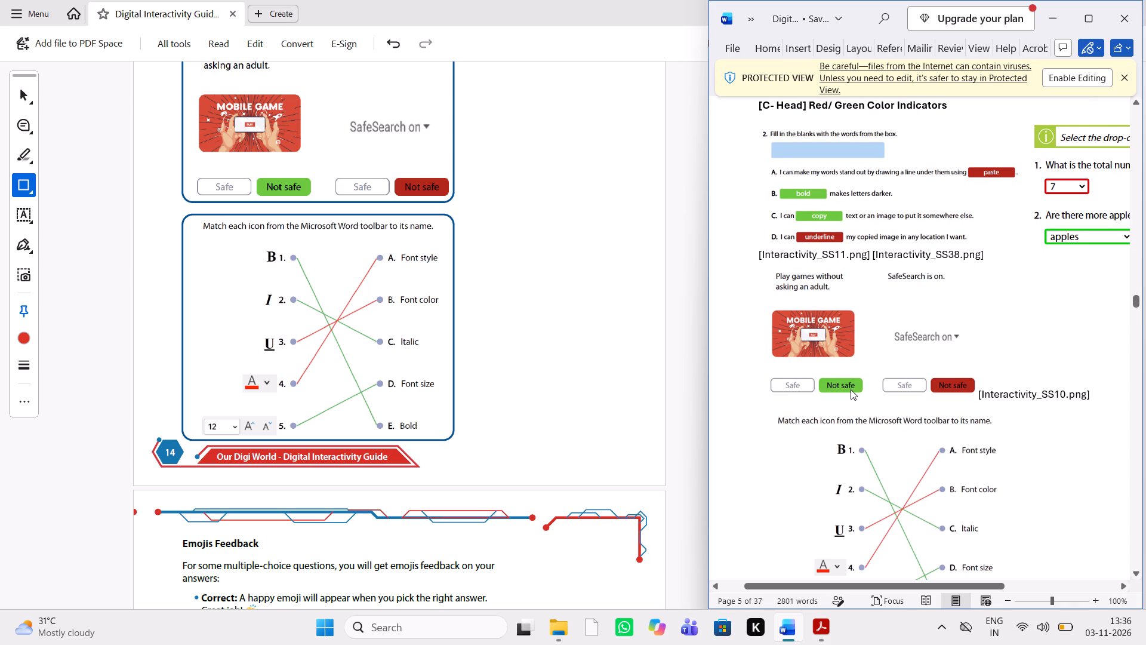
pyautogui.scroll(-1, 890, 453)
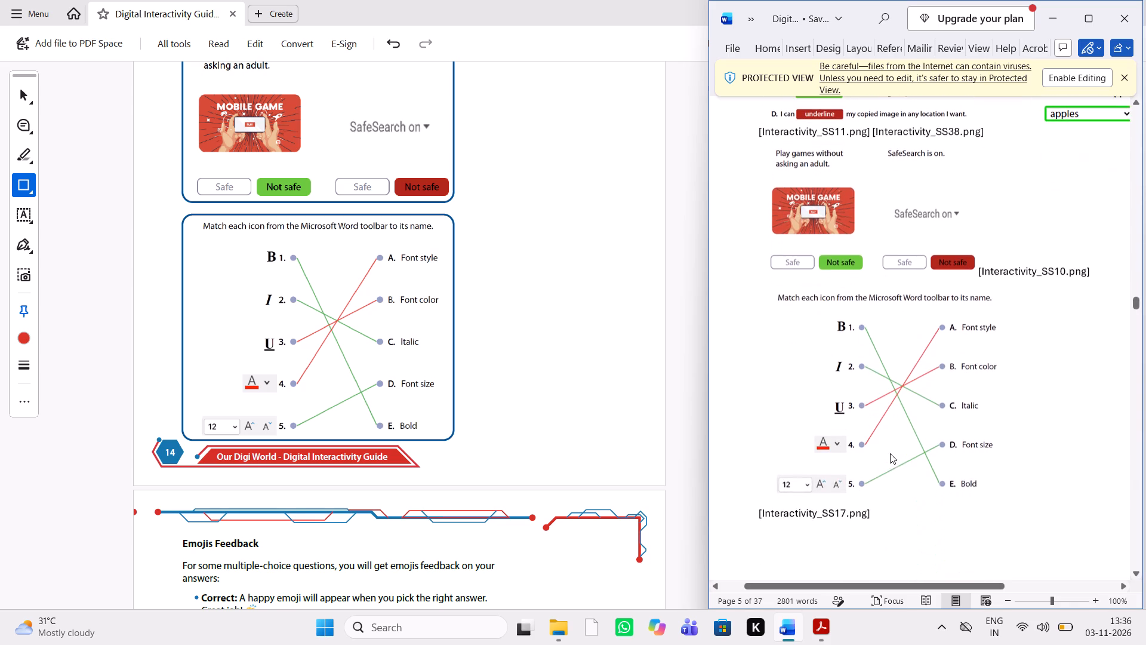
pyautogui.scroll(-1, 890, 453)
# Compare the Emojis Feedback text, bullets and multiple-choice example image on PDF page 15 with the Word manuscript.
pyautogui.scroll(-1, 363, 387)
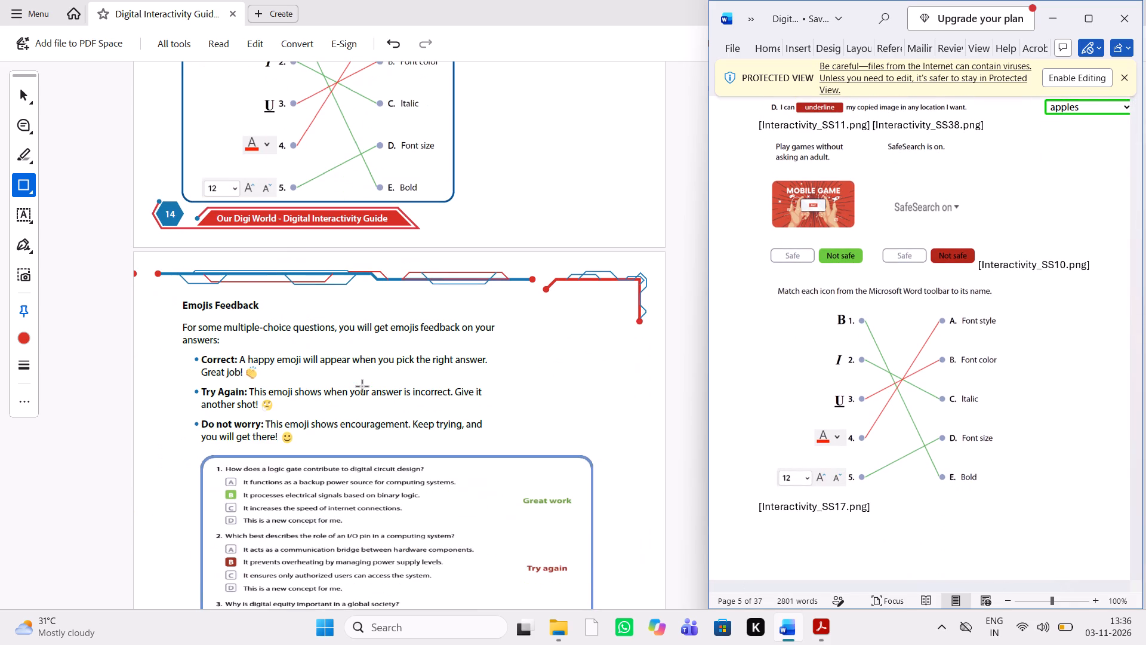
pyautogui.scroll(-1, 817, 410)
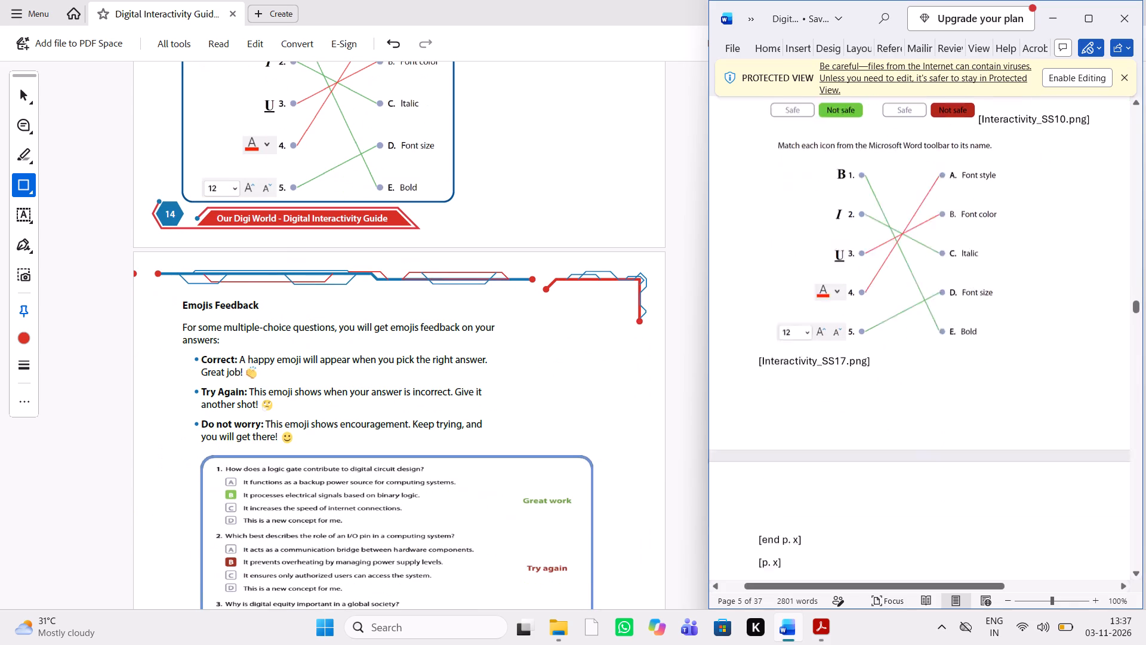
pyautogui.scroll(-2, 817, 410)
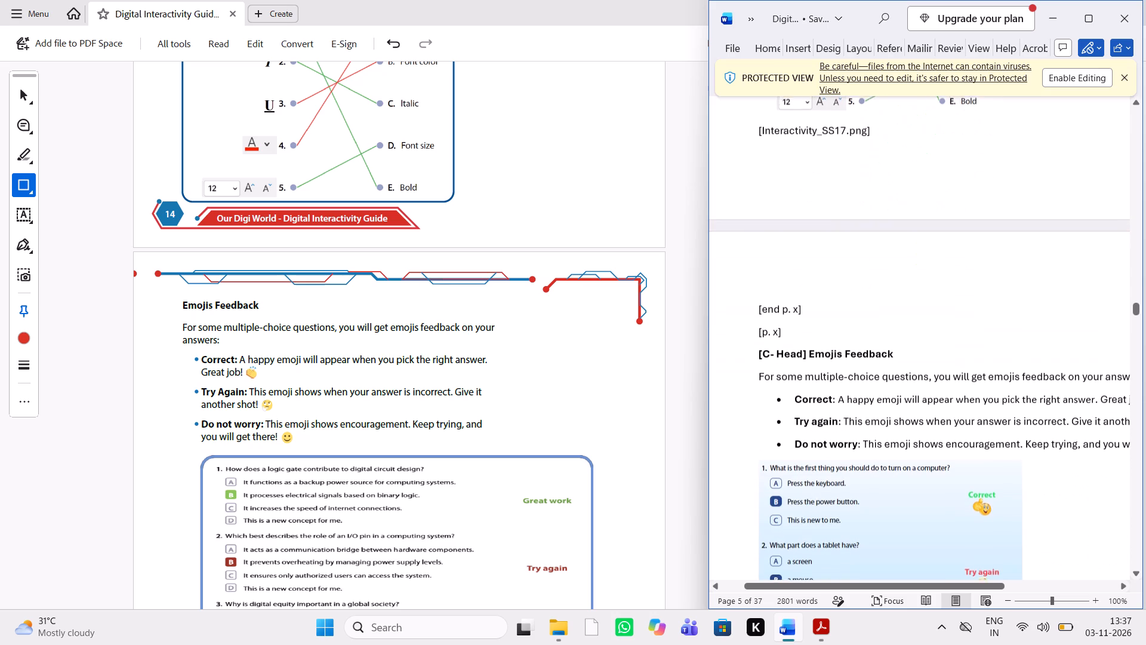
pyautogui.scroll(-1, 817, 410)
pyautogui.hscroll(-1, 817, 410)
pyautogui.hscroll(1, 817, 410)
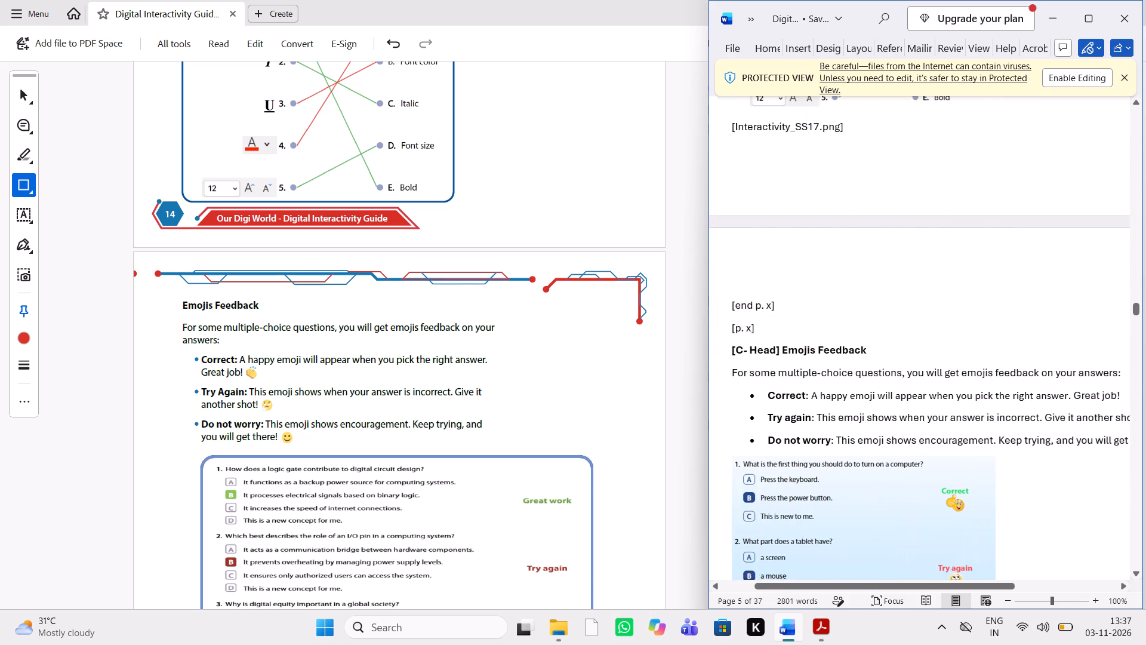
pyautogui.hscroll(1, 817, 410)
pyautogui.scroll(1, 554, 279)
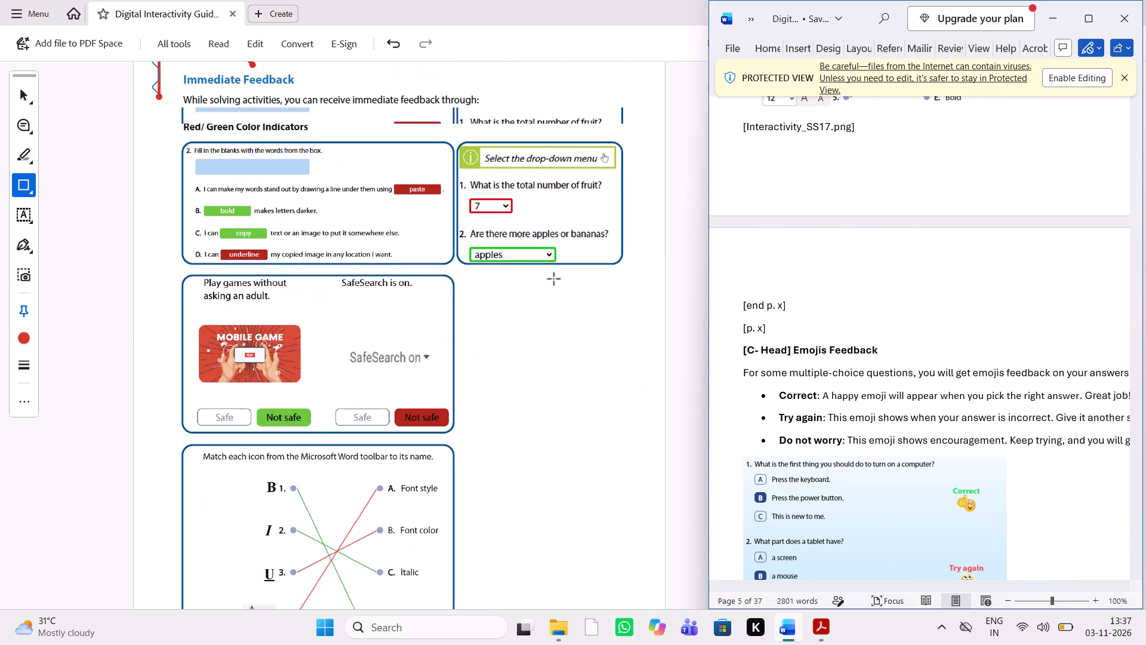
pyautogui.scroll(2, 554, 279)
pyautogui.scroll(-4, 554, 279)
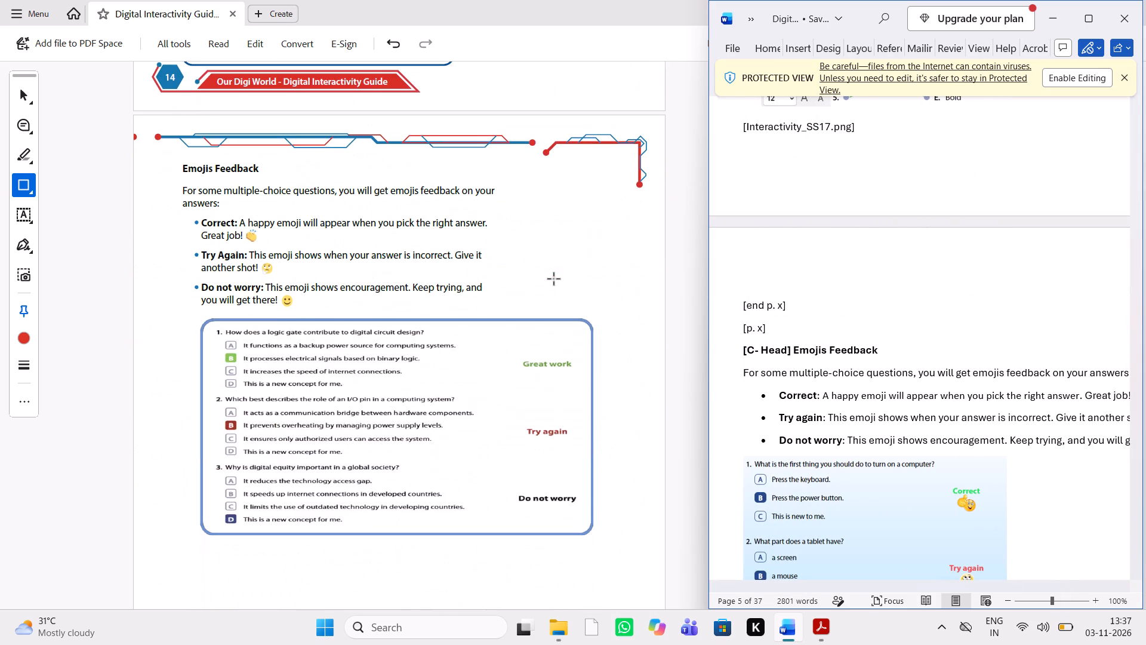
pyautogui.hscroll(-1, 928, 262)
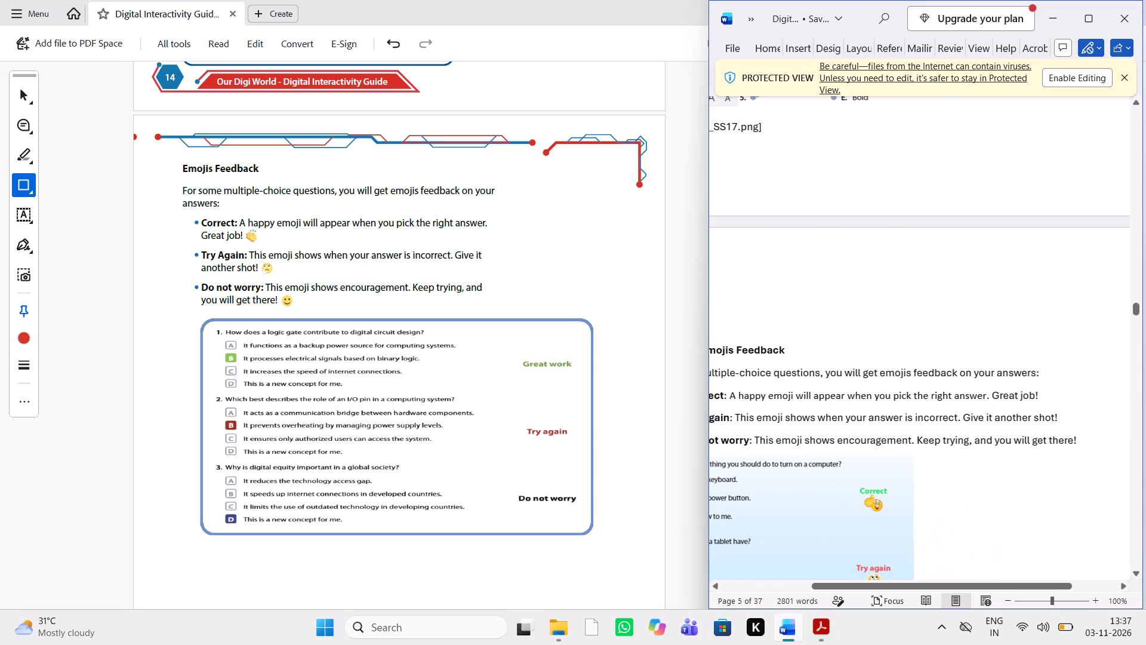
pyautogui.hscroll(1, 928, 262)
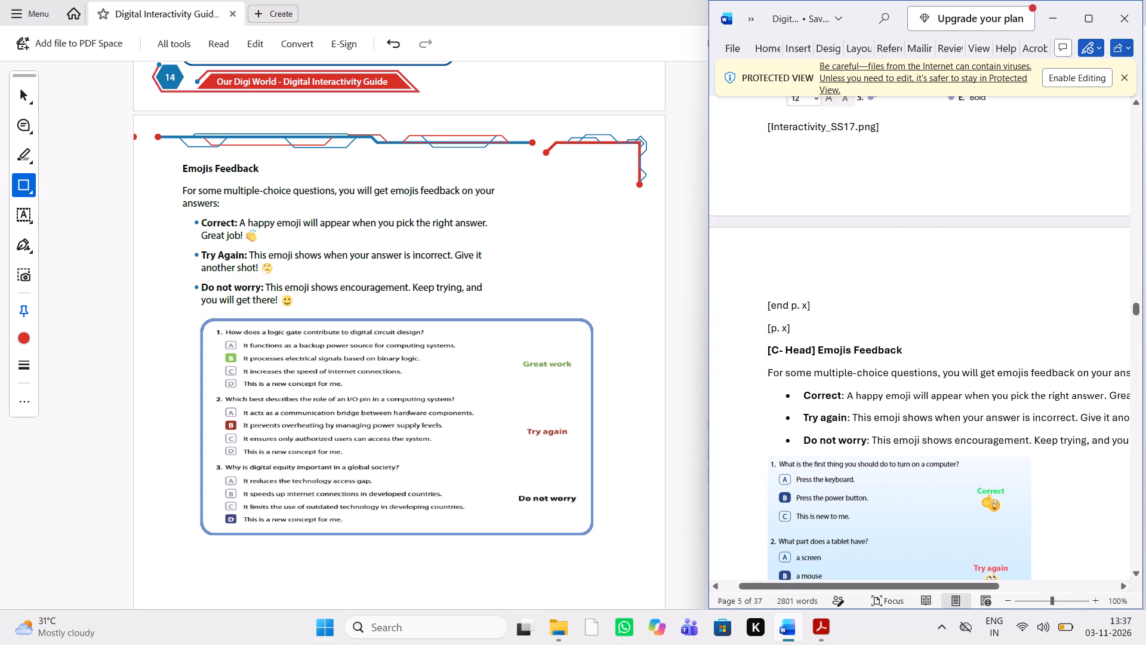
pyautogui.hscroll(-1, 928, 262)
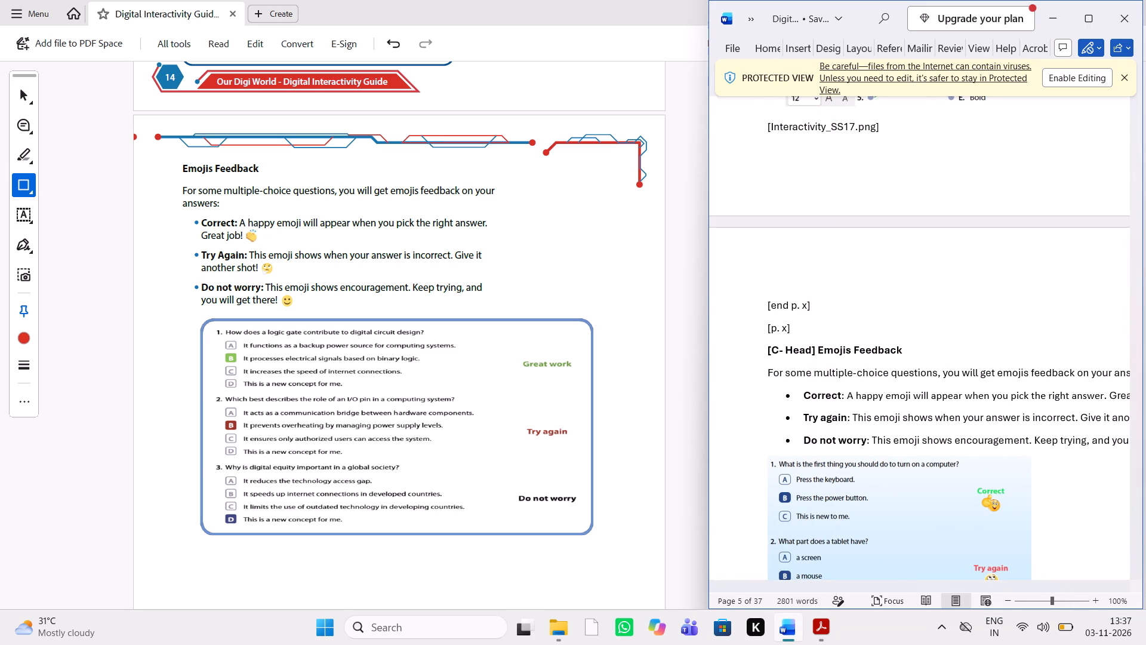
pyautogui.hscroll(-1, 928, 262)
pyautogui.hscroll(1, 928, 262)
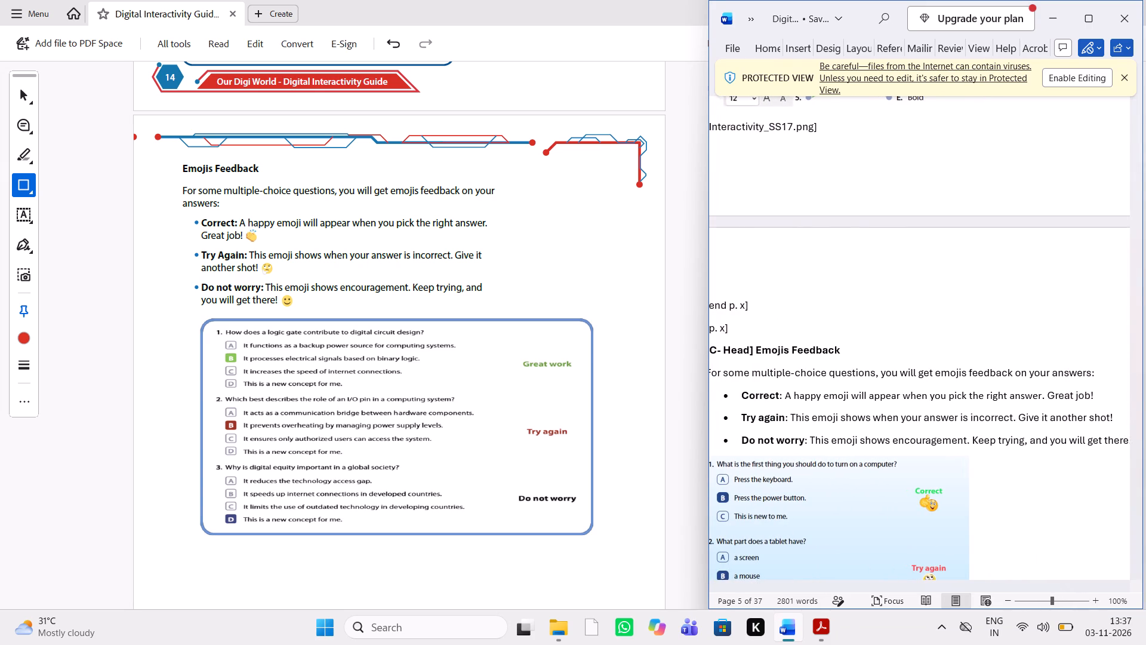
pyautogui.hscroll(-1, 928, 262)
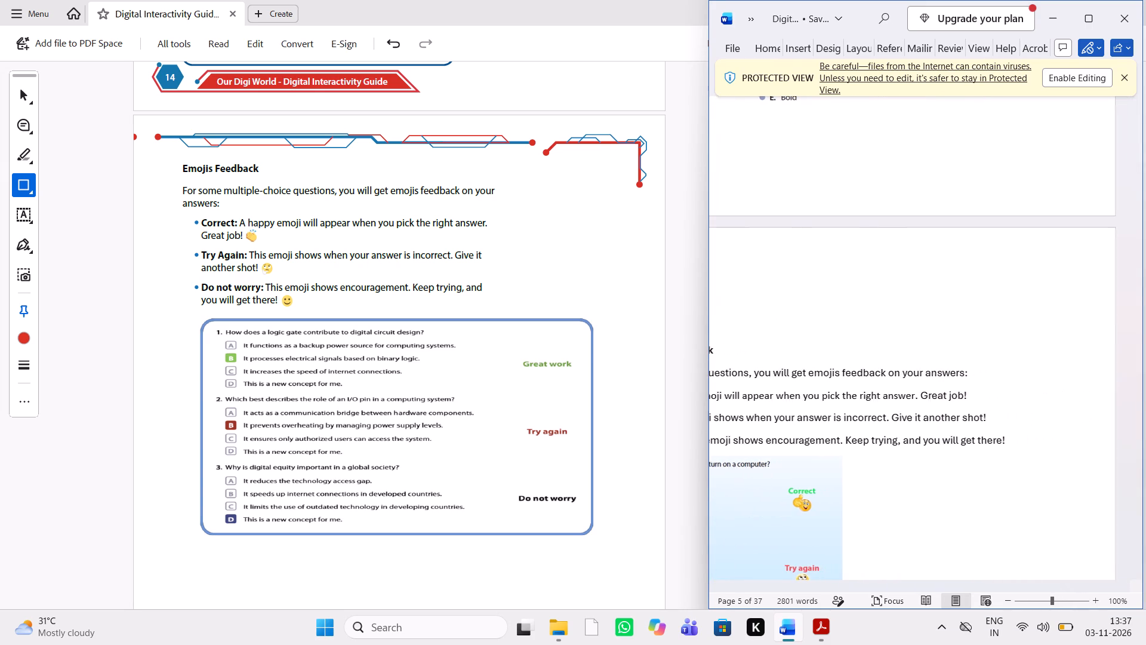
pyautogui.hscroll(1, 928, 262)
pyautogui.scroll(-1, 928, 262)
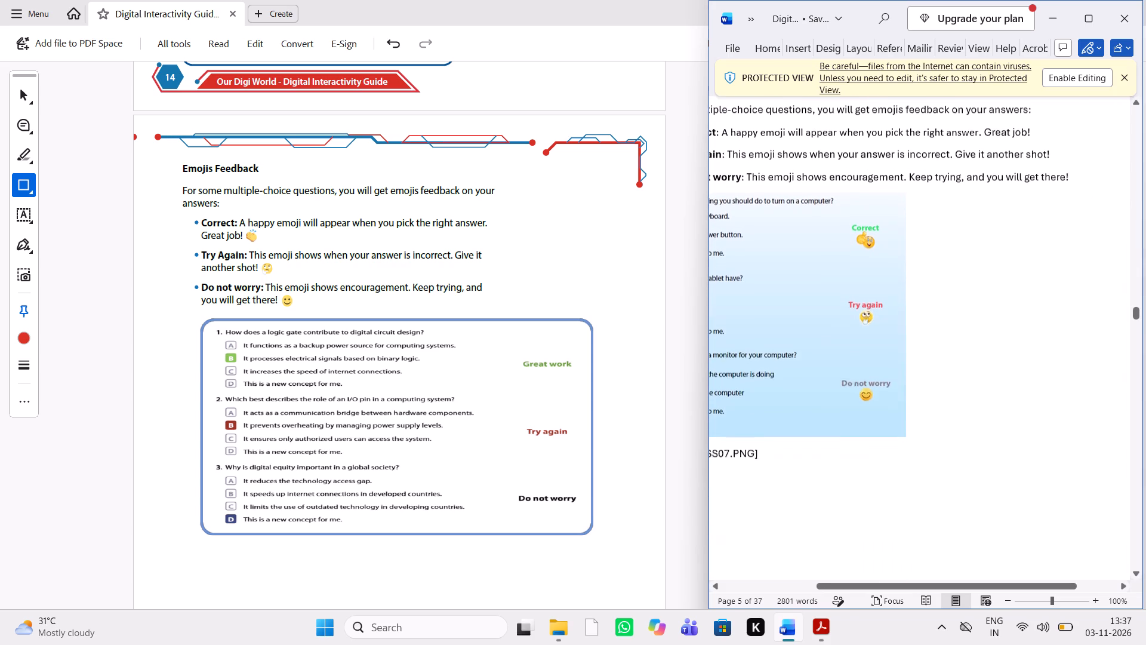
pyautogui.scroll(-1, 928, 262)
pyautogui.scroll(-1, 496, 409)
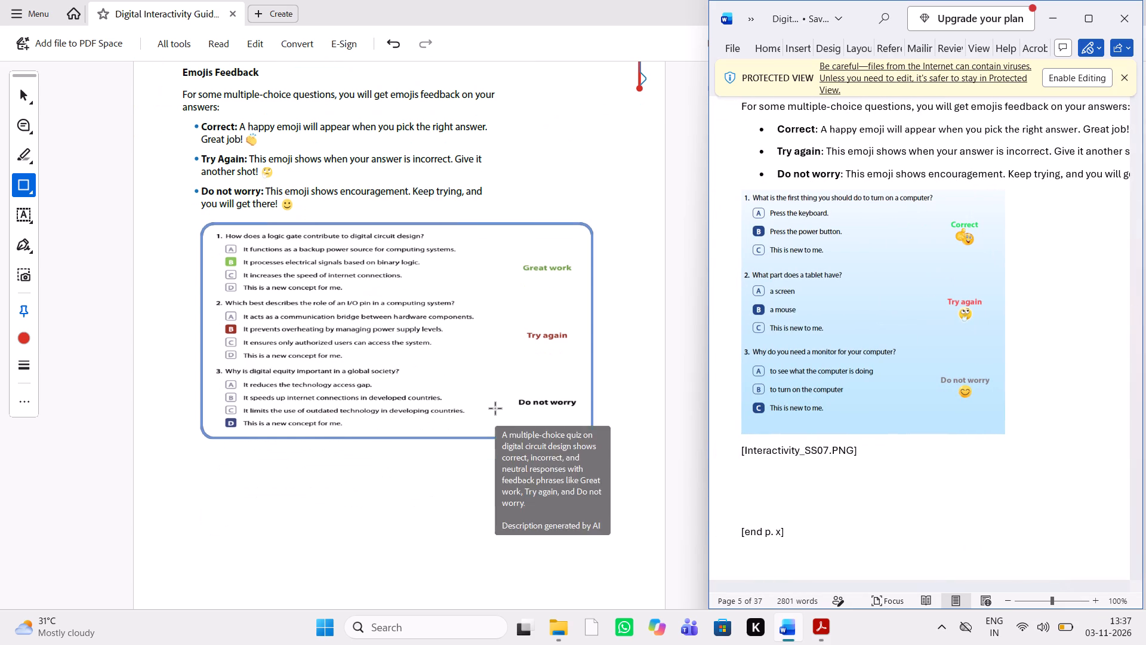
pyautogui.scroll(-1, 496, 409)
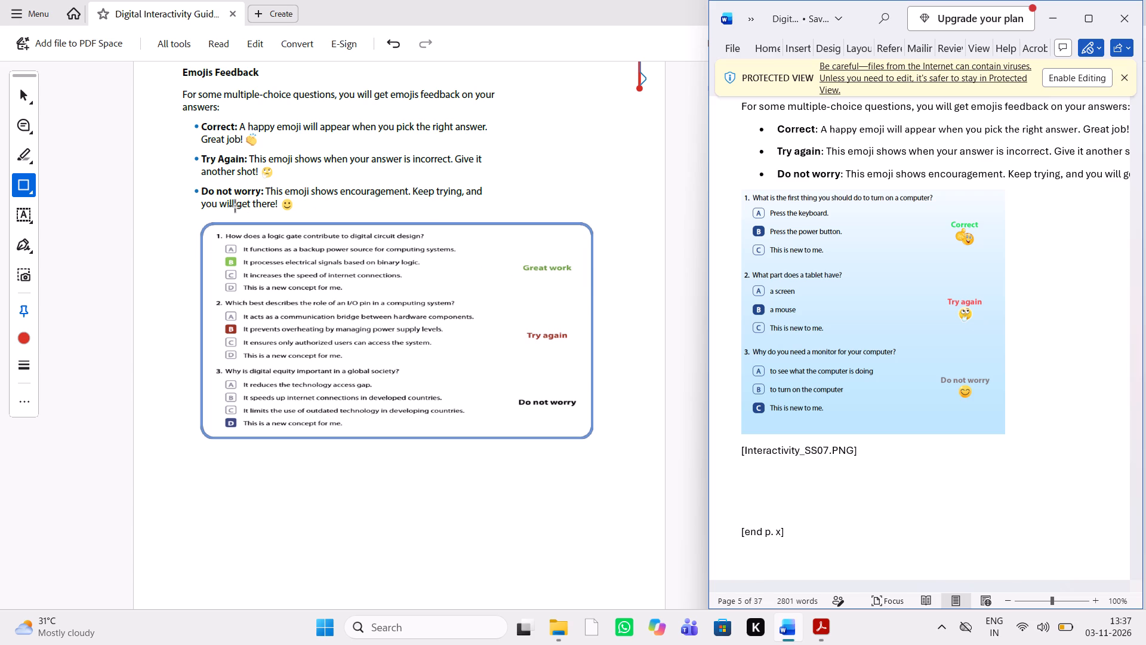
# Draw a rectangle around the Emojis Feedback example image on PDF page 15 and enter the comment "change it according to MSF".
pyautogui.moveTo(193, 215); pyautogui.dragTo(611, 446)
pyautogui.click(792, 631)
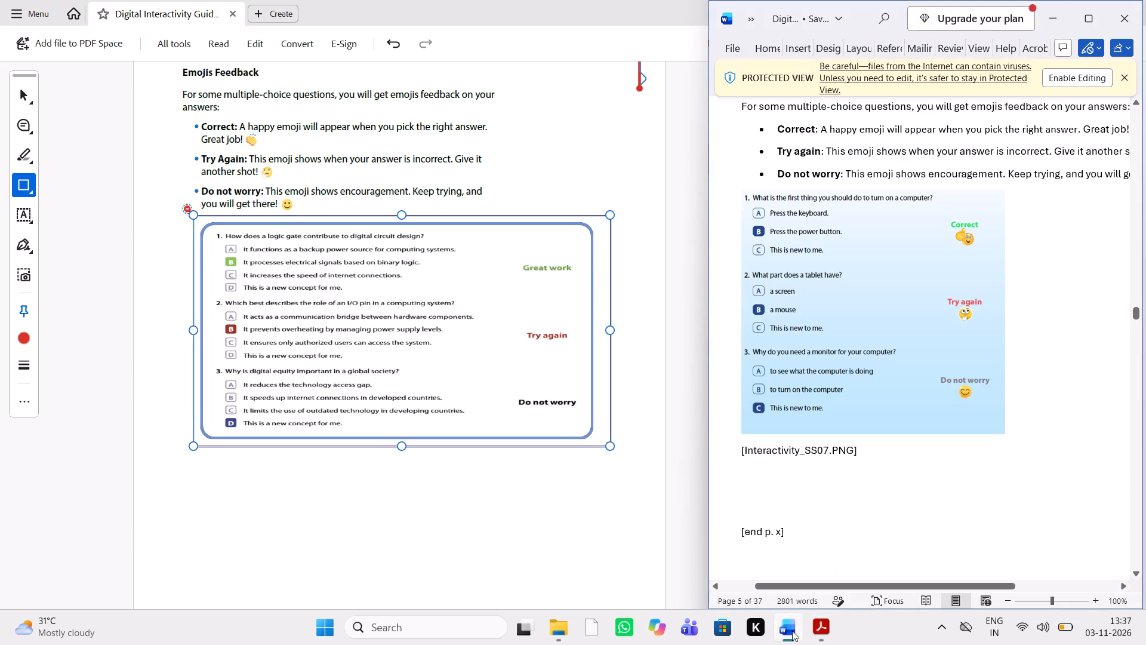
pyautogui.scroll(1, 916, 355)
pyautogui.hscroll(-1, 916, 355)
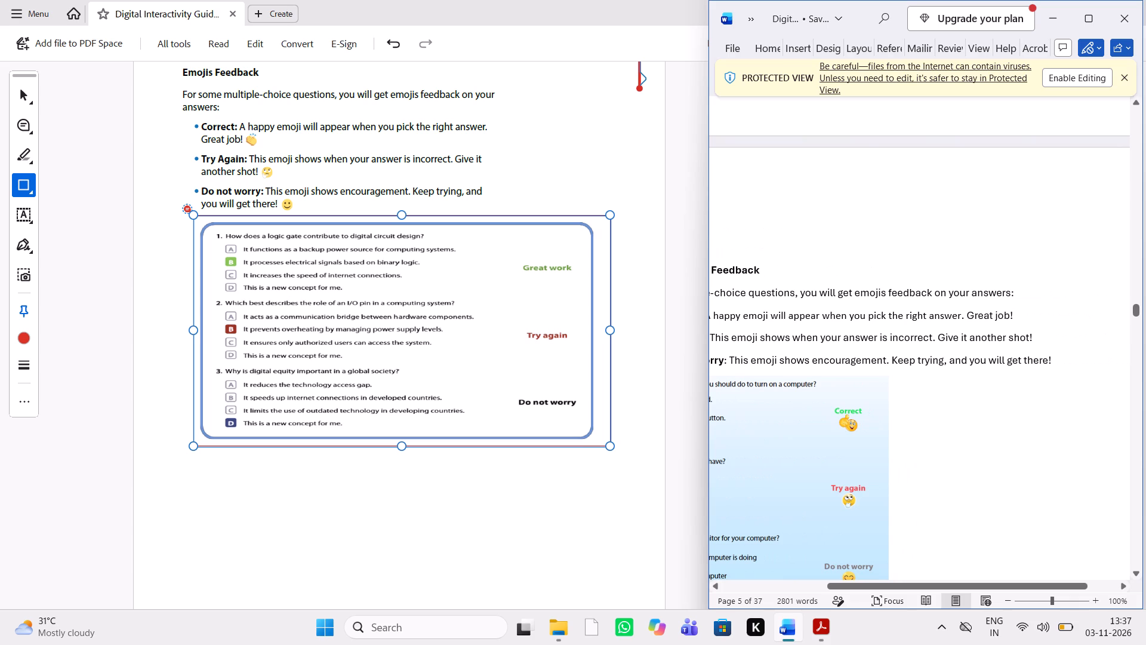
pyautogui.hscroll(1, 916, 355)
pyautogui.scroll(-1, 916, 355)
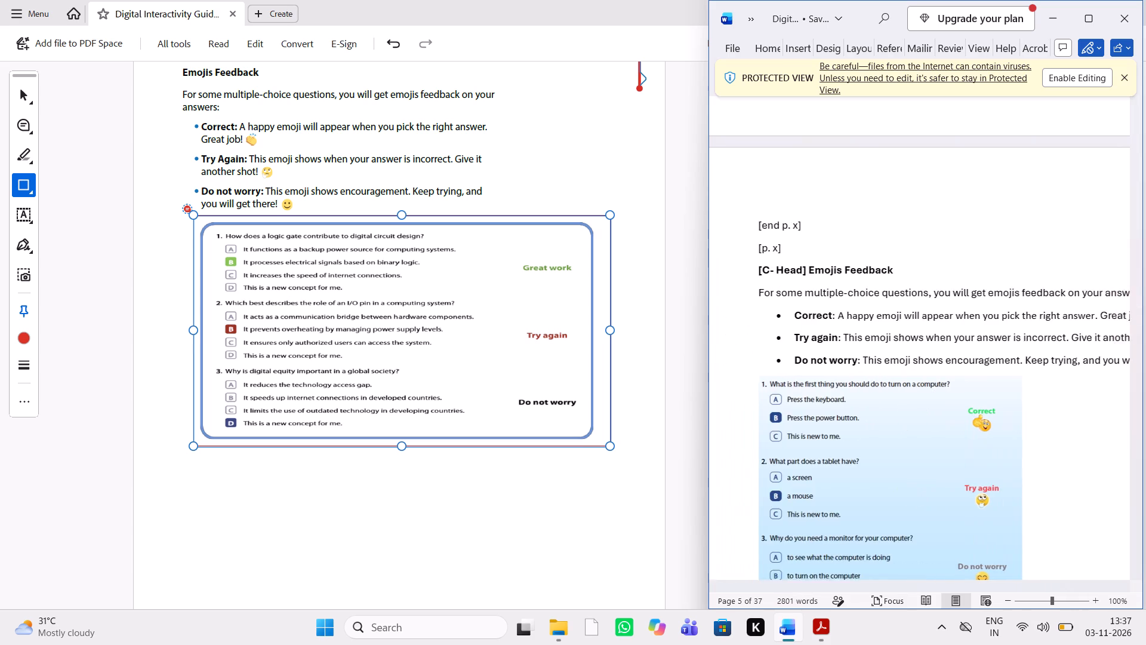
pyautogui.scroll(-1, 916, 355)
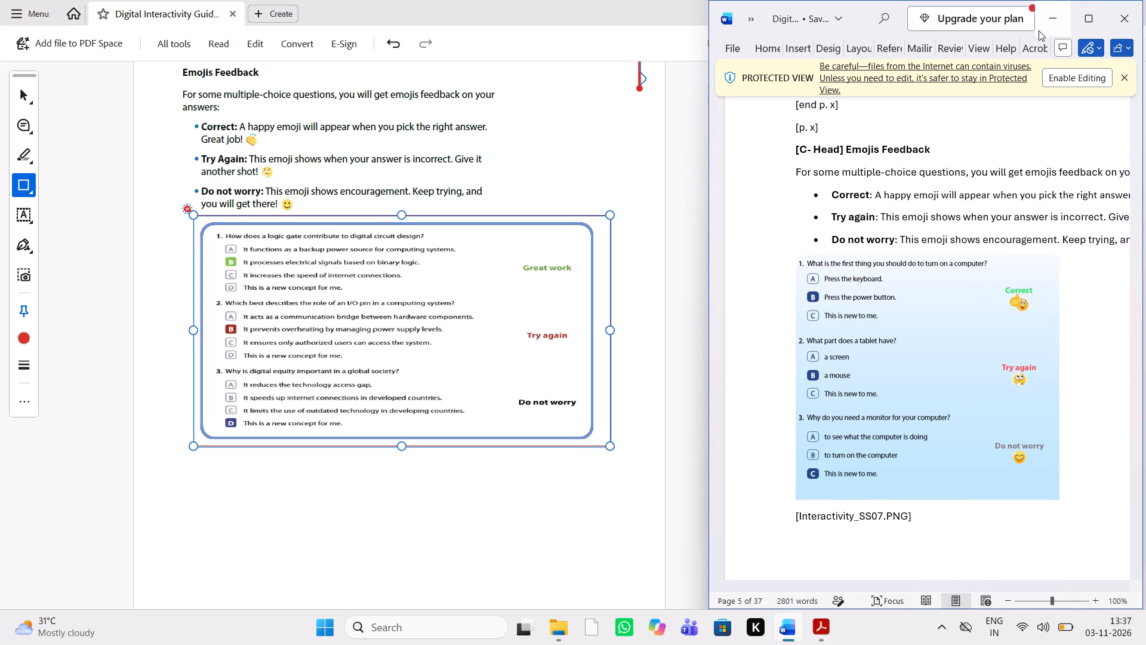
pyautogui.click(1039, 30)
pyautogui.click(871, 561)
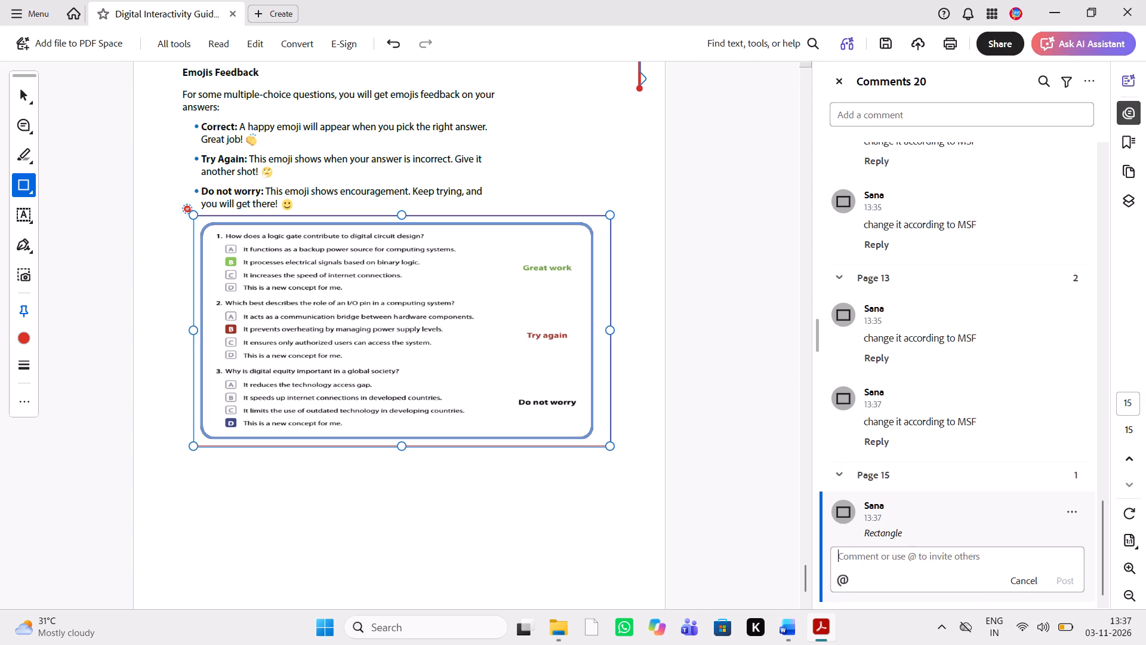
pyautogui.hotkey('ctrl', 'v')
# Examine the Word manuscript beyond Emojis Feedback, from Section 2: Grades 7-12 to Interactive Pop-up Terms, against the end of the PDF.
pyautogui.click(792, 630)
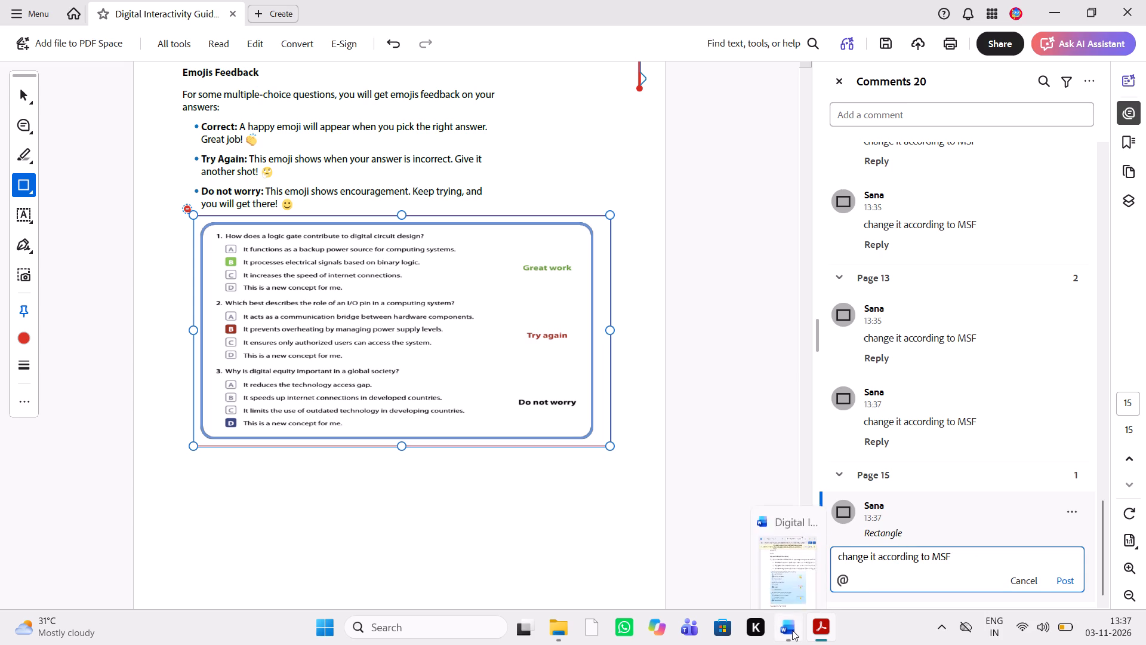
pyautogui.scroll(-2, 848, 463)
pyautogui.scroll(-11, 546, 448)
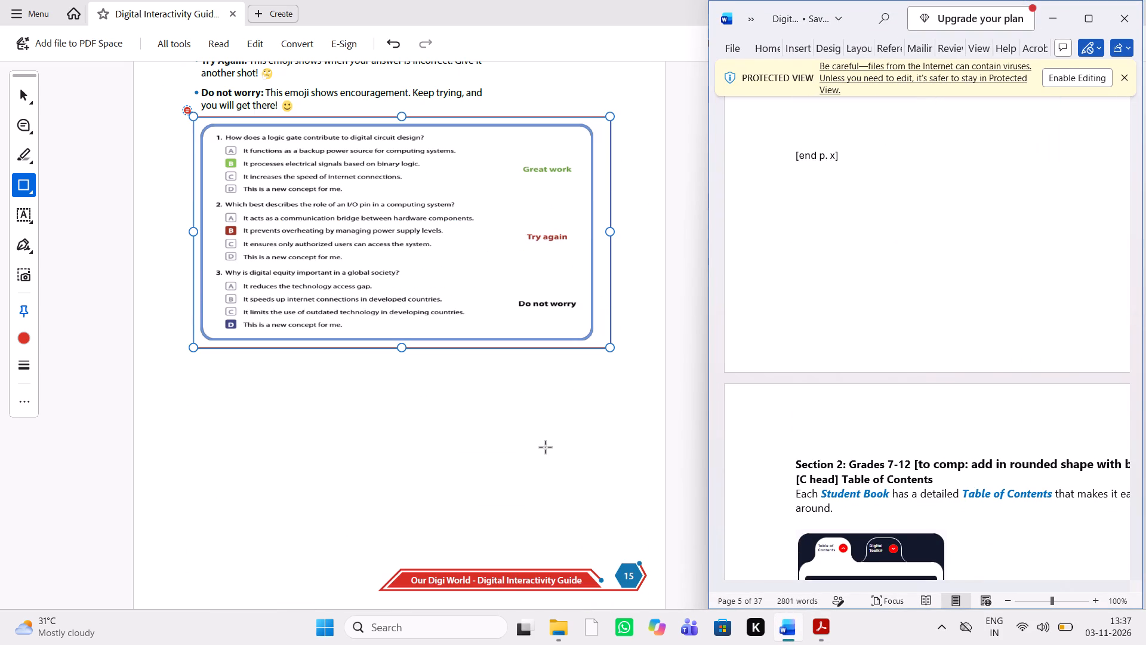
pyautogui.scroll(-12, 546, 448)
pyautogui.scroll(-6, 862, 428)
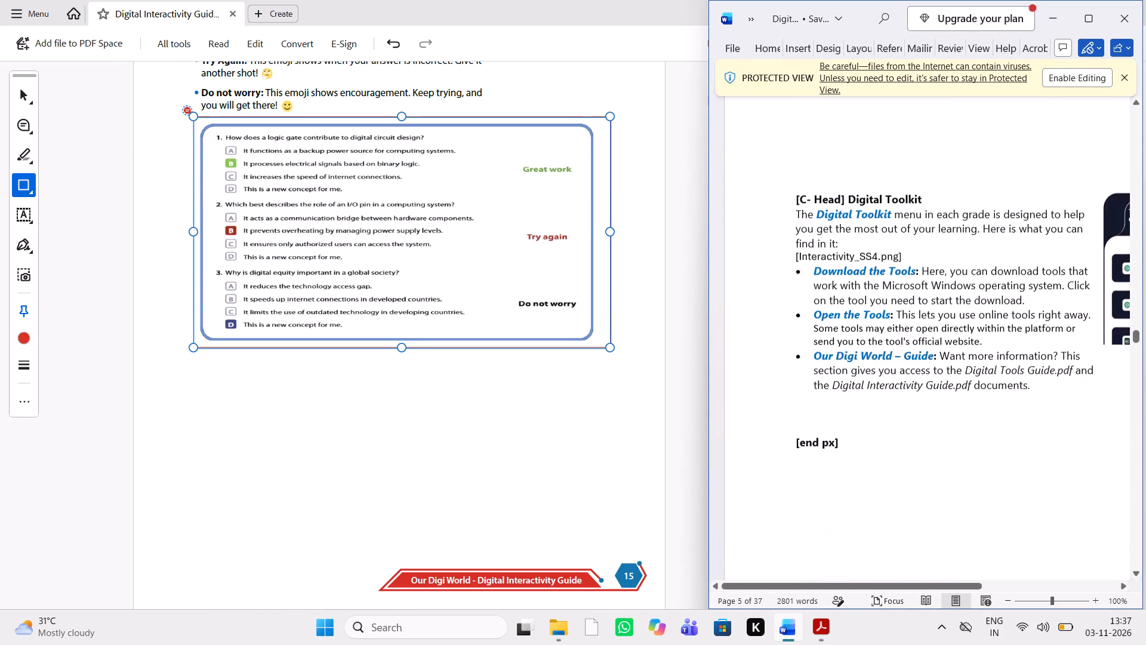
pyautogui.scroll(-13, 862, 428)
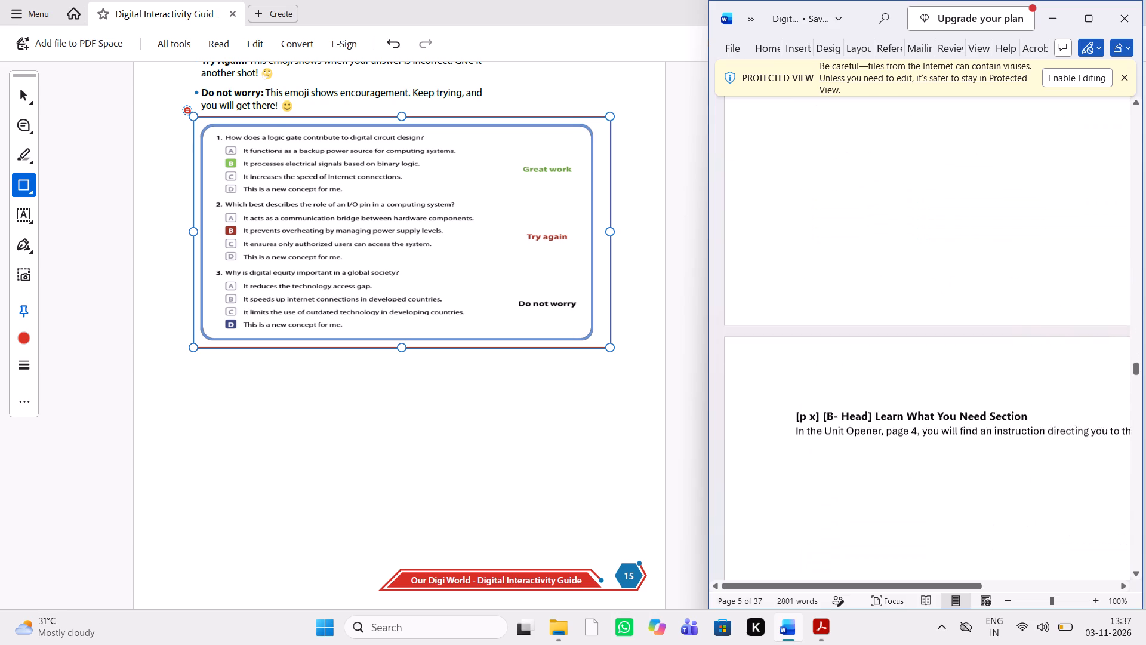
pyautogui.scroll(-12, 862, 428)
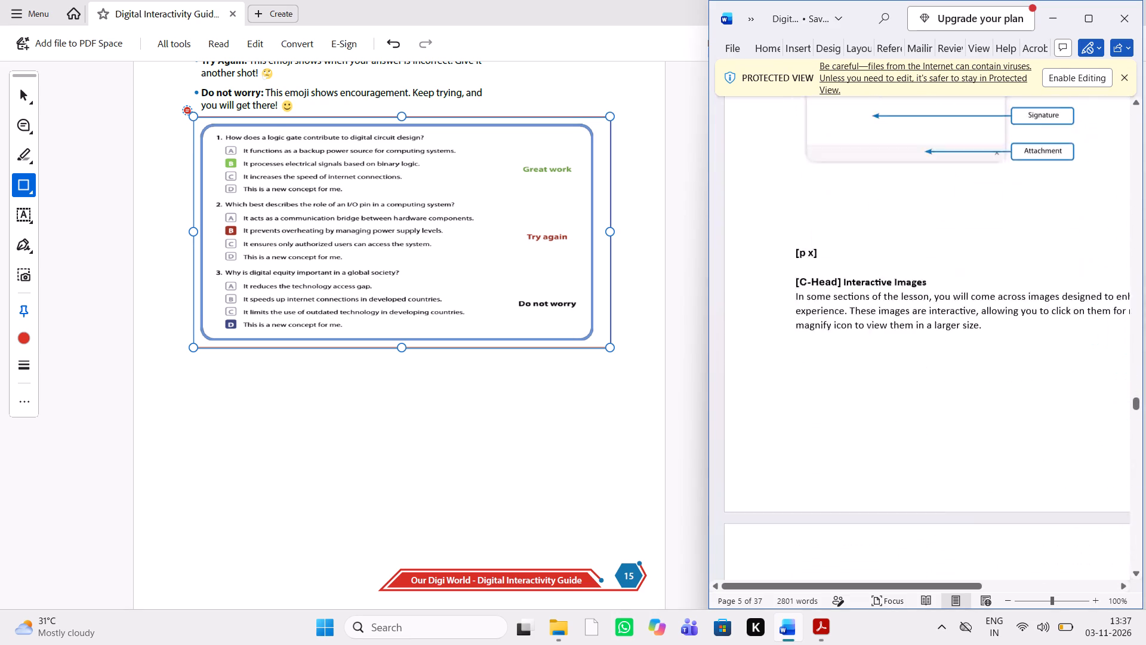
pyautogui.scroll(-8, 862, 428)
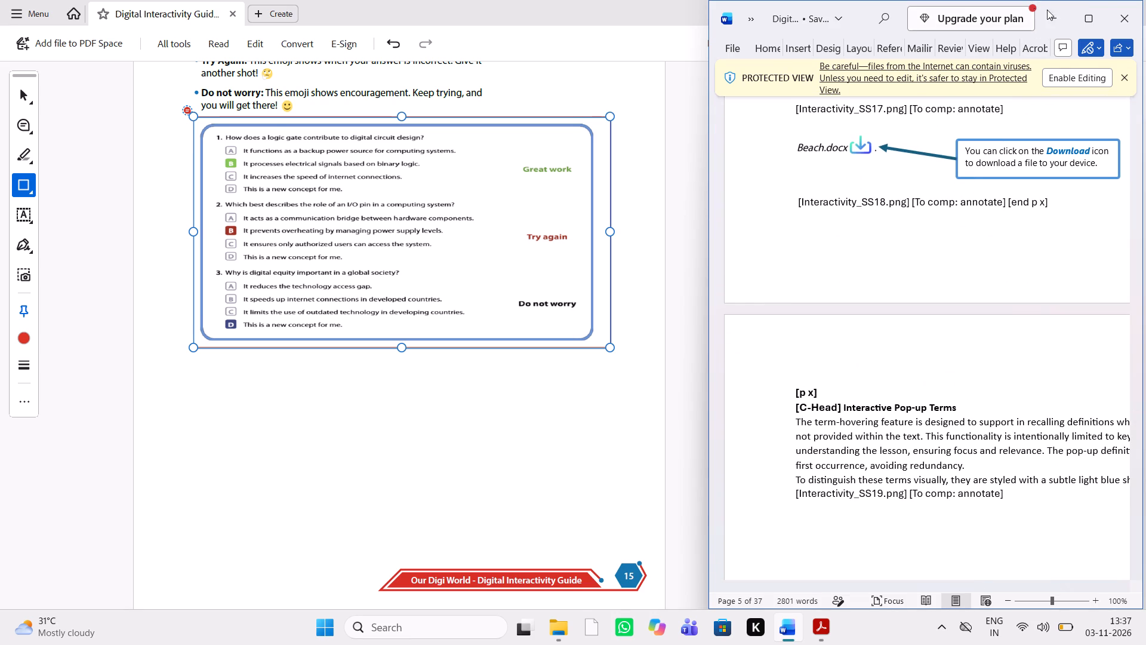
# Maximize the Word manuscript and look back through it from Interactive Pop-up Terms, past the start of Section 2: Grades 7-12, to the first page.
pyautogui.click(1089, 20)
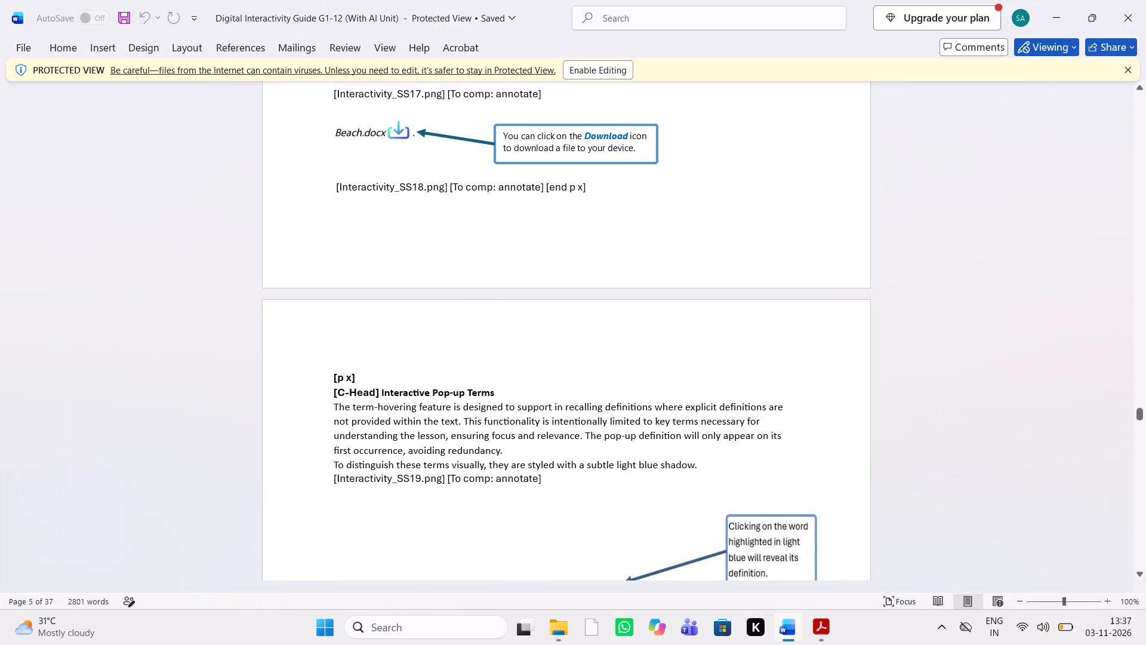
pyautogui.scroll(8, 709, 308)
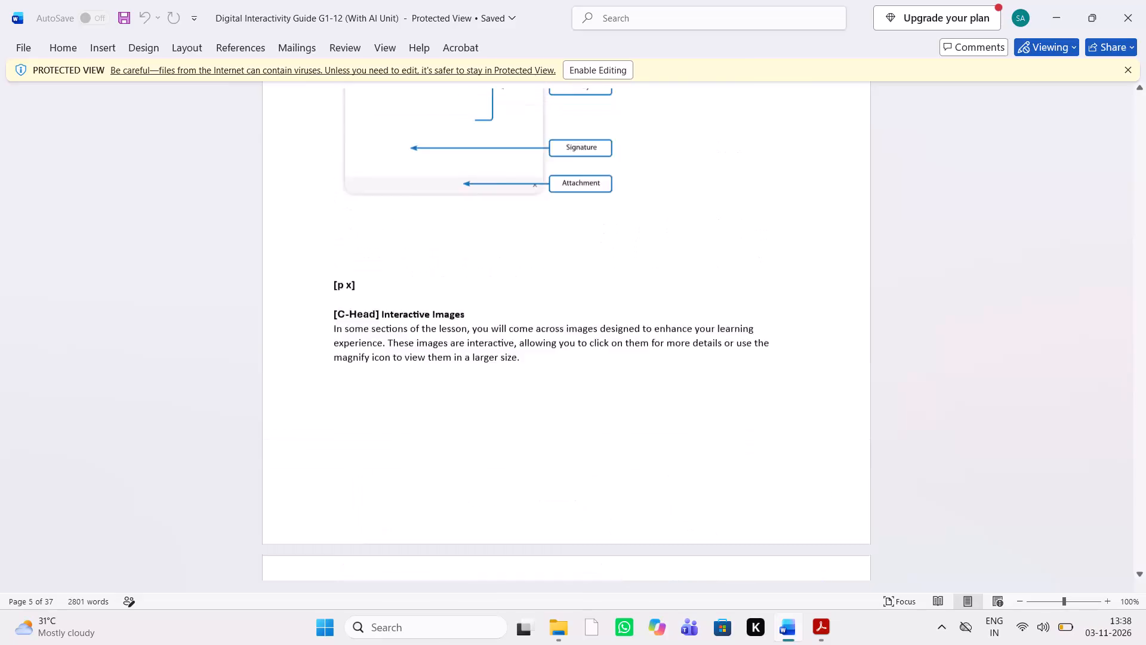
pyautogui.scroll(7, 709, 308)
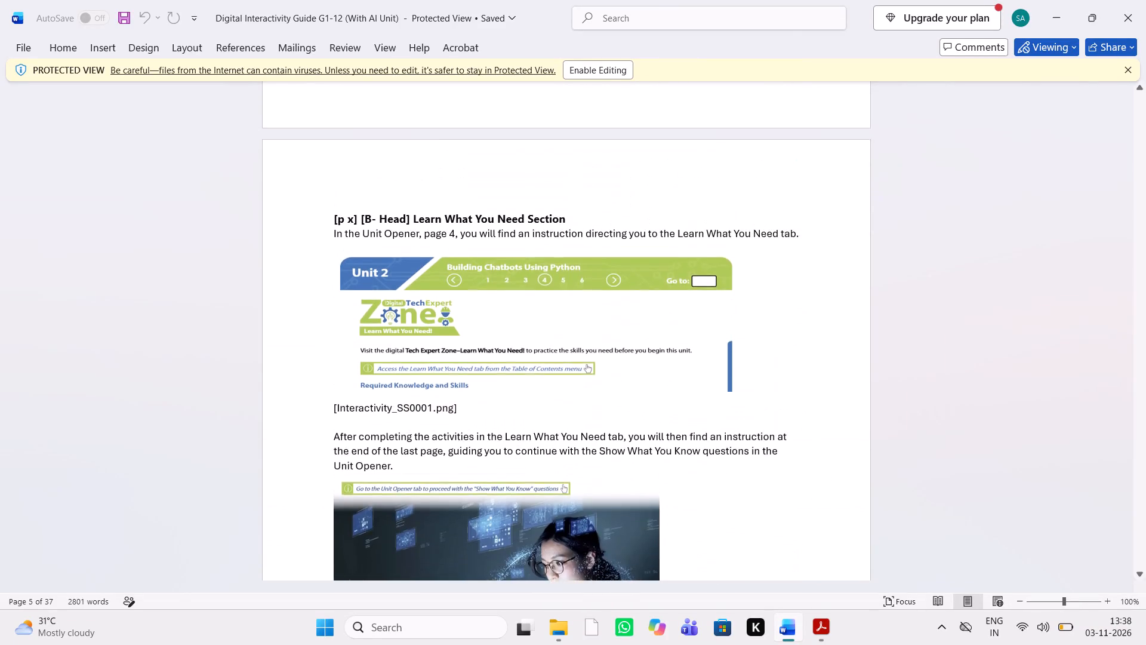
pyautogui.scroll(6, 709, 308)
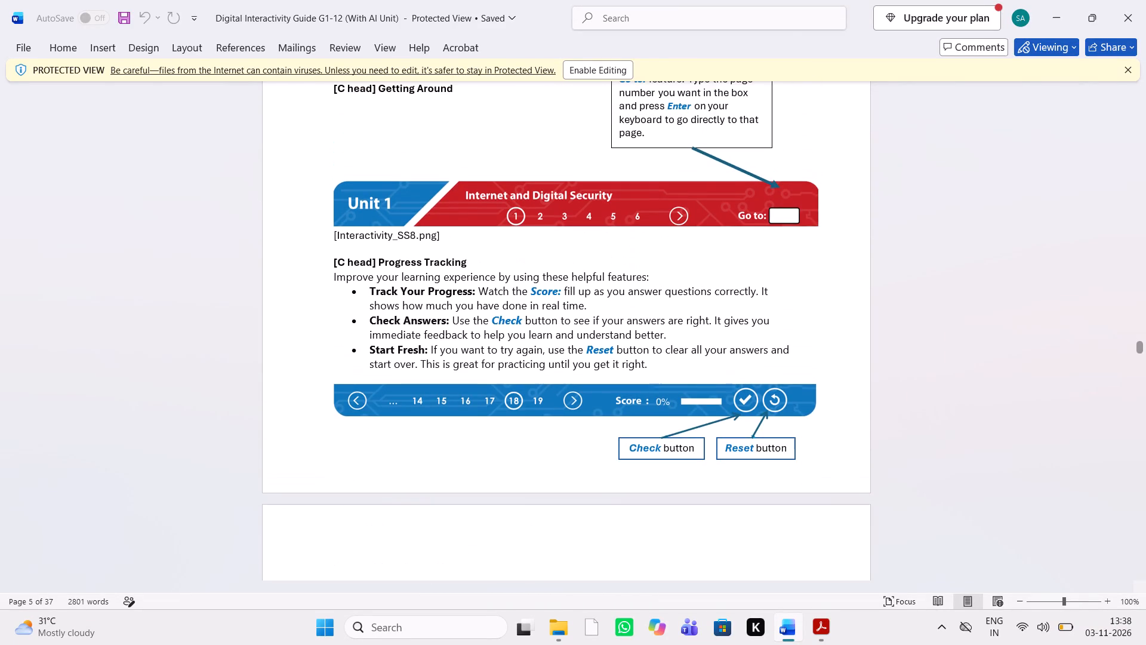
pyautogui.scroll(5, 709, 308)
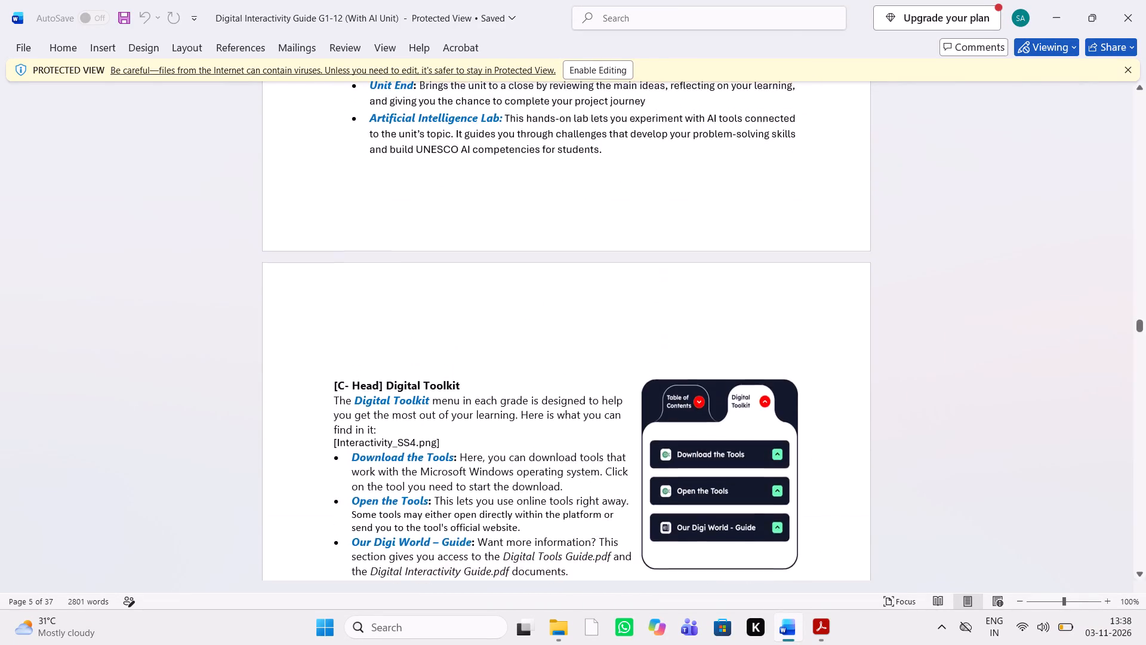
pyautogui.scroll(5, 709, 308)
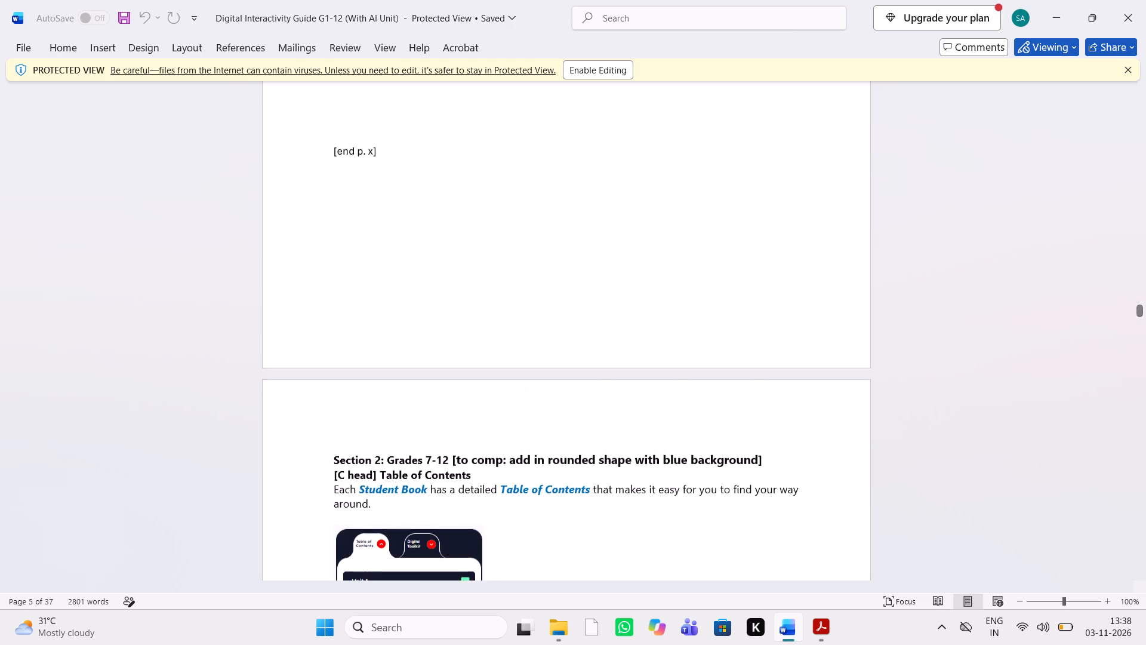
pyautogui.scroll(2, 709, 308)
pyautogui.scroll(-4, 709, 308)
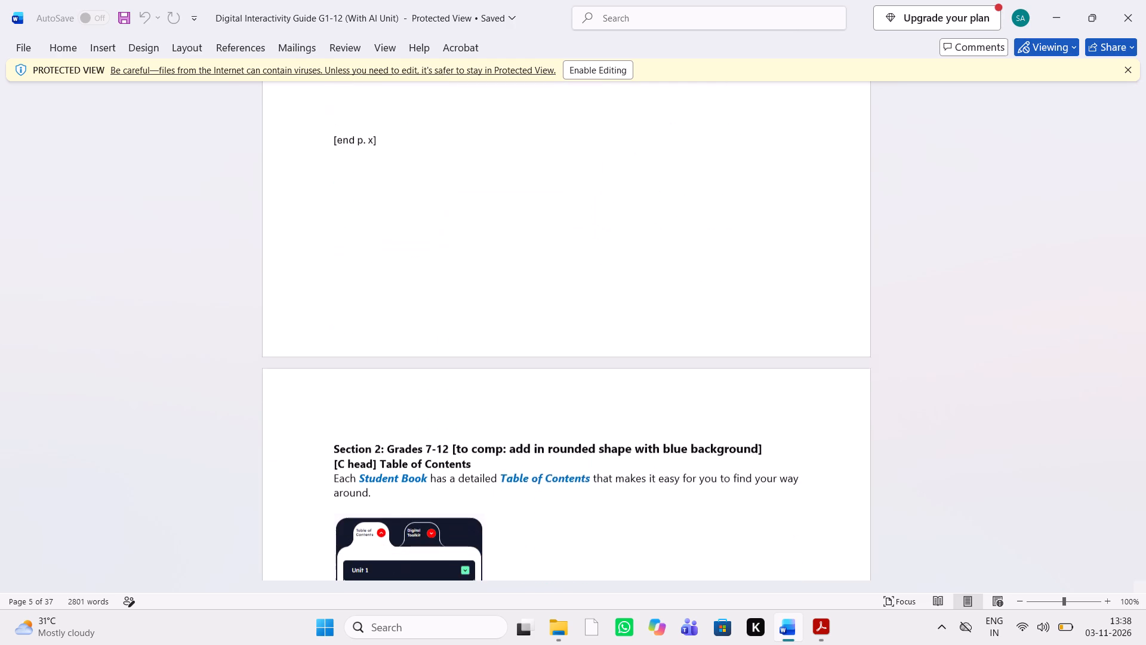
pyautogui.scroll(-1, 709, 308)
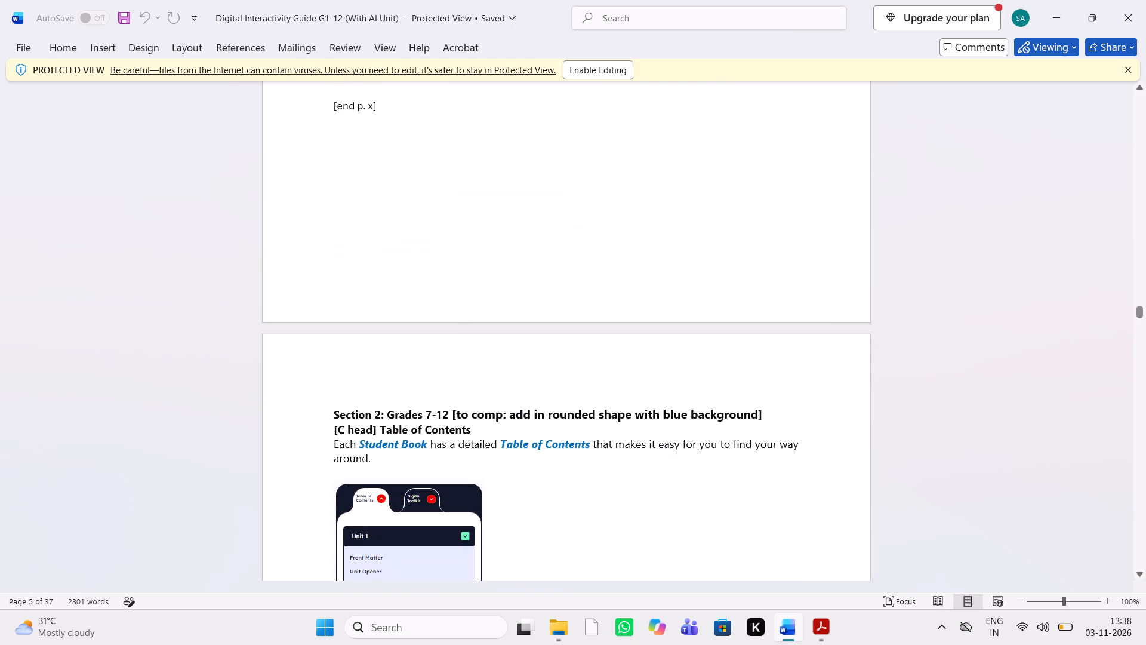
pyautogui.scroll(7, 774, 354)
pyautogui.scroll(20, 774, 354)
pyautogui.scroll(20, 774, 354)
pyautogui.scroll(20, 774, 354)
pyautogui.scroll(8, 774, 354)
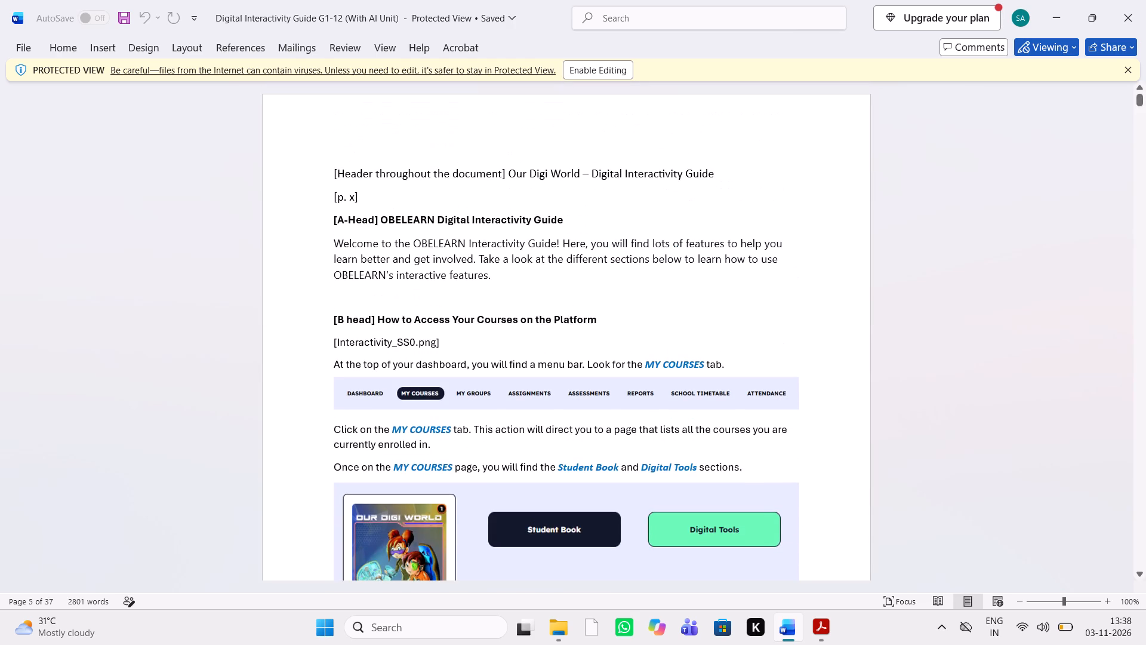
pyautogui.scroll(4, 774, 354)
# Examine the Word manuscript's Grades 1-6 content from the first page through Digital Tools and Lesson Vocabulary to Emojis Feedback.
pyautogui.scroll(3, 645, 238)
pyautogui.scroll(-6, 645, 238)
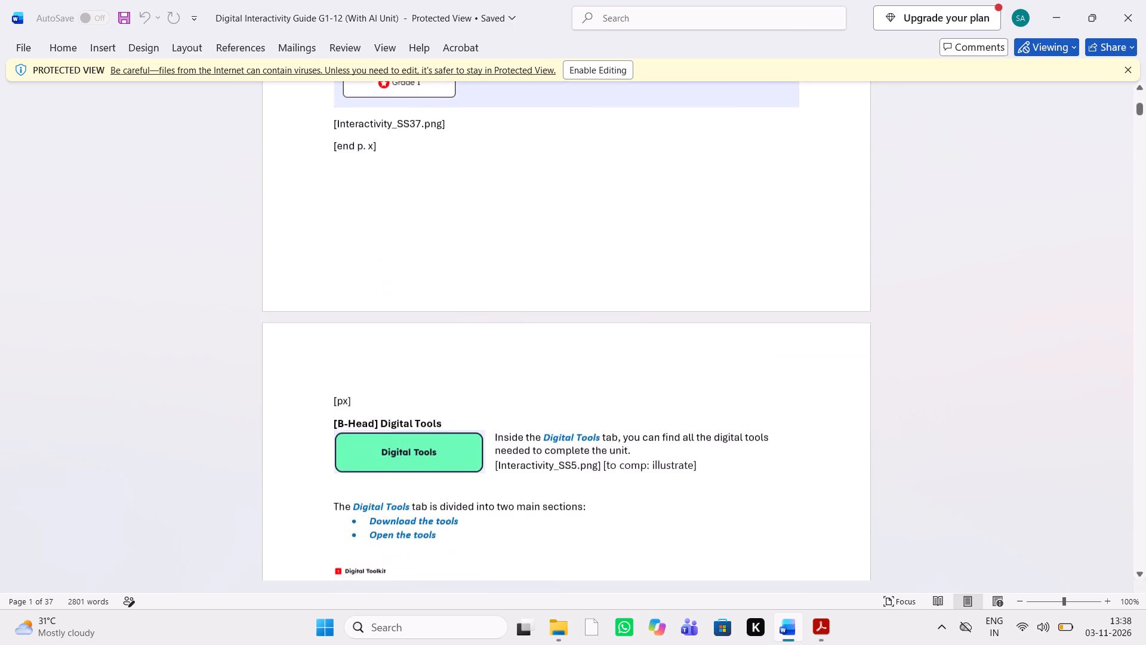
pyautogui.scroll(-1, 645, 238)
pyautogui.scroll(20, 645, 238)
pyautogui.scroll(8, 645, 238)
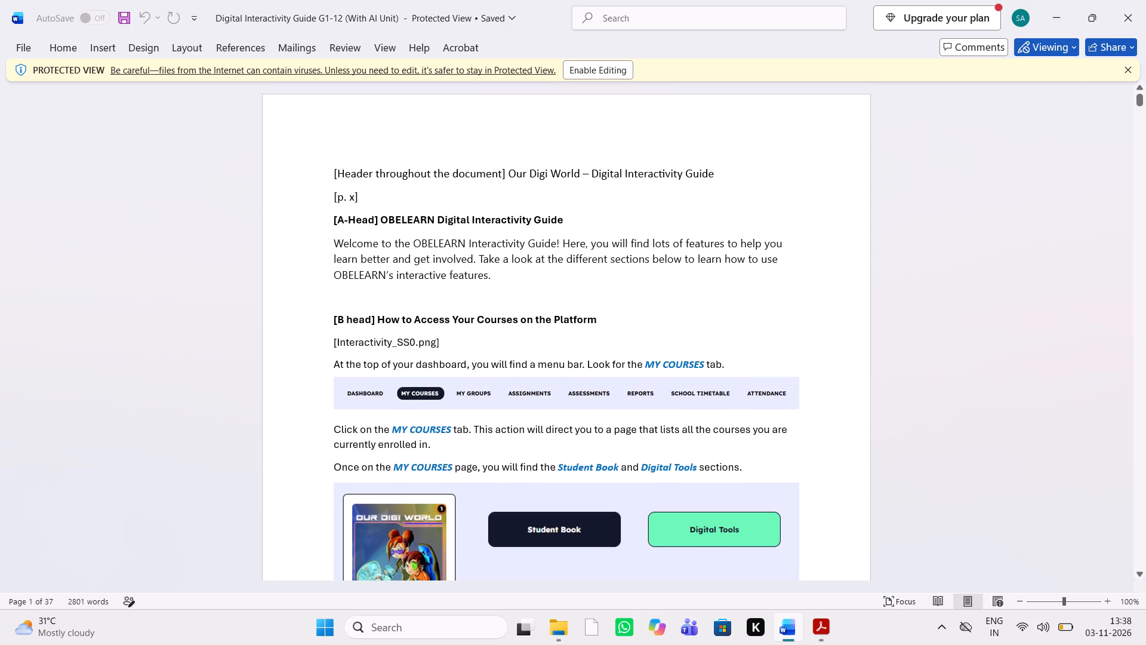
pyautogui.scroll(-12, 671, 339)
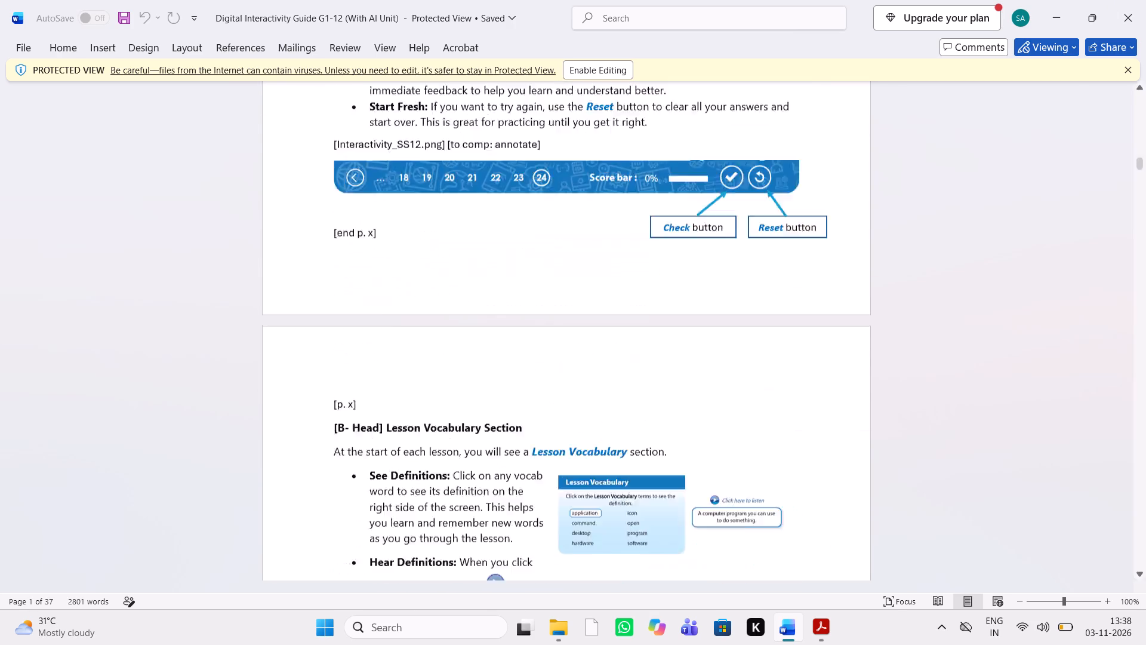
pyautogui.scroll(-15, 671, 339)
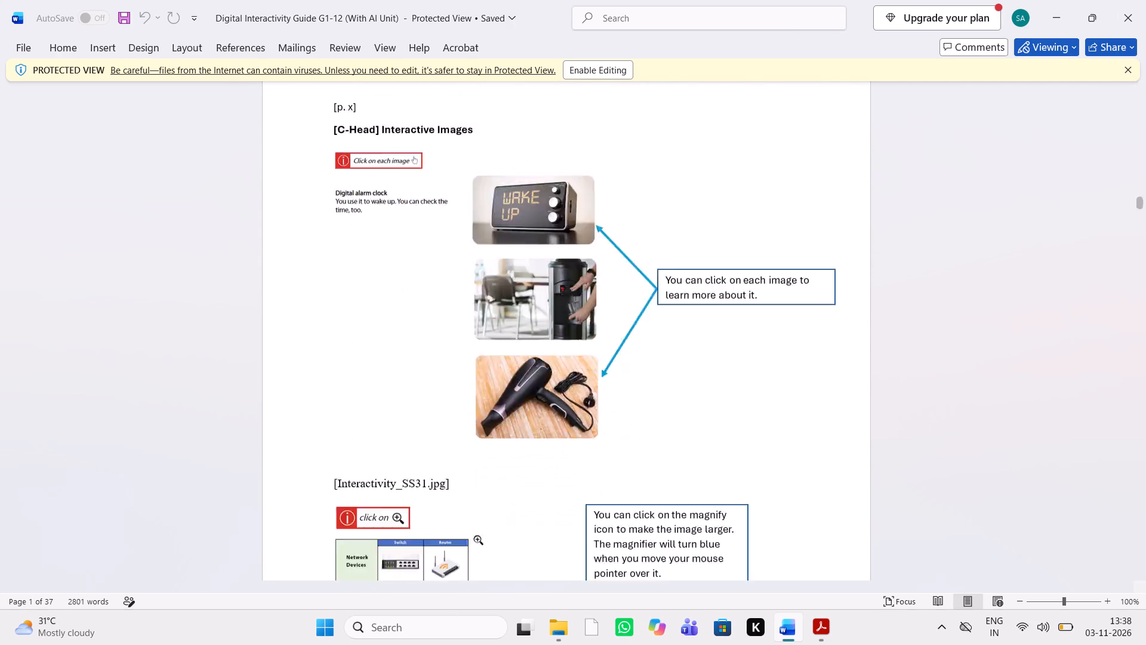
pyautogui.scroll(-15, 671, 339)
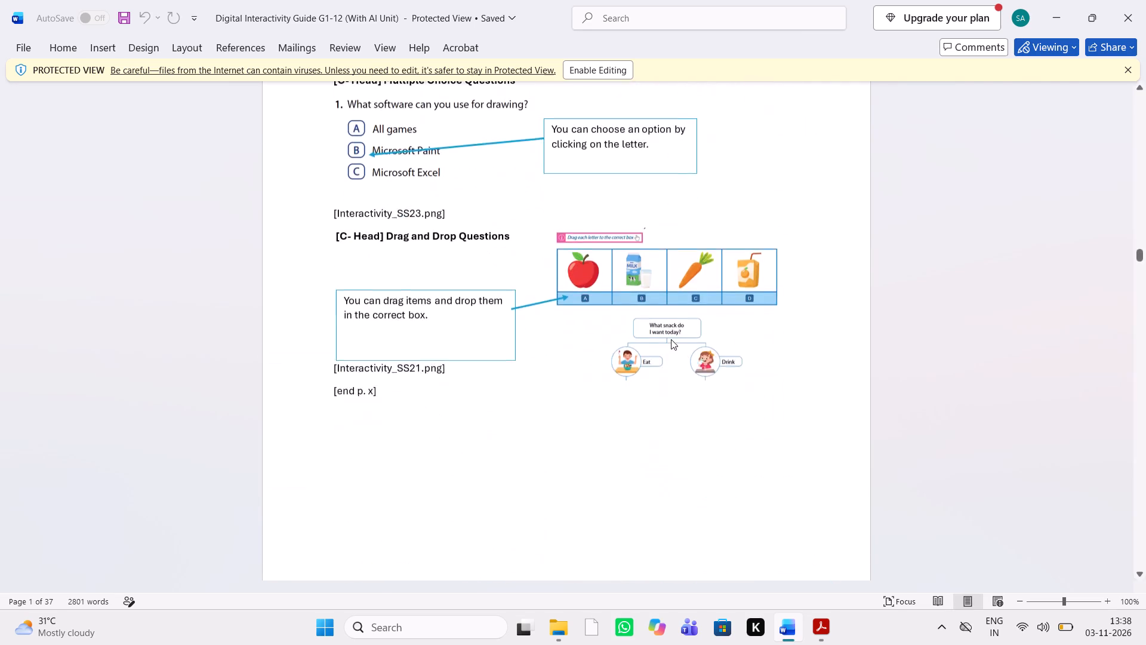
pyautogui.scroll(-14, 671, 339)
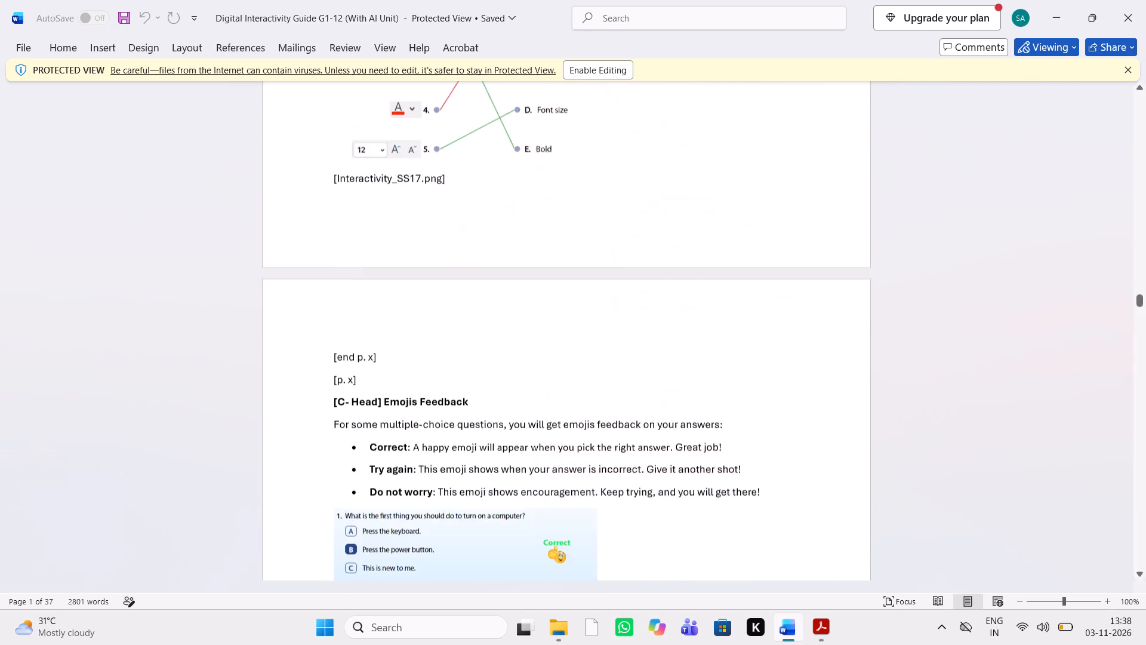
pyautogui.scroll(-7, 671, 339)
pyautogui.scroll(4, 671, 339)
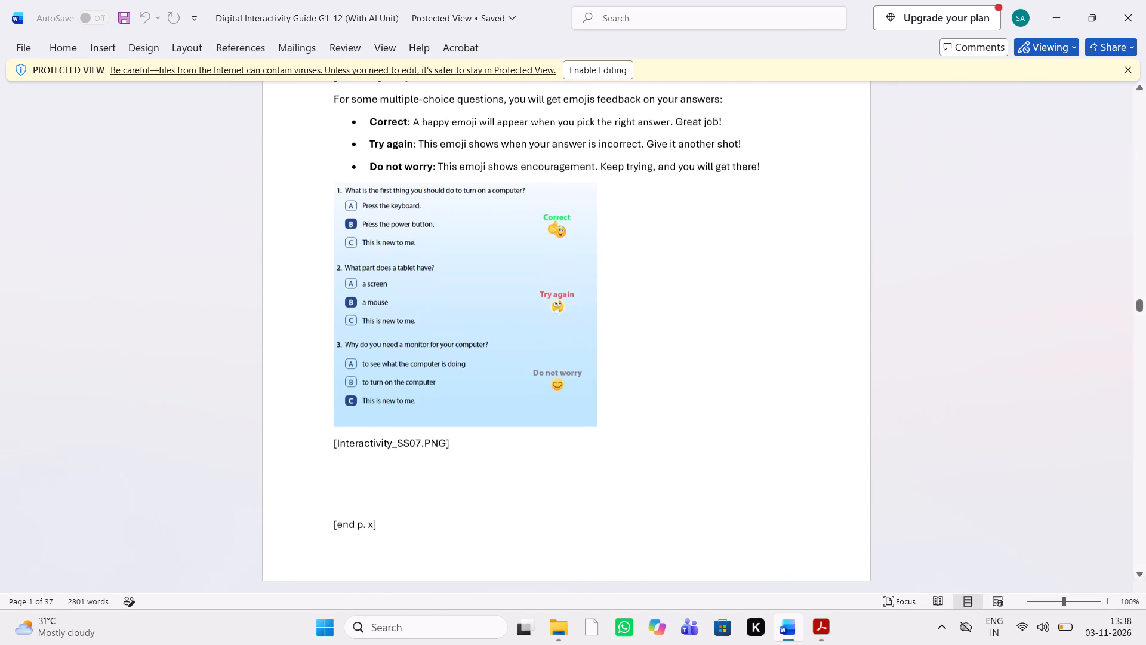
# Examine the manuscript's Section 2: Grades 7-12 as far as Interactive Activities, and return to the Vocabulary Section.
pyautogui.scroll(-2, 671, 339)
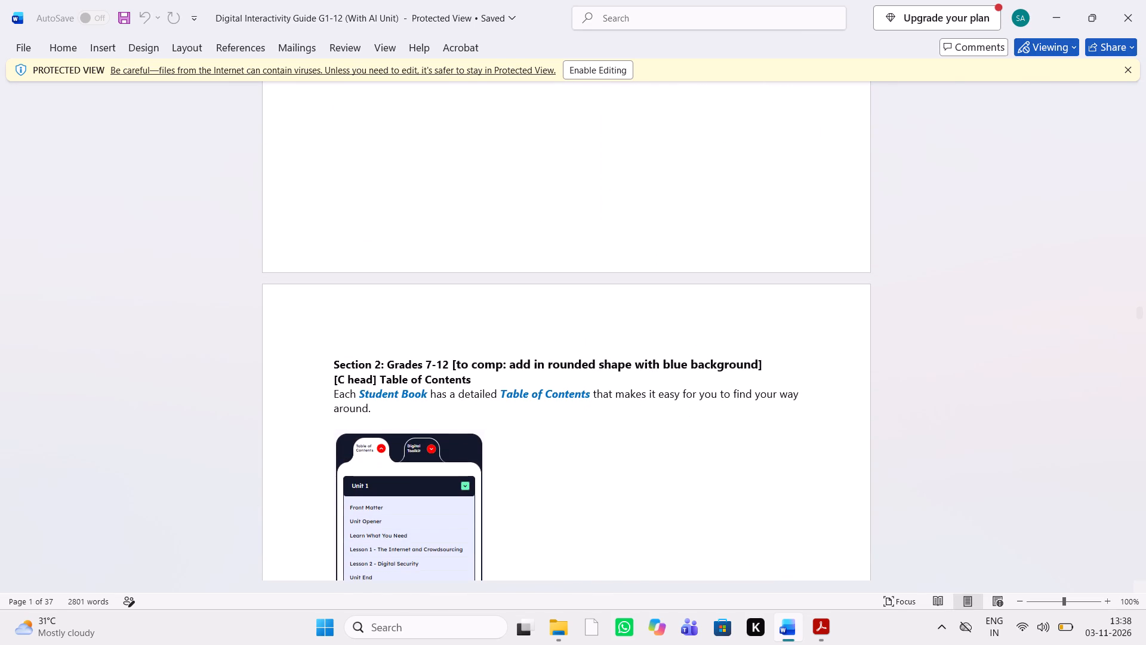
pyautogui.scroll(-20, 671, 339)
pyautogui.scroll(-7, 671, 339)
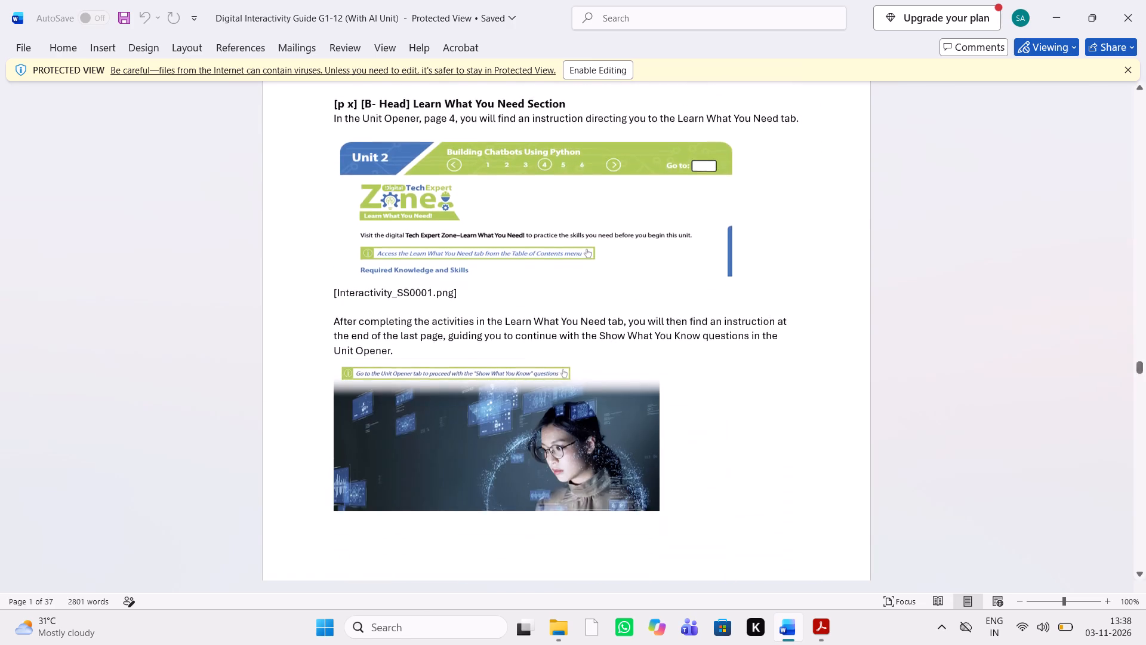
pyautogui.scroll(-12, 671, 339)
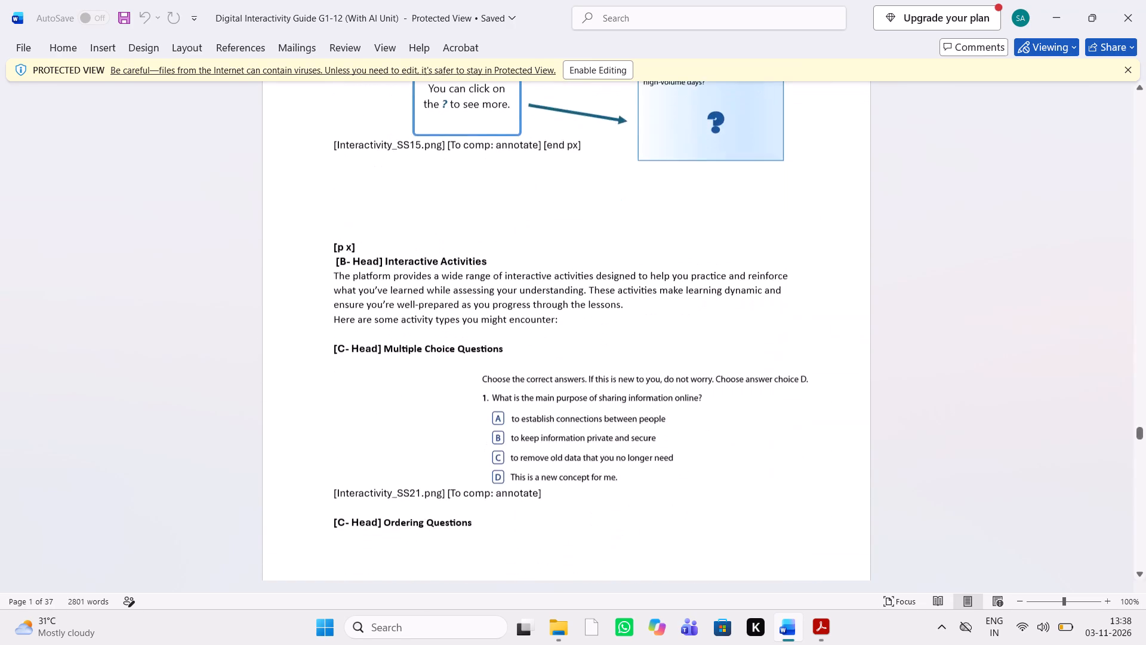
pyautogui.scroll(12, 671, 339)
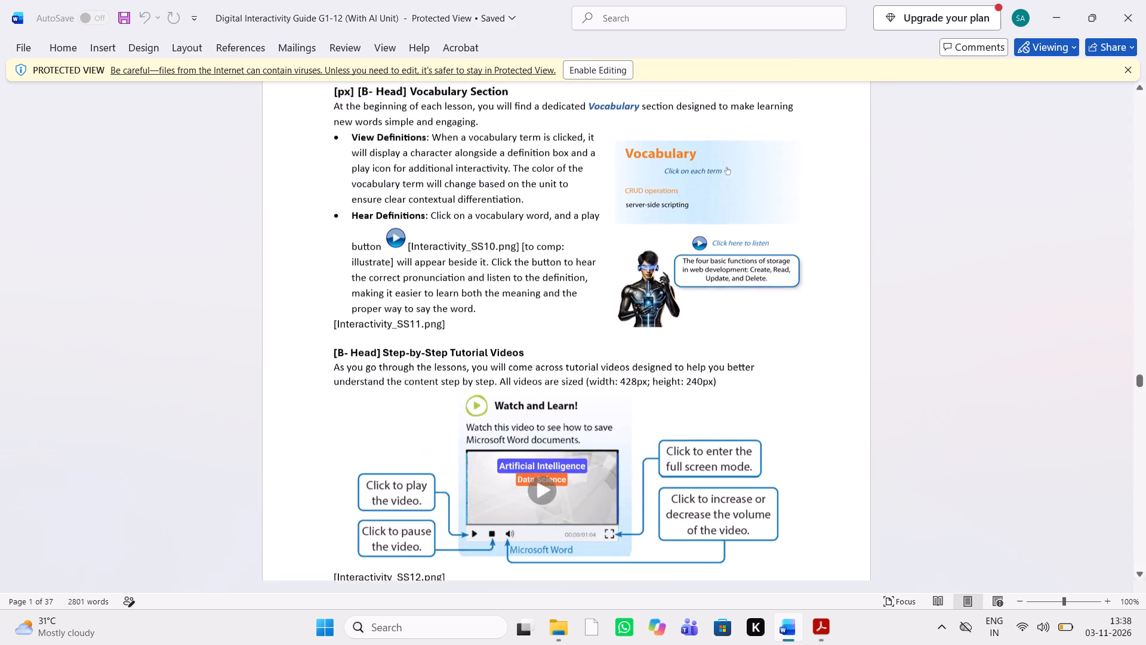
pyautogui.scroll(5, 671, 339)
pyautogui.scroll(-1, 671, 339)
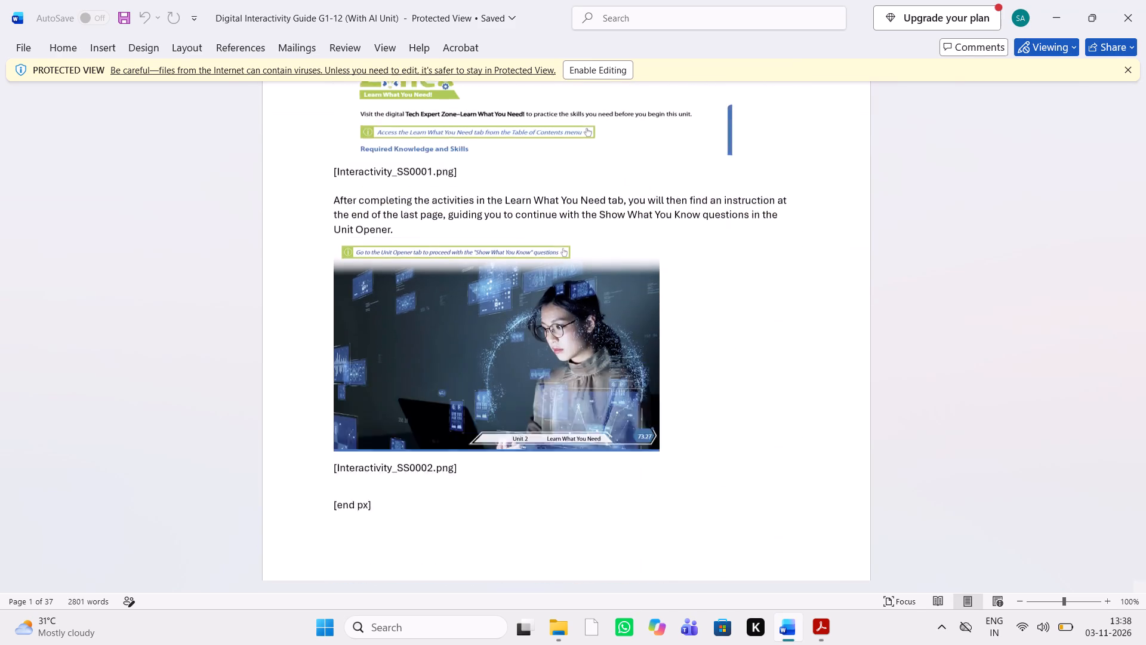
pyautogui.scroll(-2, 671, 339)
# Switch to the PDF in Acrobat and check its cover and the OBELEARN Digital Interactivity Guide introduction on page 2.
pyautogui.click(826, 622)
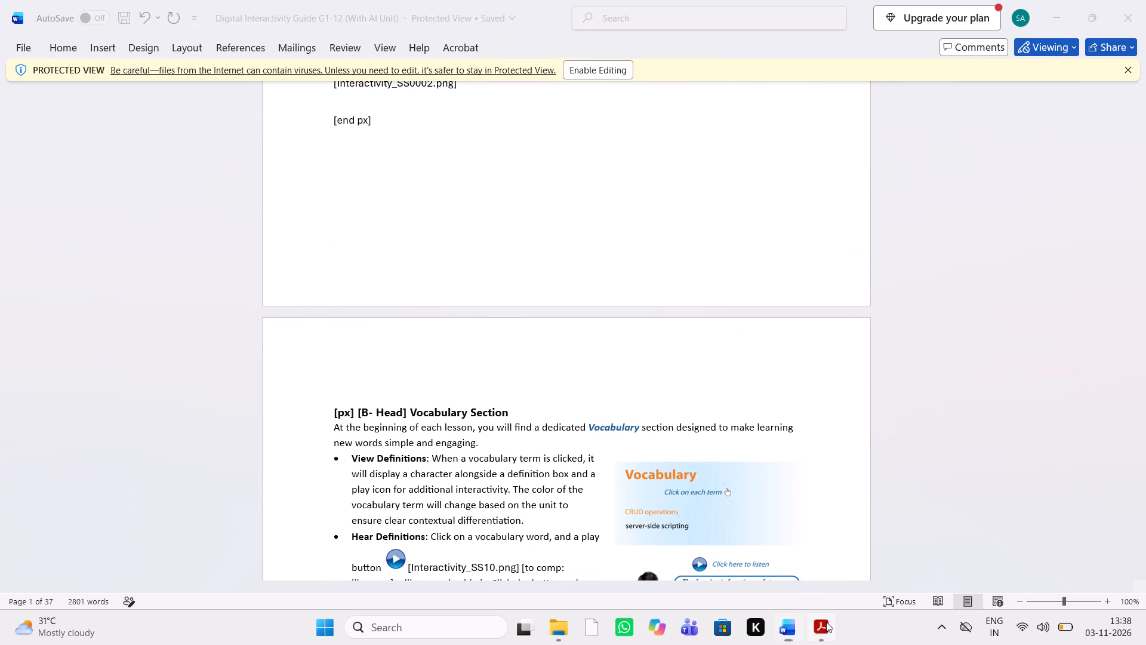
pyautogui.scroll(20, 523, 343)
pyautogui.scroll(5, 523, 343)
pyautogui.scroll(20, 523, 343)
pyautogui.scroll(20, 523, 343)
pyautogui.scroll(20, 523, 343)
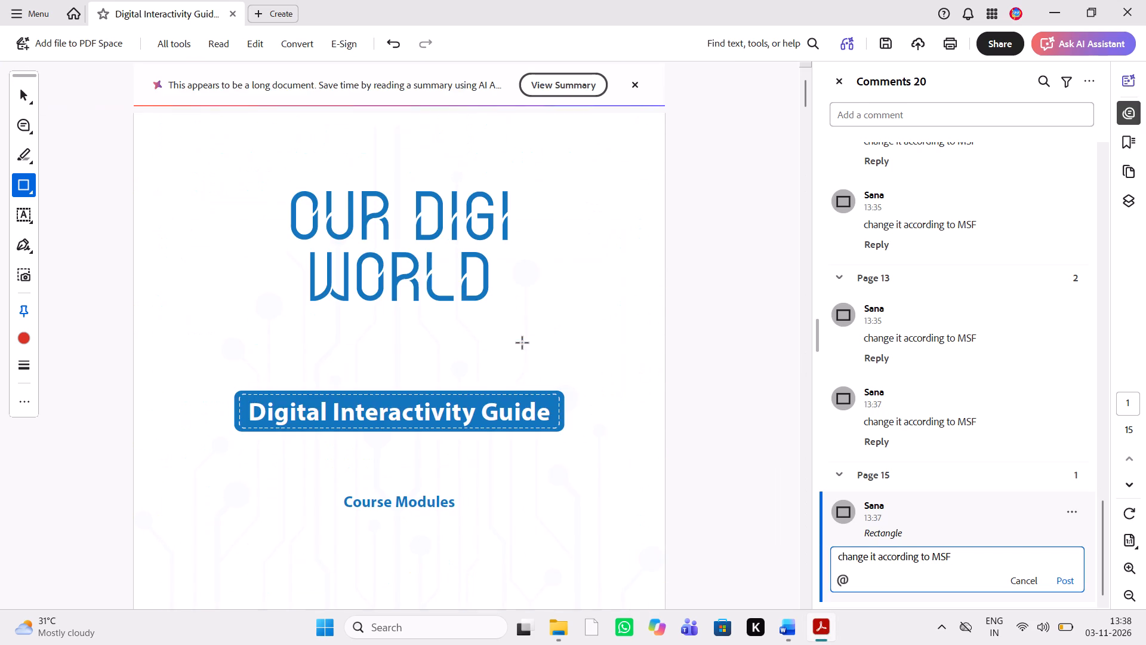
pyautogui.scroll(-4, 523, 343)
pyautogui.scroll(3, 523, 343)
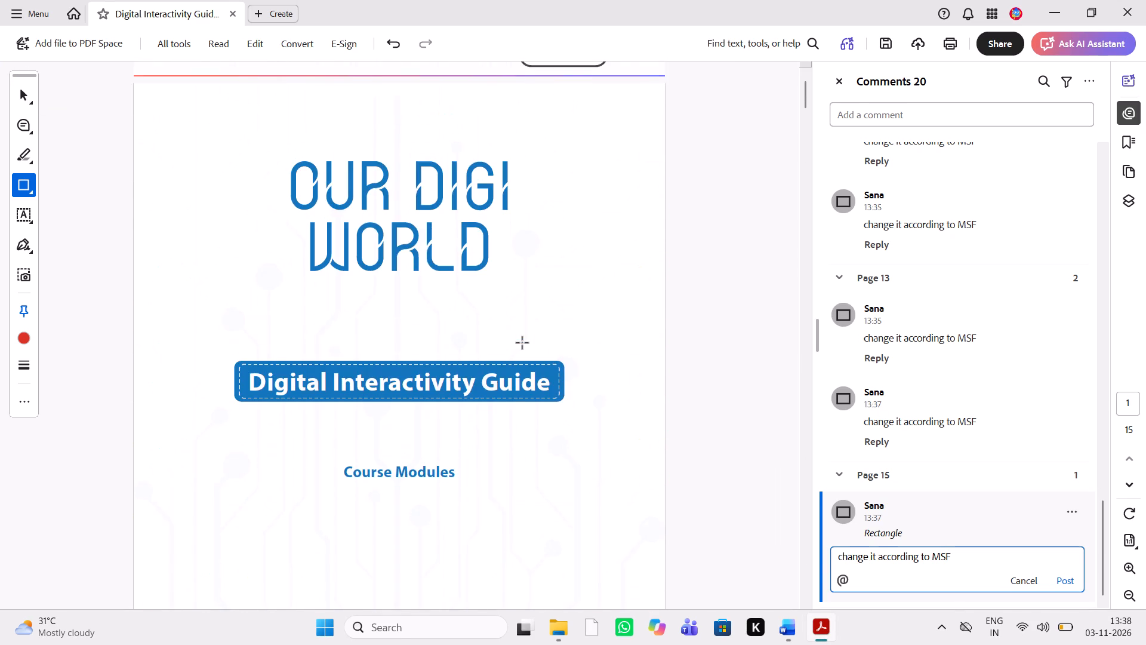
pyautogui.scroll(-4, 523, 343)
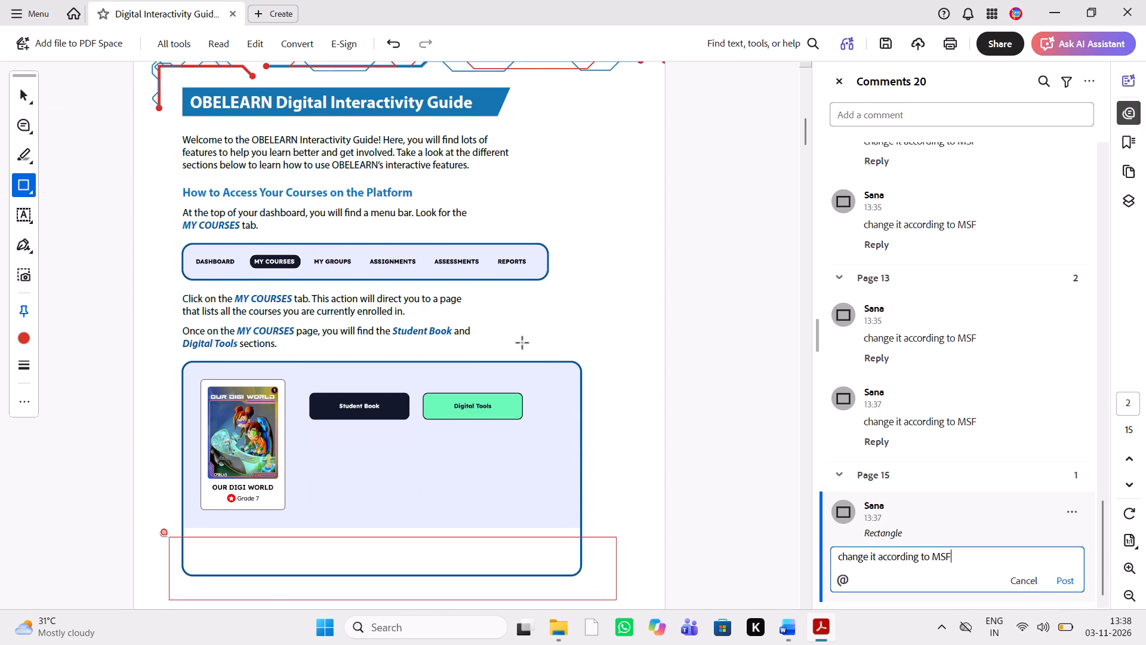
pyautogui.click(823, 621)
# Look back through the Word manuscript from the Vocabulary Section, past Progress Tracking and Digital Toolkit, to Emojis Feedback.
pyautogui.scroll(1, 667, 302)
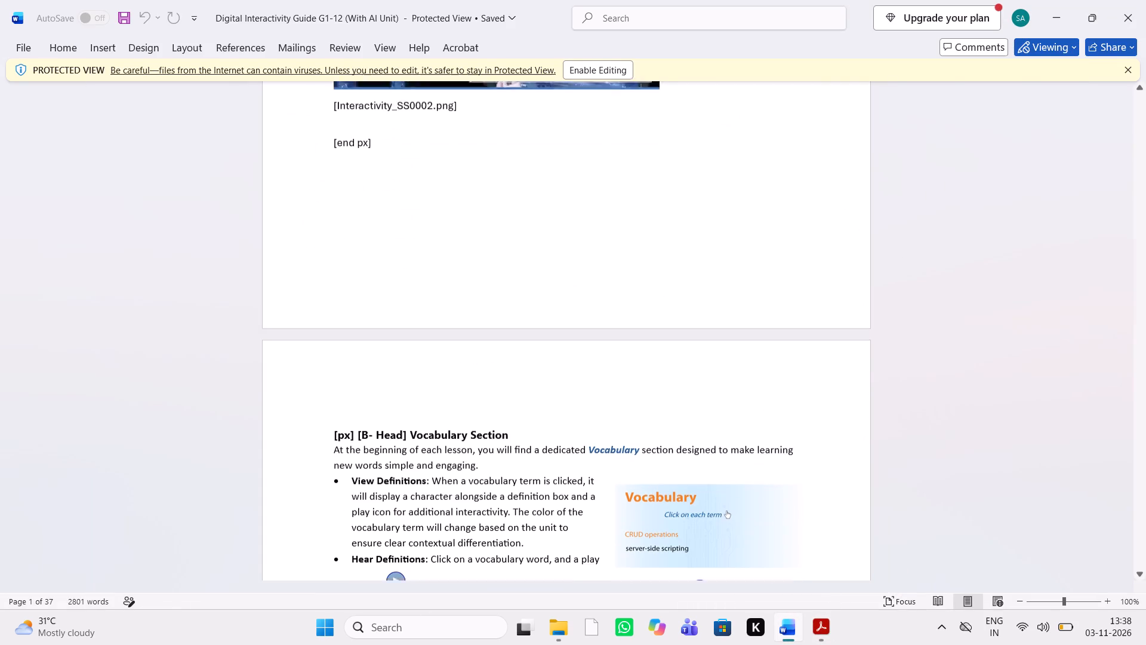
pyautogui.scroll(6, 667, 302)
pyautogui.scroll(-2, 667, 302)
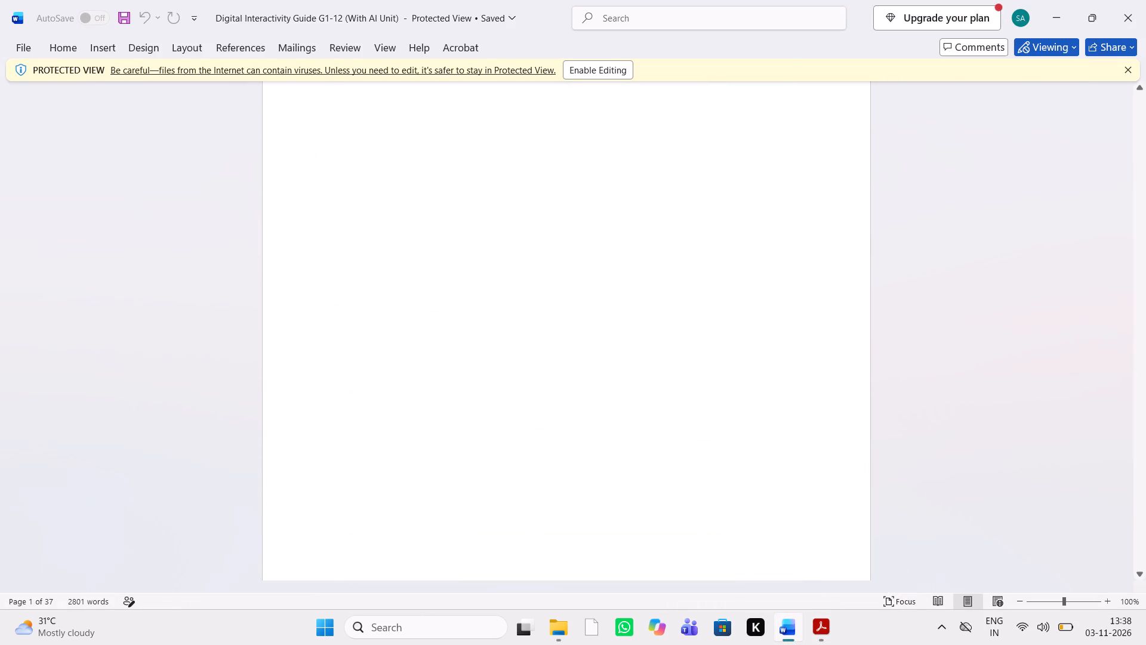
pyautogui.scroll(-15, 667, 302)
pyautogui.scroll(2, 667, 302)
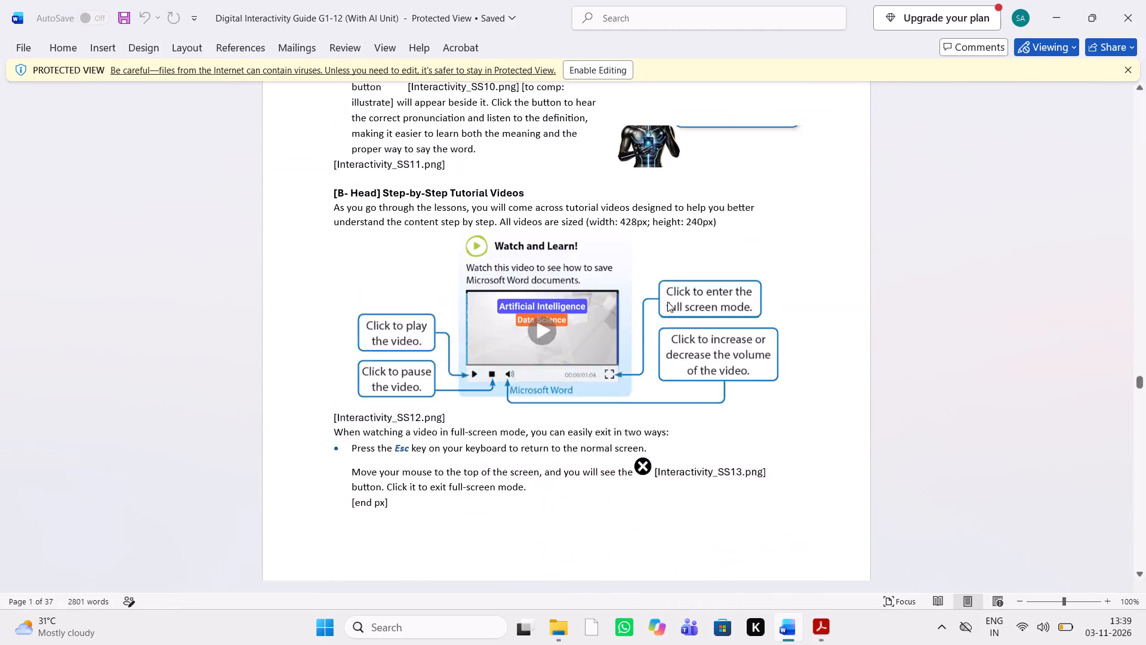
pyautogui.scroll(3, 667, 302)
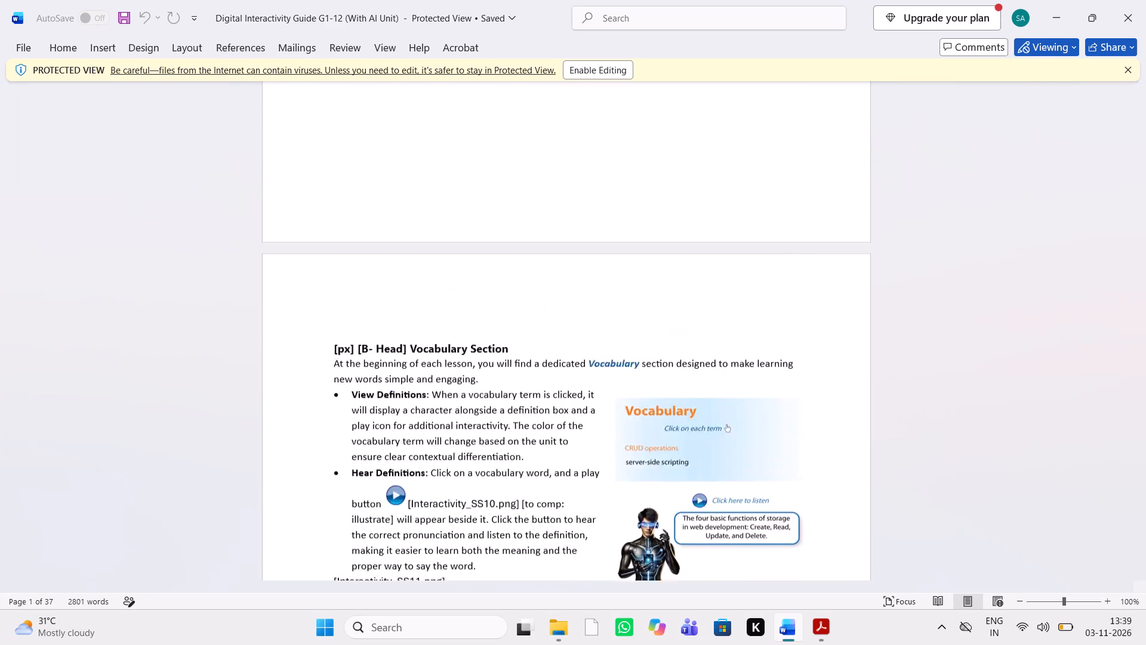
pyautogui.scroll(4, 667, 302)
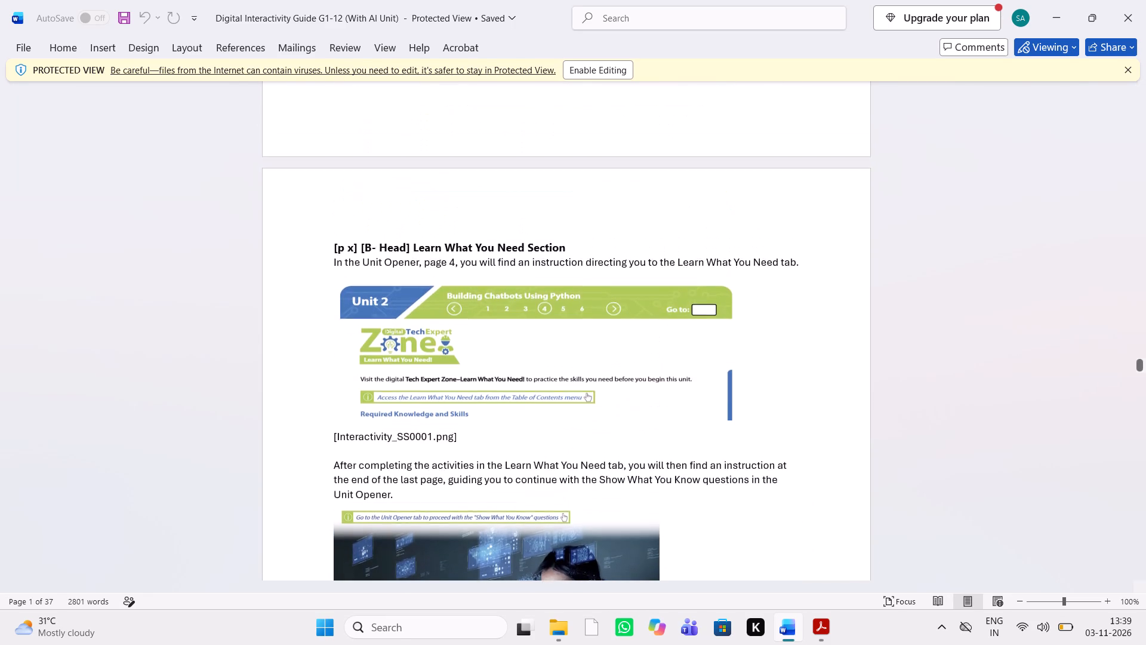
pyautogui.scroll(5, 667, 302)
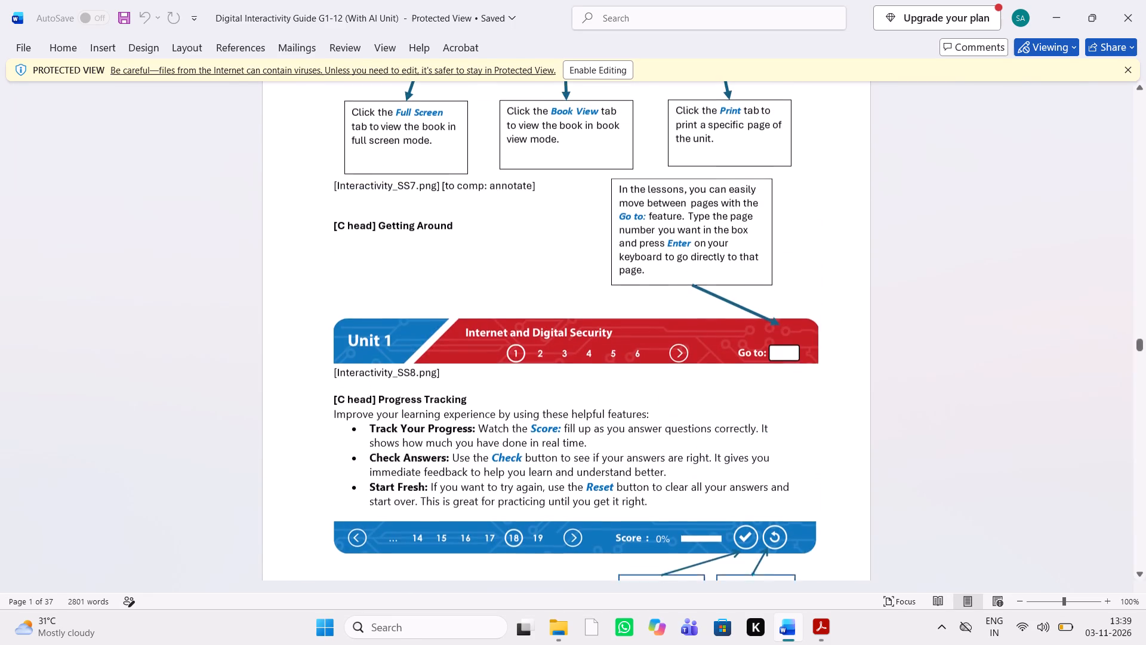
pyautogui.scroll(5, 667, 302)
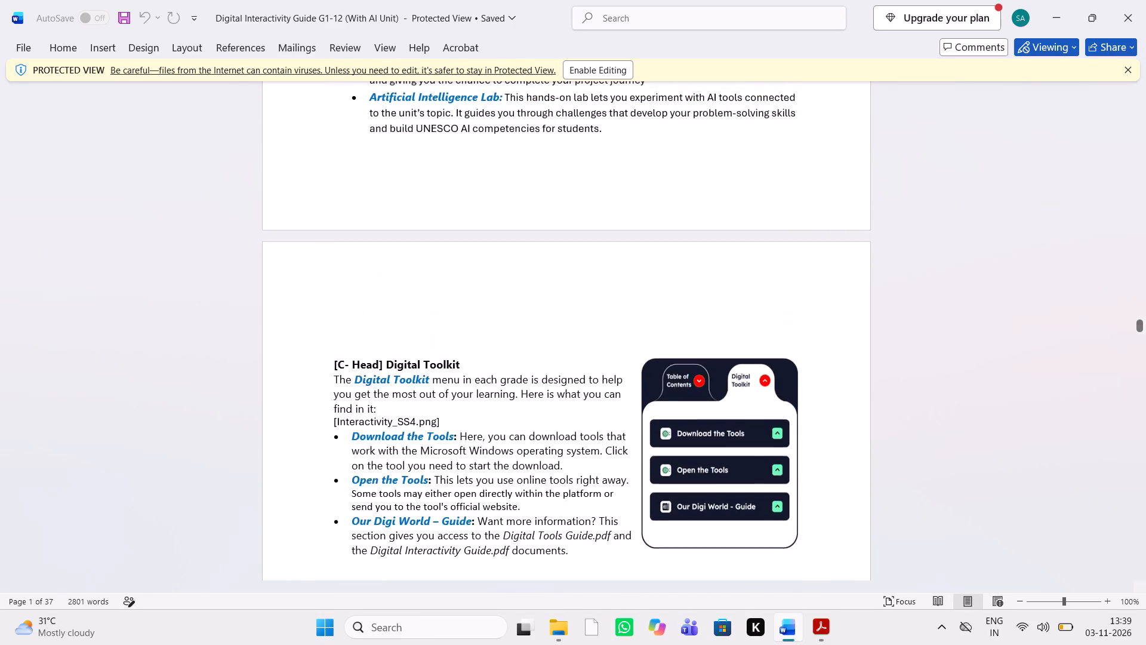
pyautogui.scroll(5, 667, 302)
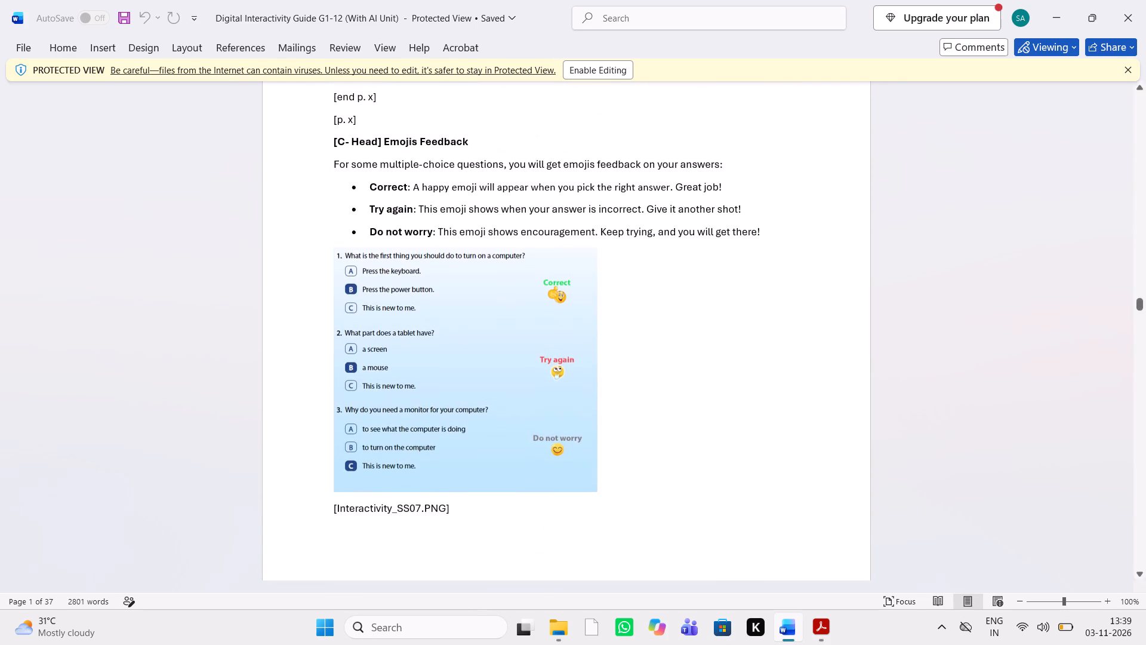
pyautogui.scroll(2, 667, 302)
# Review the manuscript's Section 2: Grades 7-12 from Table of Contents through Digital Toolkit and Vocabulary to Interactive Targets.
pyautogui.scroll(-6, 667, 302)
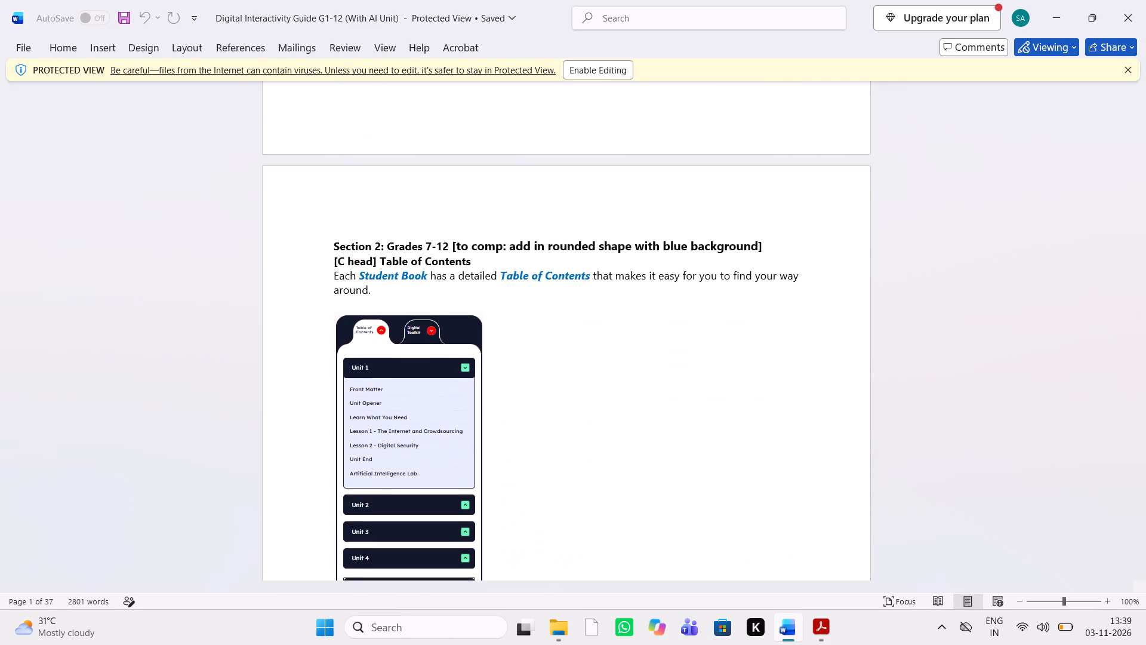
pyautogui.scroll(-4, 667, 302)
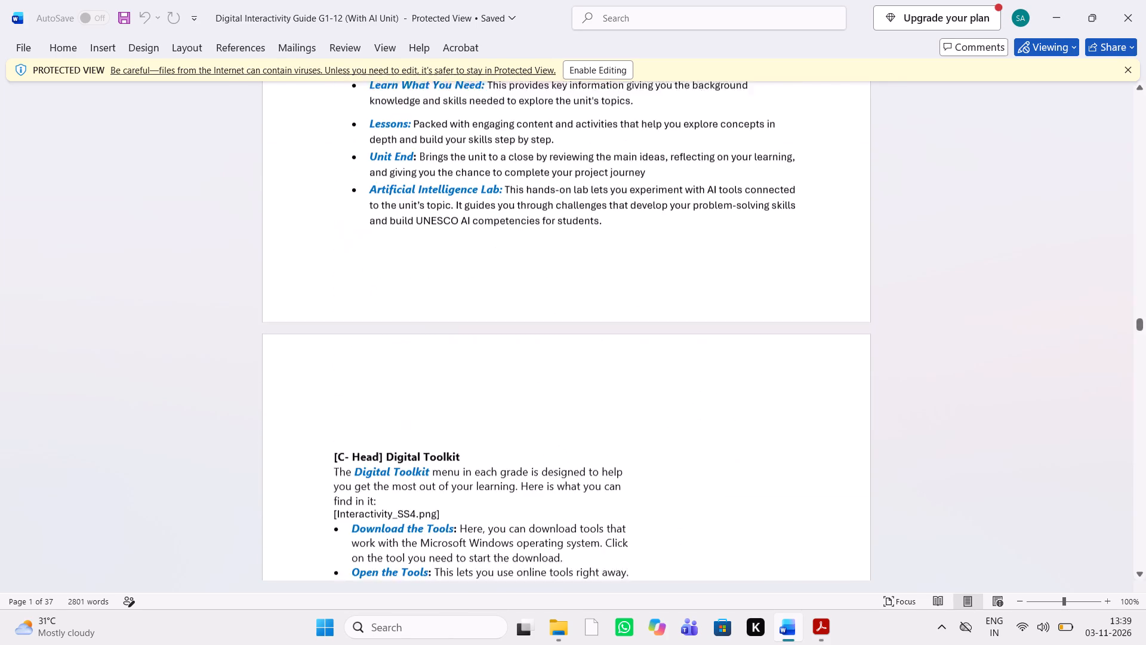
pyautogui.scroll(-2, 667, 302)
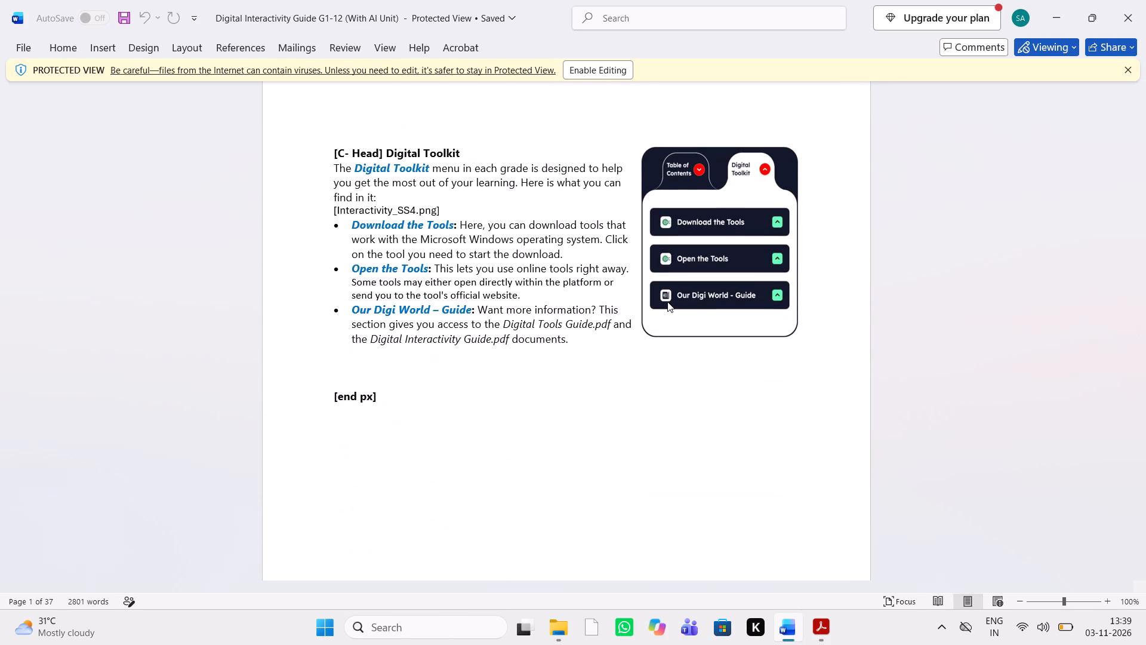
pyautogui.scroll(-7, 667, 302)
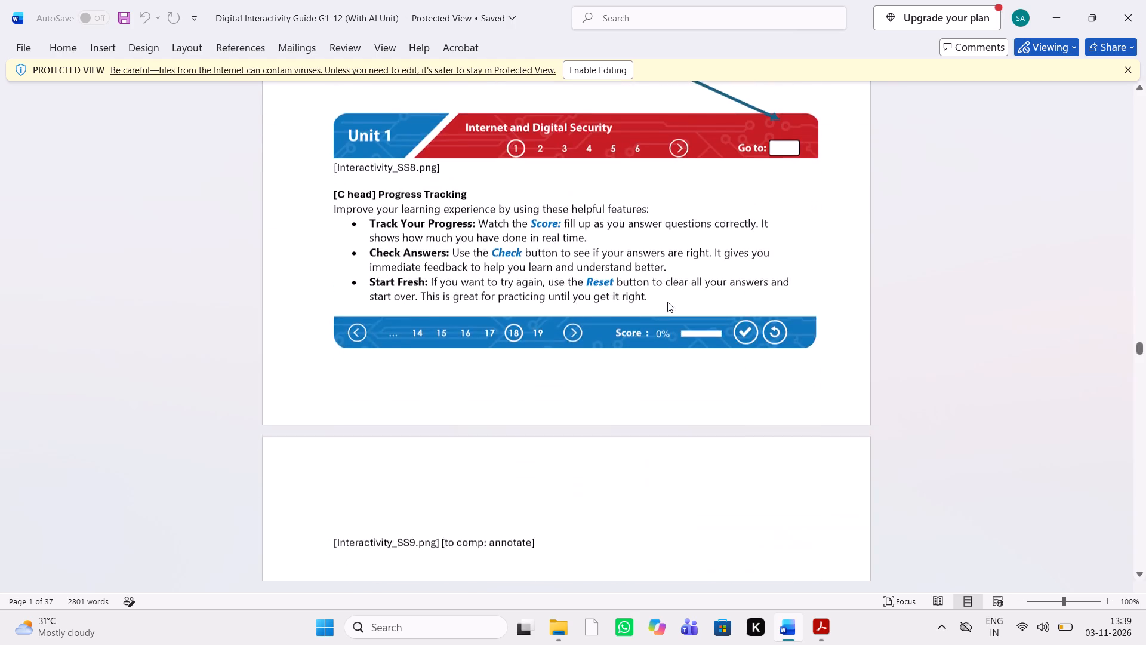
pyautogui.scroll(-9, 667, 302)
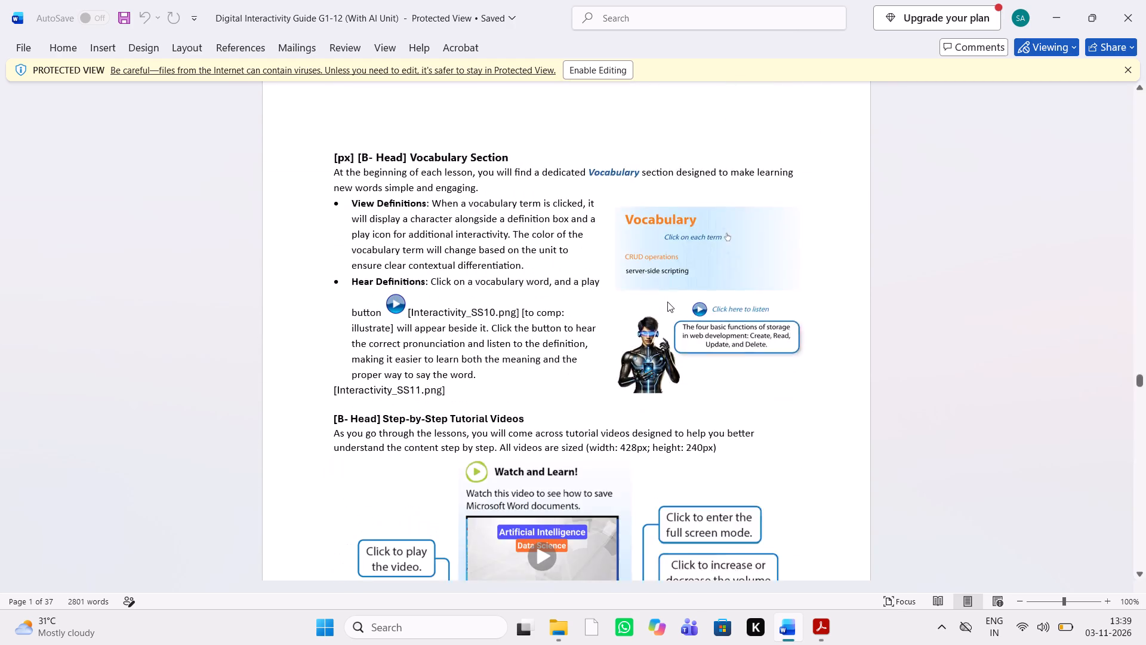
pyautogui.scroll(-10, 667, 302)
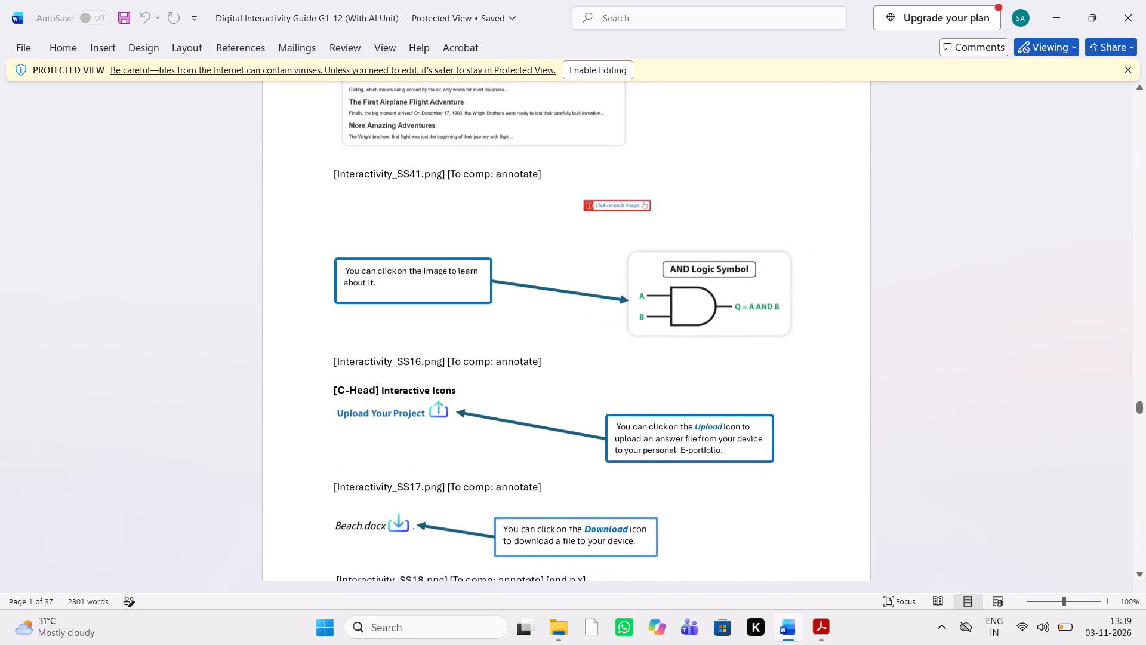
pyautogui.scroll(-5, 667, 302)
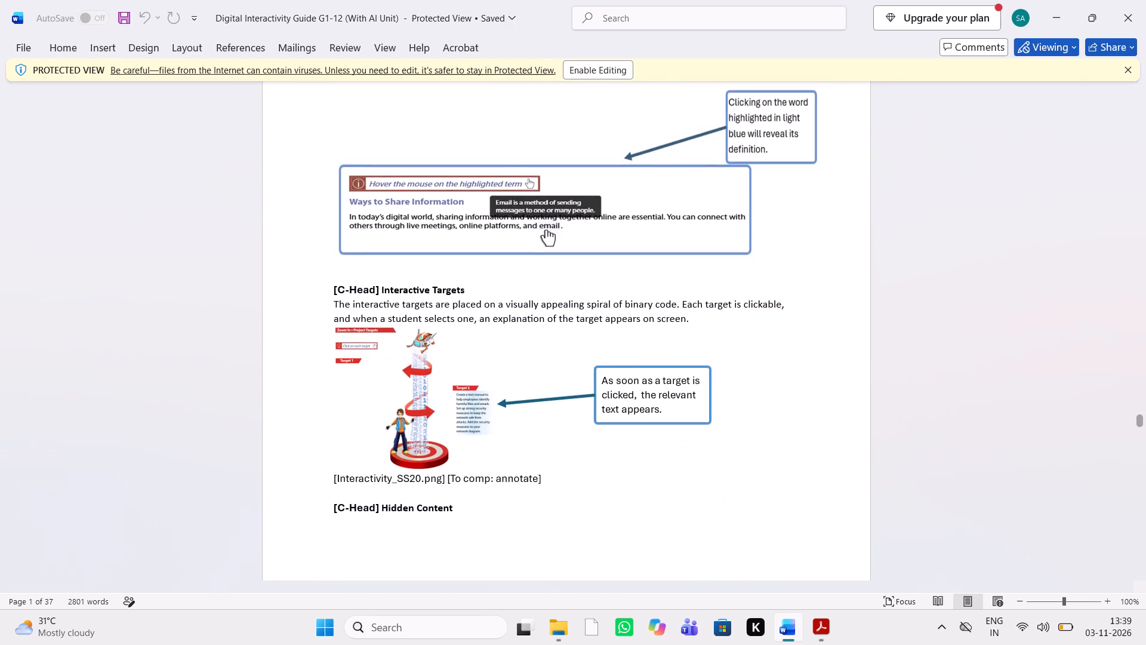
# Review the manuscript's Section 2 content from Hidden Content through the Interactive Activities question types and Interactive Tables to Immediate Feedback.
pyautogui.scroll(-6, 667, 302)
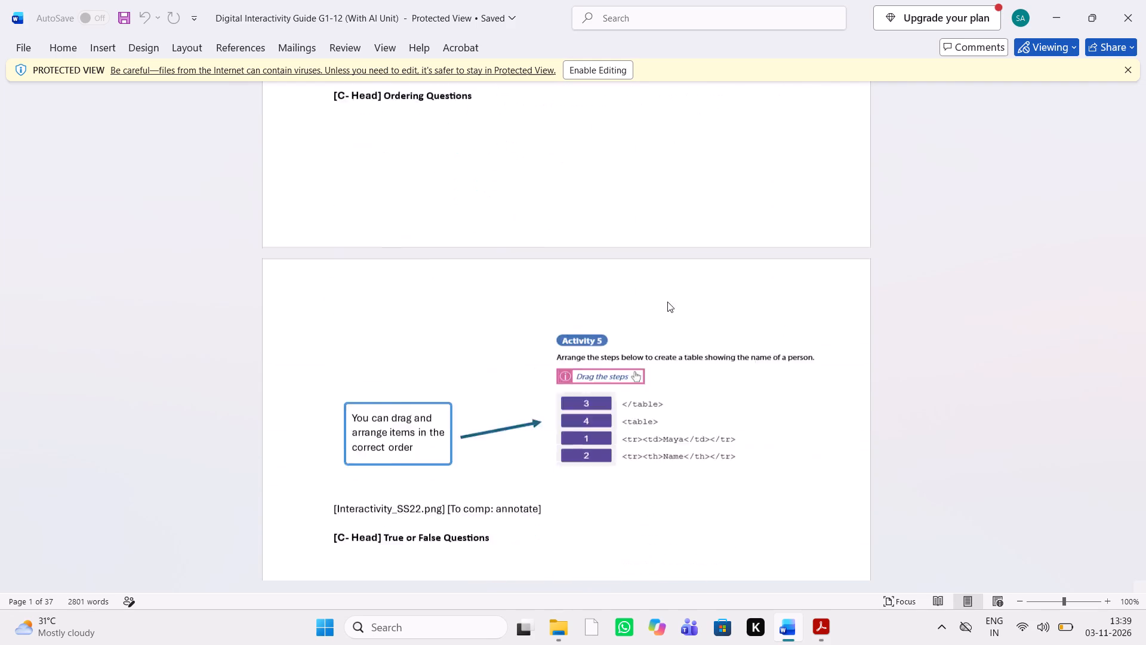
pyautogui.scroll(-5, 667, 302)
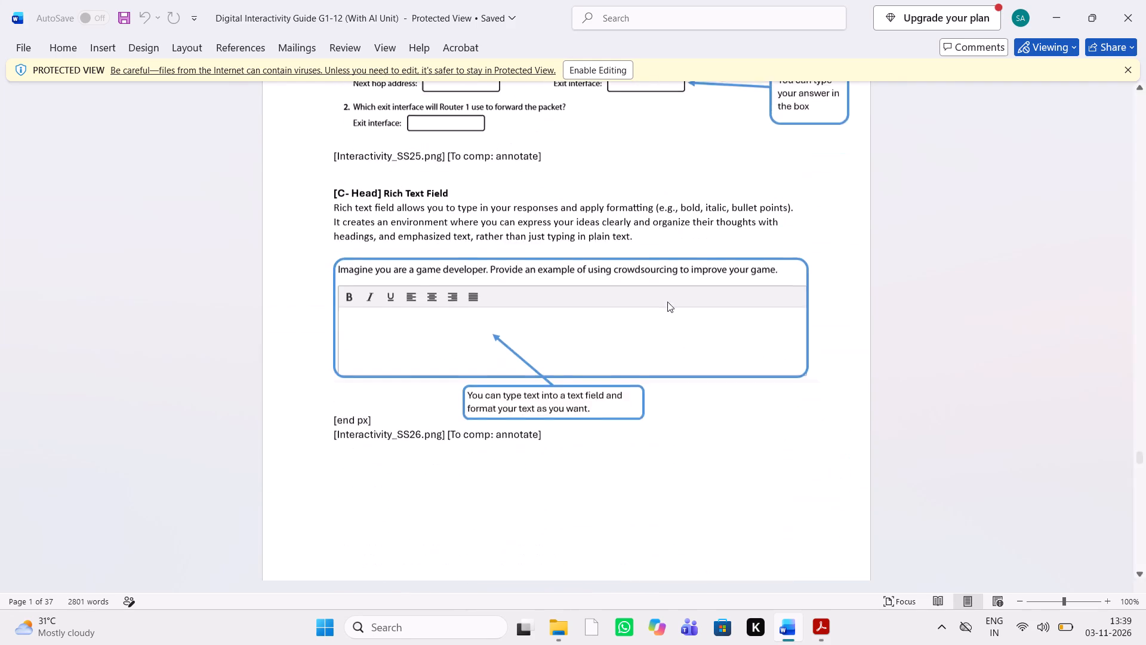
pyautogui.scroll(-8, 667, 302)
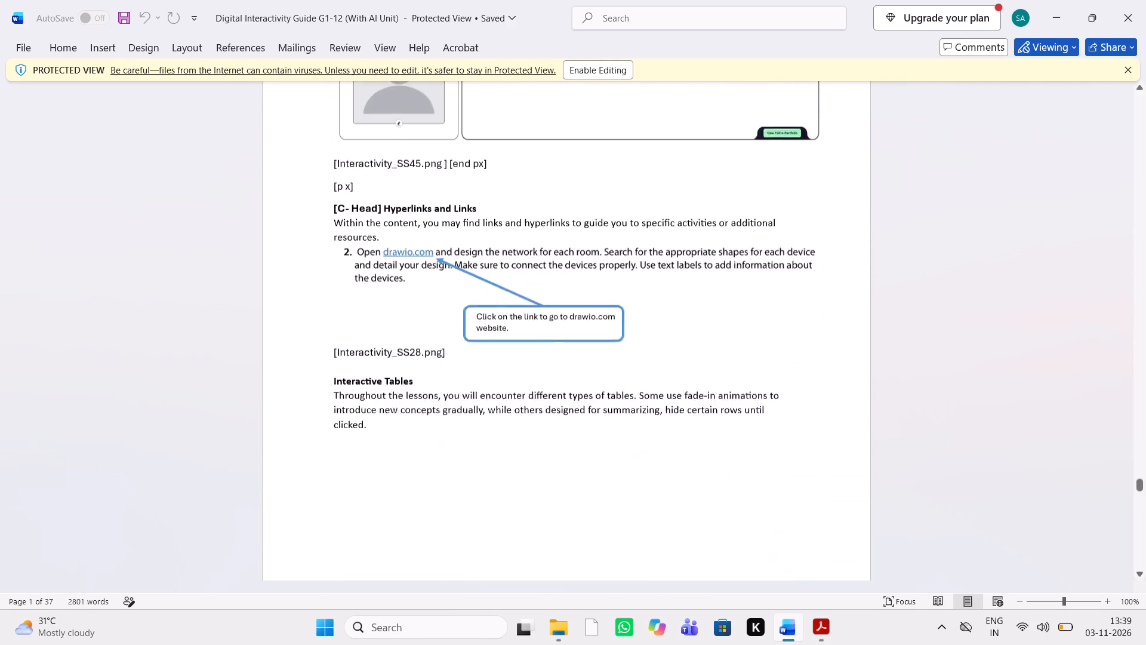
pyautogui.scroll(-6, 667, 302)
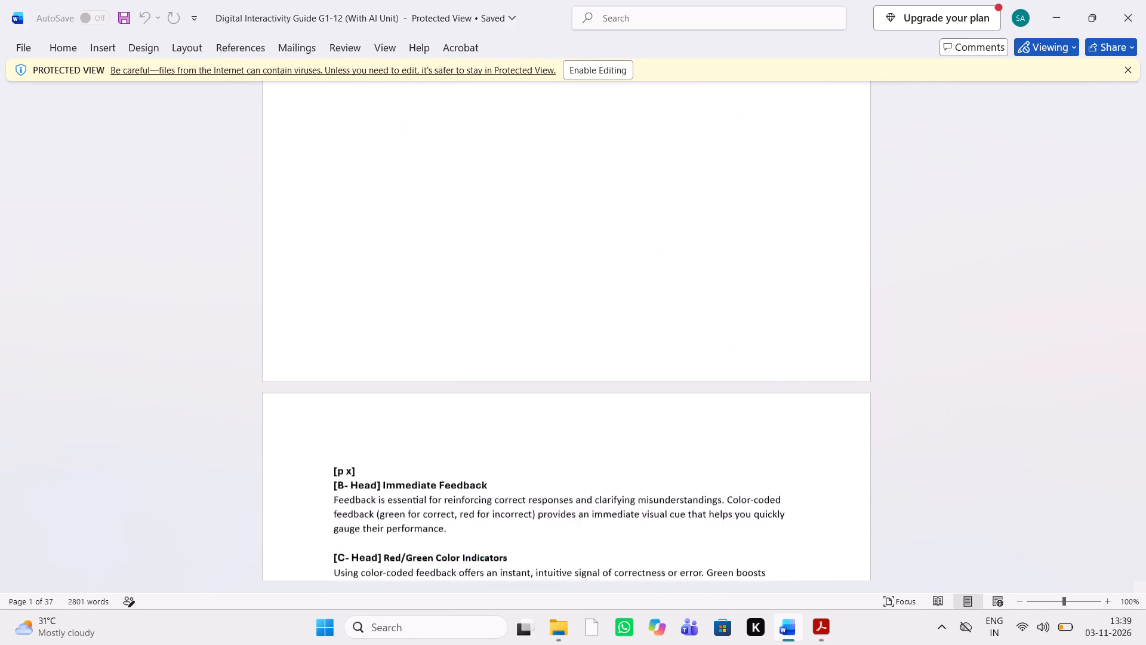
# Examine the manuscript's Immediate Feedback section, including Red/Green Color Indicators and feedback with explanation, and continue to Fade in Animations.
pyautogui.scroll(-2, 667, 296)
pyautogui.scroll(2, 667, 296)
pyautogui.scroll(-6, 667, 296)
pyautogui.scroll(1, 667, 296)
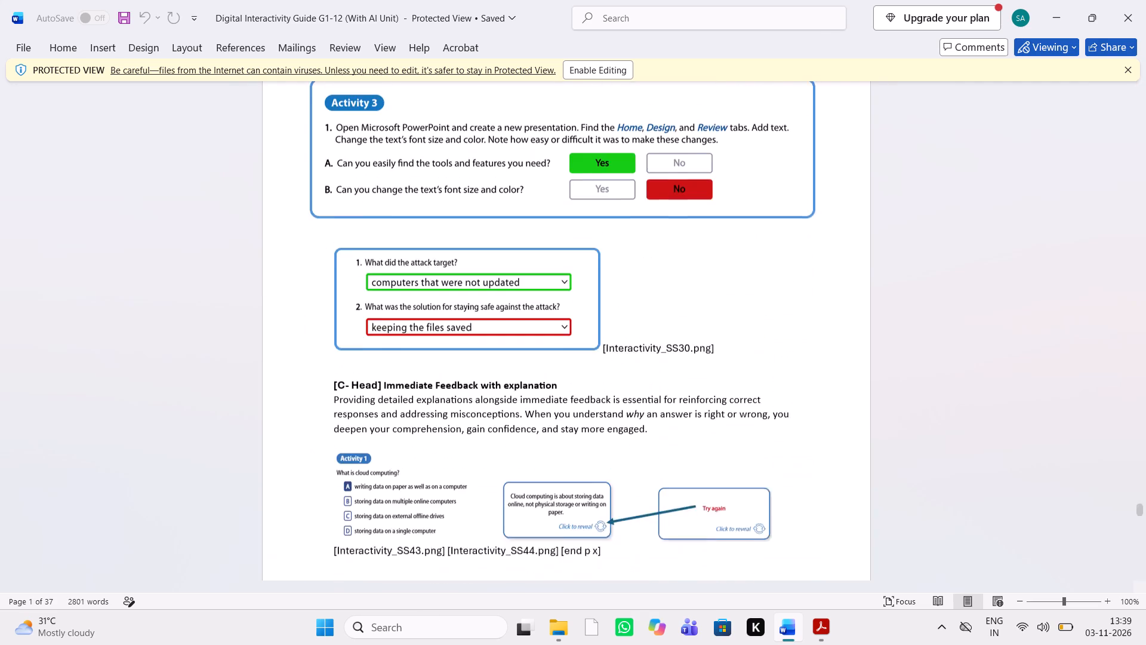
pyautogui.scroll(4, 667, 296)
pyautogui.scroll(-7, 667, 296)
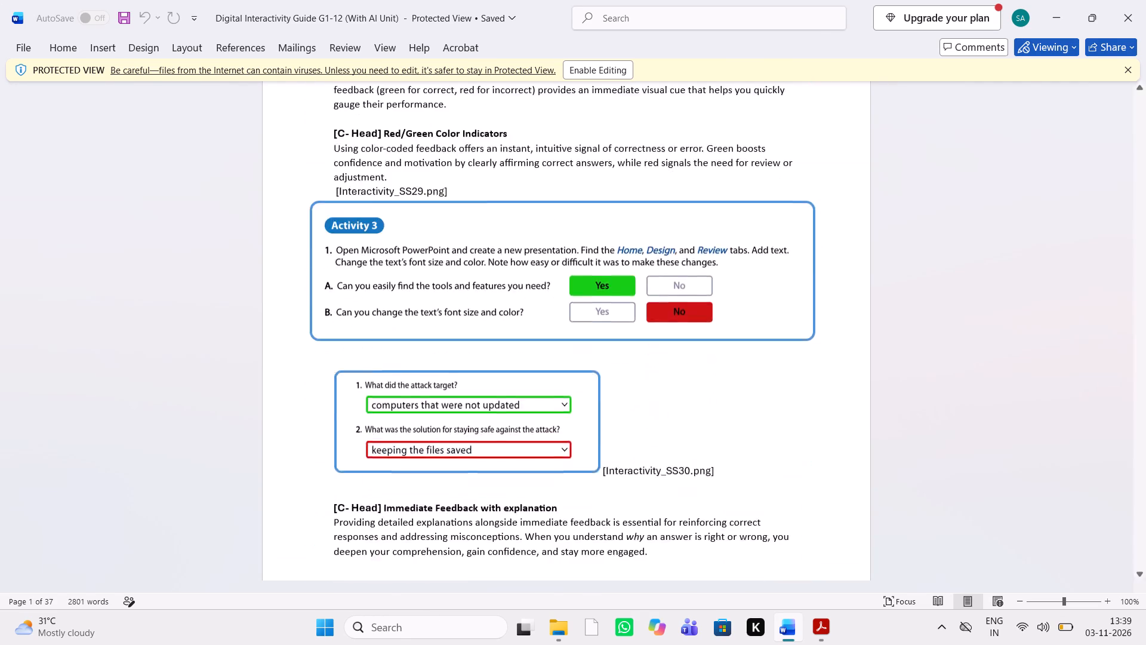
pyautogui.scroll(-6, 667, 296)
pyautogui.scroll(3, 667, 296)
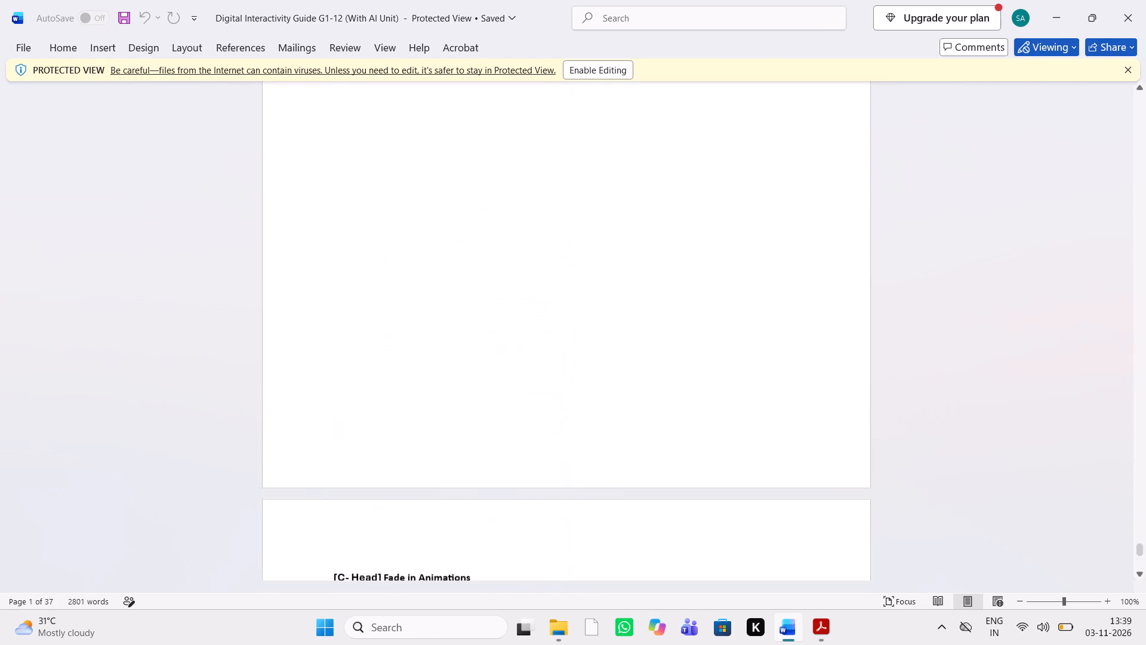
pyautogui.scroll(1, 667, 296)
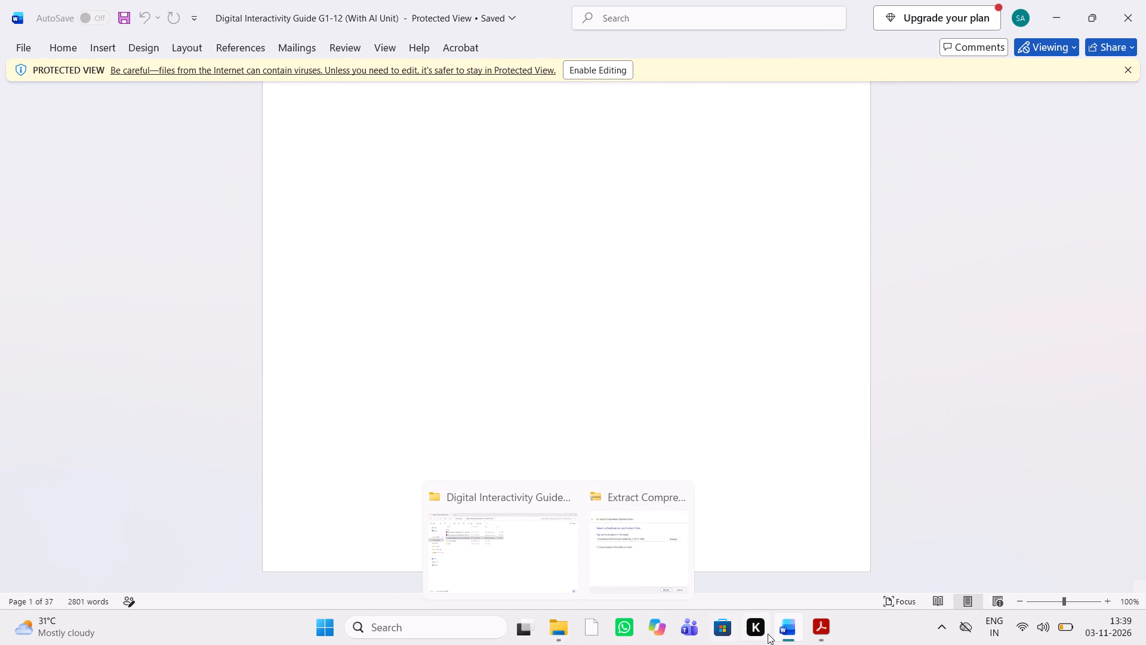
# Switch to the PDF in Acrobat, hide its comments list, and look through the pages up to page 15 and back to the cover.
pyautogui.click(828, 641)
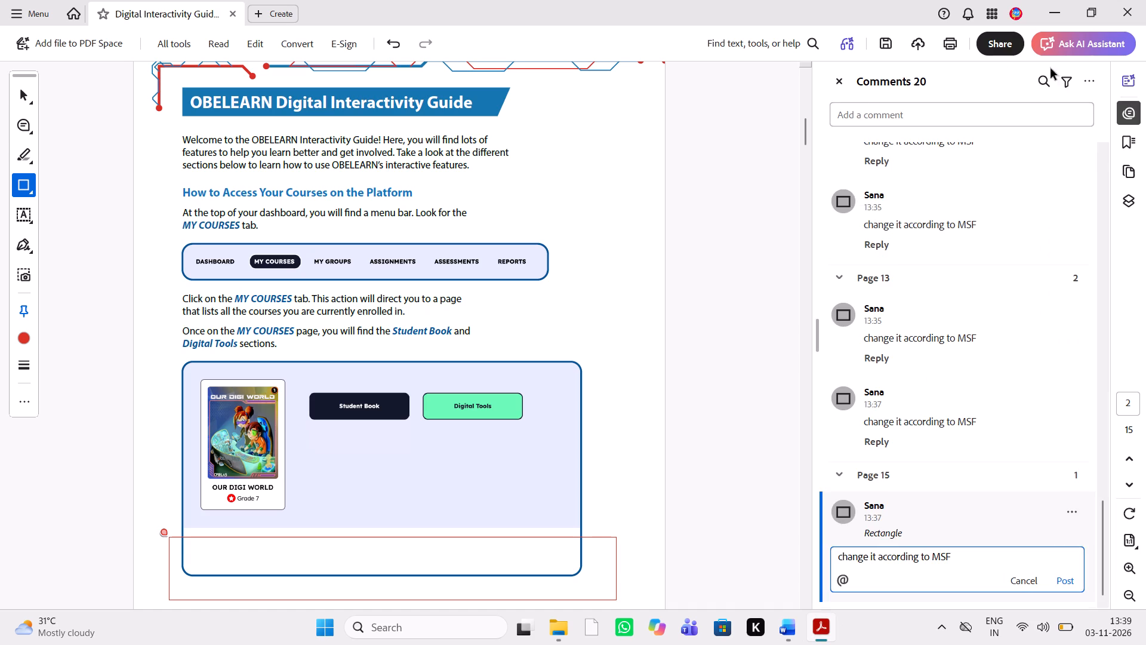
pyautogui.click(842, 85)
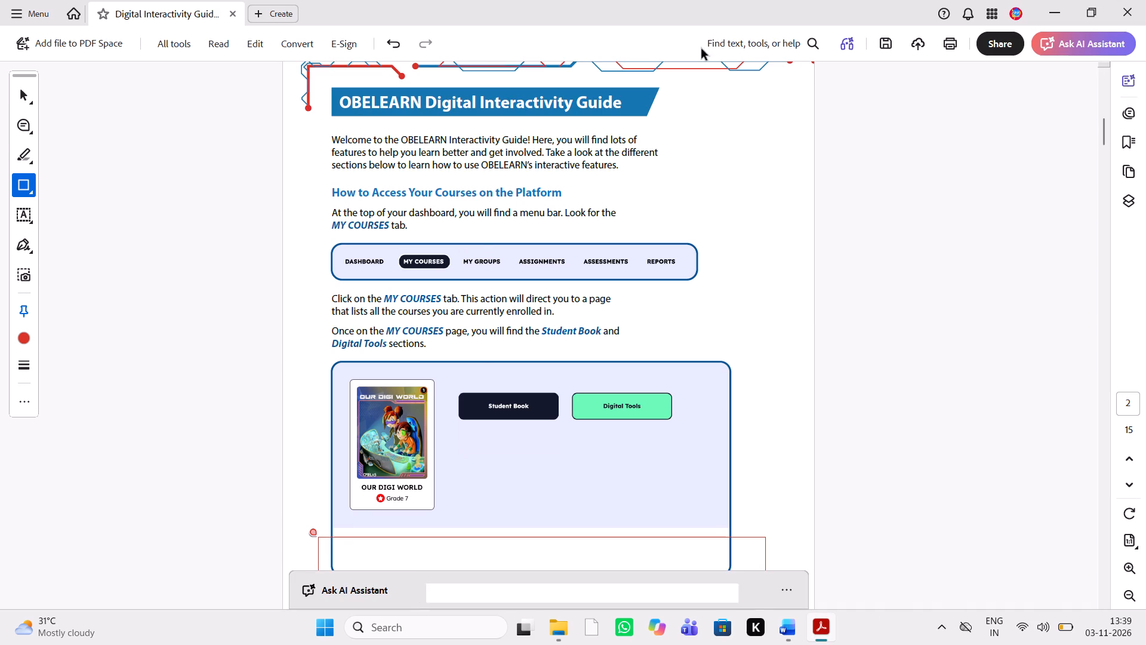
pyautogui.scroll(16, 709, 180)
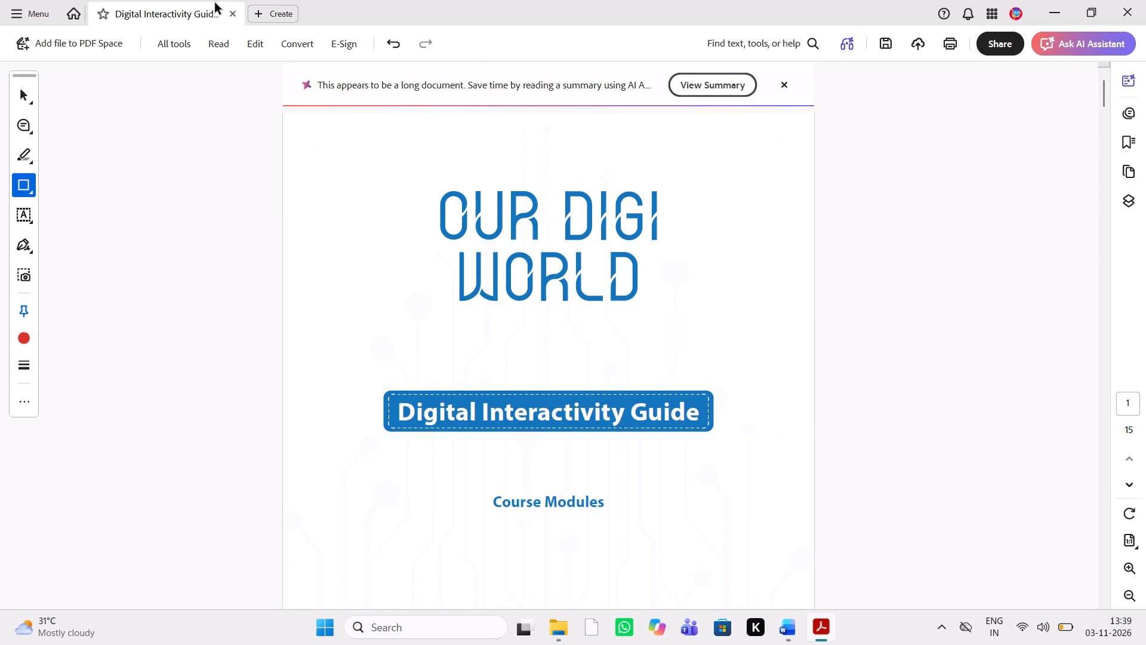
pyautogui.scroll(-16, 559, 401)
pyautogui.scroll(-20, 559, 401)
pyautogui.scroll(-20, 559, 401)
pyautogui.scroll(-5, 559, 401)
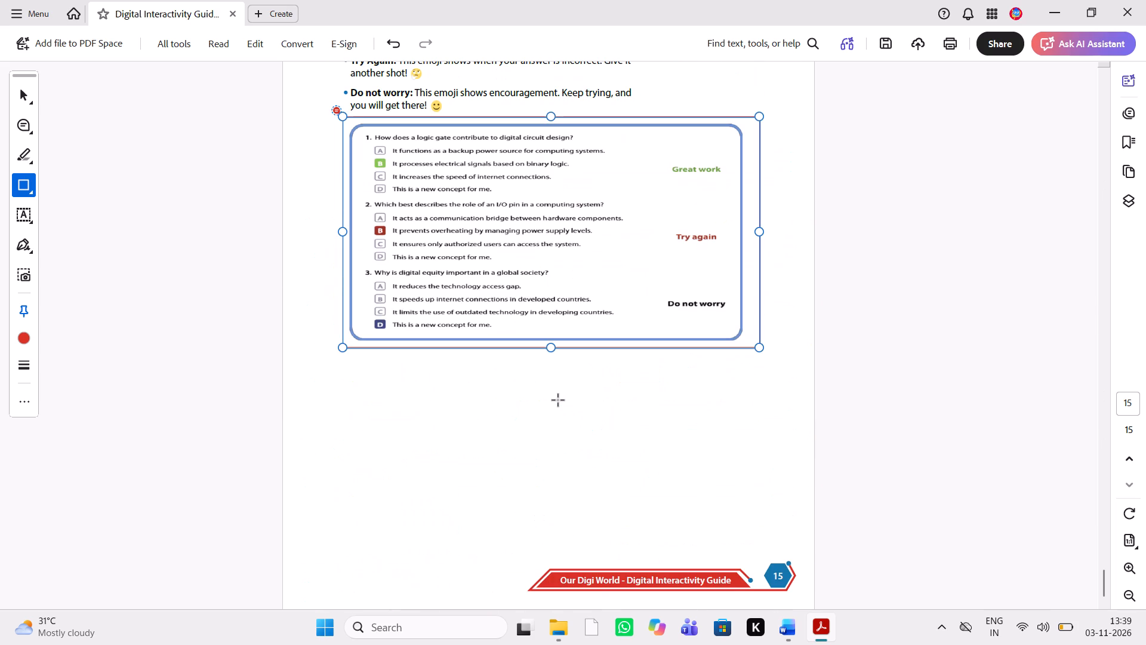
pyautogui.scroll(-20, 559, 401)
pyautogui.scroll(-20, 559, 401)
pyautogui.scroll(-6, 559, 401)
pyautogui.scroll(20, 559, 401)
pyautogui.scroll(20, 559, 401)
pyautogui.scroll(13, 559, 401)
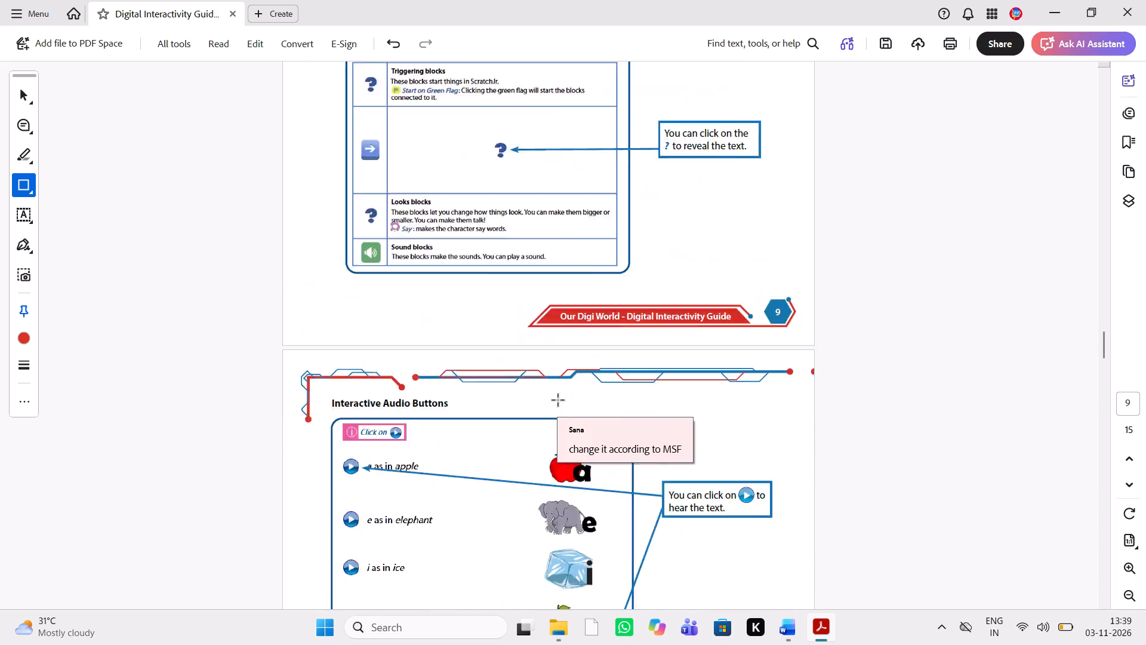
pyautogui.scroll(15, 559, 401)
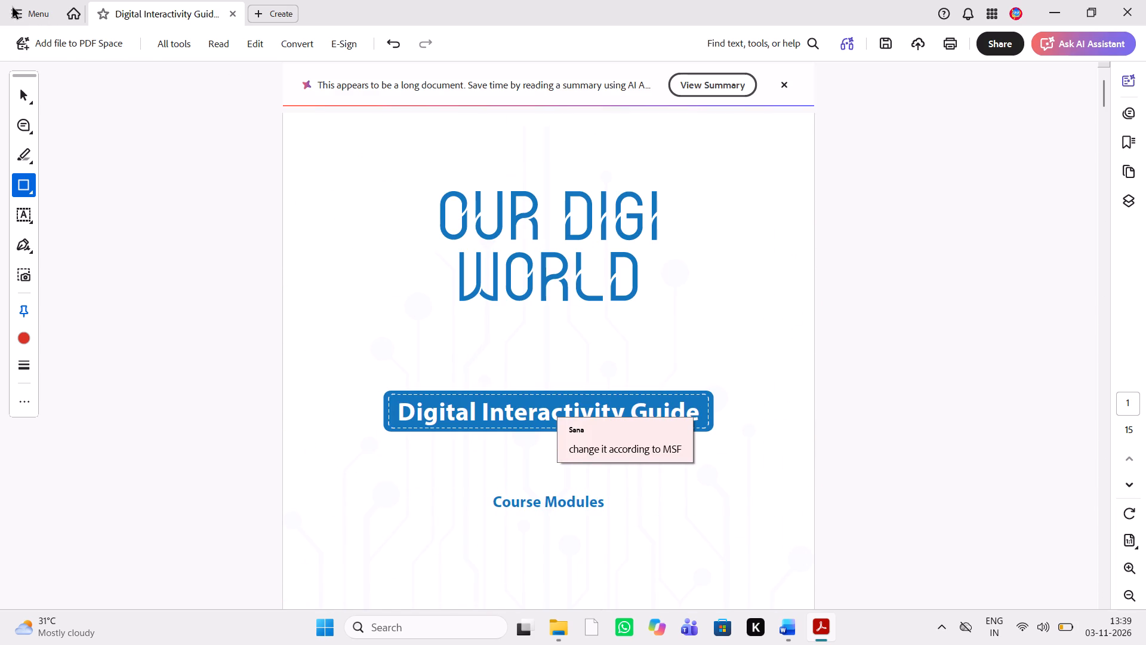
# Save the commented PDF as a reduced size PDF in Downloads, named Digital Interactivity Guide G1-12 (With AI Unit)_QC.
pyautogui.click(13, 8)
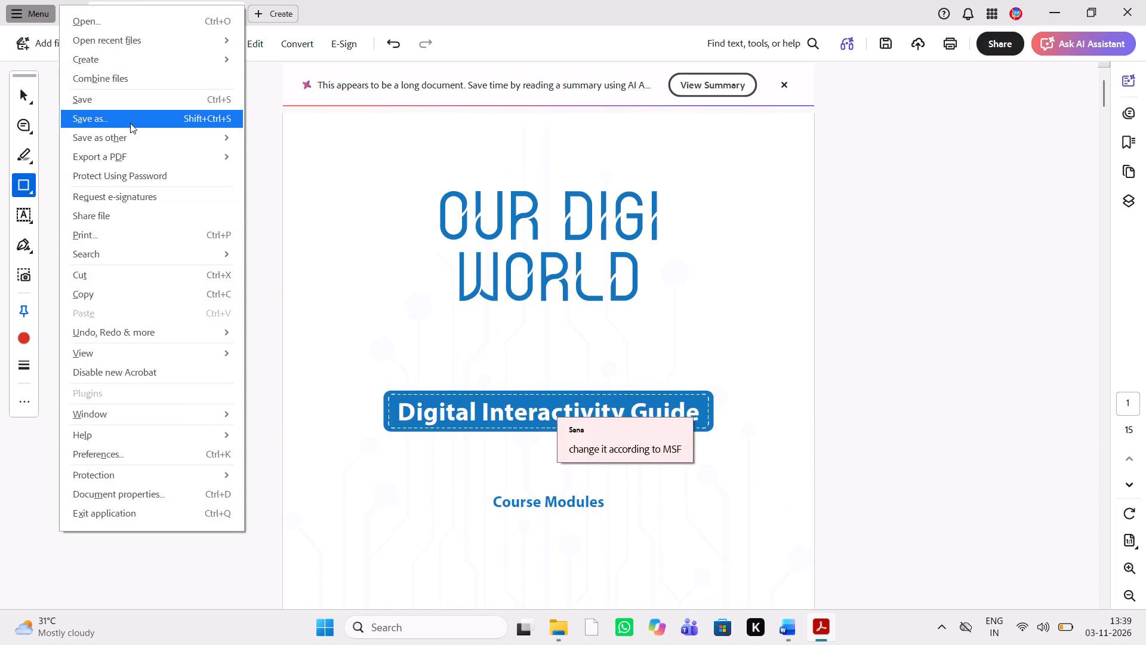
pyautogui.click(129, 133)
pyautogui.click(279, 139)
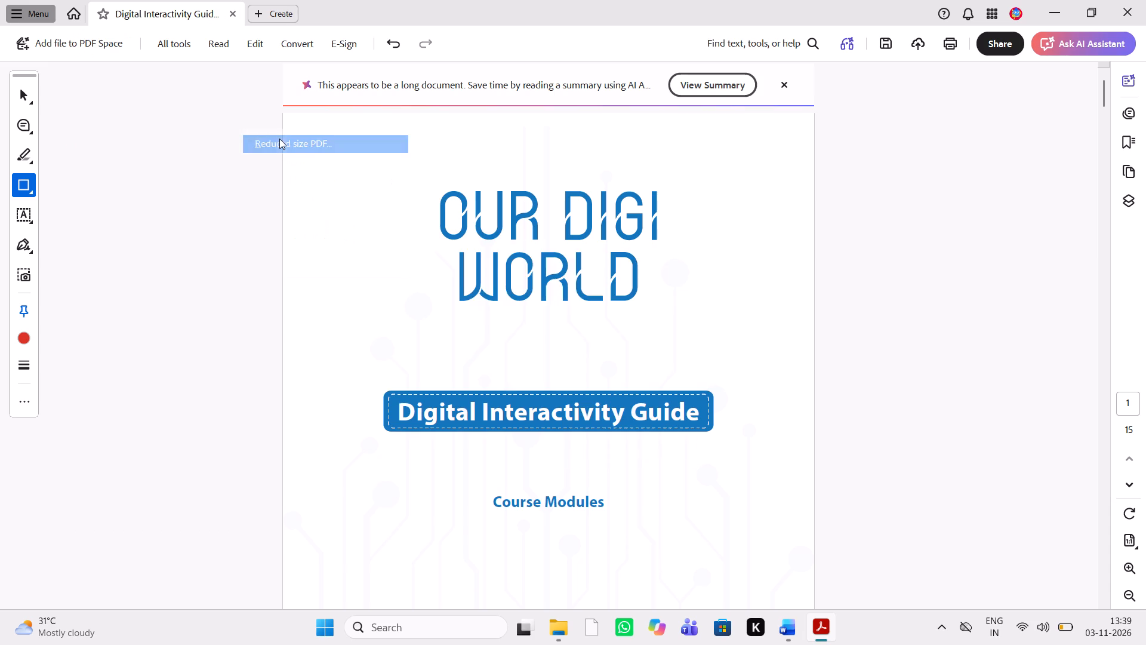
pyautogui.click(652, 340)
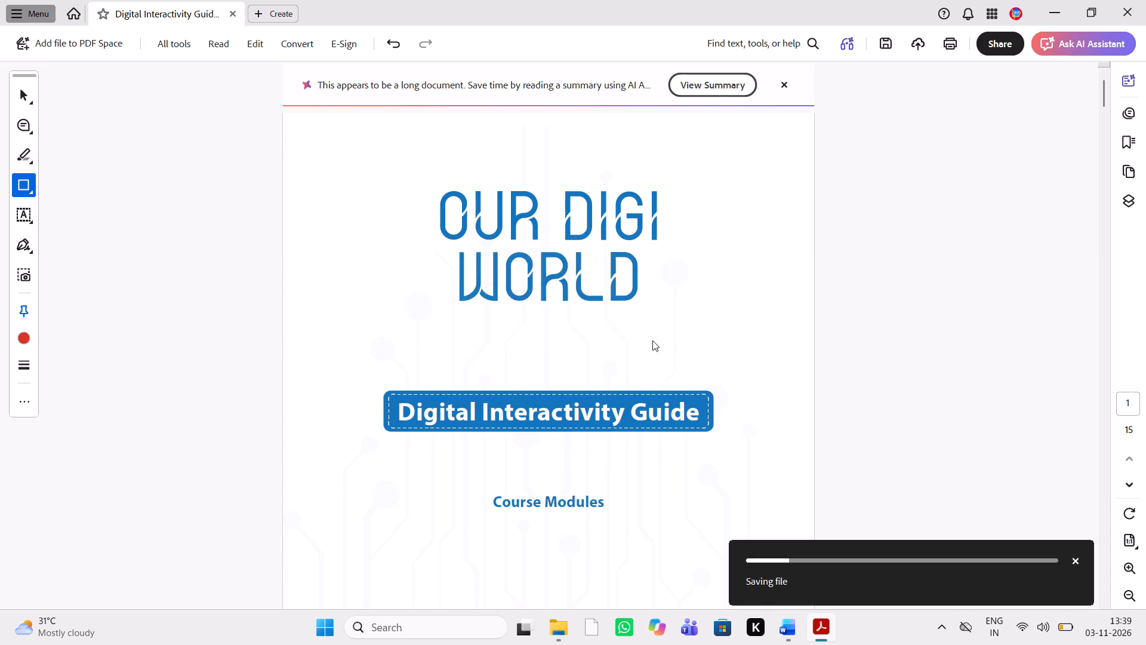
pyautogui.click(499, 370)
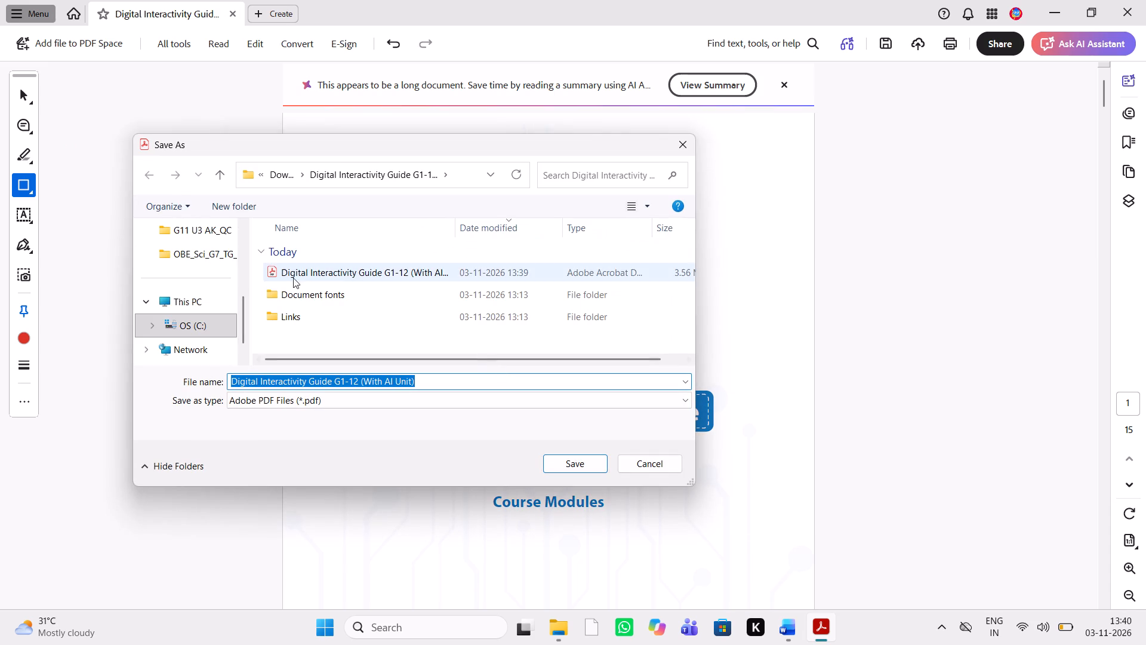
pyautogui.scroll(5, 212, 277)
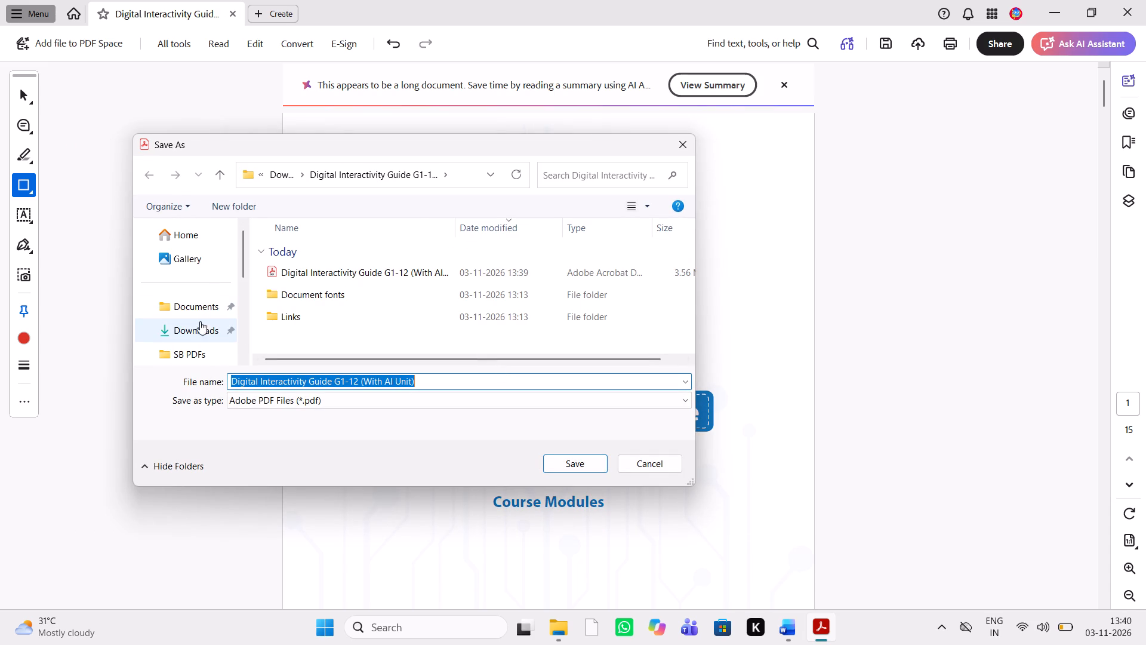
pyautogui.doubleClick(200, 328)
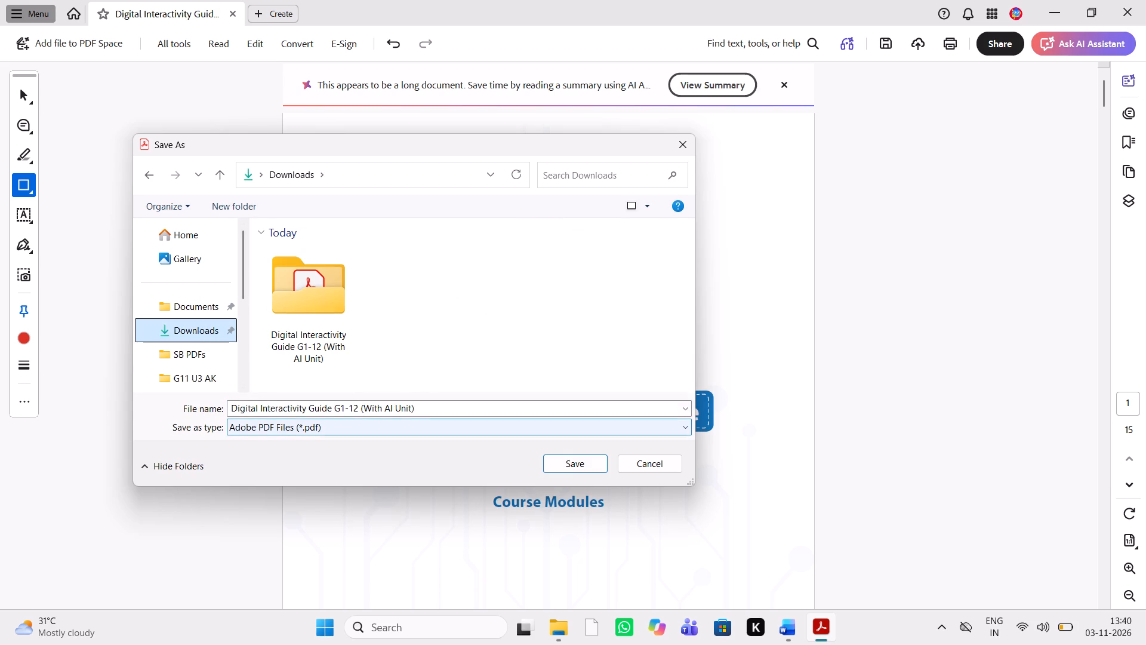
pyautogui.click(444, 408)
pyautogui.click(444, 408)
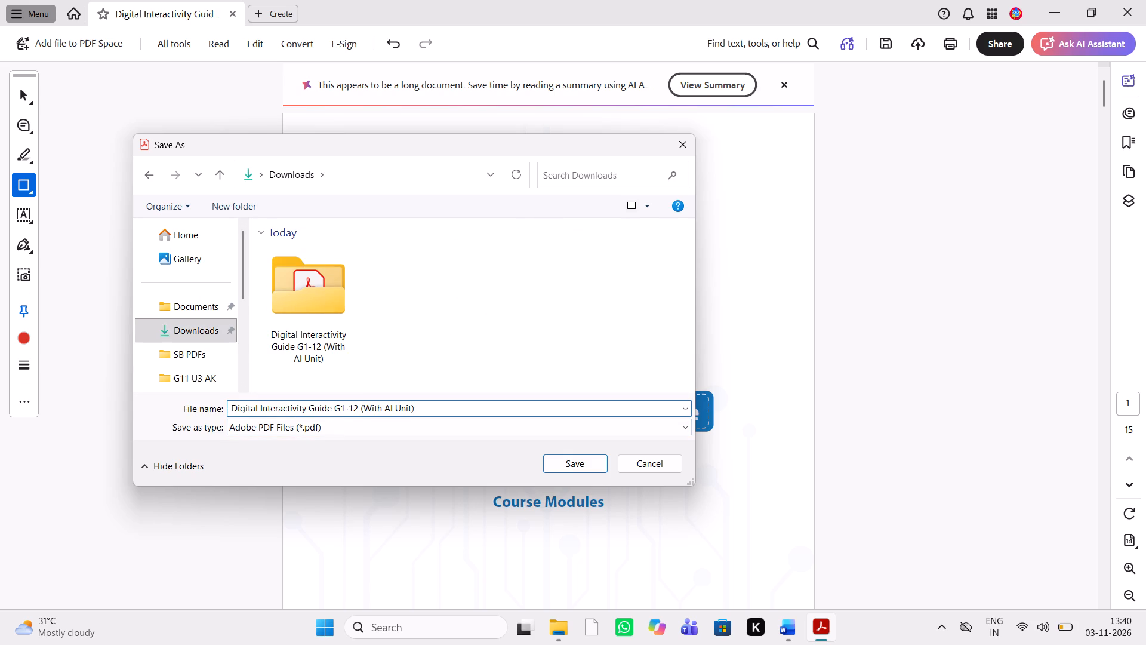
pyautogui.hotkey('shift', '_')
pyautogui.write('QC')
pyautogui.press('space')
pyautogui.click(579, 468)
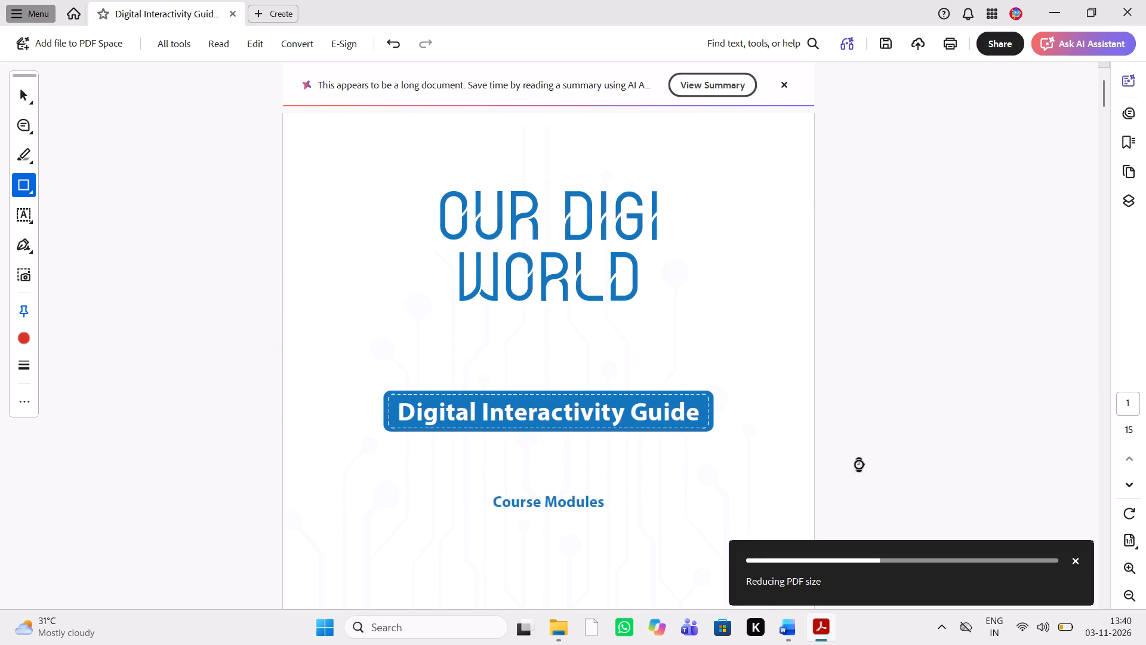
# Switch to the Word manuscript and look back from the fade-in animations through Emojis Feedback and Interactive Activities to the first page.
pyautogui.click(792, 629)
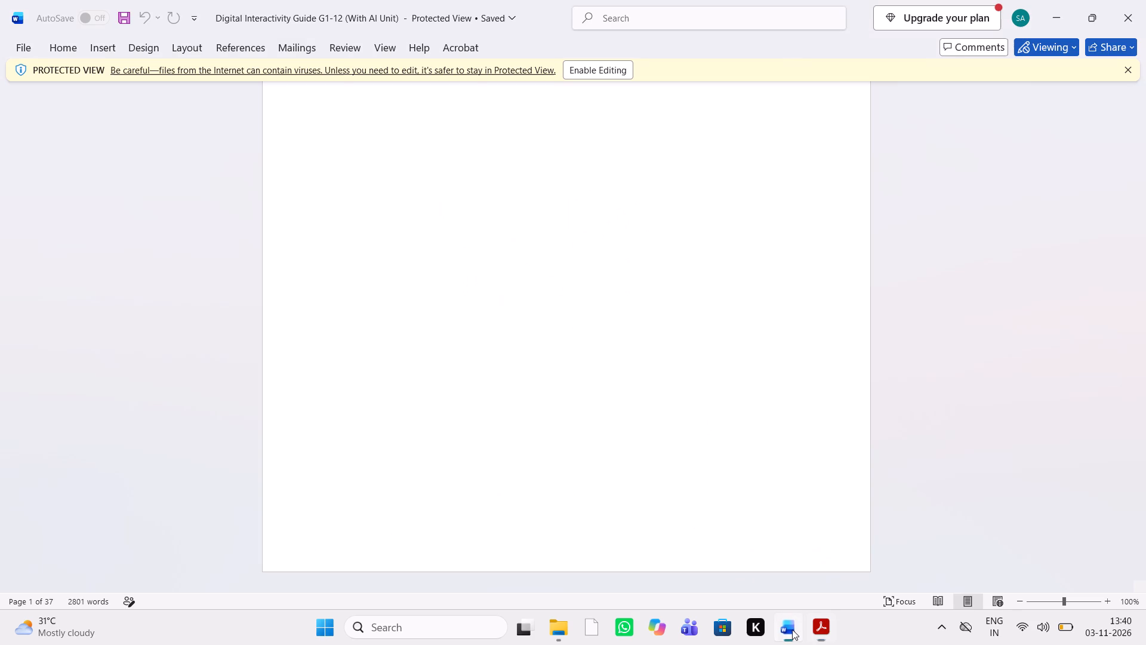
pyautogui.scroll(10, 662, 314)
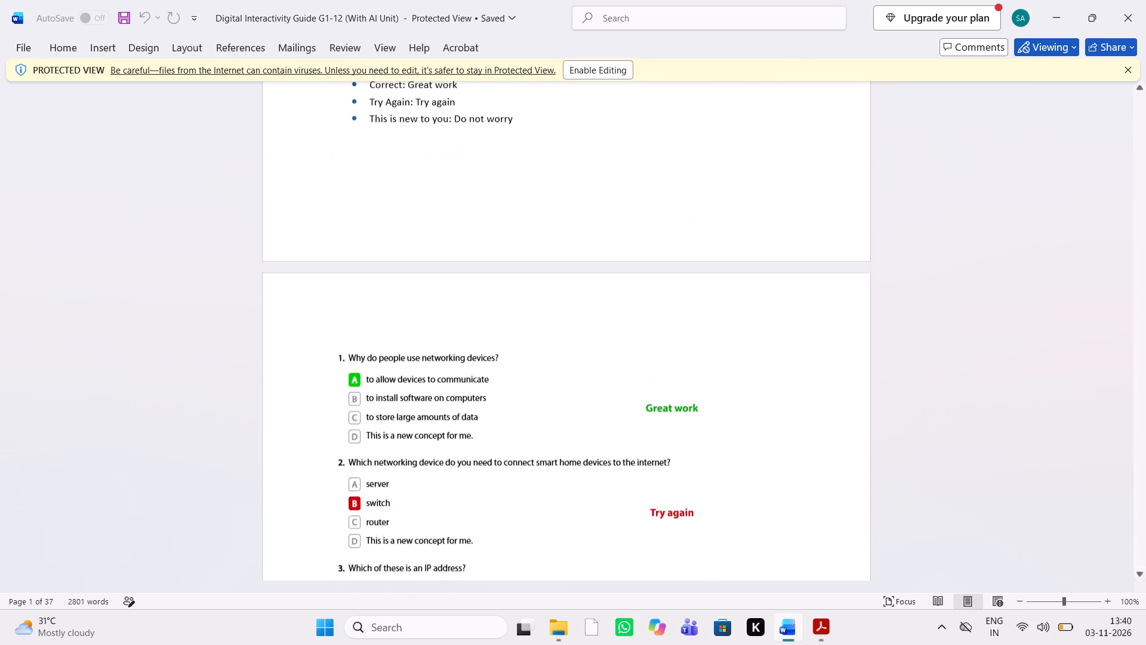
pyautogui.scroll(6, 662, 314)
pyautogui.scroll(-14, 662, 314)
pyautogui.scroll(2, 662, 314)
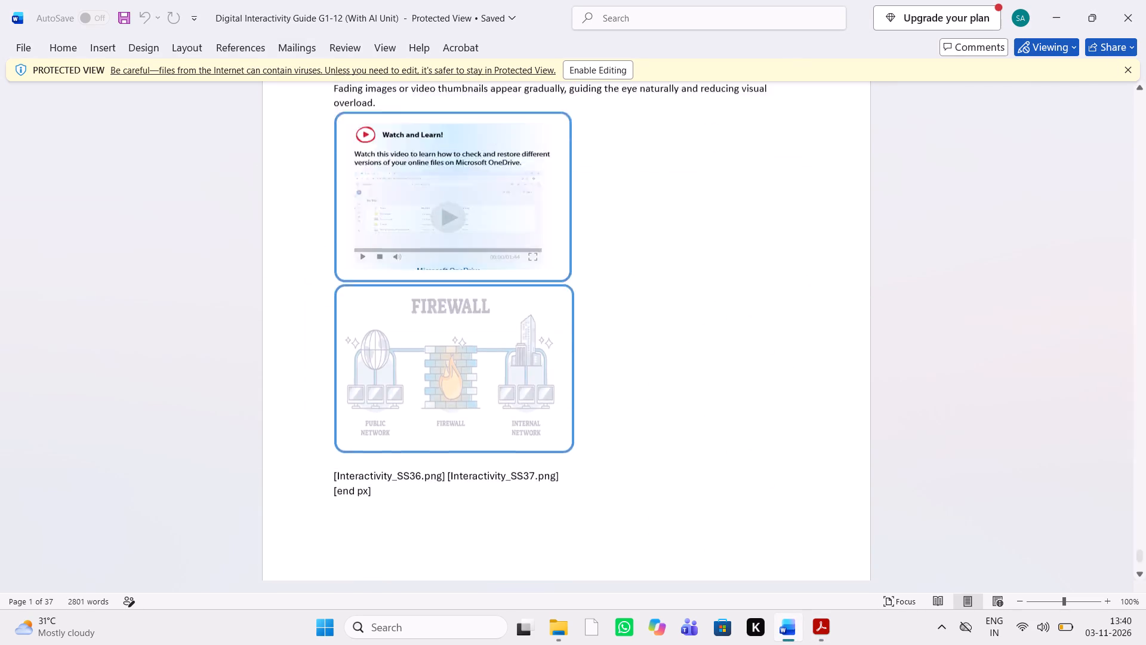
pyautogui.scroll(8, 662, 314)
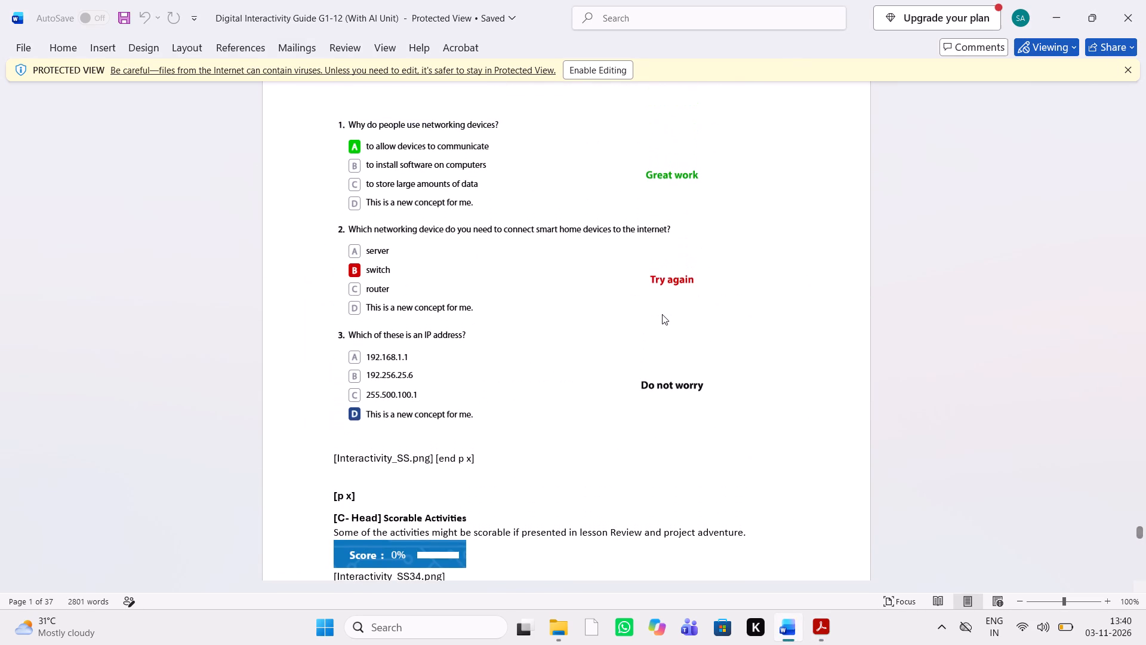
pyautogui.scroll(5, 662, 314)
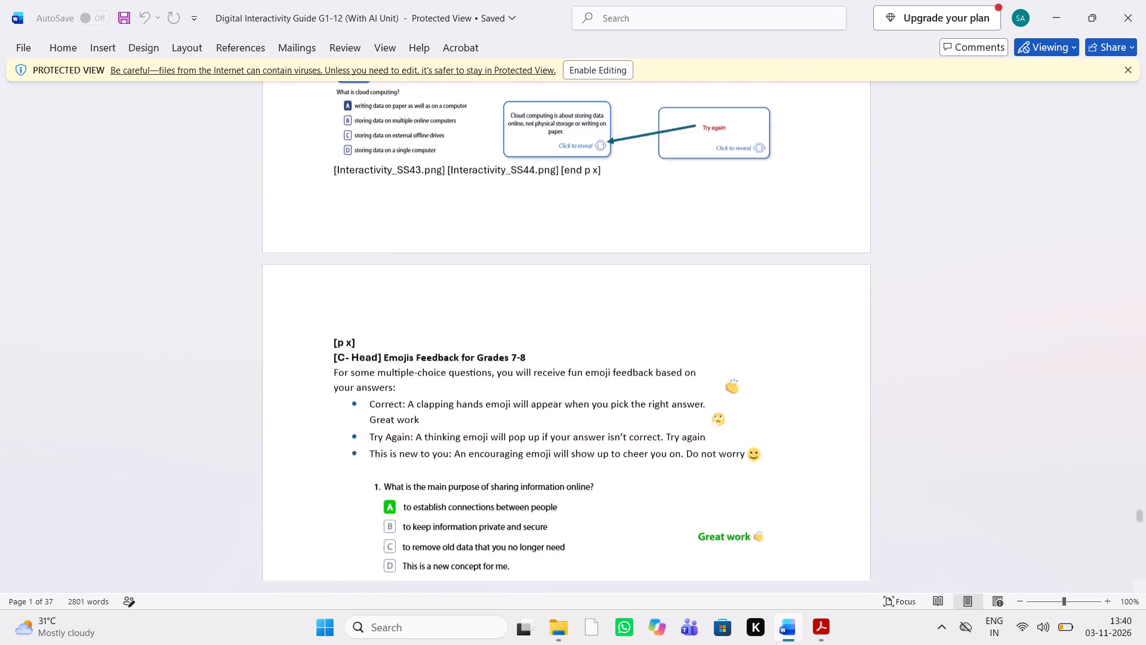
pyautogui.scroll(5, 662, 314)
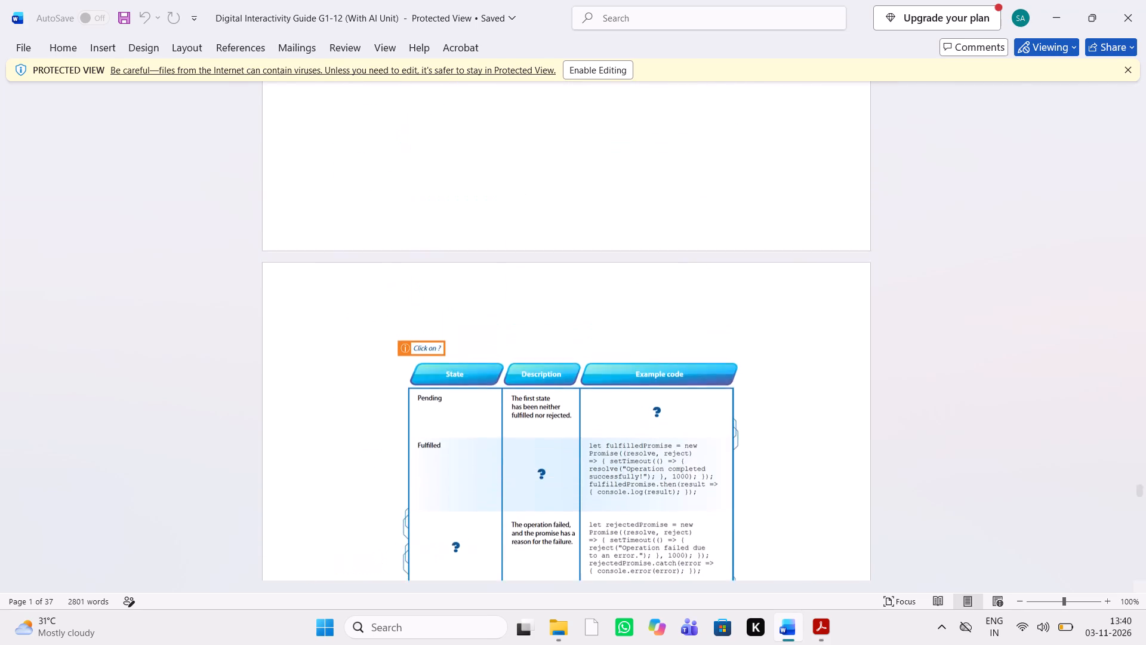
pyautogui.scroll(3, 662, 314)
pyautogui.scroll(20, 662, 314)
pyautogui.scroll(20, 662, 314)
pyautogui.scroll(20, 662, 314)
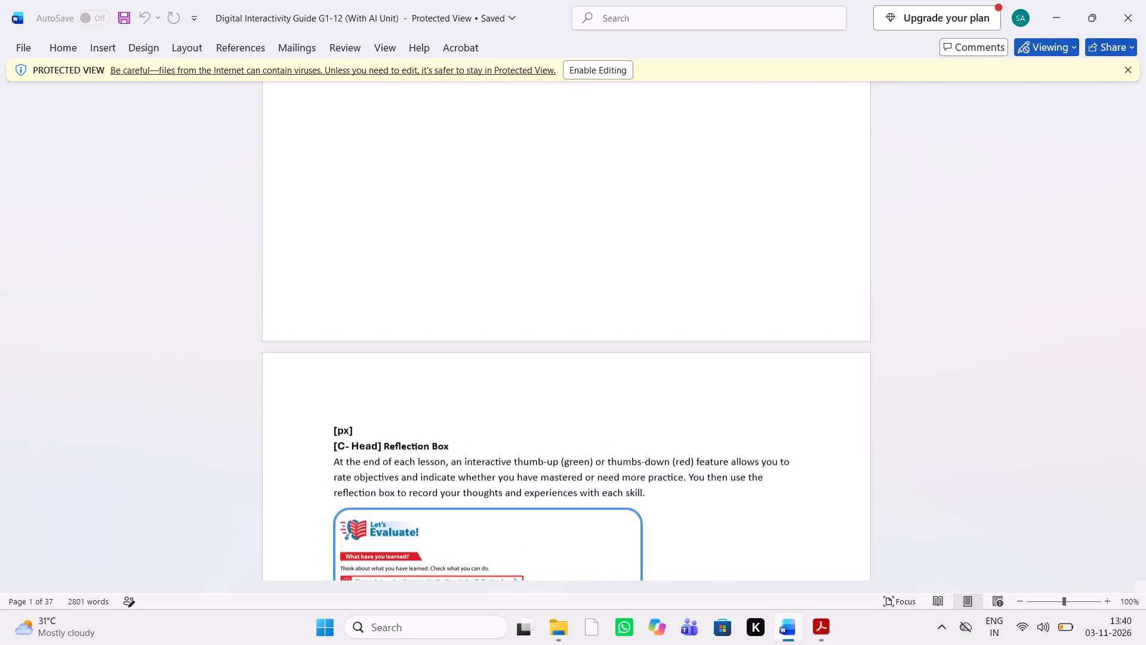
pyautogui.scroll(20, 662, 314)
pyautogui.scroll(20, 662, 314)
pyautogui.scroll(20, 662, 314)
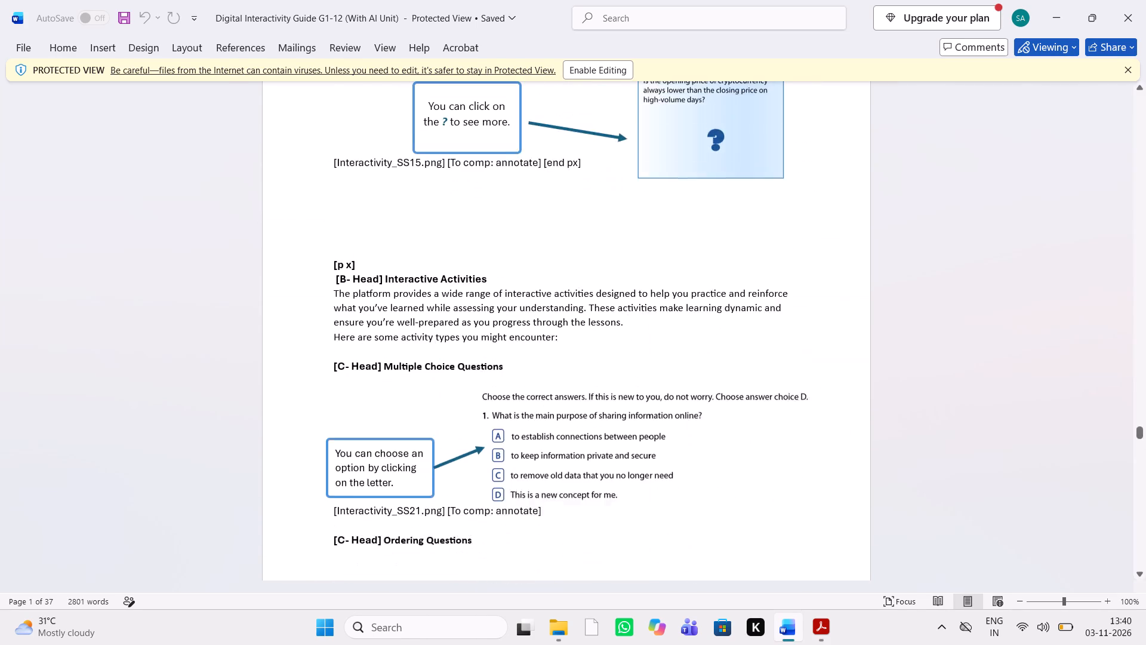
pyautogui.scroll(20, 662, 314)
pyautogui.scroll(20, 662, 314)
pyautogui.scroll(20, 662, 314)
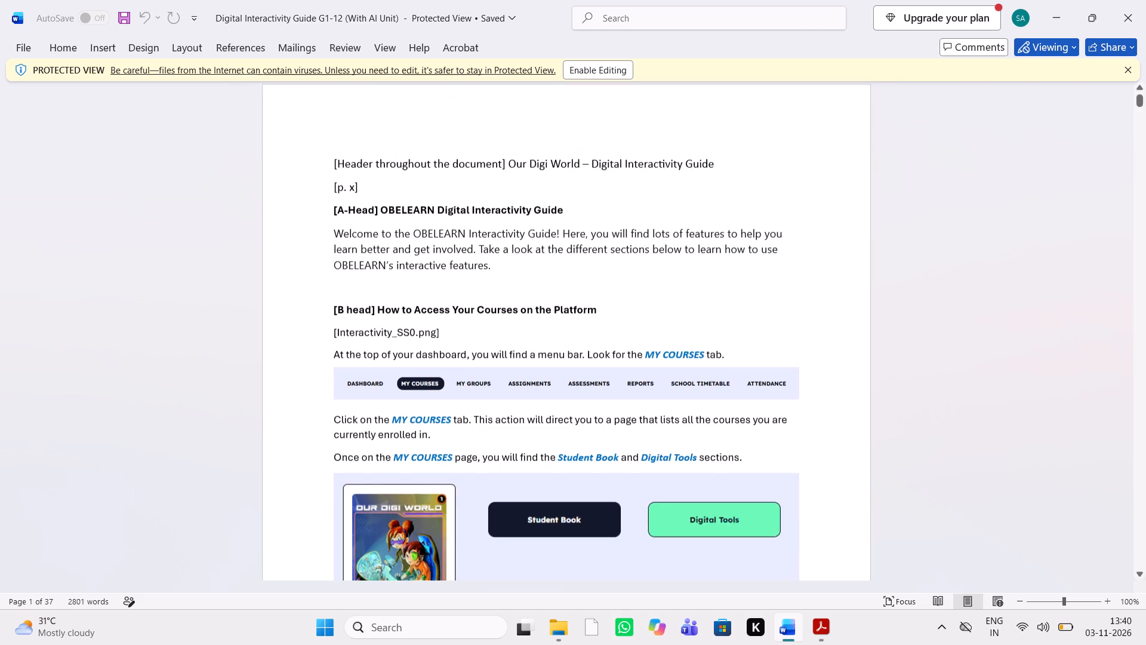
pyautogui.scroll(20, 662, 314)
pyautogui.scroll(17, 662, 314)
# Close the Word manuscript and the PDF in Acrobat.
pyautogui.click(1116, 5)
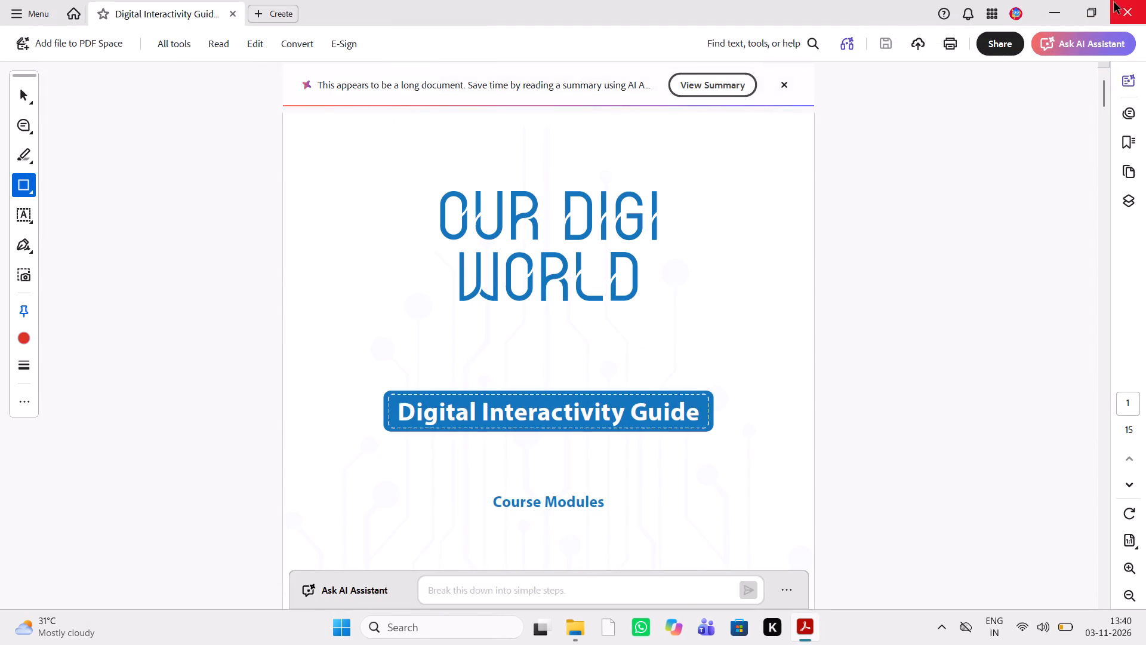
pyautogui.click(1127, 5)
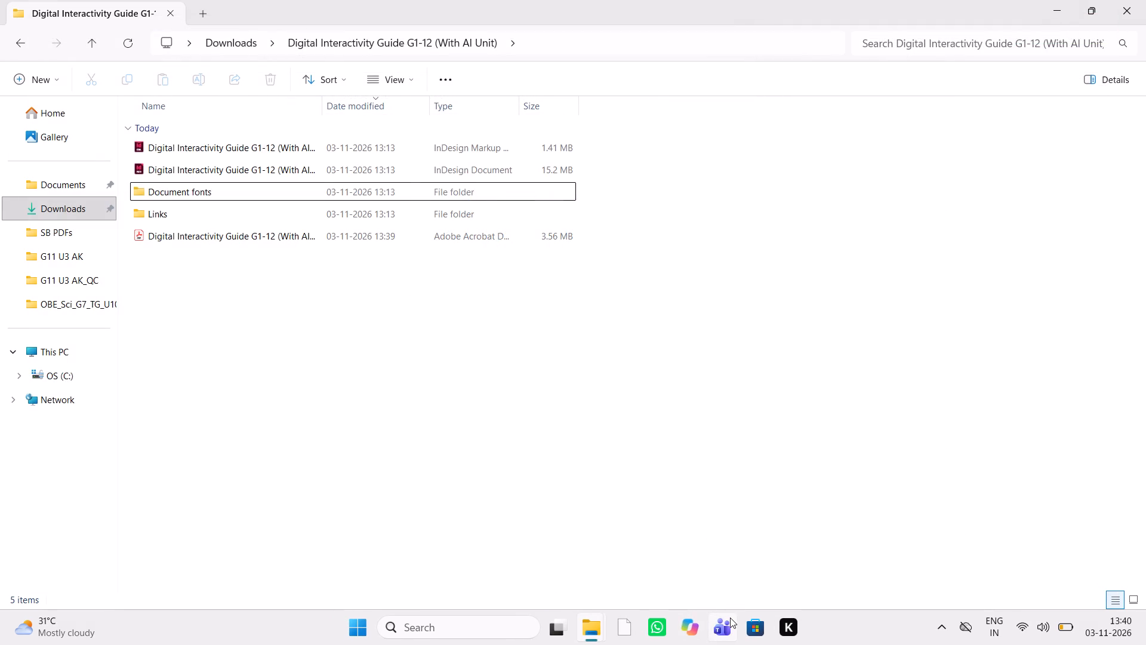
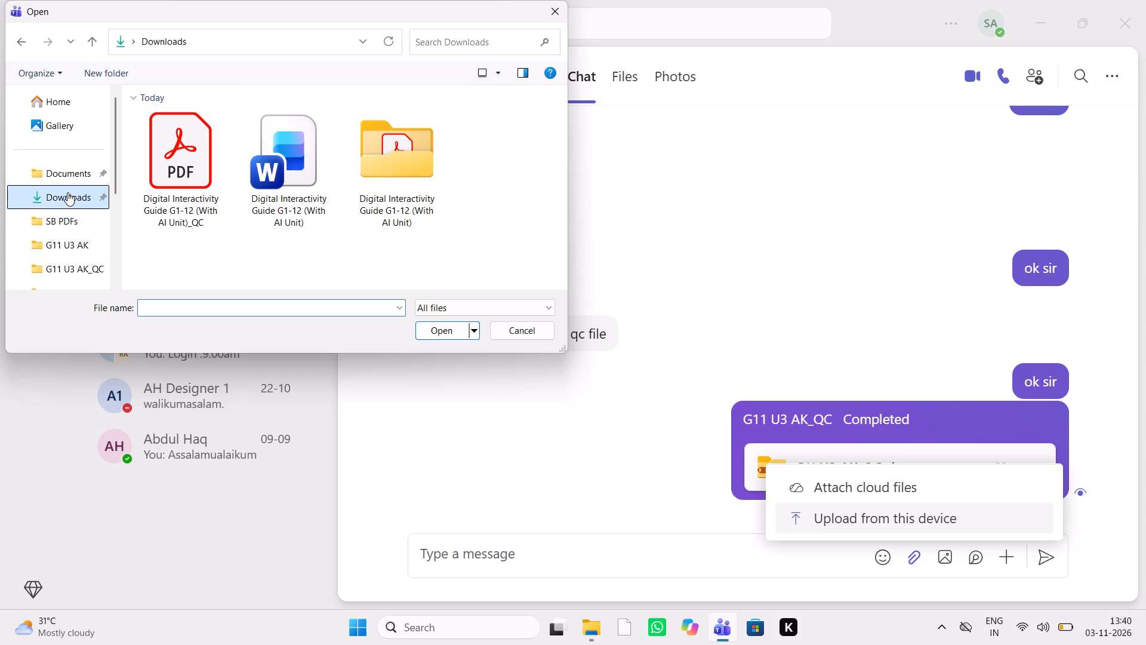
# Select the Digital Interactivity Guide G1-12 (With AI Unit)_QC PDF in Downloads for the chat upload and copy its file name.
pyautogui.click(383, 180)
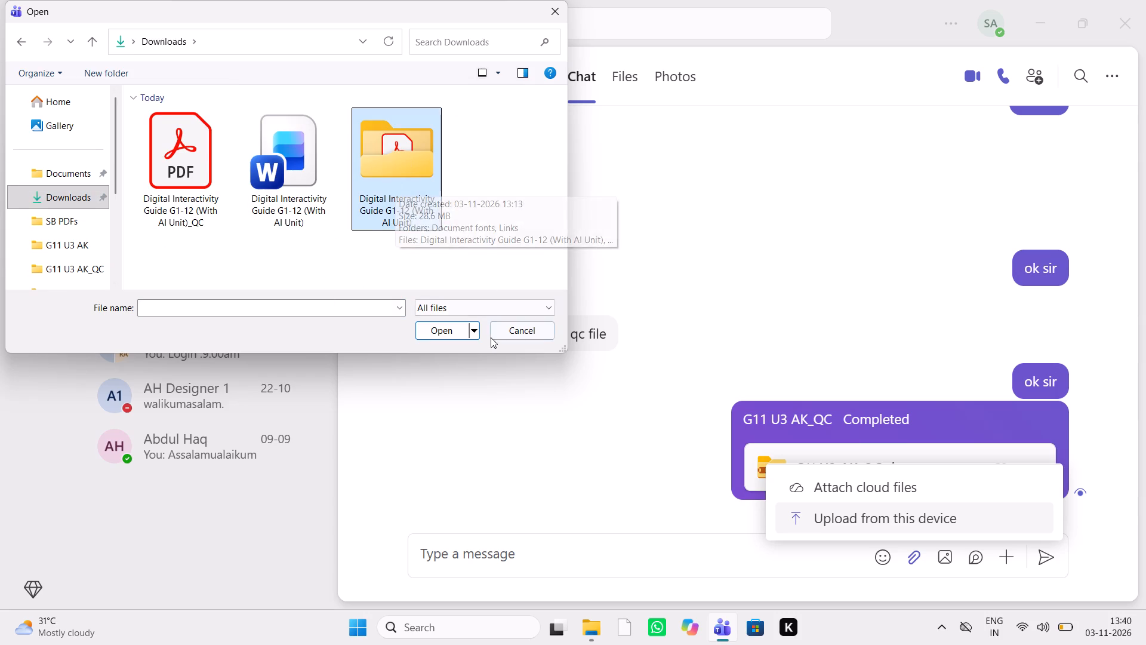
pyautogui.click(853, 534)
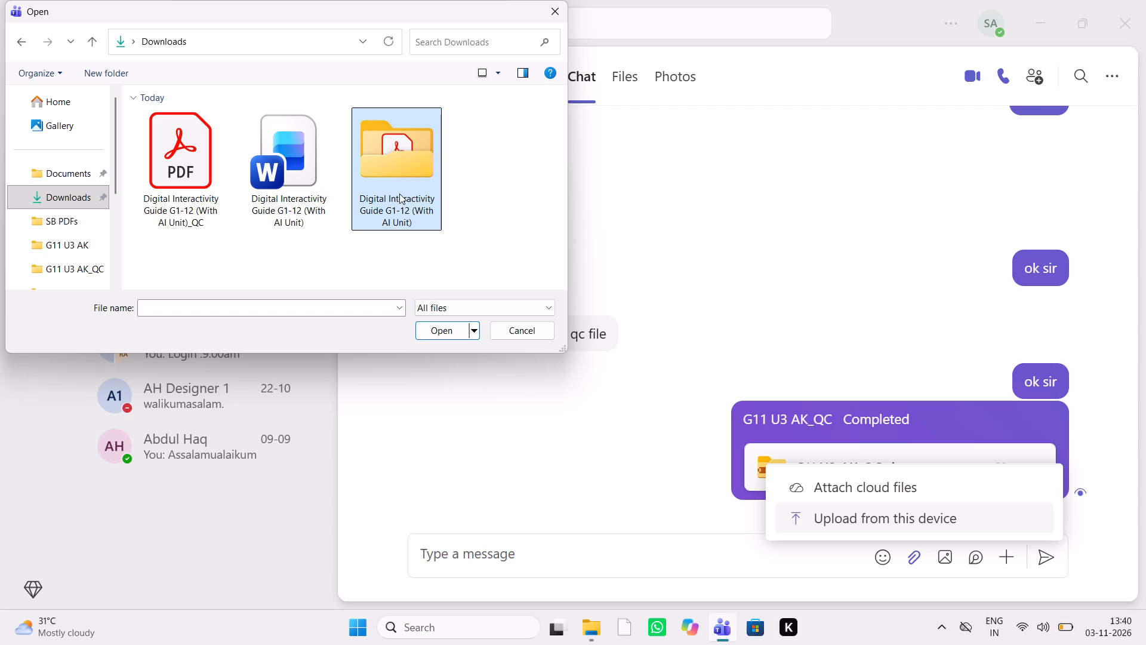
pyautogui.click(195, 199)
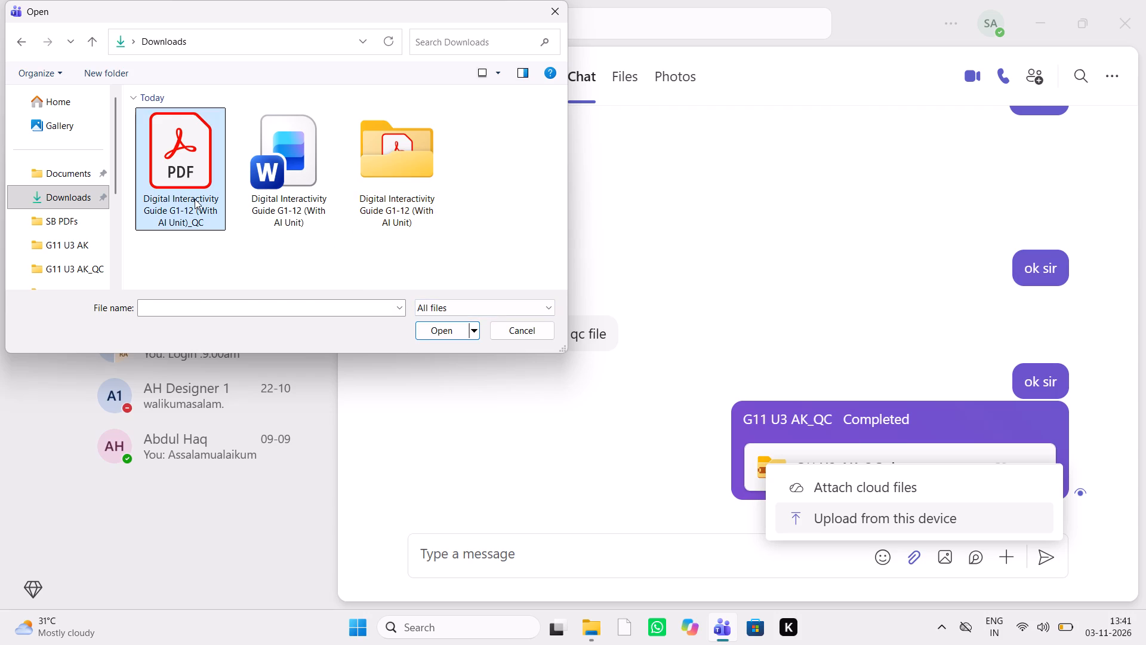
pyautogui.moveTo(362, 306); pyautogui.dragTo(208, 309)
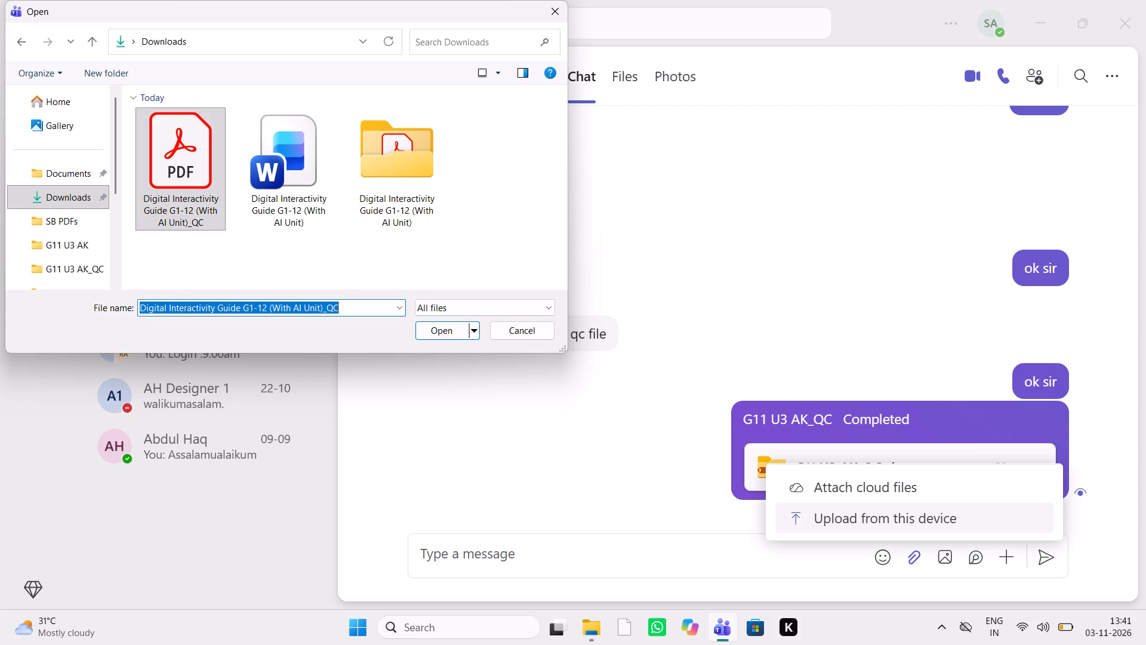
pyautogui.moveTo(208, 309); pyautogui.dragTo(148, 314)
pyautogui.hotkey('ctrl', 'c')
pyautogui.hotkey('ctrl', 'c')
pyautogui.hotkey('ctrl', 'c')
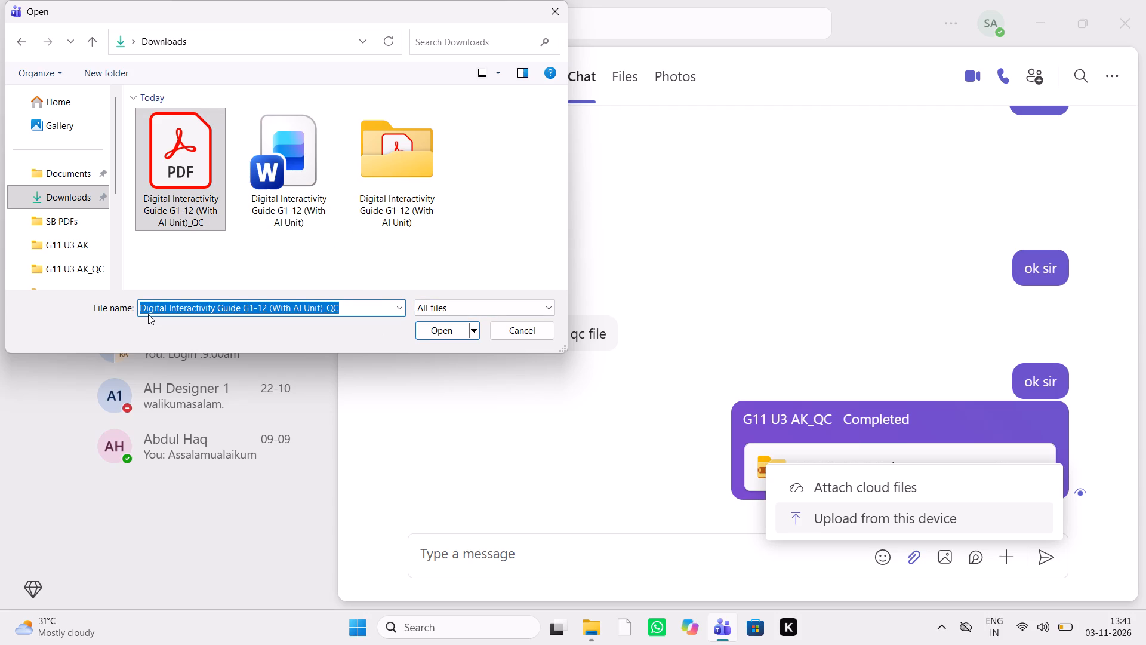
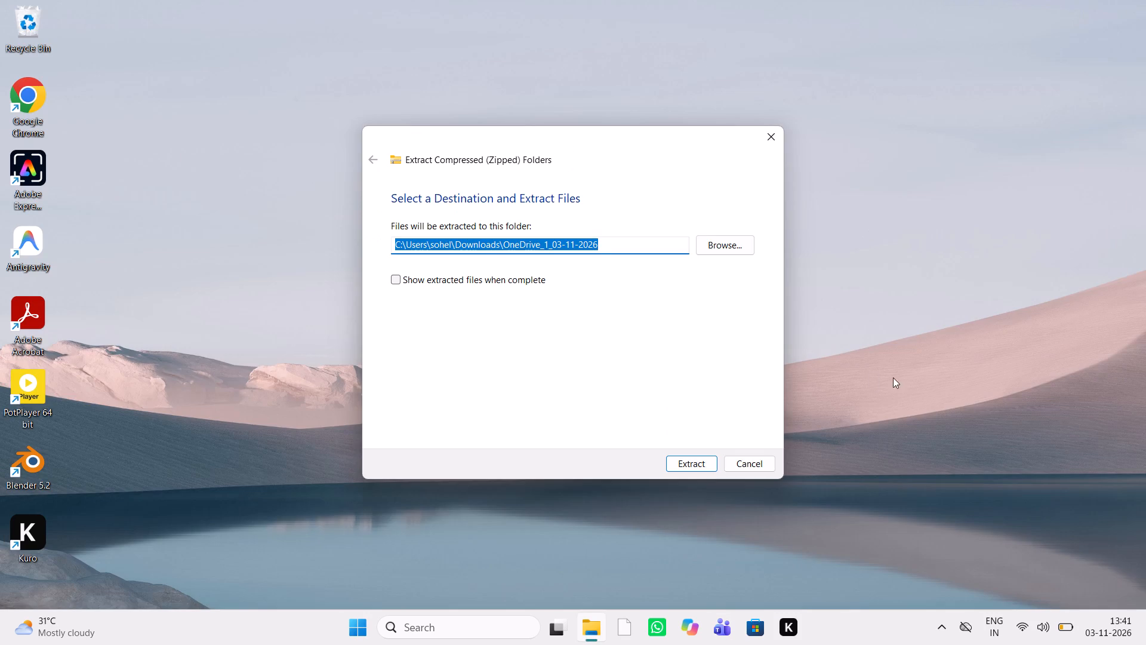
# Dismiss the OneDrive_1_03-11-2026 zip extraction without extracting and close all remaining open windows.
pyautogui.click(749, 462)
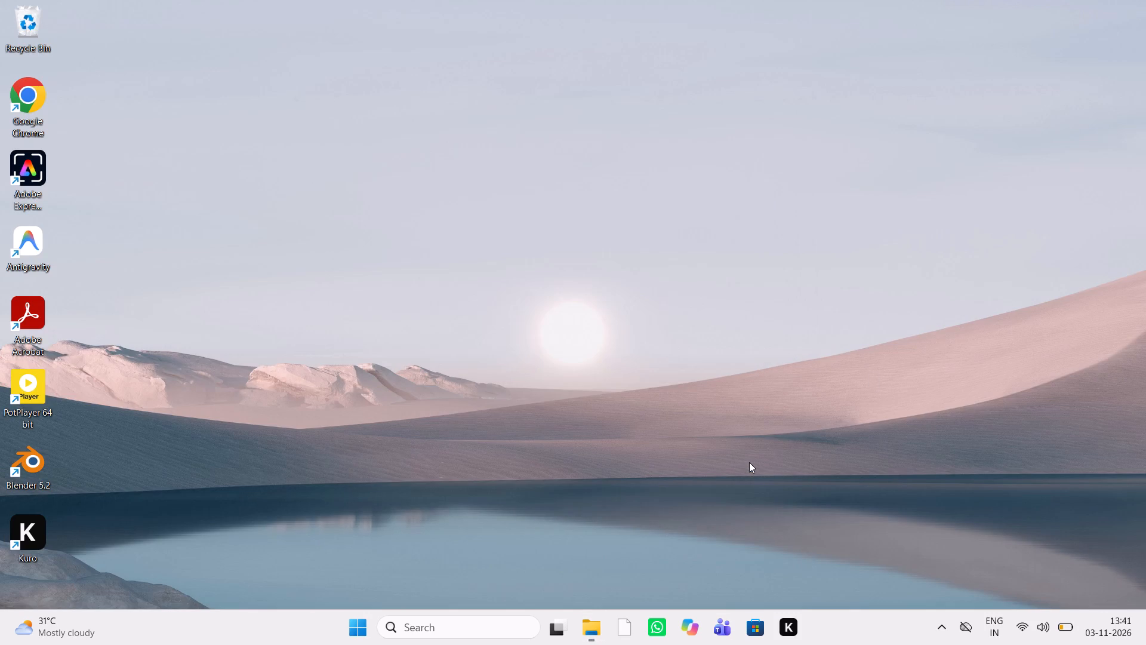
pyautogui.hotkey('alt', 'F4')
pyautogui.hotkey('alt', 'F4')
pyautogui.hotkey('alt', 'F4')
pyautogui.hotkey('alt', 'F4')
pyautogui.hotkey('alt', 'F4')
pyautogui.hotkey('alt', 'F4')
pyautogui.hotkey('alt', 'F4')
pyautogui.hotkey('alt', 'F4')
pyautogui.hotkey('alt', 'F4')
pyautogui.hotkey('alt', 'F4')
pyautogui.hotkey('alt', 'F4')
pyautogui.hotkey('alt', 'F4')
pyautogui.hotkey('alt', 'F4')
pyautogui.hotkey('alt', 'F4')
pyautogui.hotkey('alt', 'F4')
pyautogui.hotkey('alt', 'F4')
# Open the computer's power options and choose the power action to end the work session.
pyautogui.click(355, 624)
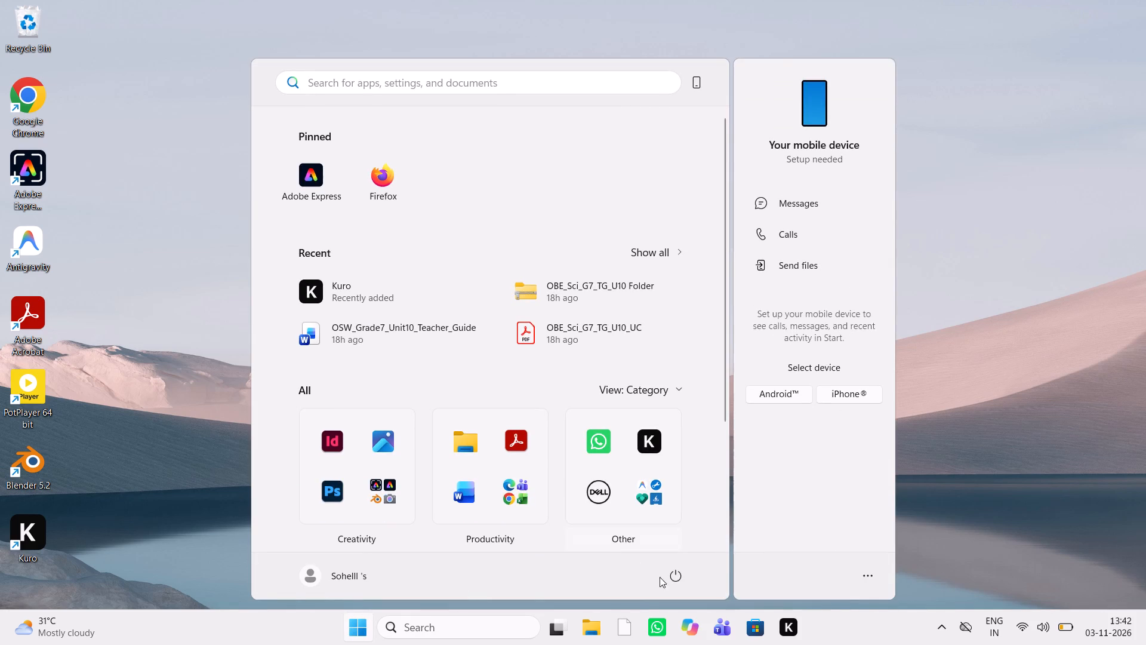
pyautogui.click(672, 578)
pyautogui.click(687, 527)
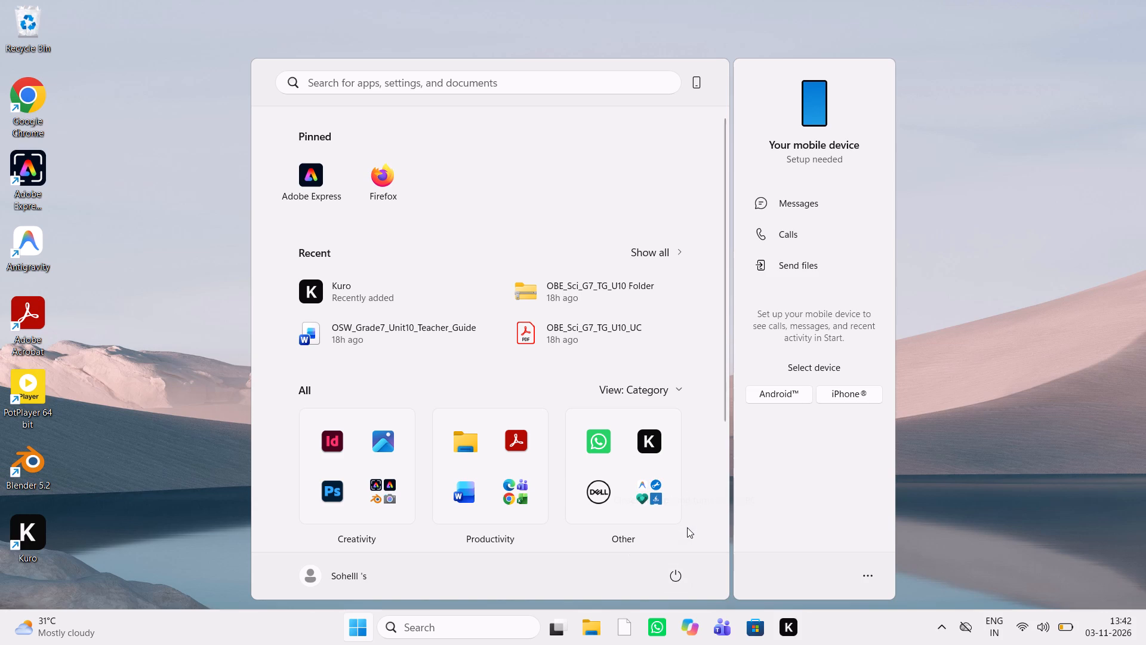